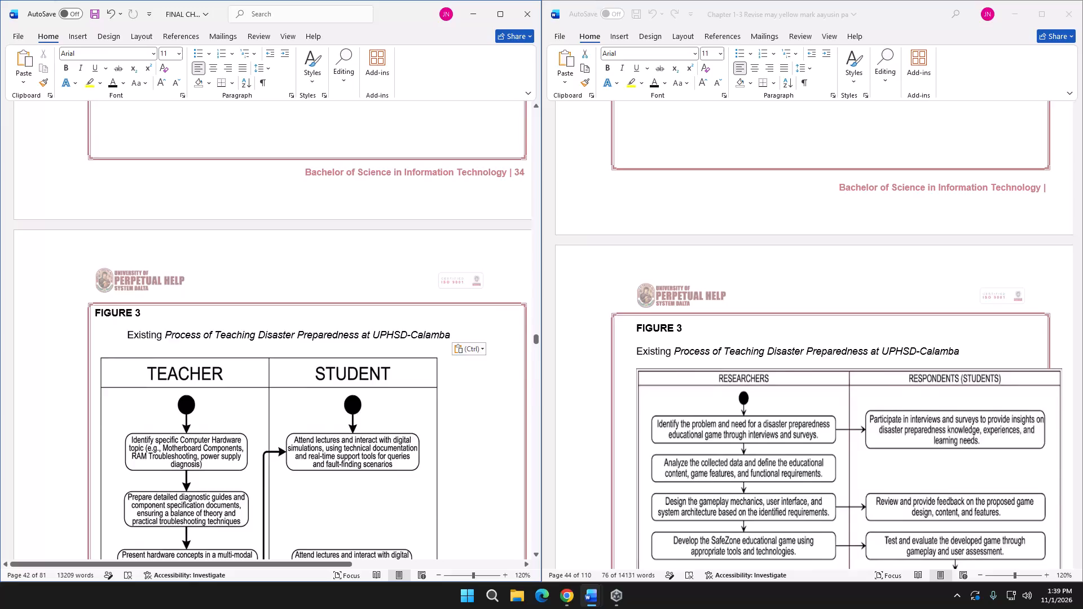
Indent the first line of the paragraph under "Analysis Results of the Existing System" in the FINAL document, matching the reference document.
{"action": "scroll", "coordinate": [531, 395], "scroll_direction": "down", "scroll_amount": 3}
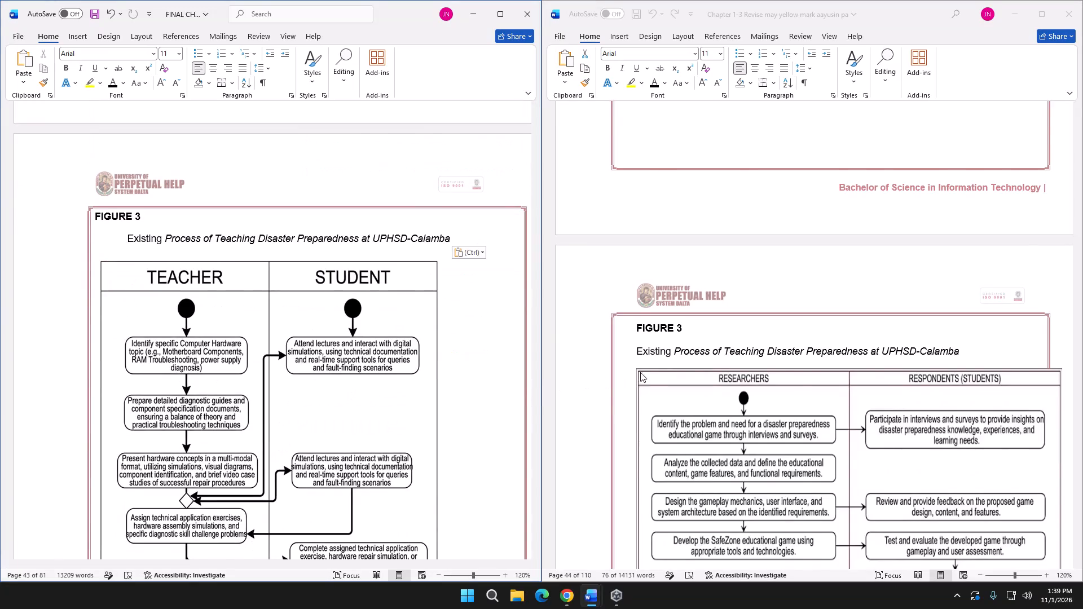
{"action": "scroll", "coordinate": [649, 371], "scroll_direction": "up", "scroll_amount": 6}
{"action": "scroll", "coordinate": [442, 339], "scroll_direction": "up", "scroll_amount": 4}
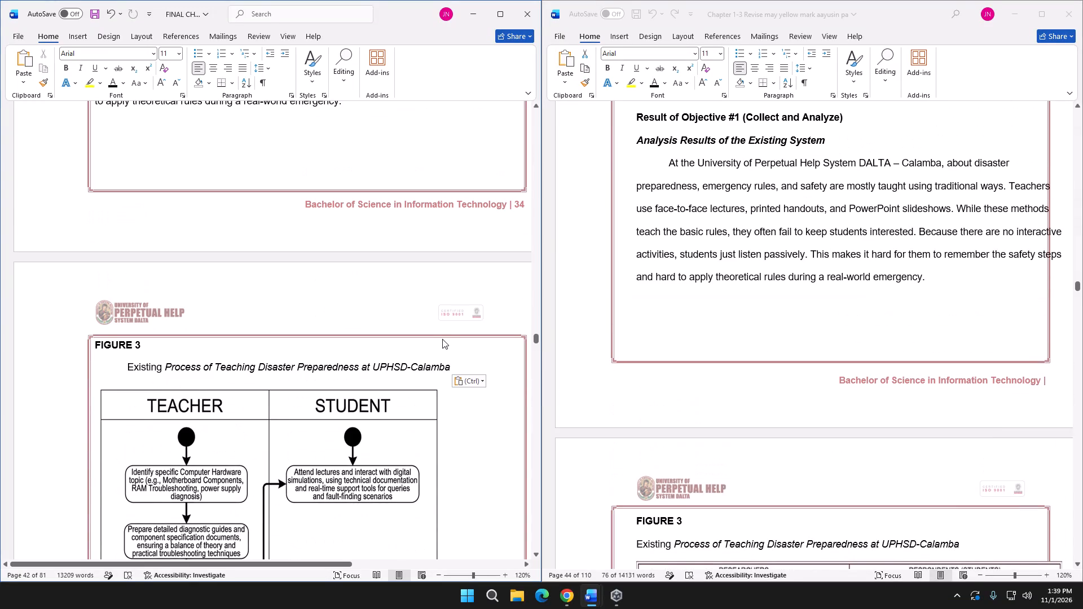
{"action": "scroll", "coordinate": [424, 339], "scroll_direction": "up", "scroll_amount": 6}
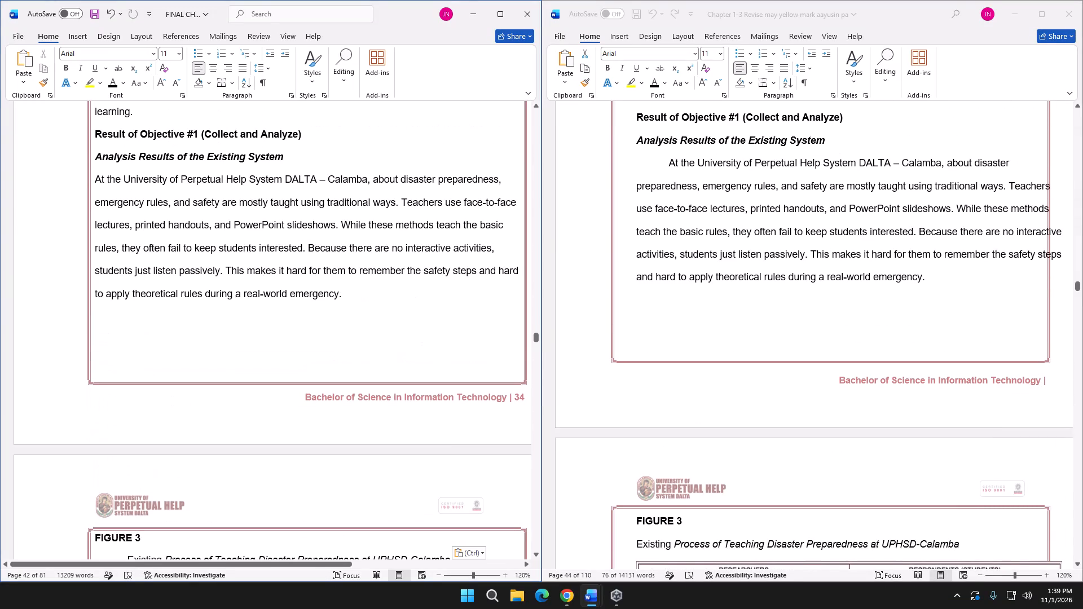
{"action": "left_click", "coordinate": [96, 184]}
{"action": "key", "text": "Tab"}
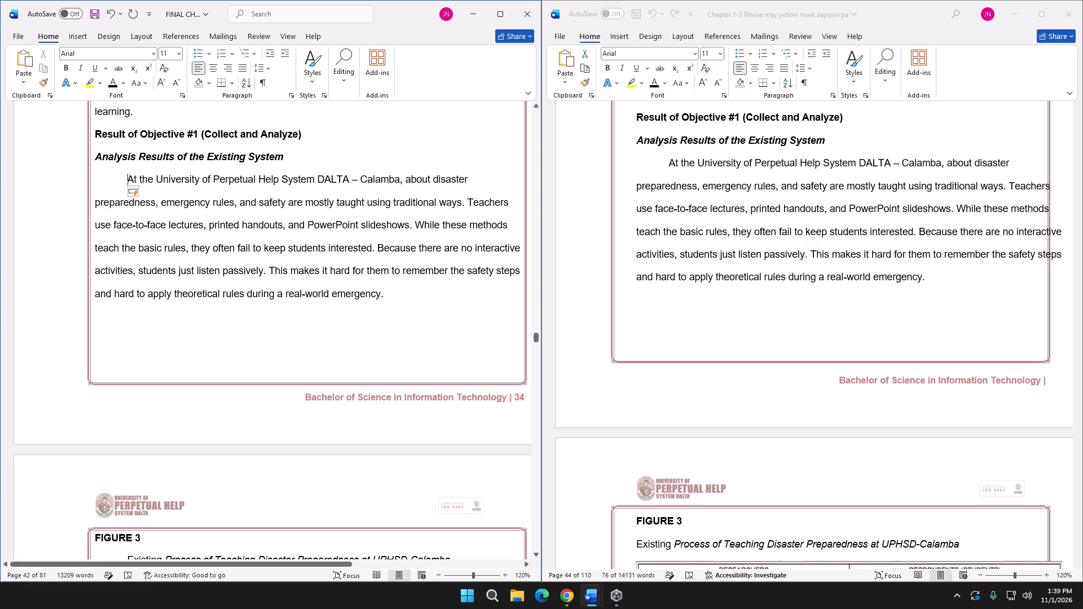
Remove the indent before the Figure 3 title "Existing Process of Teaching Disaster Preparedness at UPHSD-Calamba" in the FINAL document.
{"action": "scroll", "coordinate": [353, 270], "scroll_direction": "down", "scroll_amount": 8}
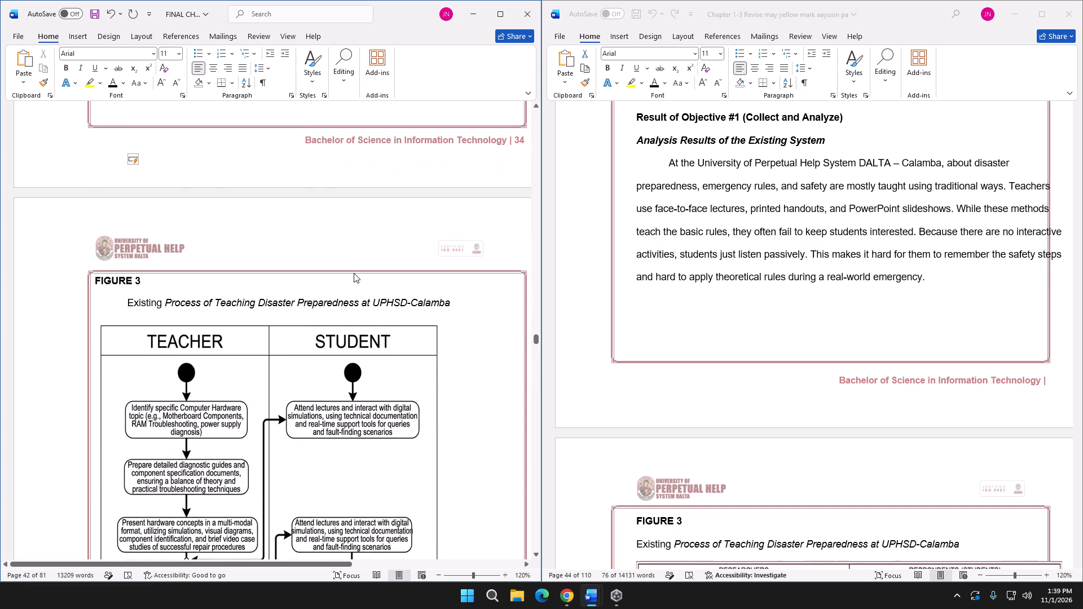
{"action": "scroll", "coordinate": [354, 276], "scroll_direction": "down", "scroll_amount": 4}
{"action": "left_click", "coordinate": [130, 175]}
{"action": "key", "text": "BackSpace"}
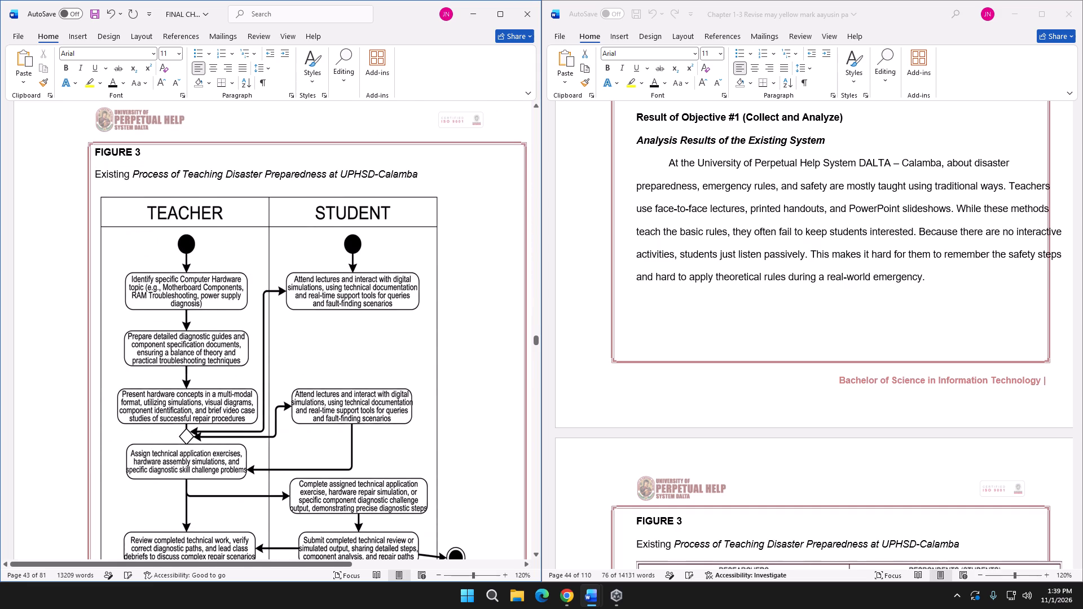
Show the hidden system tray icons.
{"action": "left_click", "coordinate": [950, 593]}
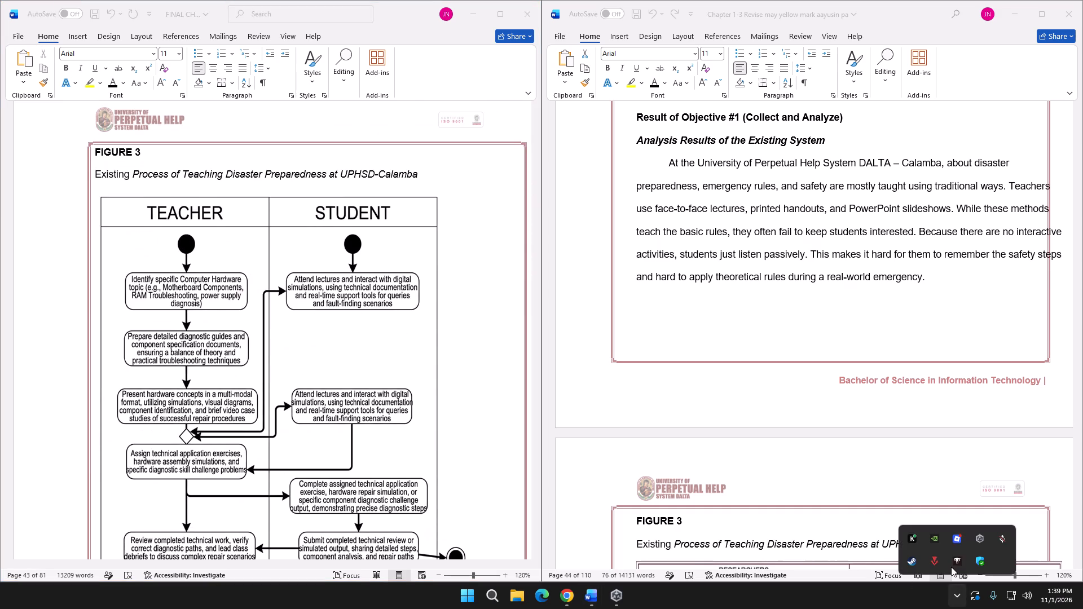
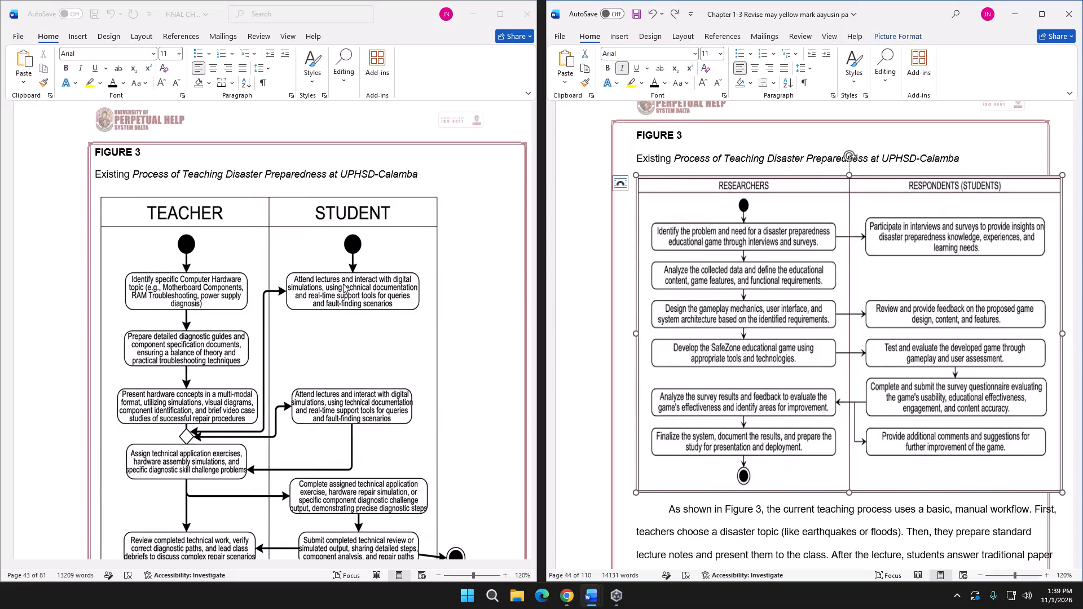
Replace the Teacher/Student diagram under the Figure 3 title in the FINAL document with the copied Researchers/Respondents diagram.
{"action": "scroll", "coordinate": [341, 284], "scroll_direction": "down", "scroll_amount": 2}
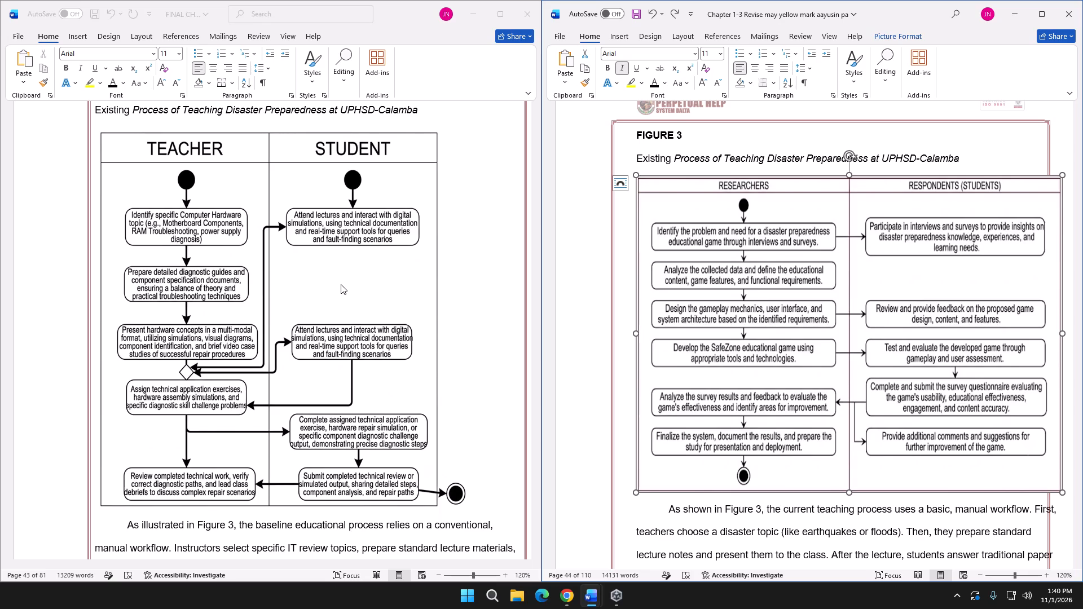
{"action": "left_click", "coordinate": [337, 284]}
{"action": "left_click", "coordinate": [286, 285]}
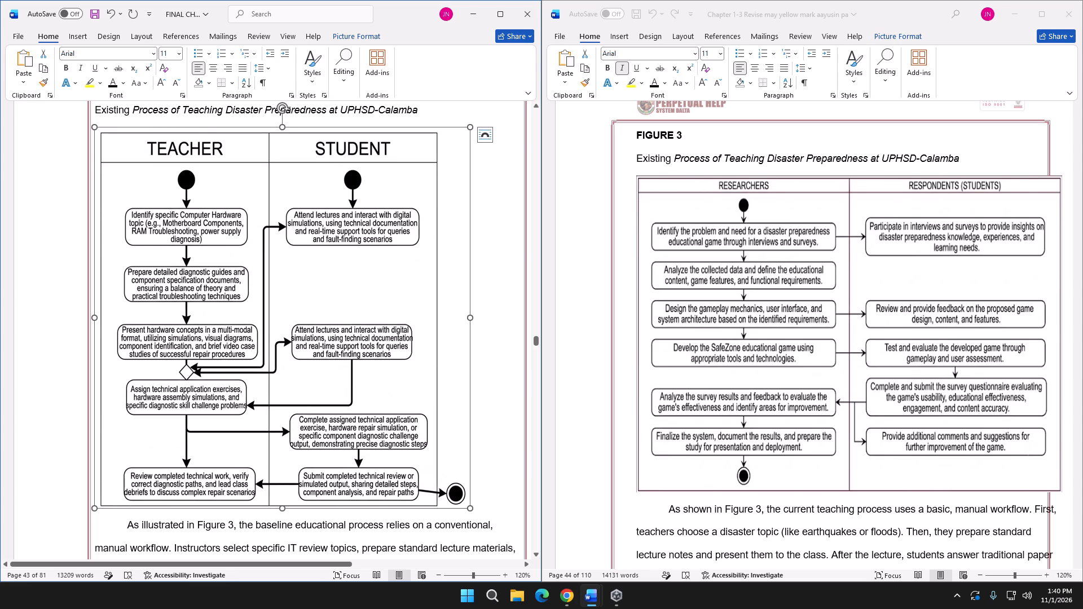
{"action": "key", "text": "Delete"}
{"action": "scroll", "coordinate": [278, 231], "scroll_direction": "up", "scroll_amount": 4}
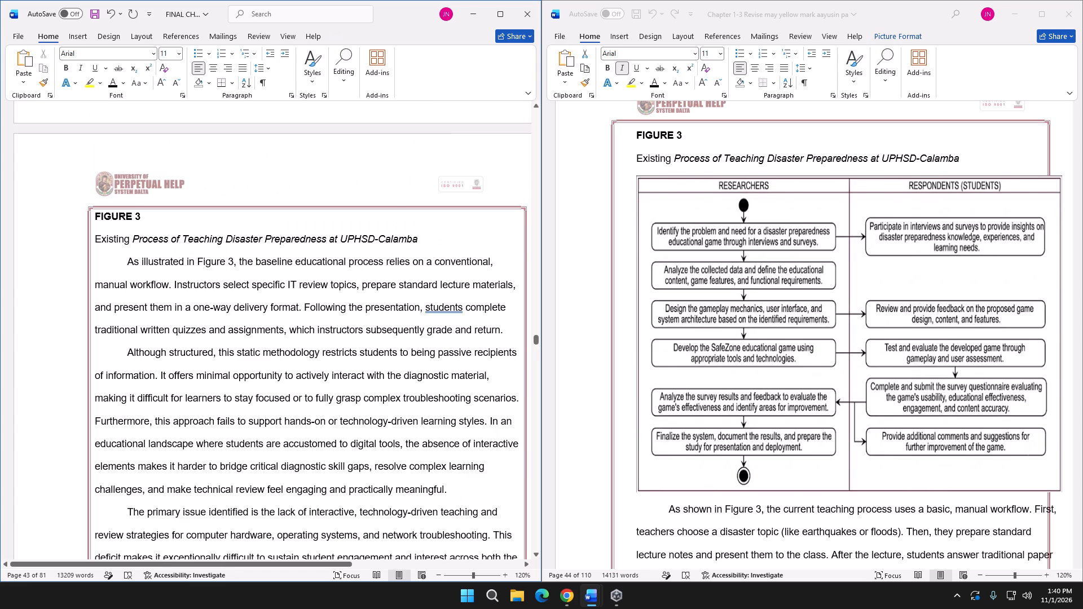
{"action": "key", "text": "shift+Return"}
{"action": "key", "text": "ctrl+v"}
Replace the three paragraphs below Figure 3 in the FINAL document with the corresponding three paragraphs copied from the Chapter 1-3 reference document.
{"action": "left_click", "coordinate": [691, 266]}
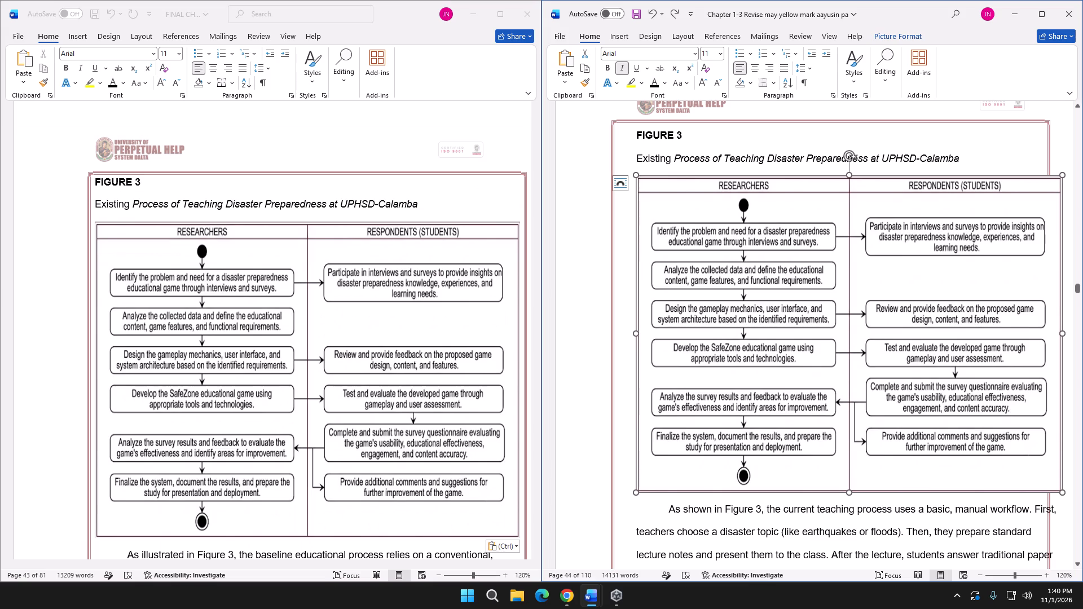
{"action": "scroll", "coordinate": [616, 307], "scroll_direction": "down", "scroll_amount": 8}
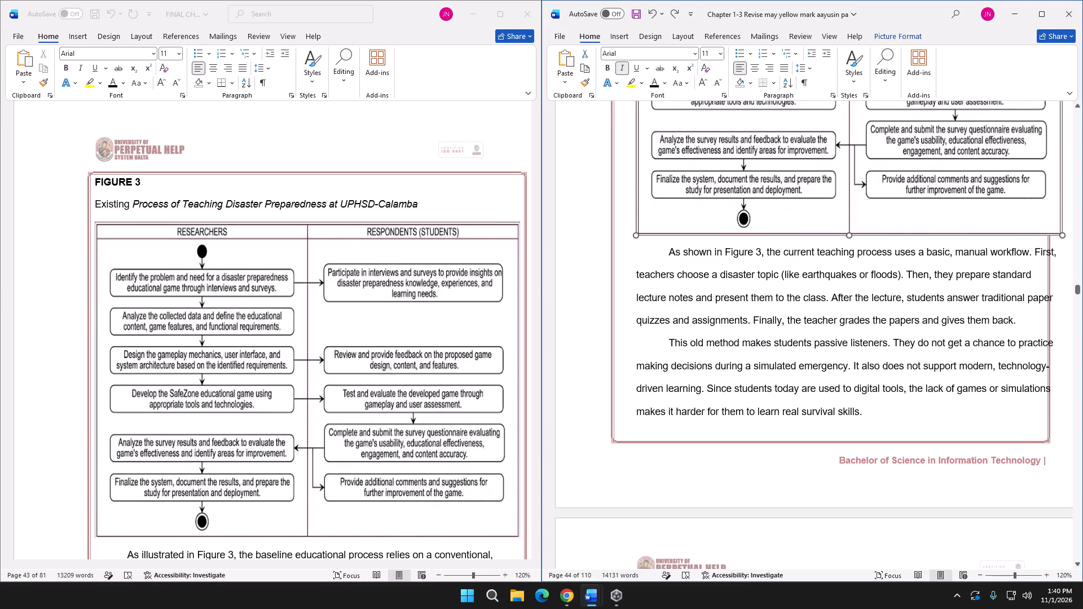
{"action": "left_click", "coordinate": [673, 257]}
{"action": "left_click_drag", "start_coordinate": [669, 255], "coordinate": [835, 375]}
{"action": "scroll", "coordinate": [873, 389], "scroll_direction": "down", "scroll_amount": 9}
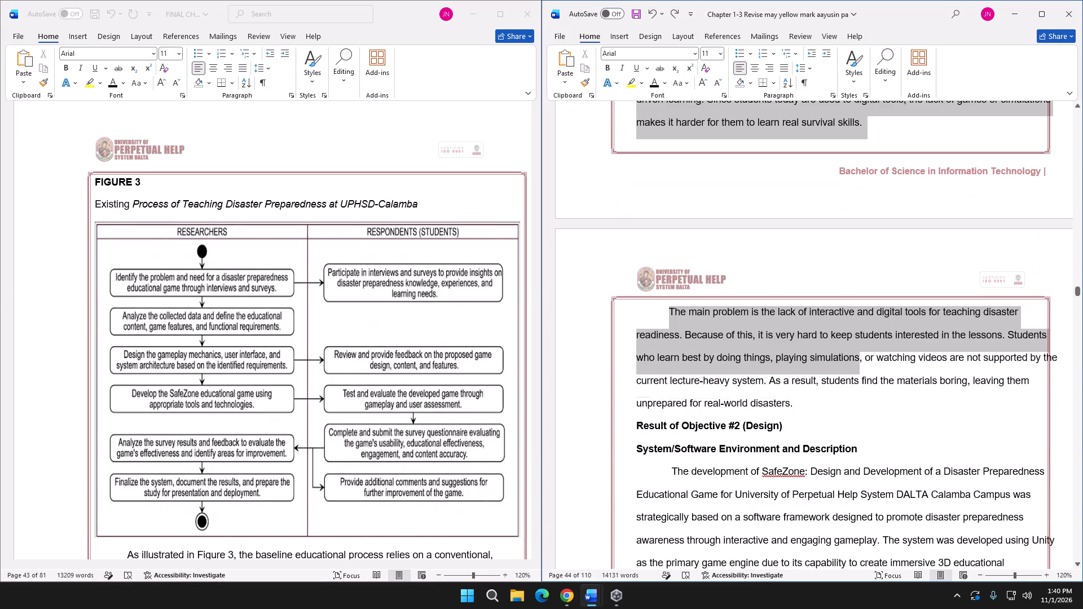
{"action": "left_click_drag", "start_coordinate": [835, 375], "coordinate": [802, 402]}
{"action": "key", "text": "ctrl+c"}
{"action": "scroll", "coordinate": [320, 303], "scroll_direction": "down", "scroll_amount": 7}
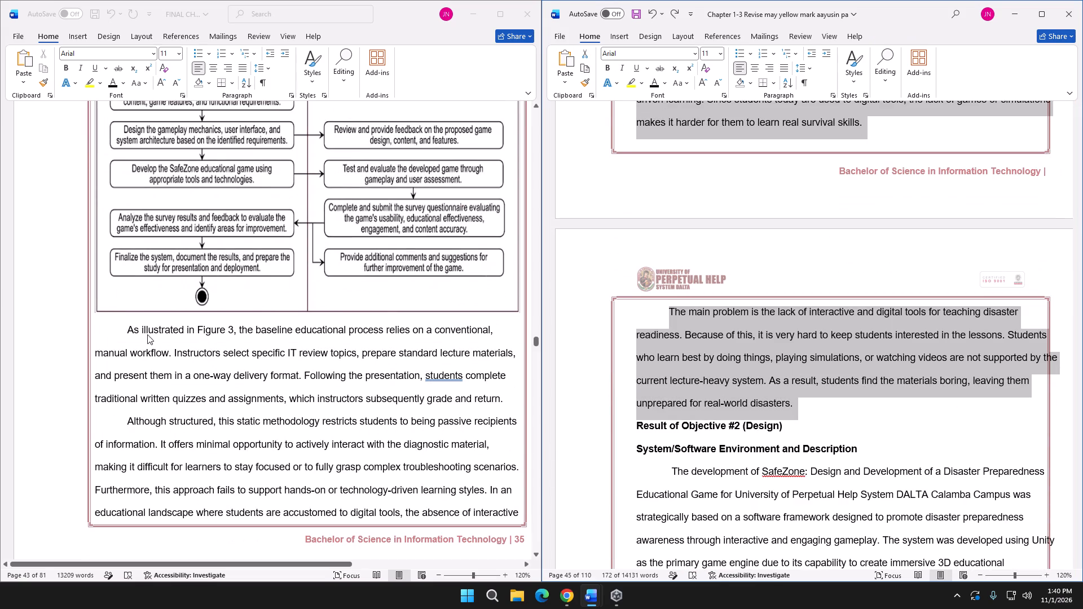
{"action": "left_click", "coordinate": [127, 328]}
{"action": "left_click", "coordinate": [128, 331]}
{"action": "left_click_drag", "start_coordinate": [128, 331], "coordinate": [482, 358]}
{"action": "scroll", "coordinate": [477, 358], "scroll_direction": "down", "scroll_amount": 3}
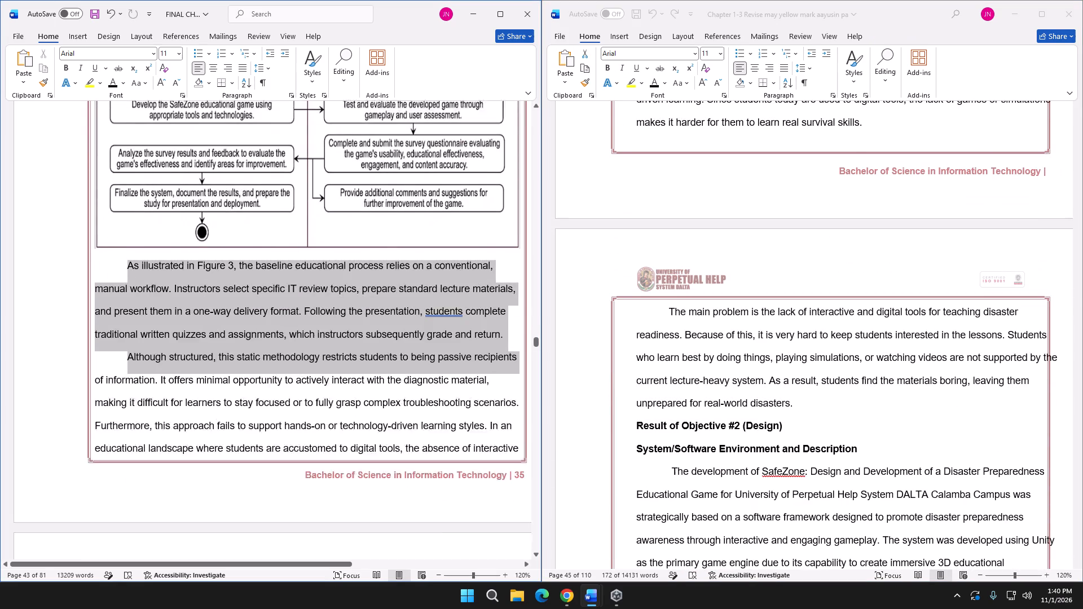
{"action": "left_click_drag", "start_coordinate": [482, 358], "coordinate": [287, 372]}
{"action": "scroll", "coordinate": [483, 358], "scroll_direction": "down", "scroll_amount": 15}
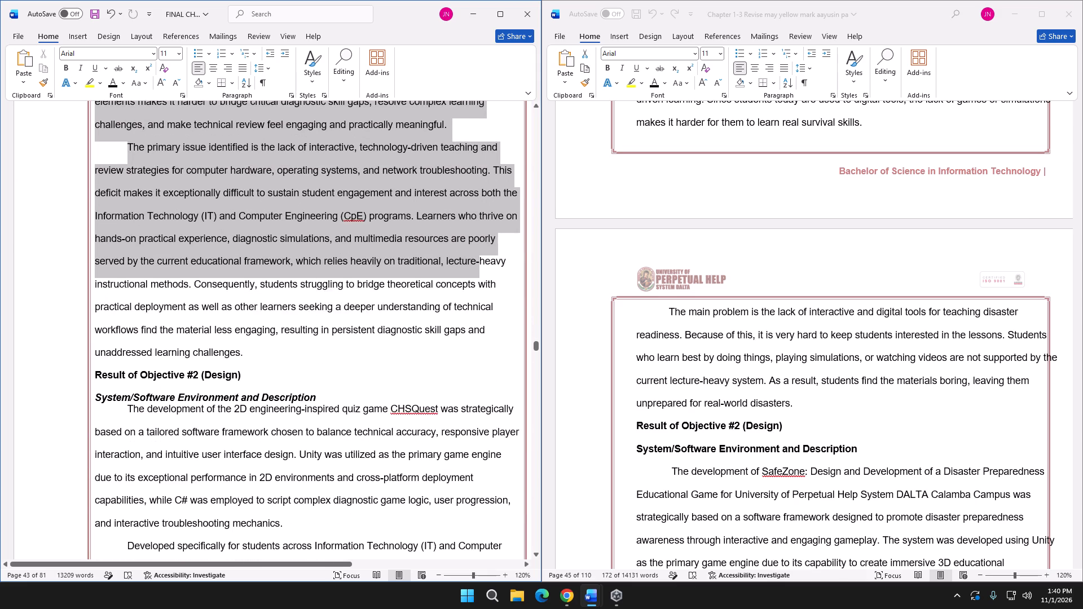
{"action": "left_click_drag", "start_coordinate": [287, 372], "coordinate": [270, 364]}
{"action": "key", "text": "ctrl+v"}
Indent the first line of the "As shown in Figure 3" paragraph in the FINAL document.
{"action": "scroll", "coordinate": [283, 363], "scroll_direction": "up", "scroll_amount": 17}
{"action": "left_click", "coordinate": [96, 301]}
{"action": "key", "text": "Tab"}
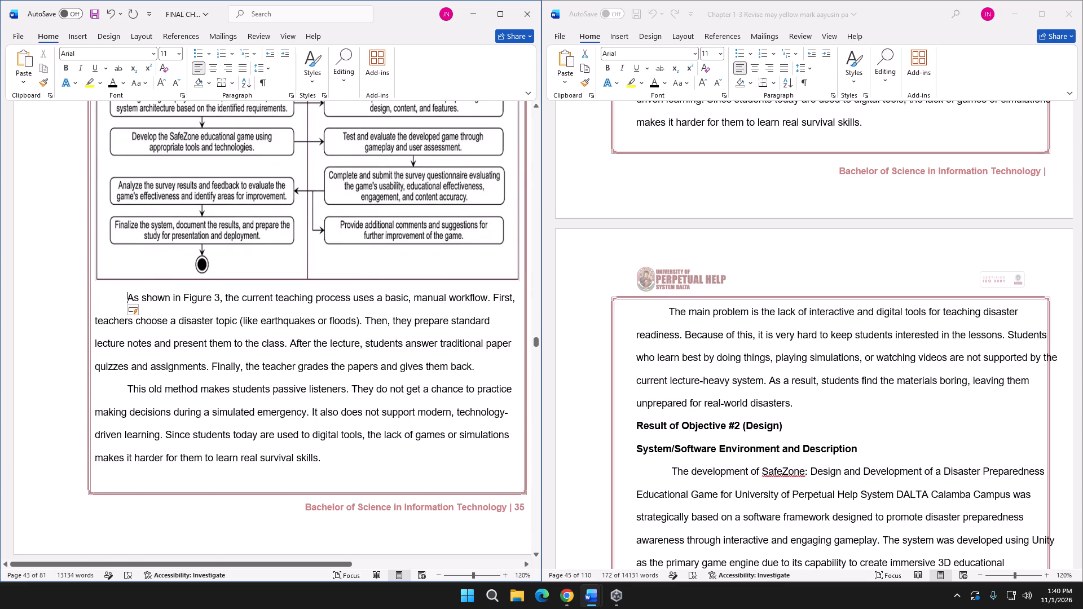
Set double line spacing for the "Result of Objective #2 (Design)" and "System/Software Environment and Description" headings in the FINAL document.
{"action": "scroll", "coordinate": [250, 354], "scroll_direction": "down", "scroll_amount": 13}
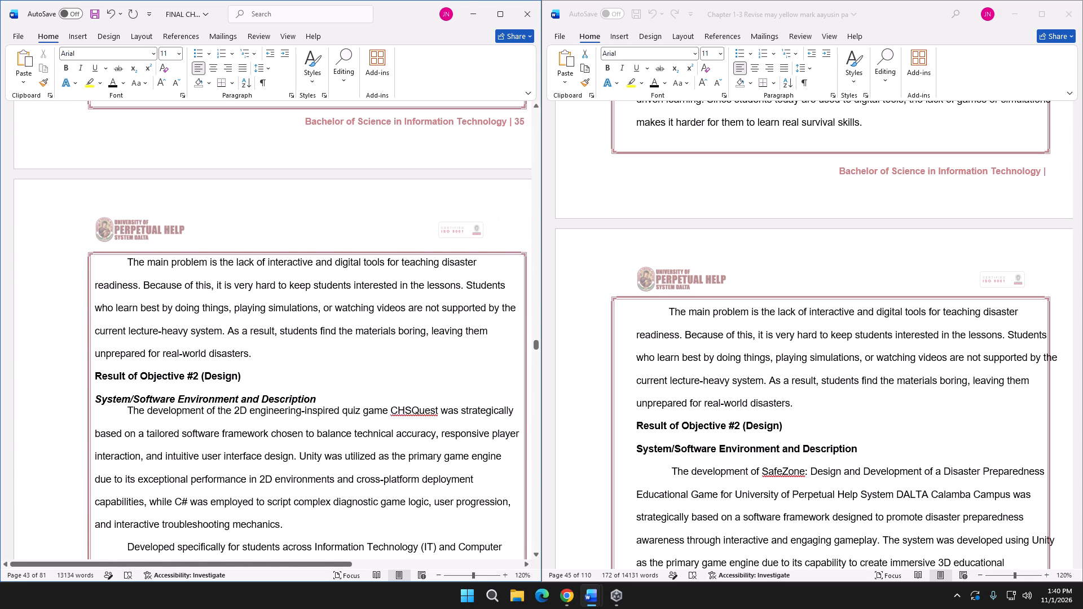
{"action": "left_click_drag", "start_coordinate": [333, 367], "coordinate": [103, 331]}
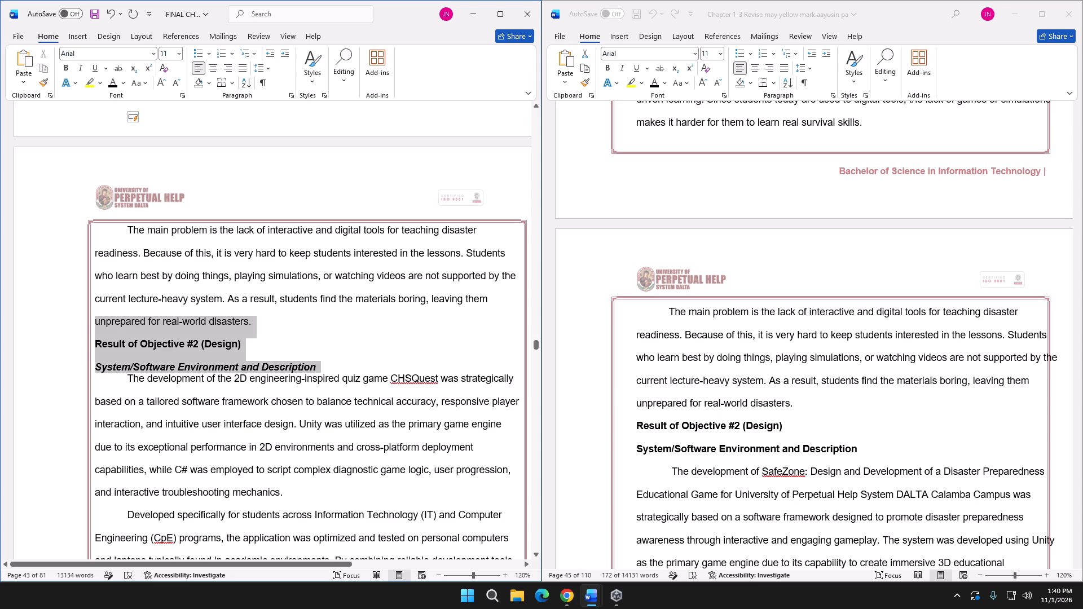
{"action": "left_click_drag", "start_coordinate": [103, 331], "coordinate": [100, 341]}
{"action": "left_click", "coordinate": [295, 98]}
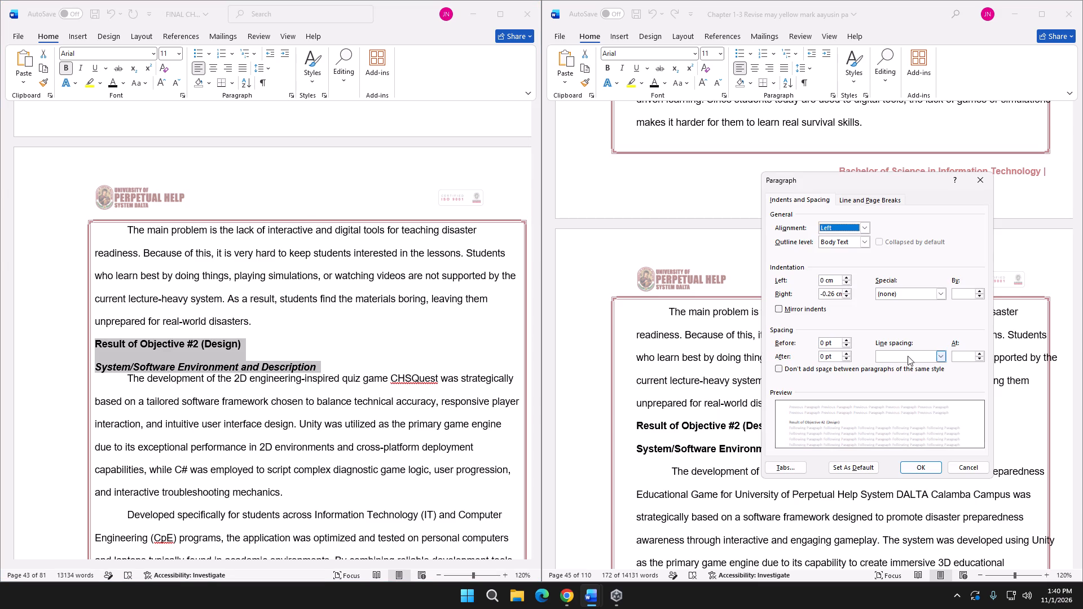
{"action": "left_click", "coordinate": [908, 356]}
{"action": "left_click", "coordinate": [892, 381]}
{"action": "left_click", "coordinate": [910, 470]}
{"action": "left_click", "coordinate": [330, 342]}
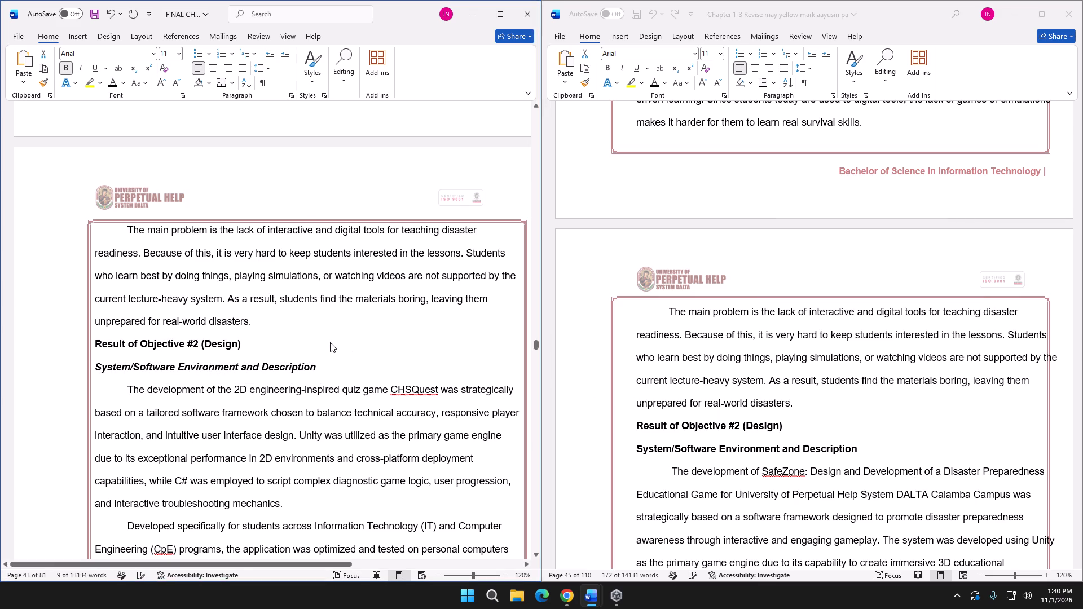
Replace the CHSQuest paragraphs under "System/Software Environment and Description" in the FINAL document with the reference document's SafeZone paragraphs.
{"action": "scroll", "coordinate": [723, 422], "scroll_direction": "down", "scroll_amount": 5}
{"action": "double_click", "coordinate": [672, 310]}
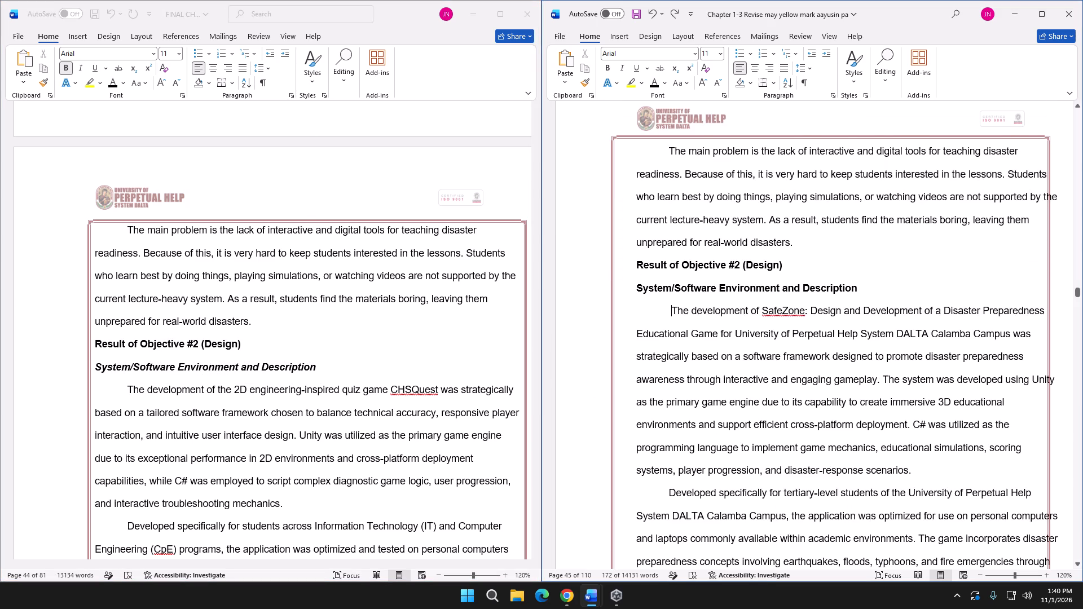
{"action": "left_click_drag", "start_coordinate": [672, 312], "coordinate": [928, 356]}
{"action": "scroll", "coordinate": [945, 443], "scroll_direction": "down", "scroll_amount": 5}
{"action": "scroll", "coordinate": [928, 345], "scroll_direction": "down", "scroll_amount": 5}
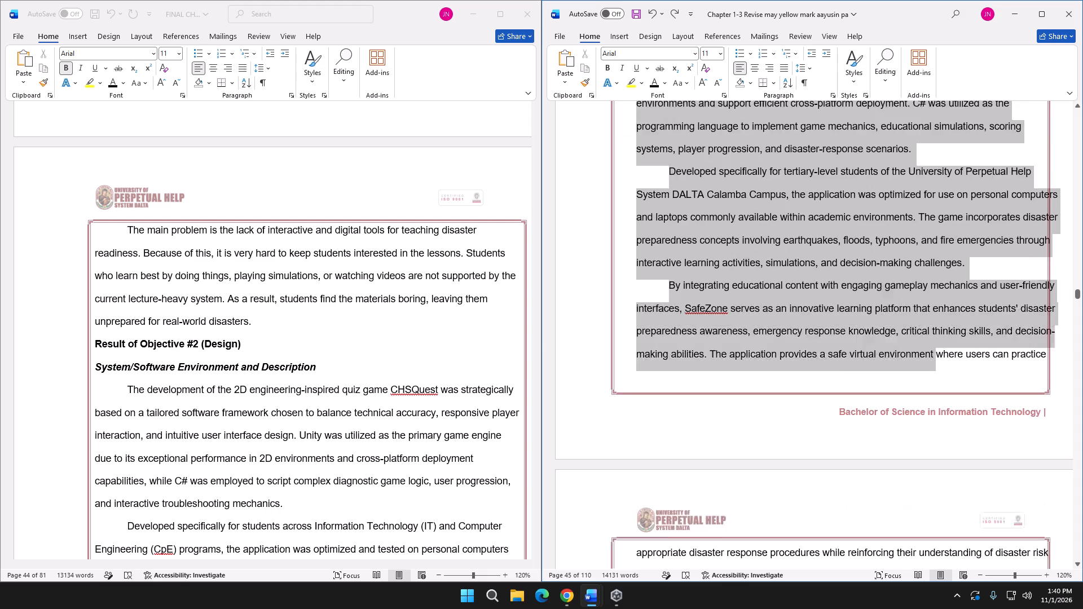
{"action": "scroll", "coordinate": [928, 356], "scroll_direction": "down", "scroll_amount": 4}
{"action": "left_click_drag", "start_coordinate": [928, 356], "coordinate": [980, 453]}
{"action": "scroll", "coordinate": [924, 359], "scroll_direction": "down", "scroll_amount": 2}
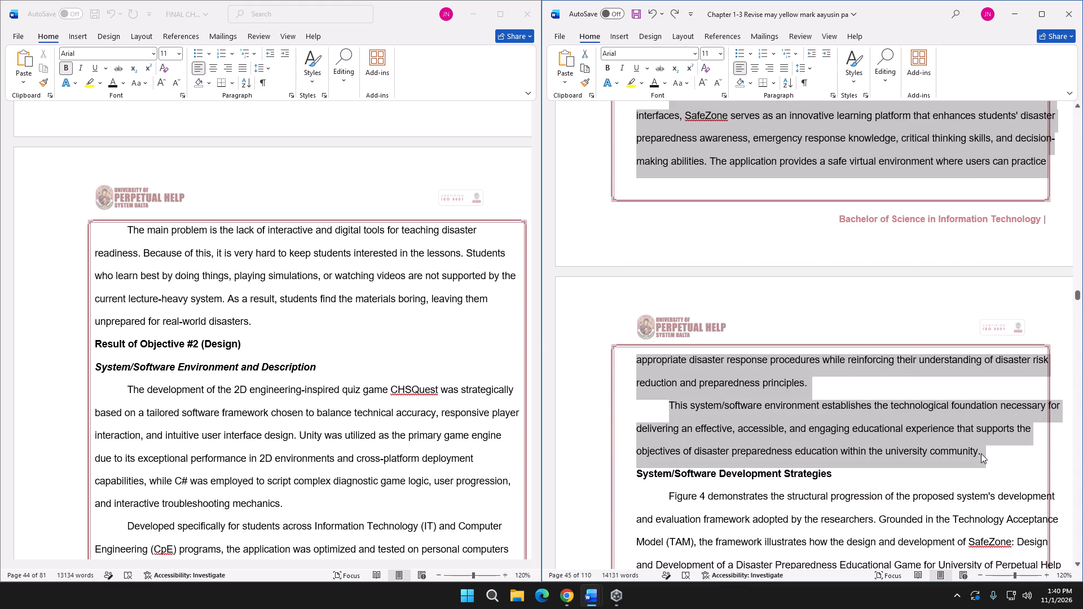
{"action": "key", "text": "ctrl+c"}
{"action": "scroll", "coordinate": [252, 372], "scroll_direction": "down", "scroll_amount": 5}
{"action": "double_click", "coordinate": [125, 227]}
{"action": "left_click_drag", "start_coordinate": [128, 228], "coordinate": [202, 326]}
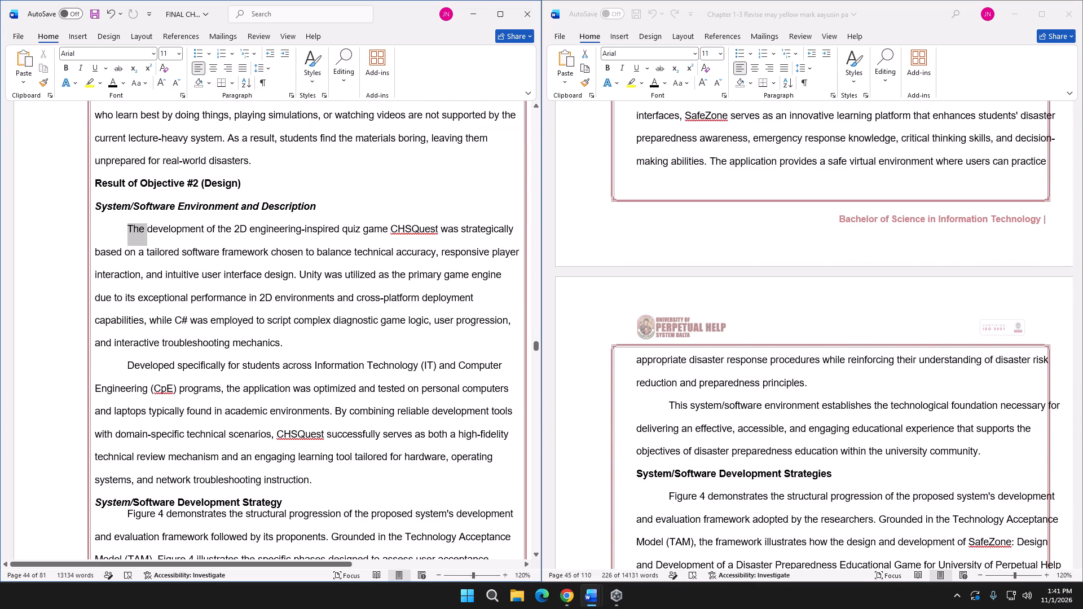
{"action": "left_click_drag", "start_coordinate": [202, 326], "coordinate": [316, 489]}
{"action": "key", "text": "ctrl+v"}
Indent the first line of the "The development of SafeZone" paragraph in the FINAL document, matching the reference document.
{"action": "scroll", "coordinate": [243, 361], "scroll_direction": "up", "scroll_amount": 12}
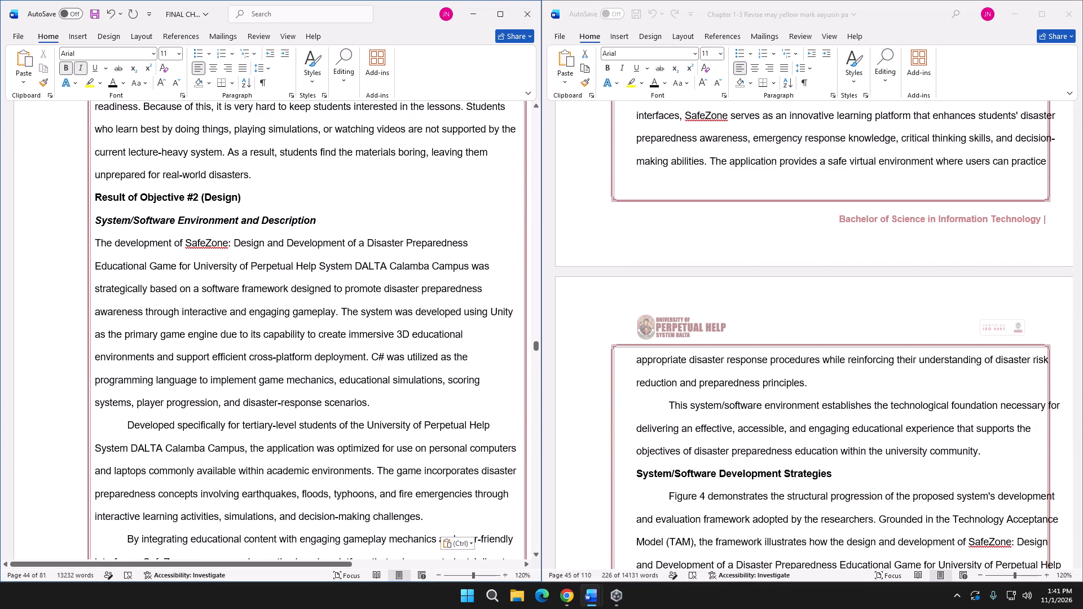
{"action": "scroll", "coordinate": [244, 372], "scroll_direction": "up", "scroll_amount": 3}
{"action": "scroll", "coordinate": [672, 407], "scroll_direction": "up", "scroll_amount": 9}
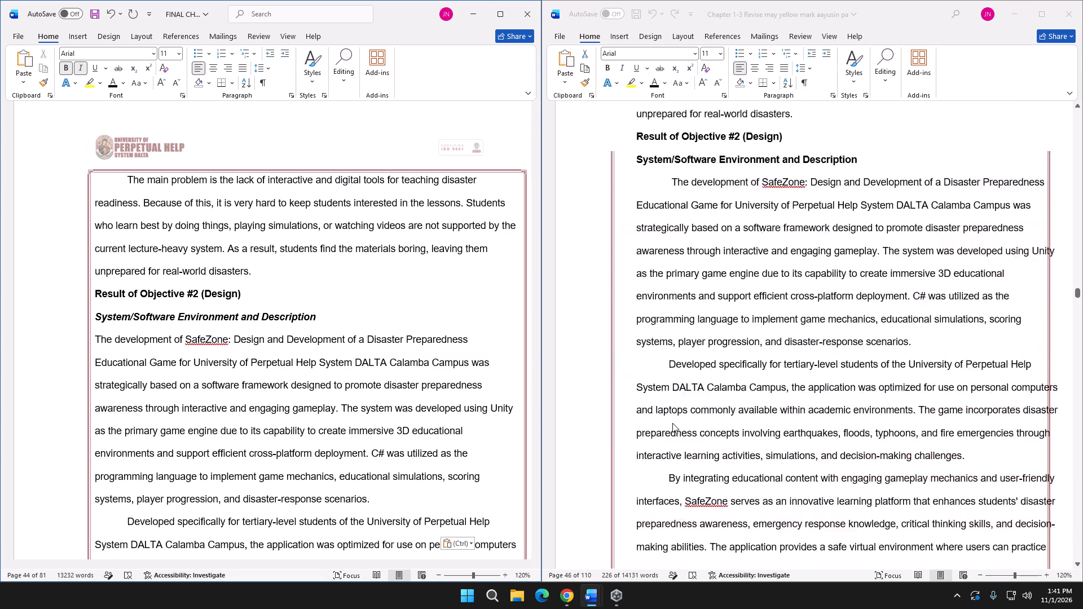
{"action": "scroll", "coordinate": [672, 423], "scroll_direction": "up", "scroll_amount": 7}
{"action": "left_click", "coordinate": [95, 340]}
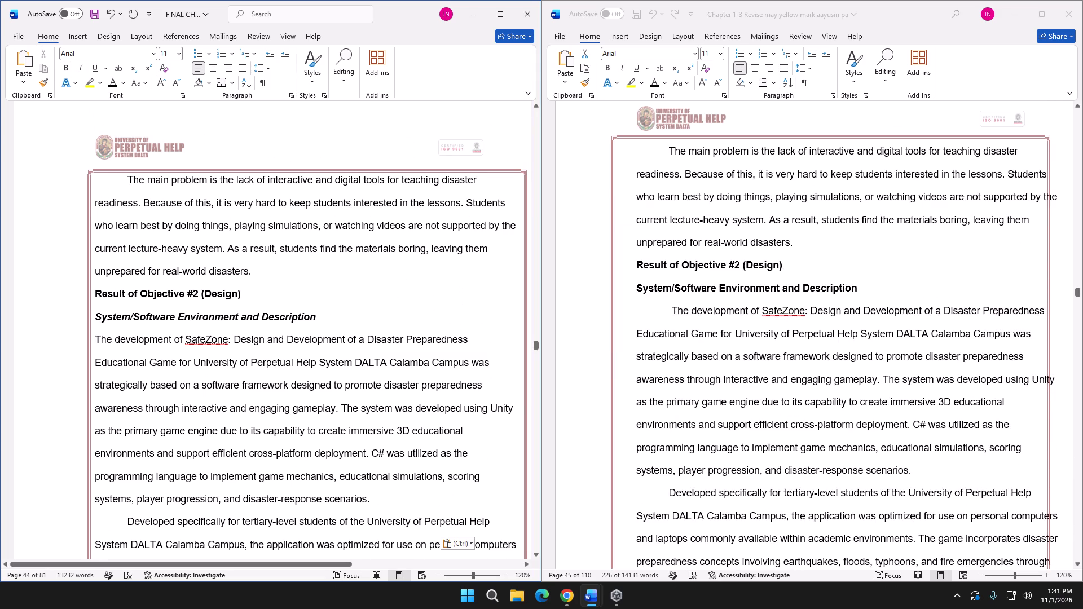
{"action": "key", "text": "Tab"}
Compare the System/Software Development Strategy section and Figure 4 in the FINAL document with the reference document.
{"action": "scroll", "coordinate": [125, 360], "scroll_direction": "down", "scroll_amount": 7}
{"action": "scroll", "coordinate": [126, 363], "scroll_direction": "down", "scroll_amount": 14}
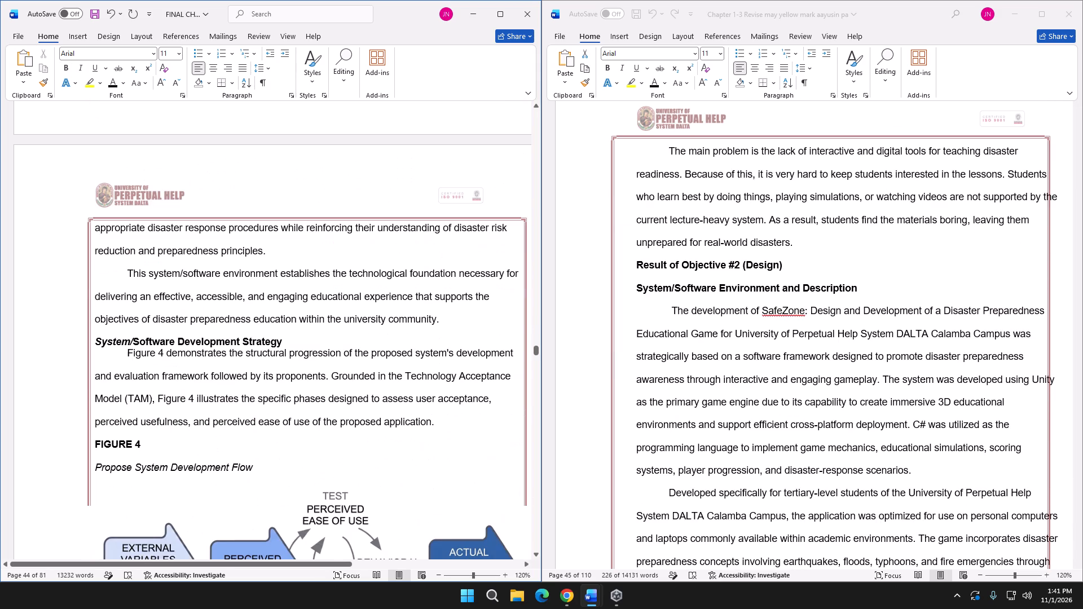
{"action": "scroll", "coordinate": [704, 447], "scroll_direction": "down", "scroll_amount": 19}
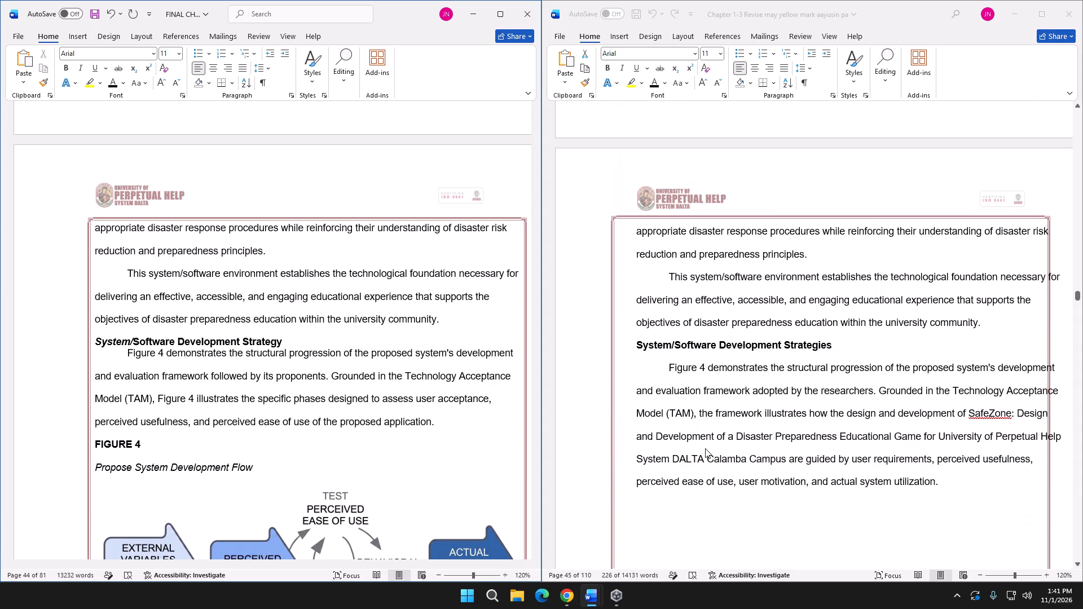
{"action": "scroll", "coordinate": [705, 448], "scroll_direction": "down", "scroll_amount": 1}
{"action": "scroll", "coordinate": [290, 367], "scroll_direction": "down", "scroll_amount": 2}
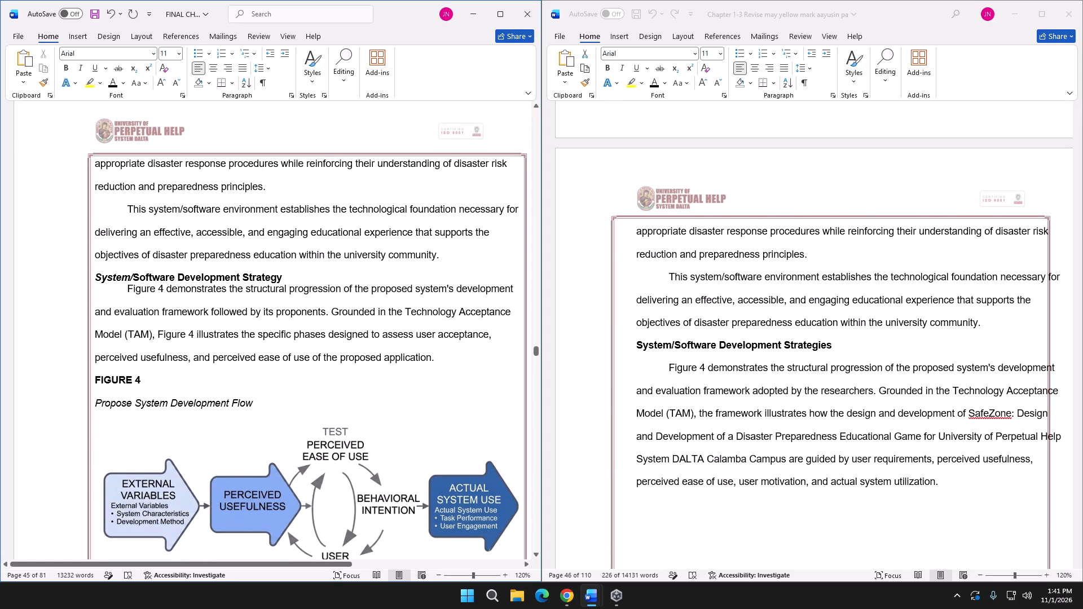
{"action": "scroll", "coordinate": [706, 409], "scroll_direction": "down", "scroll_amount": 19}
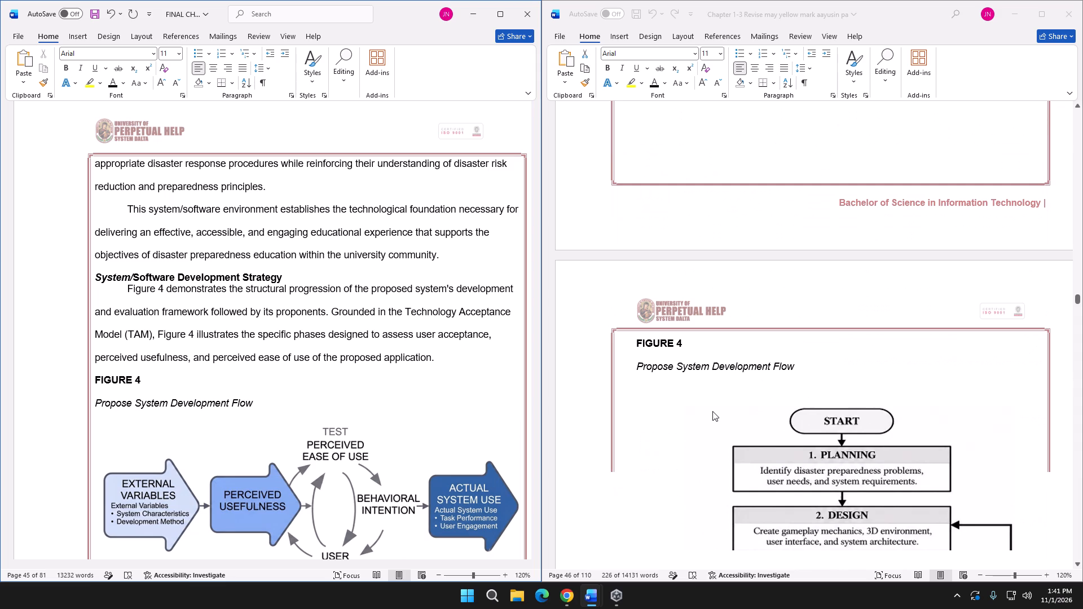
{"action": "scroll", "coordinate": [674, 401], "scroll_direction": "down", "scroll_amount": 6}
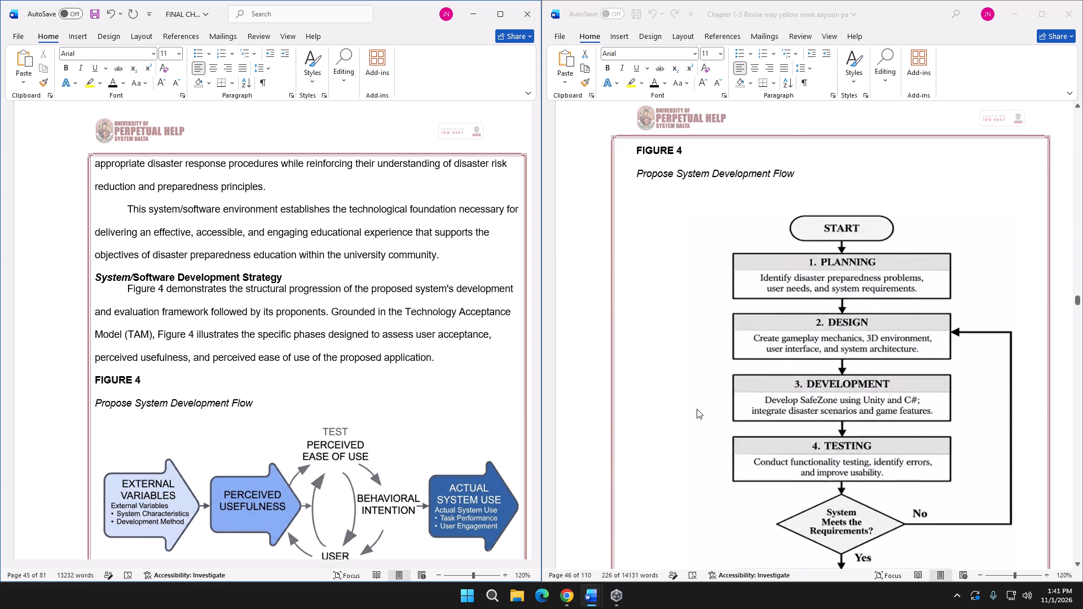
{"action": "scroll", "coordinate": [697, 409], "scroll_direction": "down", "scroll_amount": 5}
{"action": "scroll", "coordinate": [695, 404], "scroll_direction": "up", "scroll_amount": 14}
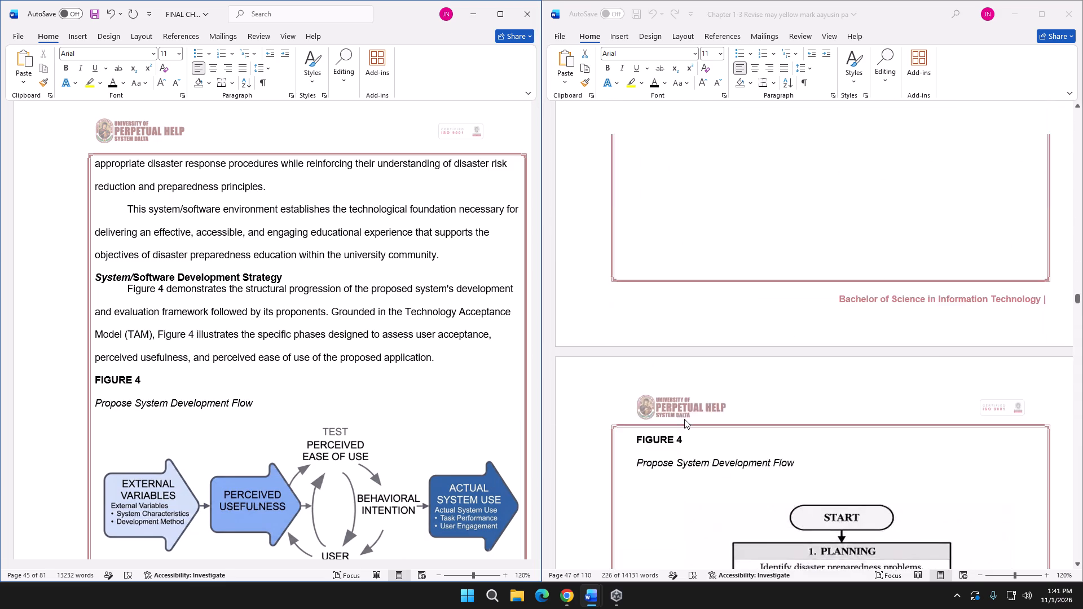
{"action": "scroll", "coordinate": [684, 419], "scroll_direction": "up", "scroll_amount": 17}
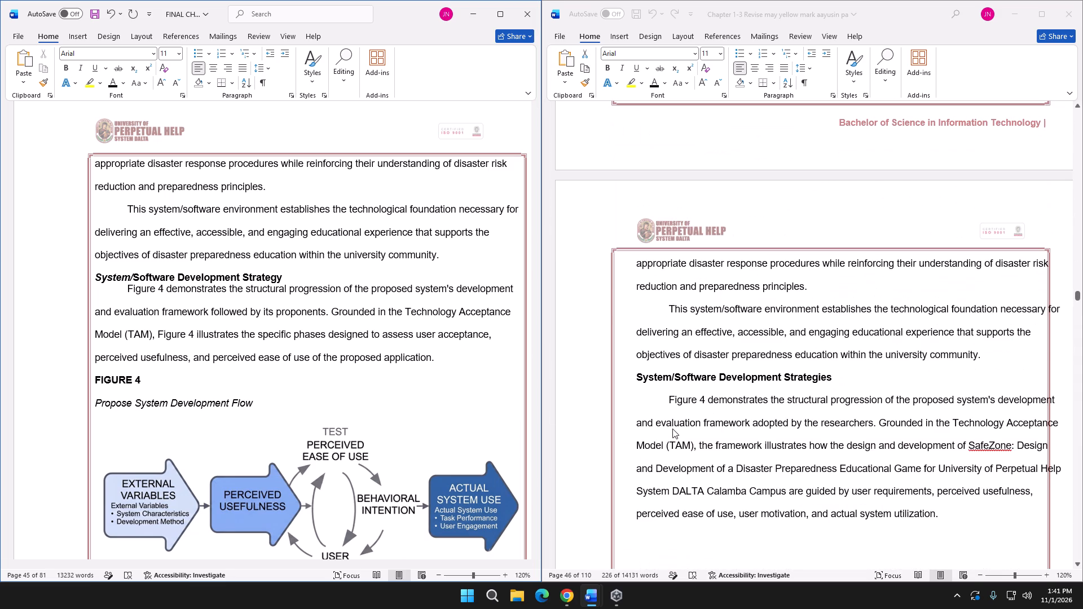
{"action": "scroll", "coordinate": [672, 429], "scroll_direction": "up", "scroll_amount": 2}
{"action": "scroll", "coordinate": [672, 429], "scroll_direction": "down", "scroll_amount": 4}
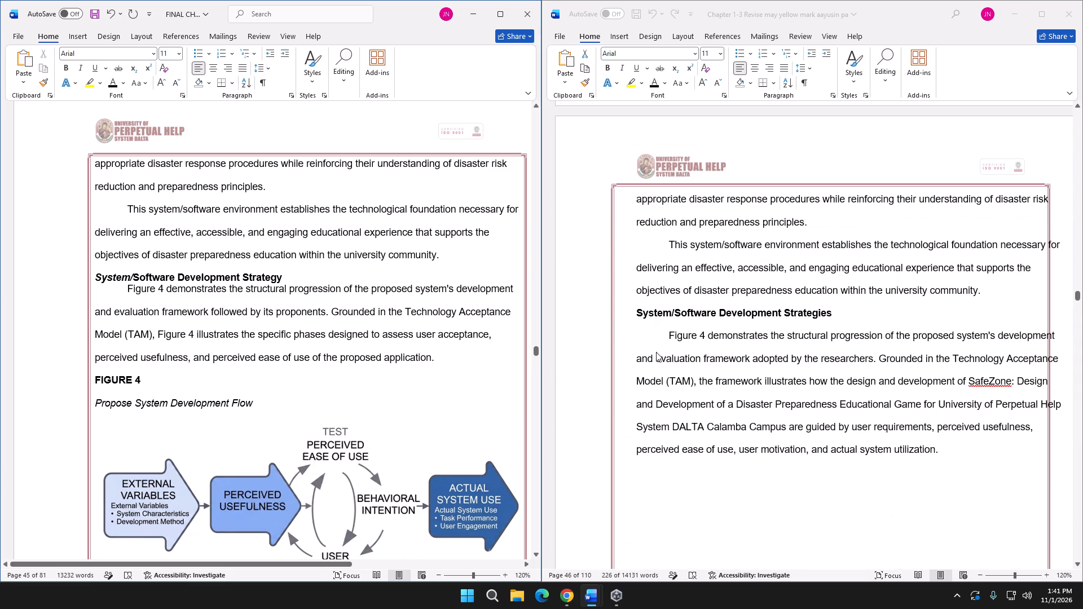
Set double line spacing for the "System/Software Development Strategy" heading in the FINAL document.
{"action": "left_click_drag", "start_coordinate": [301, 275], "coordinate": [102, 281]}
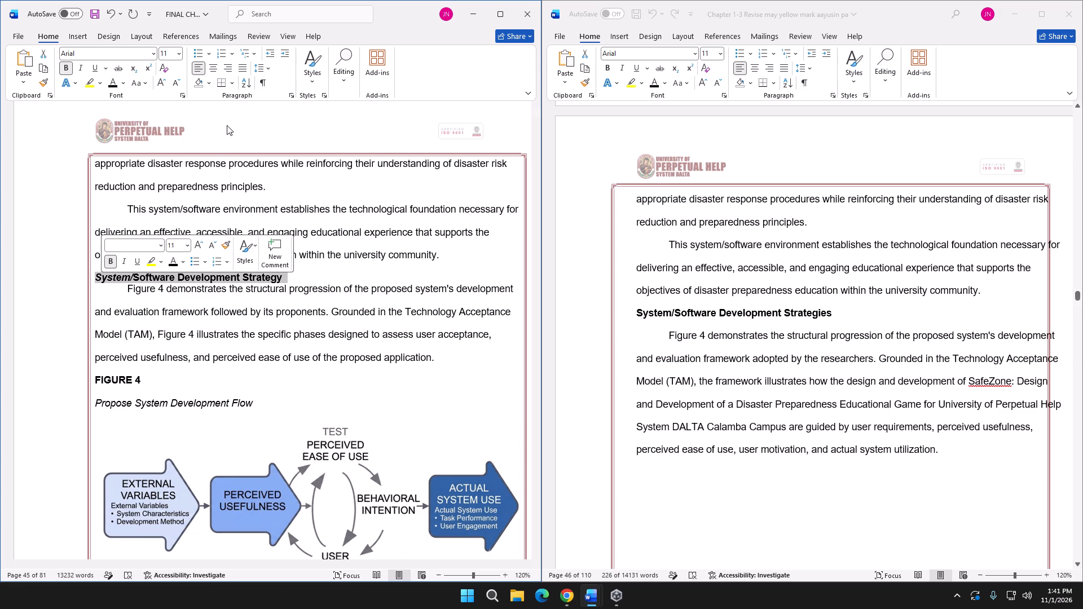
{"action": "left_click", "coordinate": [290, 98]}
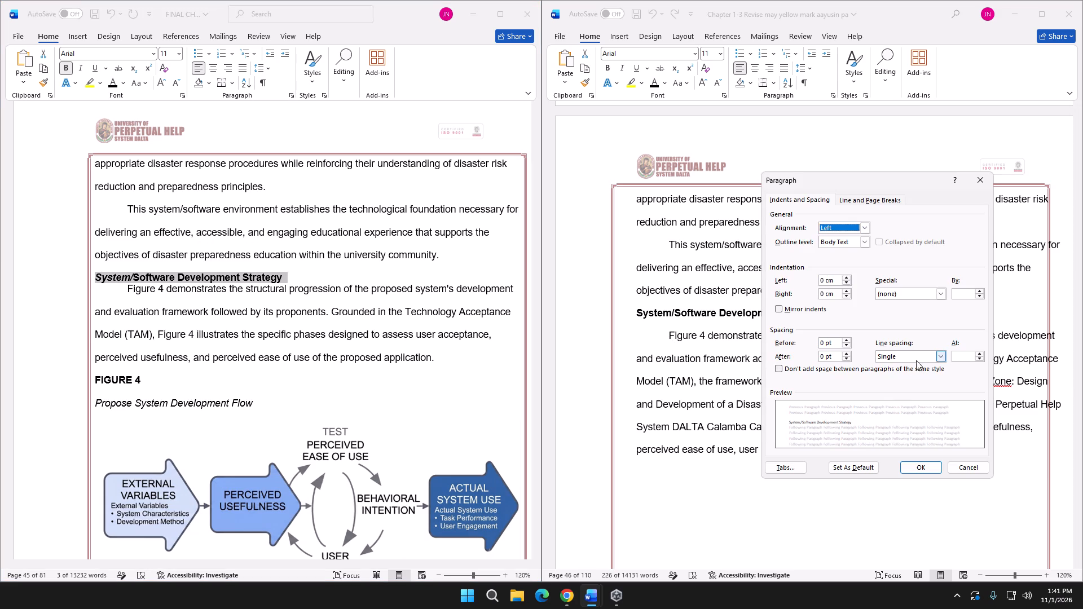
{"action": "left_click", "coordinate": [918, 360]}
{"action": "left_click", "coordinate": [899, 380]}
{"action": "left_click", "coordinate": [919, 462]}
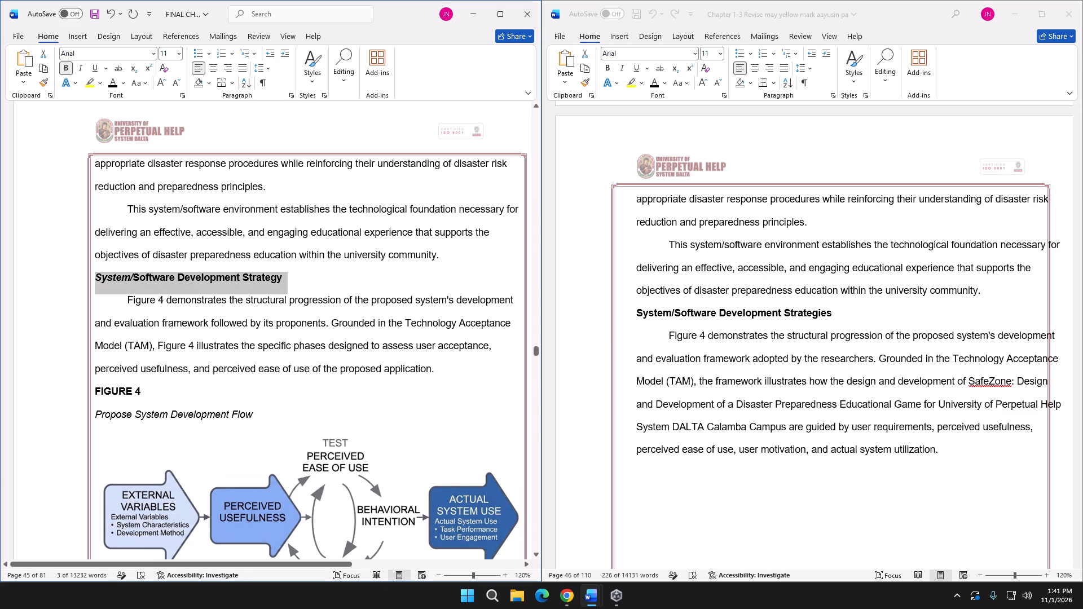
{"action": "left_click", "coordinate": [301, 337]}
Replace the paragraph under "System/Software Development Strategy" in the FINAL document with the reference document's "Figure 4 demonstrates" paragraph.
{"action": "left_click", "coordinate": [672, 338]}
{"action": "left_click", "coordinate": [671, 339]}
{"action": "left_click_drag", "start_coordinate": [670, 338], "coordinate": [851, 410]}
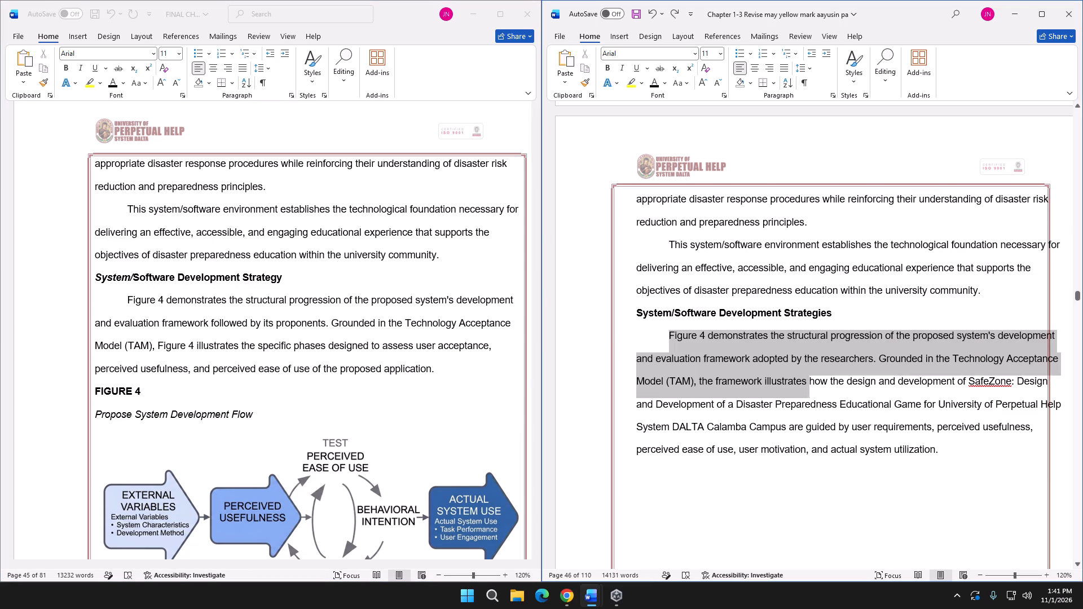
{"action": "left_click_drag", "start_coordinate": [851, 410], "coordinate": [940, 454]}
{"action": "key", "text": "ctrl+c"}
{"action": "left_click", "coordinate": [130, 313]}
{"action": "left_click_drag", "start_coordinate": [124, 299], "coordinate": [290, 344]}
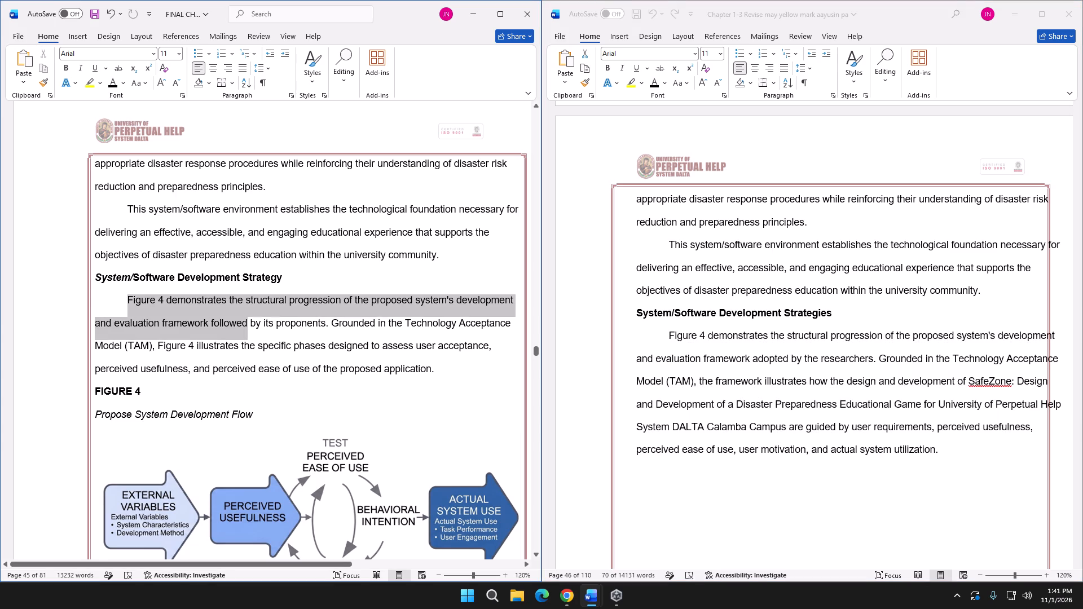
{"action": "left_click_drag", "start_coordinate": [290, 344], "coordinate": [434, 379]}
{"action": "key", "text": "ctrl+v"}
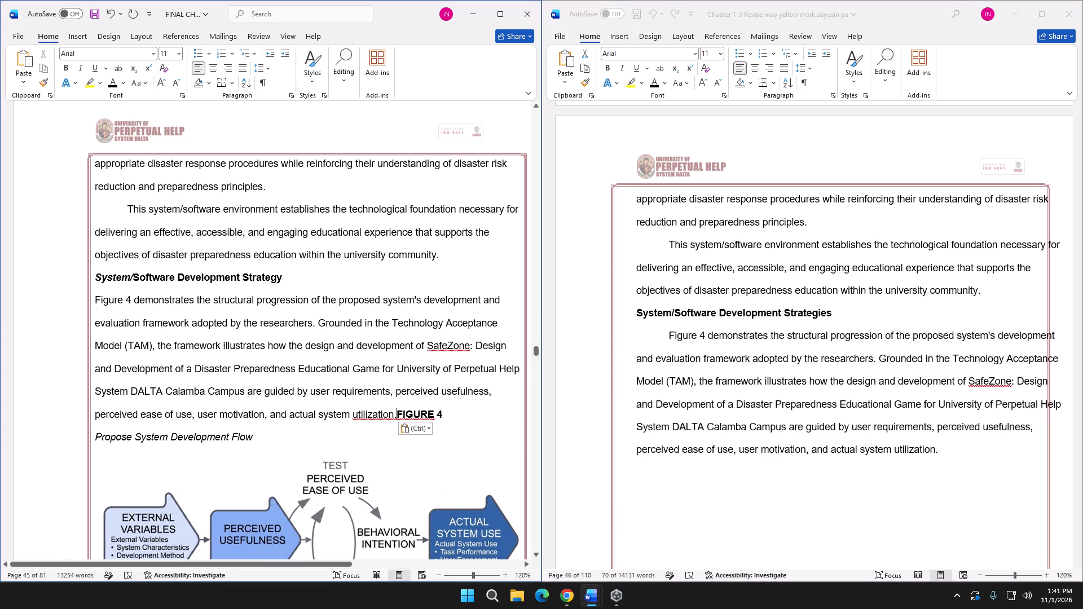
Indent the first line of the "Figure 4 demonstrates" paragraph in the FINAL document and put the "FIGURE 4" label on its own line.
{"action": "left_click", "coordinate": [97, 301]}
{"action": "key", "text": "Tab"}
{"action": "scroll", "coordinate": [380, 368], "scroll_direction": "down", "scroll_amount": 2}
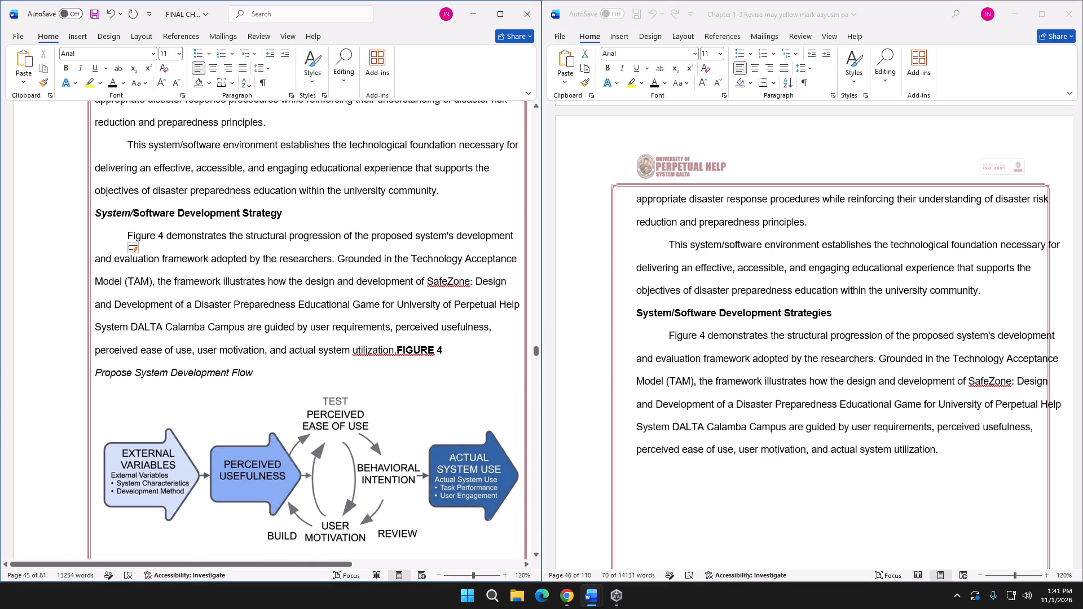
{"action": "left_click", "coordinate": [398, 348]}
{"action": "key", "text": "Return"}
{"action": "key", "text": "BackSpace"}
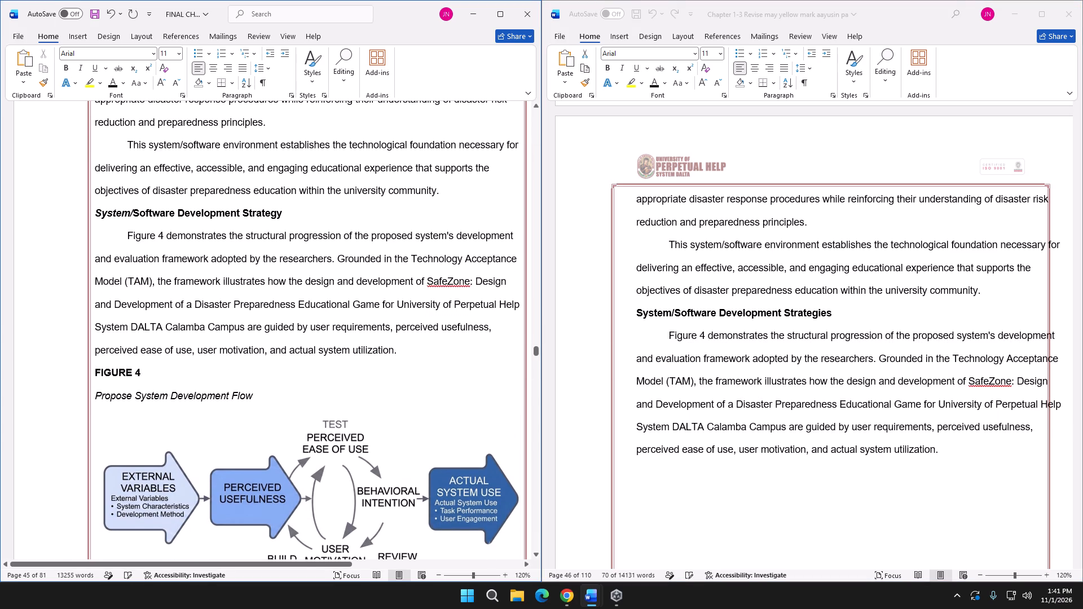
Replace the Figure 4 diagram in the FINAL document with the START-to-END development flowchart copied from the reference document.
{"action": "scroll", "coordinate": [719, 395], "scroll_direction": "down", "scroll_amount": 17}
{"action": "scroll", "coordinate": [717, 396], "scroll_direction": "down", "scroll_amount": 4}
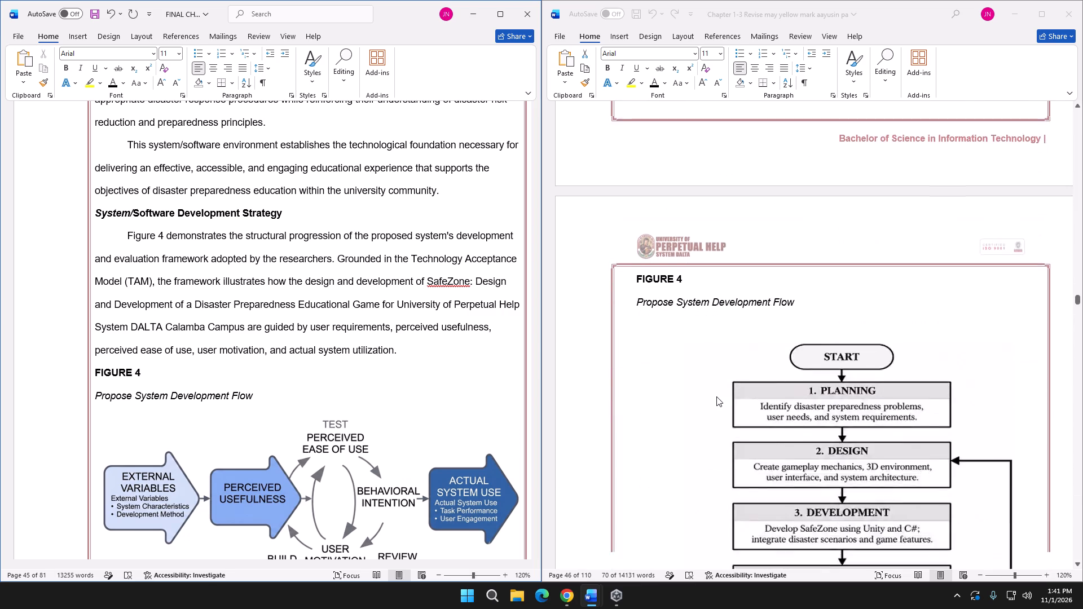
{"action": "scroll", "coordinate": [716, 396], "scroll_direction": "down", "scroll_amount": 4}
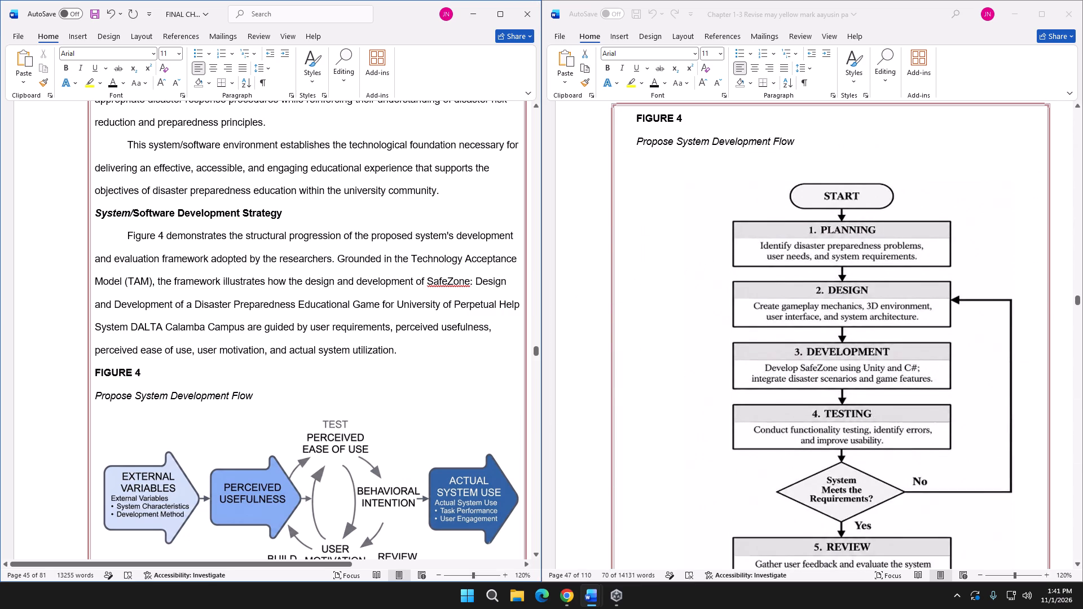
{"action": "scroll", "coordinate": [399, 367], "scroll_direction": "down", "scroll_amount": 4}
{"action": "left_click", "coordinate": [777, 343]}
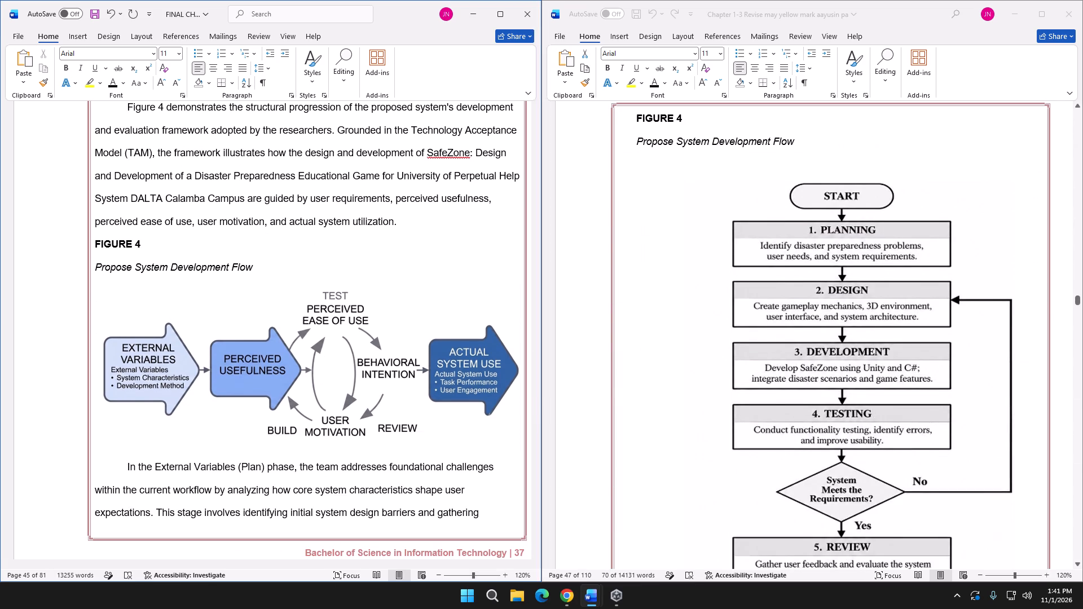
{"action": "left_click", "coordinate": [817, 339]}
{"action": "scroll", "coordinate": [799, 348], "scroll_direction": "down", "scroll_amount": 5}
{"action": "key", "text": "ctrl+c"}
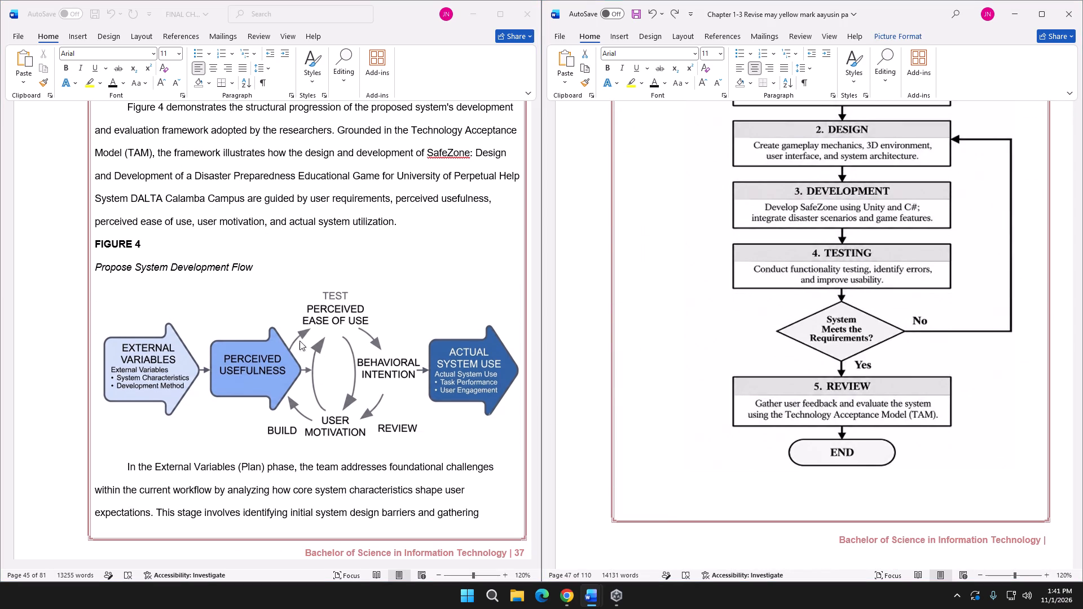
{"action": "left_click", "coordinate": [300, 341]}
{"action": "left_click", "coordinate": [301, 347]}
{"action": "key", "text": "Delete"}
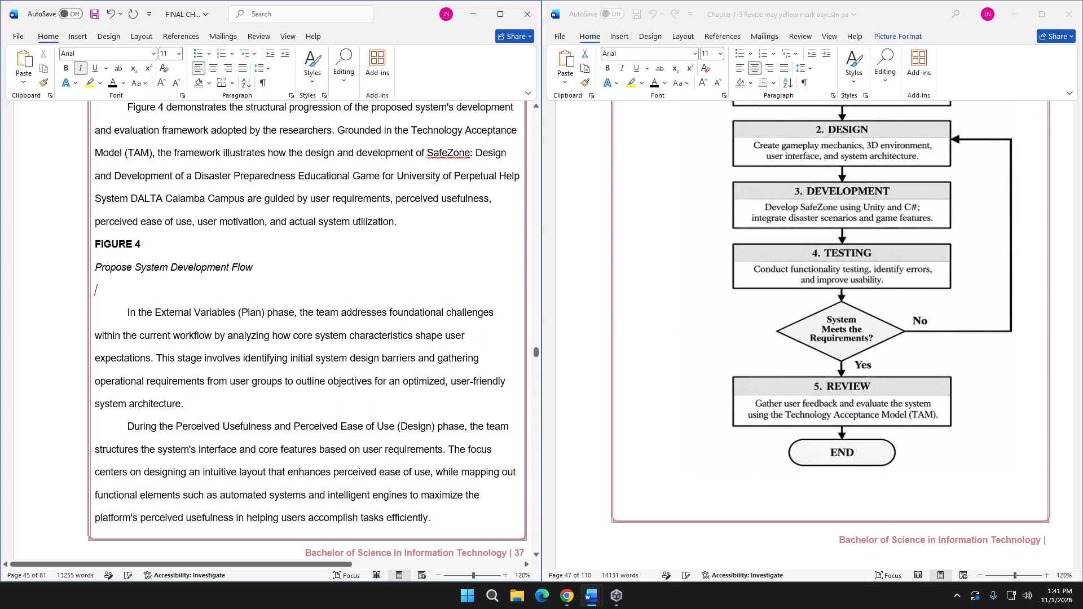
{"action": "key", "text": "ctrl+v"}
Insert blank lines above the "FIGURE 4" label in the FINAL document to push it onto the flowchart's page.
{"action": "scroll", "coordinate": [322, 338], "scroll_direction": "up", "scroll_amount": 7}
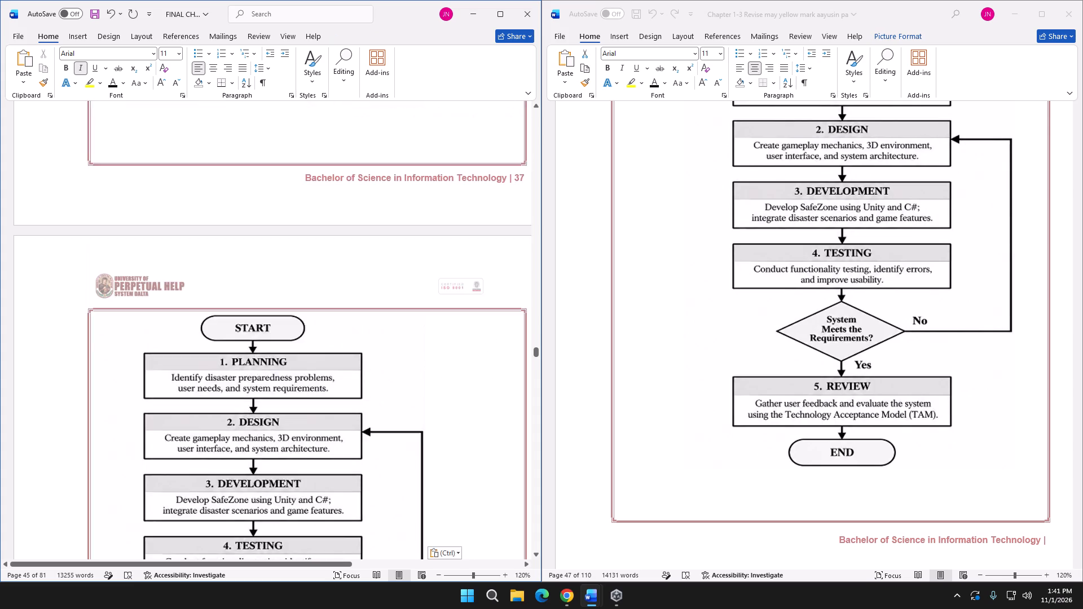
{"action": "scroll", "coordinate": [323, 365], "scroll_direction": "up", "scroll_amount": 11}
{"action": "left_click", "coordinate": [96, 223]}
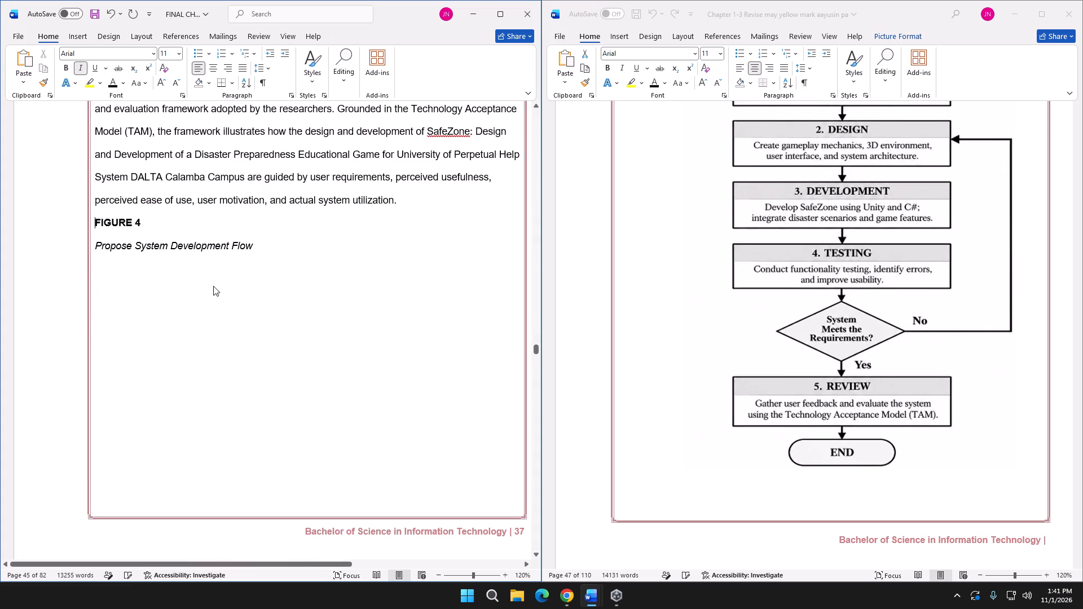
{"action": "key", "text": "Return"}
{"action": "key", "text": "Return"}
{"action": "key", "text": "Return"}
{"action": "key", "text": "Return"}
{"action": "key", "text": "Return"}
{"action": "key", "text": "Return"}
{"action": "key", "text": "Return"}
{"action": "key", "text": "Return"}
{"action": "key", "text": "Return"}
{"action": "key", "text": "Return"}
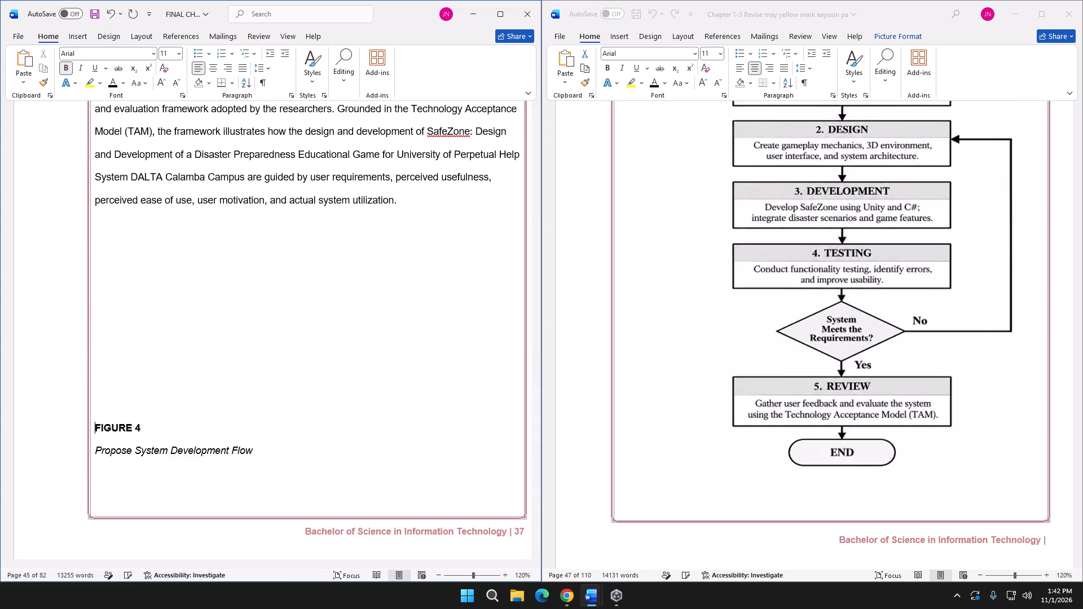
{"action": "key", "text": "Return"}
{"action": "key", "text": "Return"}
{"action": "key", "text": "Return"}
Center the Figure 4 flowchart in the FINAL document.
{"action": "scroll", "coordinate": [298, 317], "scroll_direction": "down", "scroll_amount": 11}
{"action": "left_click", "coordinate": [284, 337]}
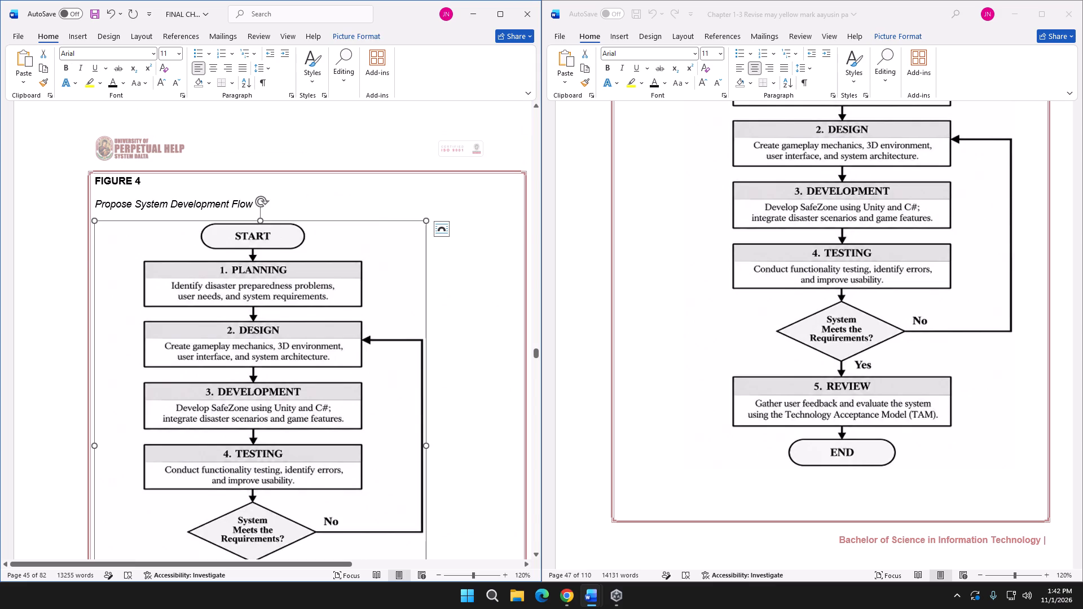
{"action": "left_click", "coordinate": [210, 67]}
Replace the phase paragraphs below Figure 4, from External Variables (Plan) to Actual System Use (Review), with the reference document's versions.
{"action": "scroll", "coordinate": [299, 314], "scroll_direction": "down", "scroll_amount": 11}
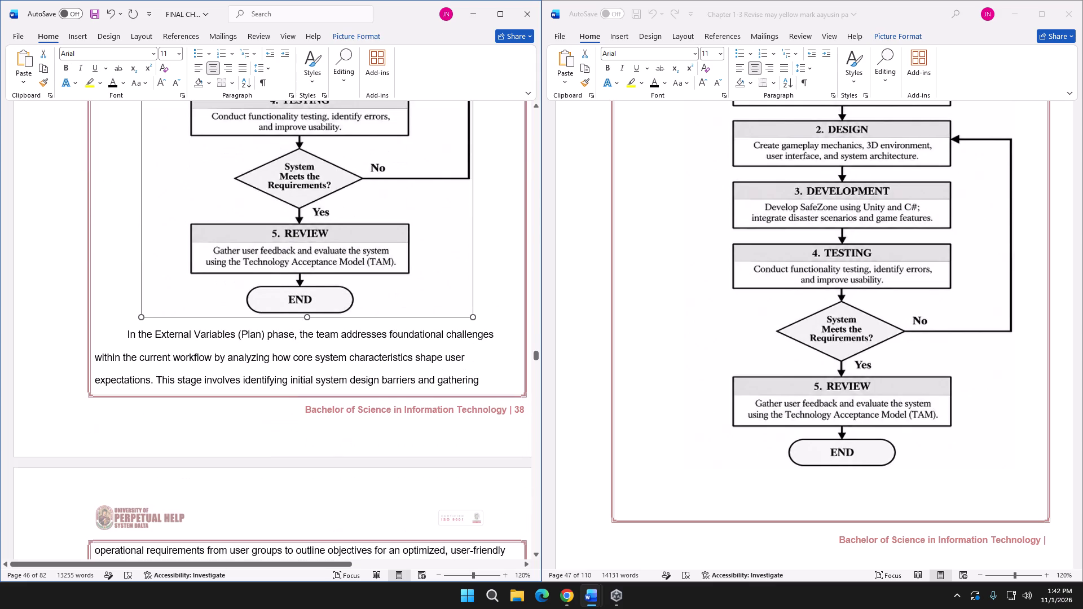
{"action": "scroll", "coordinate": [768, 401], "scroll_direction": "down", "scroll_amount": 12}
{"action": "left_click", "coordinate": [671, 302]}
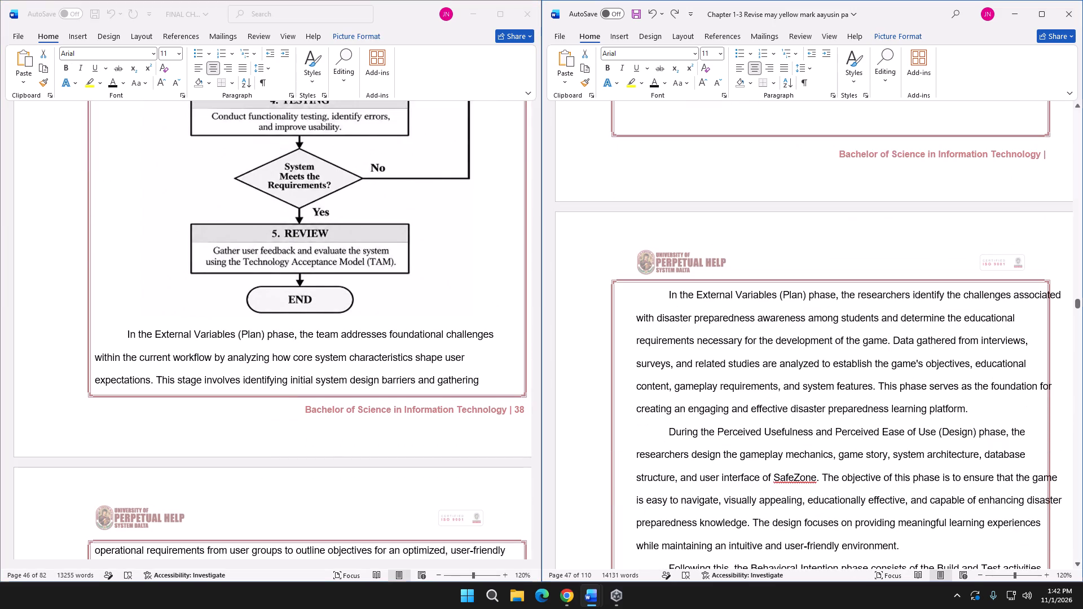
{"action": "left_click_drag", "start_coordinate": [668, 298], "coordinate": [845, 386]}
{"action": "scroll", "coordinate": [798, 385], "scroll_direction": "down", "scroll_amount": 5}
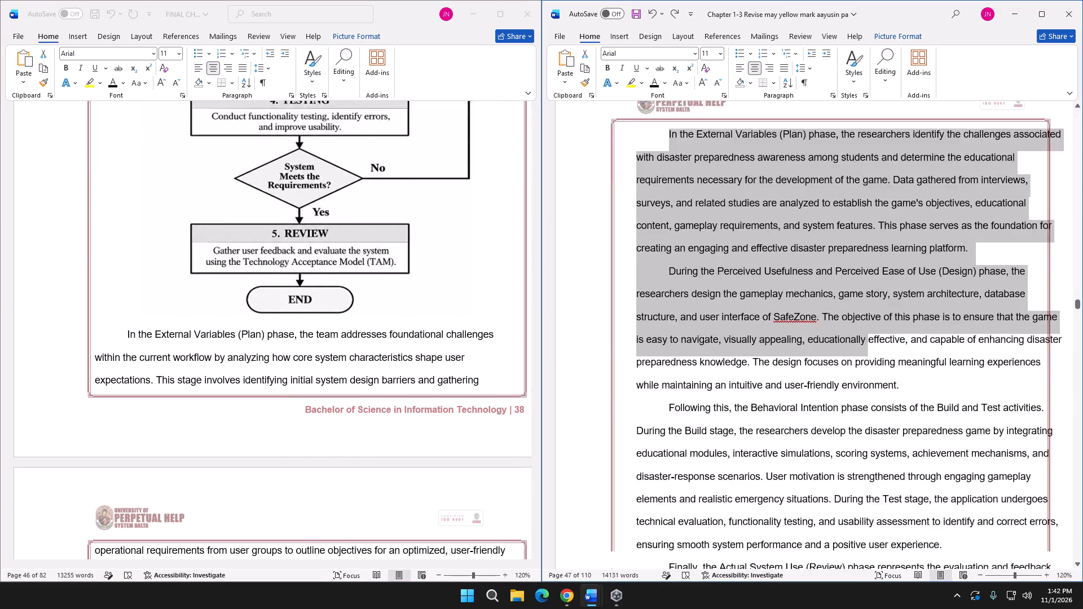
{"action": "scroll", "coordinate": [845, 386], "scroll_direction": "down", "scroll_amount": 13}
{"action": "left_click_drag", "start_coordinate": [845, 386], "coordinate": [702, 465]}
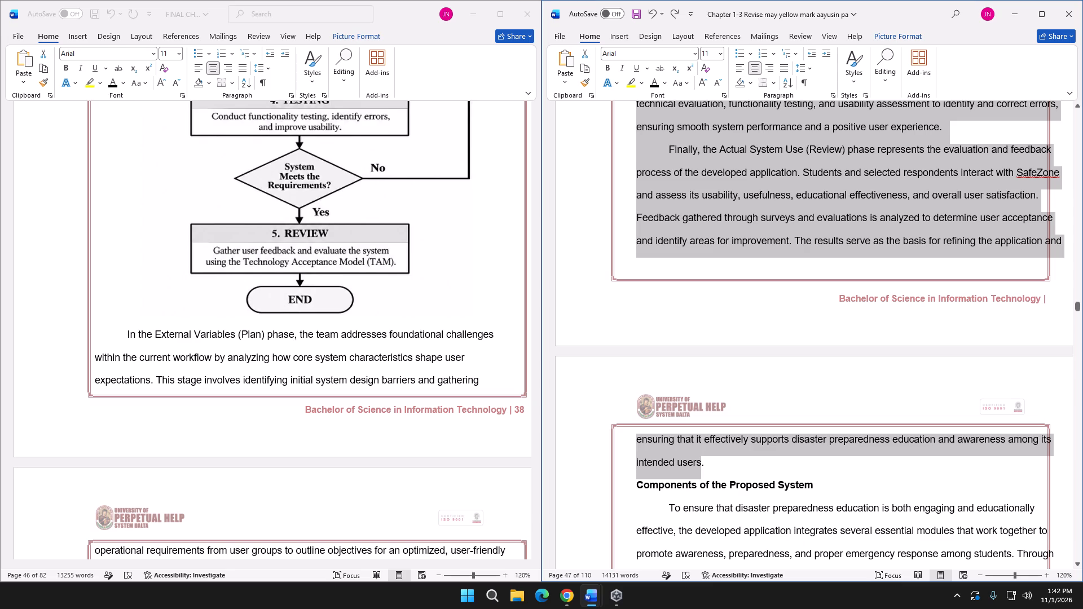
{"action": "left_click_drag", "start_coordinate": [702, 465], "coordinate": [703, 465]}
{"action": "key", "text": "ctrl+c"}
{"action": "left_click", "coordinate": [131, 336]}
{"action": "left_click", "coordinate": [125, 335]}
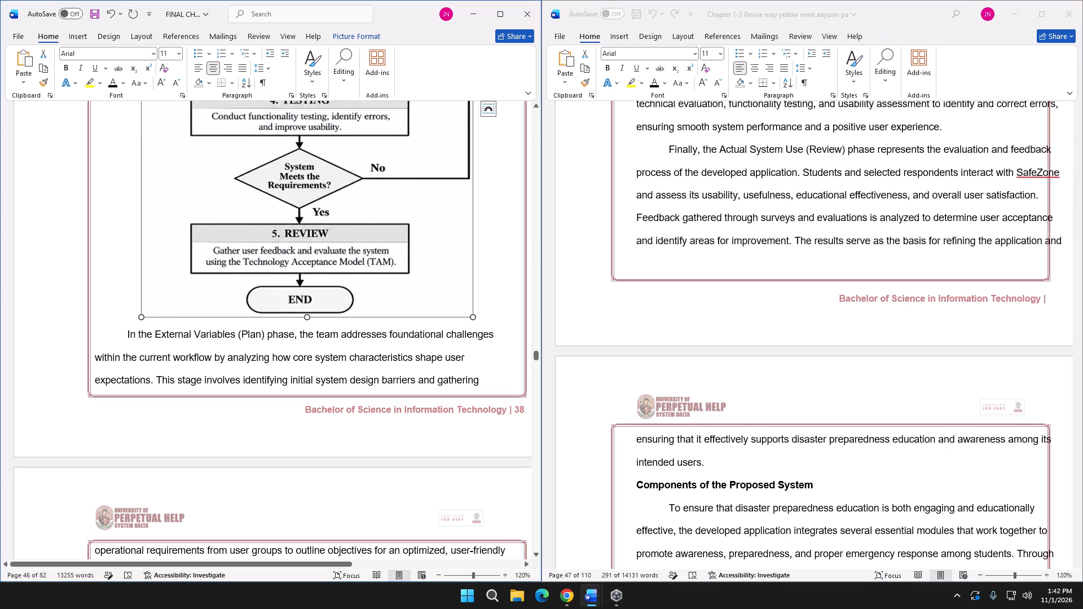
{"action": "left_click_drag", "start_coordinate": [125, 335], "coordinate": [338, 398]}
{"action": "scroll", "coordinate": [435, 407], "scroll_direction": "down", "scroll_amount": 20}
{"action": "scroll", "coordinate": [435, 407], "scroll_direction": "down", "scroll_amount": 1}
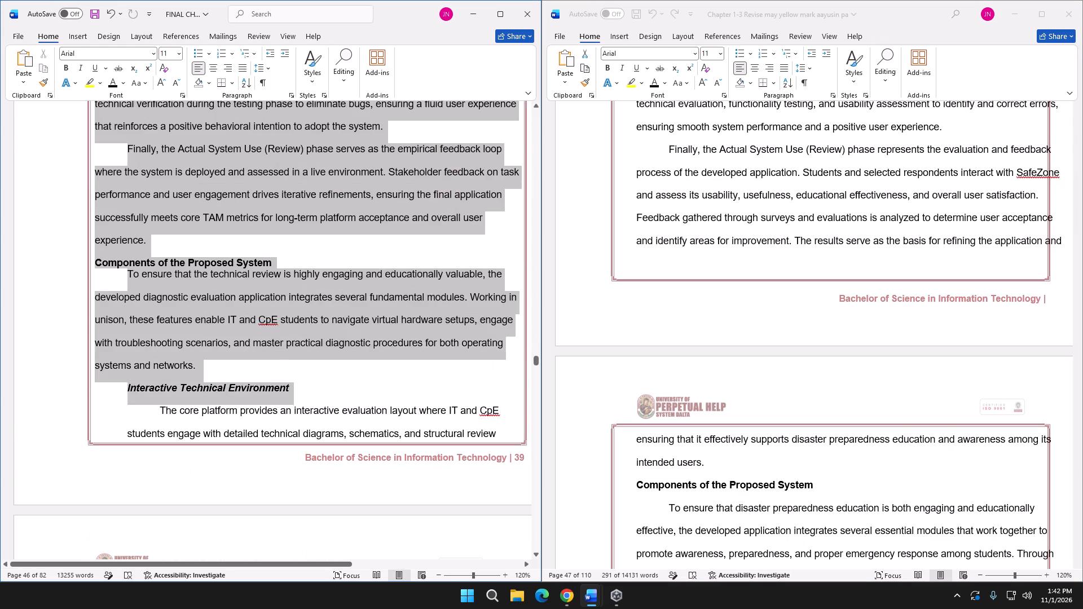
{"action": "left_click_drag", "start_coordinate": [338, 398], "coordinate": [168, 246]}
{"action": "key", "text": "ctrl+v"}
{"action": "scroll", "coordinate": [287, 308], "scroll_direction": "up", "scroll_amount": 8}
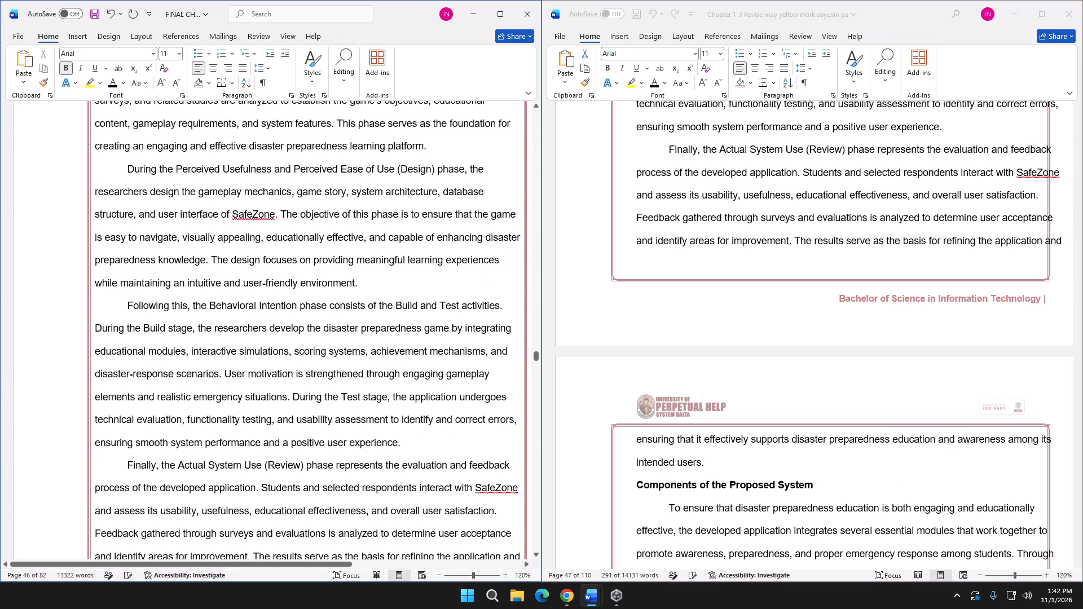
{"action": "scroll", "coordinate": [292, 332], "scroll_direction": "up", "scroll_amount": 11}
Insert blank lines above the "Components of the Proposed System" heading in the FINAL document to push it onto the following page.
{"action": "scroll", "coordinate": [226, 314], "scroll_direction": "down", "scroll_amount": 20}
{"action": "scroll", "coordinate": [226, 314], "scroll_direction": "down", "scroll_amount": 3}
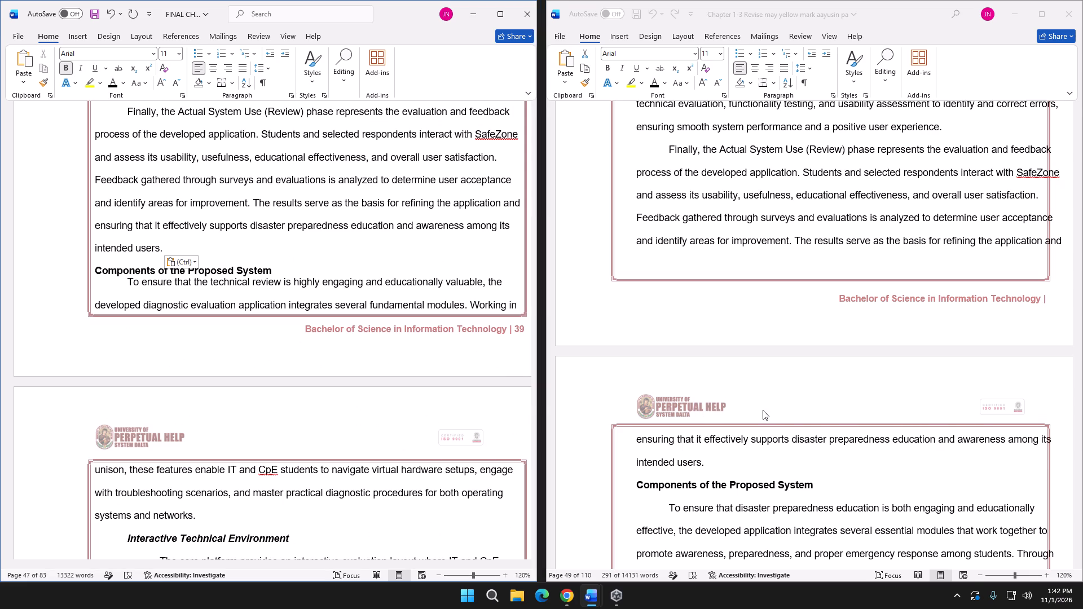
{"action": "scroll", "coordinate": [763, 411], "scroll_direction": "down", "scroll_amount": 4}
{"action": "left_click", "coordinate": [217, 241]}
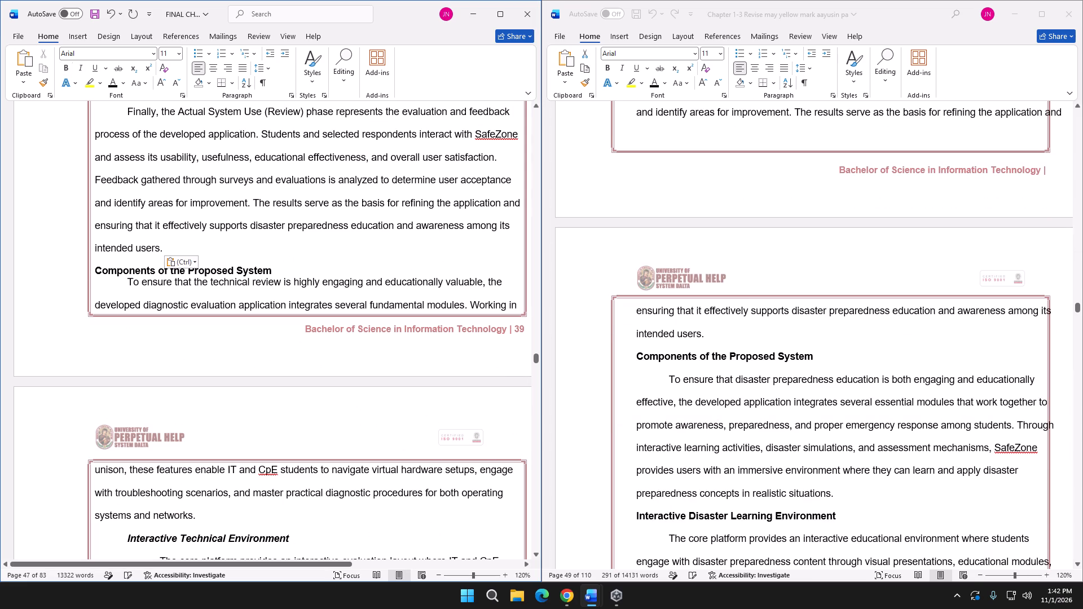
{"action": "left_click", "coordinate": [93, 268]}
{"action": "key", "text": "Return"}
{"action": "key", "text": "Return"}
{"action": "key", "text": "Return"}
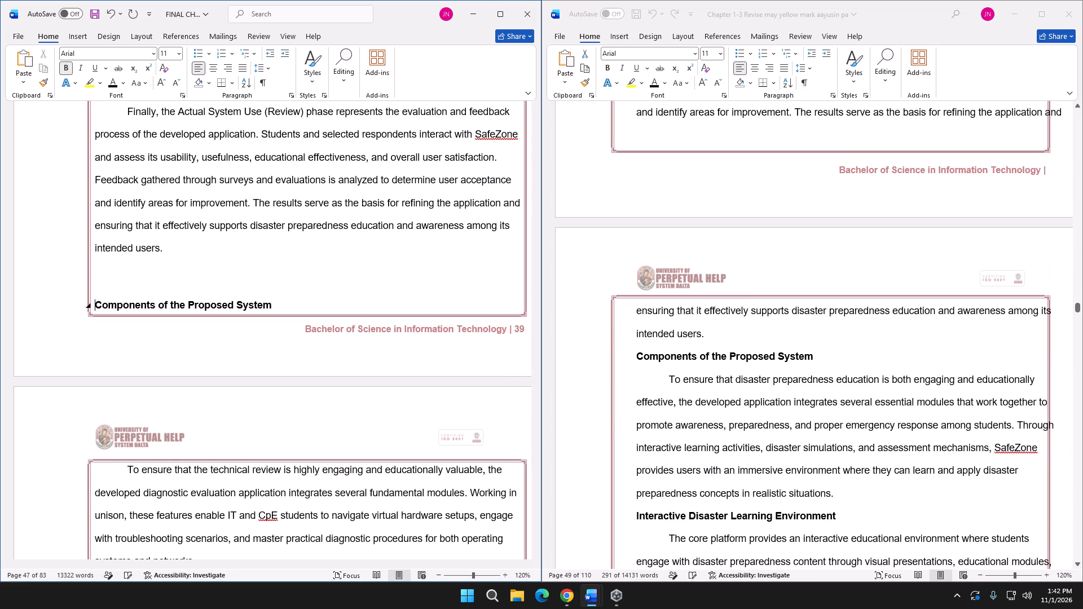
{"action": "key", "text": "Return"}
{"action": "scroll", "coordinate": [717, 417], "scroll_direction": "down", "scroll_amount": 6}
{"action": "scroll", "coordinate": [712, 396], "scroll_direction": "up", "scroll_amount": 3}
Copy the "To ensure that disaster preparedness education" paragraph from the reference document.
{"action": "left_click", "coordinate": [674, 290]}
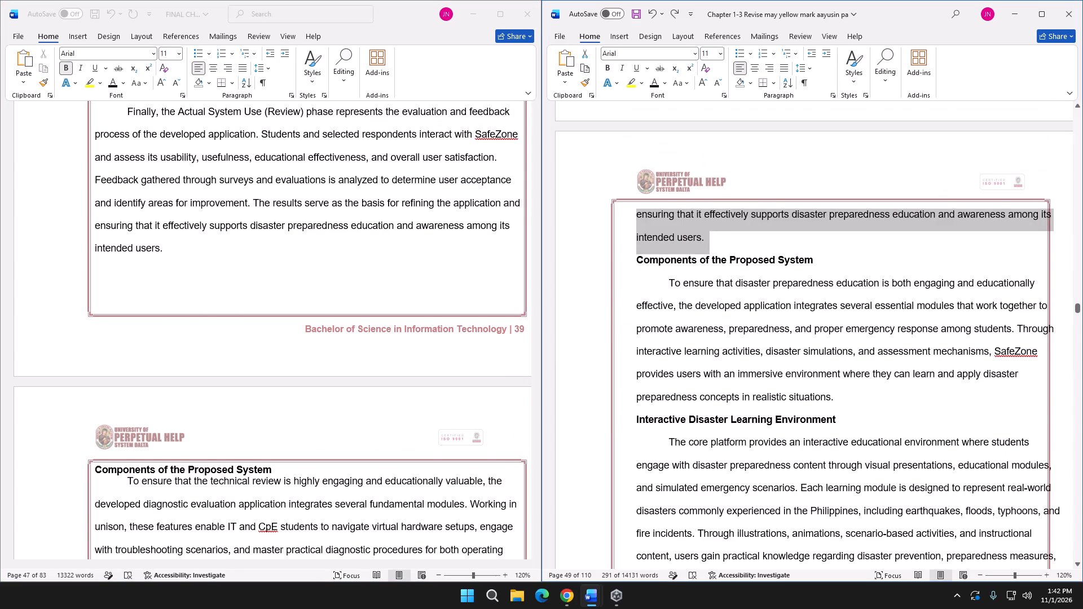
{"action": "left_click", "coordinate": [673, 289]}
{"action": "left_click_drag", "start_coordinate": [668, 284], "coordinate": [852, 396]}
{"action": "key", "text": "ctrl+c"}
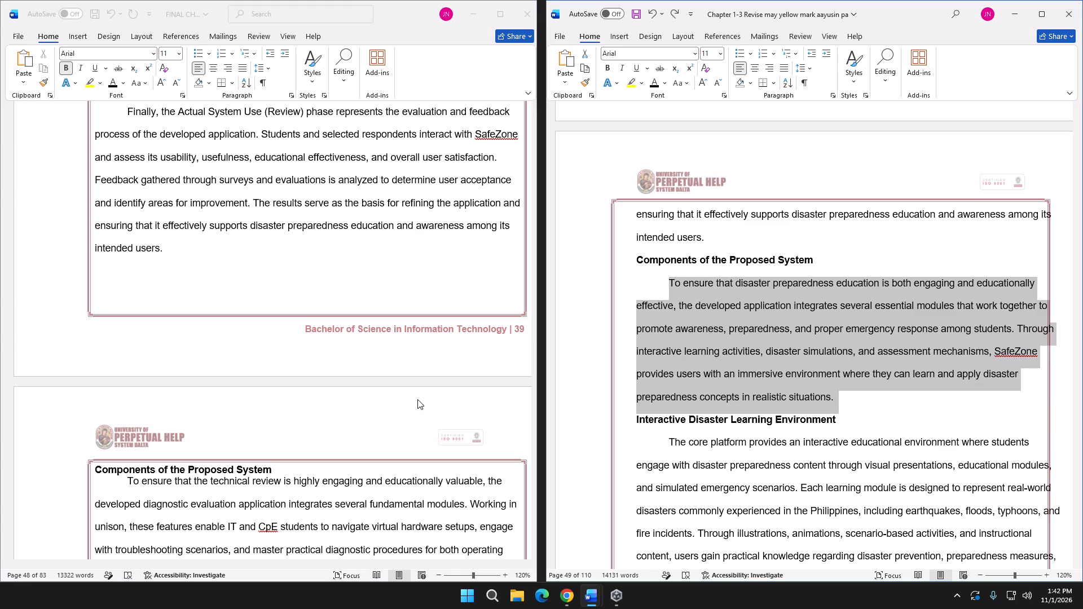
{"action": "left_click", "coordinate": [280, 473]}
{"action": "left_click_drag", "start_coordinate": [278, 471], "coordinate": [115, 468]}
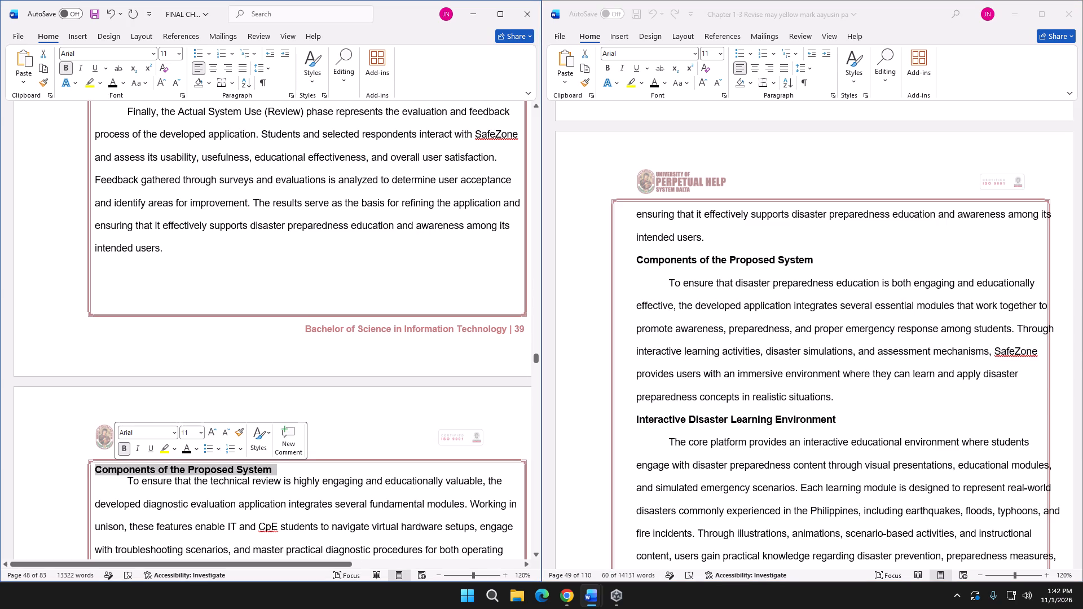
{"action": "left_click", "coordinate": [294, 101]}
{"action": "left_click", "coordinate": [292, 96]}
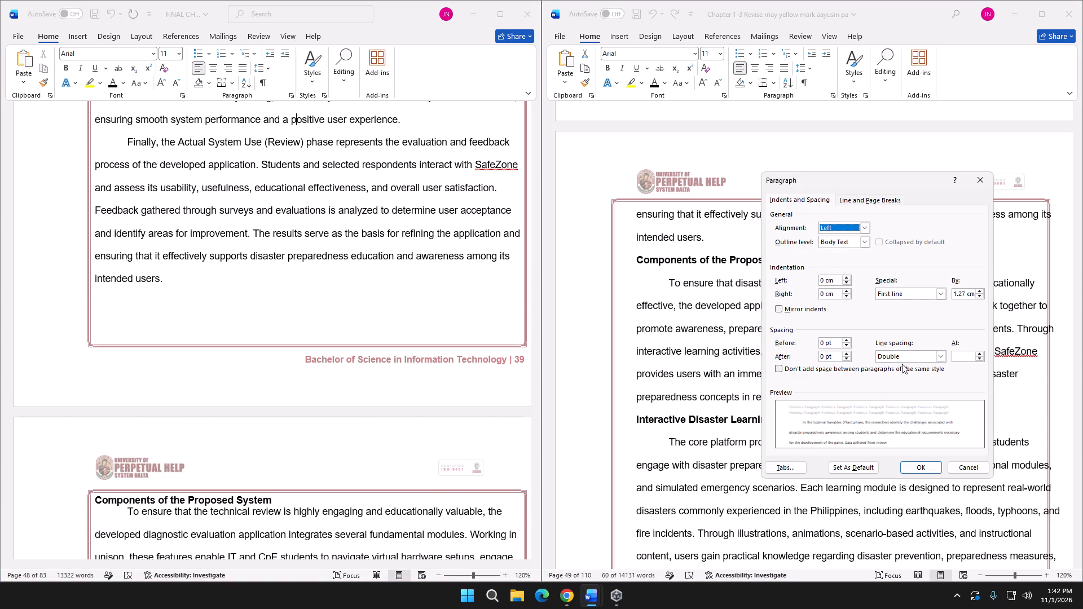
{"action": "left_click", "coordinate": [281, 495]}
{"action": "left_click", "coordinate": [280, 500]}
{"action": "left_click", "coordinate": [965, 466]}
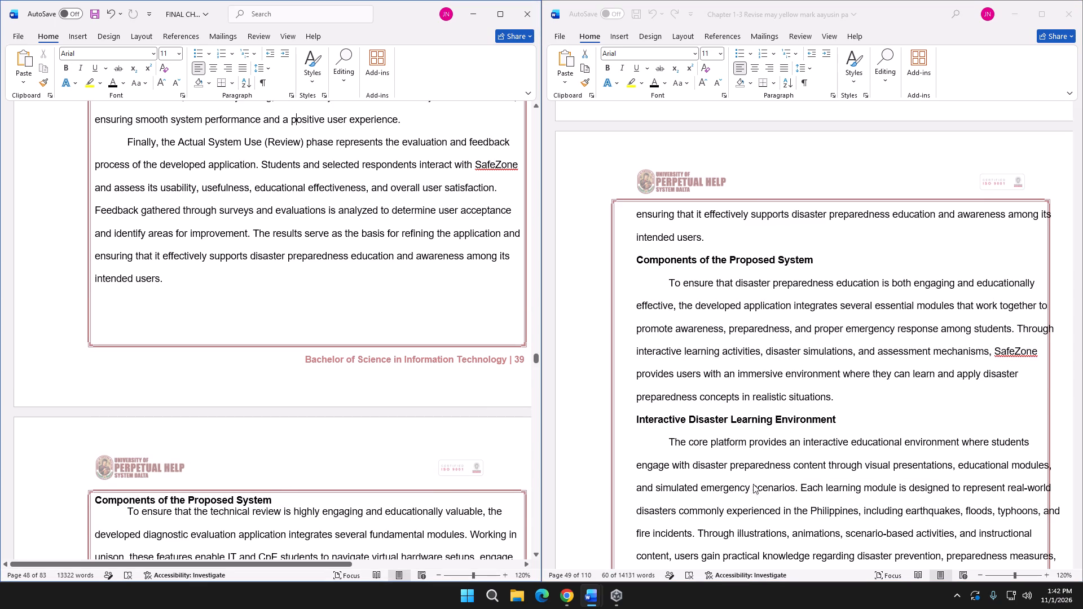
Set double line spacing for the "Components of the Proposed System" heading in the FINAL document.
{"action": "left_click", "coordinate": [276, 502]}
{"action": "left_click_drag", "start_coordinate": [279, 502], "coordinate": [96, 500]}
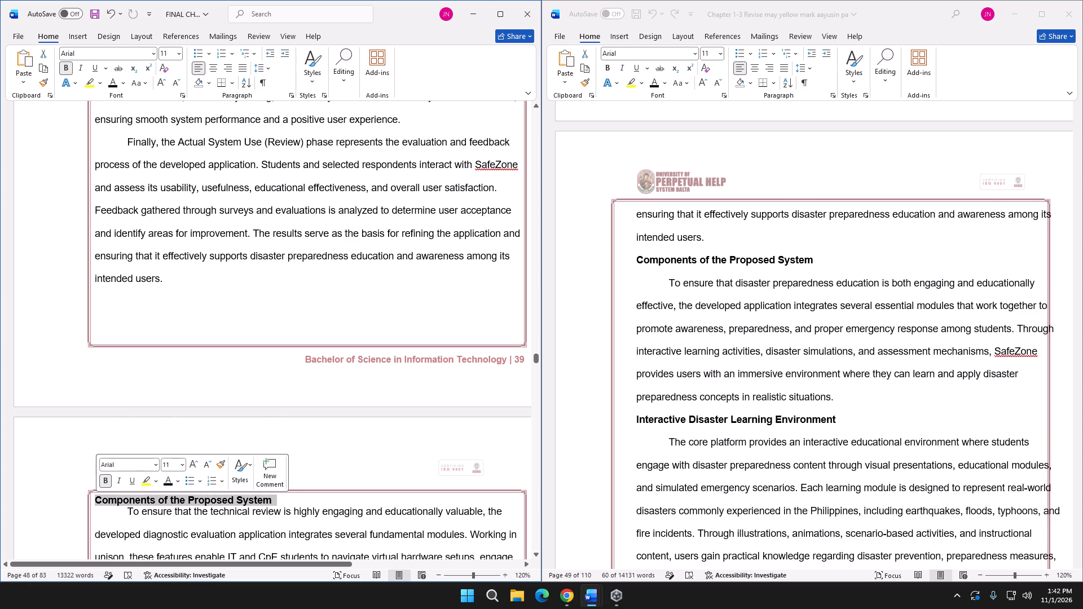
{"action": "left_click", "coordinate": [290, 96]}
{"action": "left_click", "coordinate": [905, 360]}
{"action": "left_click", "coordinate": [899, 379]}
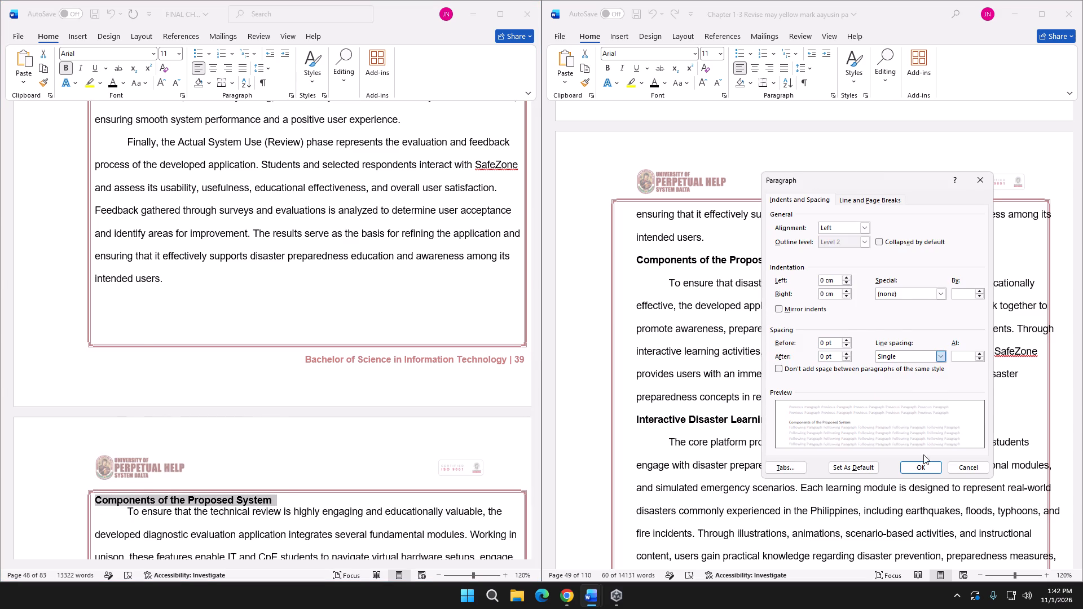
{"action": "left_click", "coordinate": [922, 466]}
Replace the paragraph under "Components of the Proposed System" in the FINAL document with the reference's version and indent its first line.
{"action": "scroll", "coordinate": [476, 428], "scroll_direction": "down", "scroll_amount": 6}
{"action": "left_click", "coordinate": [171, 348]}
{"action": "left_click_drag", "start_coordinate": [124, 331], "coordinate": [194, 421]}
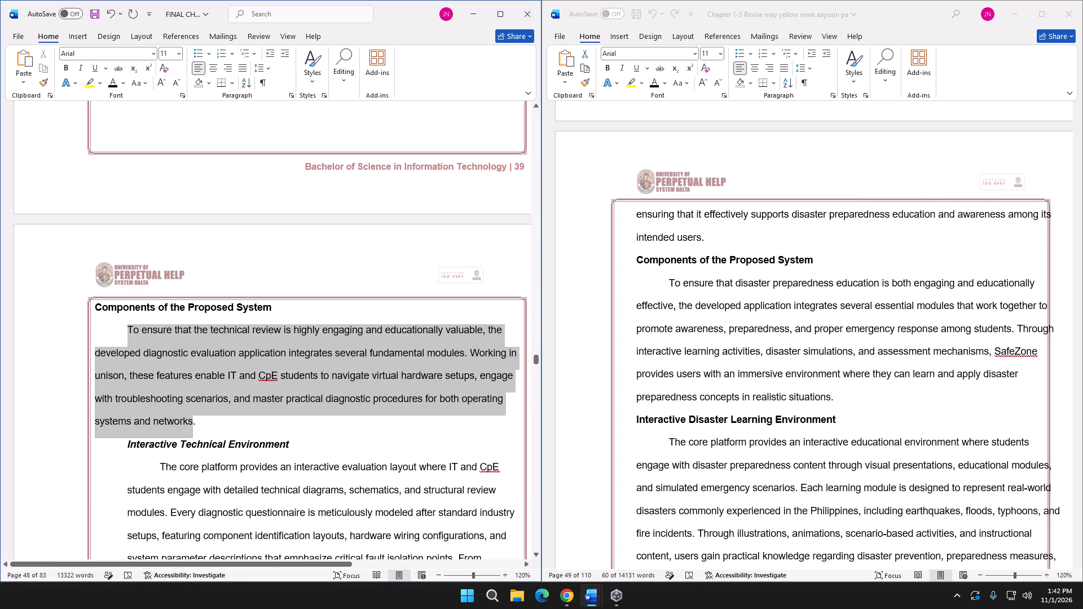
{"action": "left_click_drag", "start_coordinate": [194, 421], "coordinate": [196, 422]}
{"action": "left_click", "coordinate": [666, 285]}
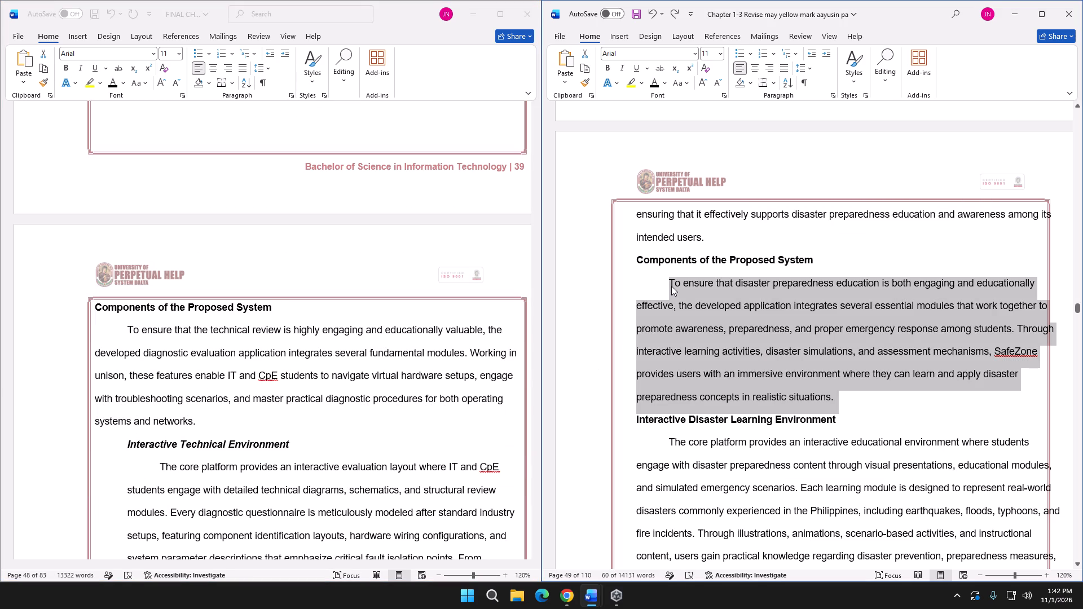
{"action": "key", "text": "ctrl+c"}
{"action": "left_click", "coordinate": [138, 343]}
{"action": "left_click", "coordinate": [126, 330]}
{"action": "left_click_drag", "start_coordinate": [128, 330], "coordinate": [190, 411]}
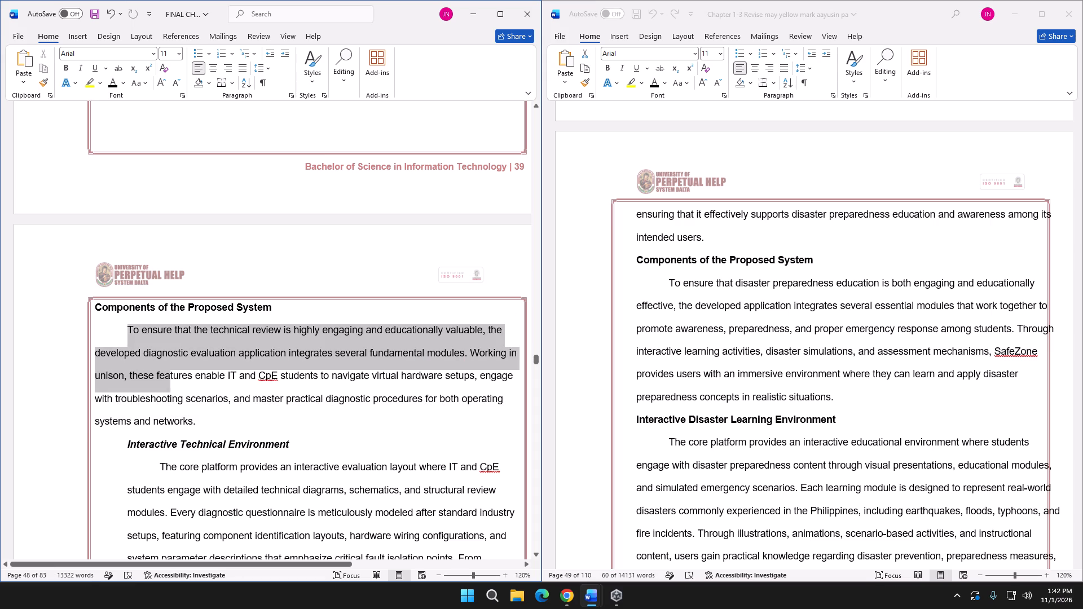
{"action": "left_click_drag", "start_coordinate": [190, 411], "coordinate": [197, 422]}
{"action": "key", "text": "ctrl+v"}
{"action": "left_click", "coordinate": [95, 335]}
{"action": "key", "text": "Tab"}
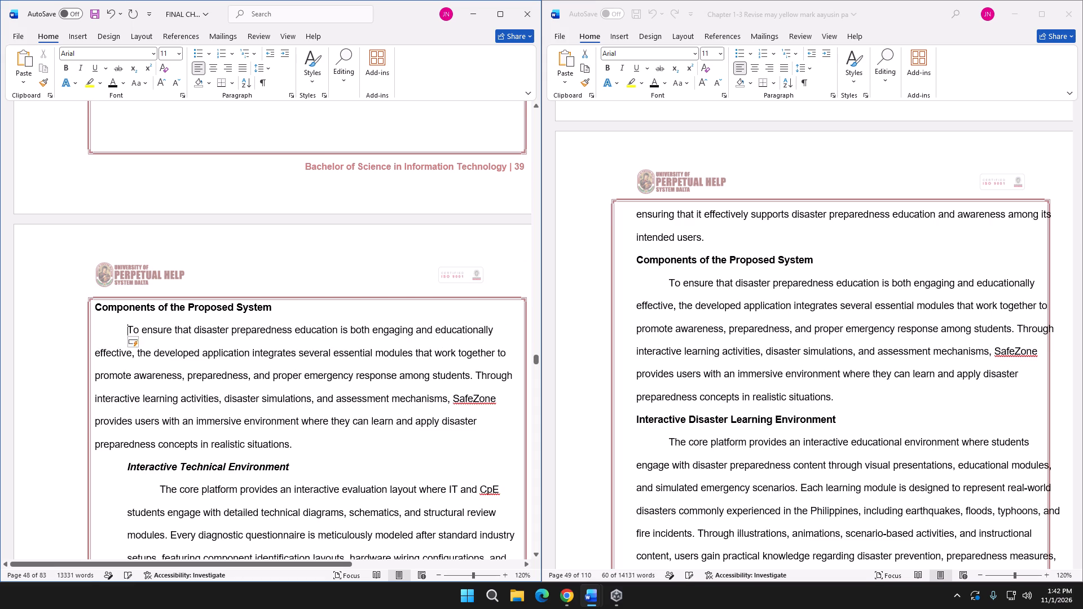
Review the FINAL document's development strategy pages, from the Figure 4 flowchart through the phase paragraphs to the proposed system components.
{"action": "scroll", "coordinate": [294, 398], "scroll_direction": "down", "scroll_amount": 6}
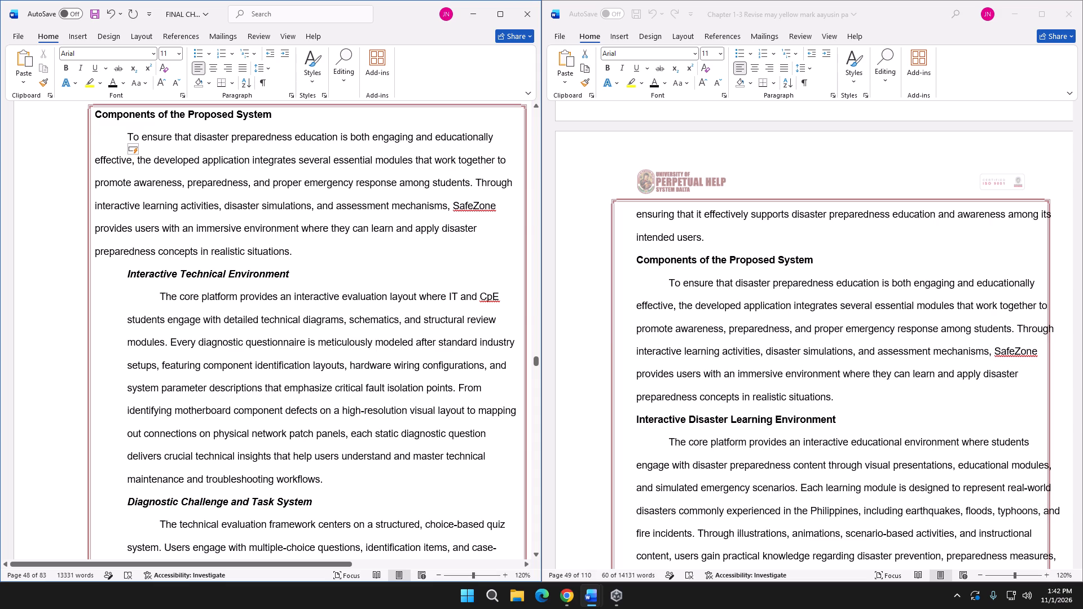
{"action": "scroll", "coordinate": [195, 331], "scroll_direction": "up", "scroll_amount": 14}
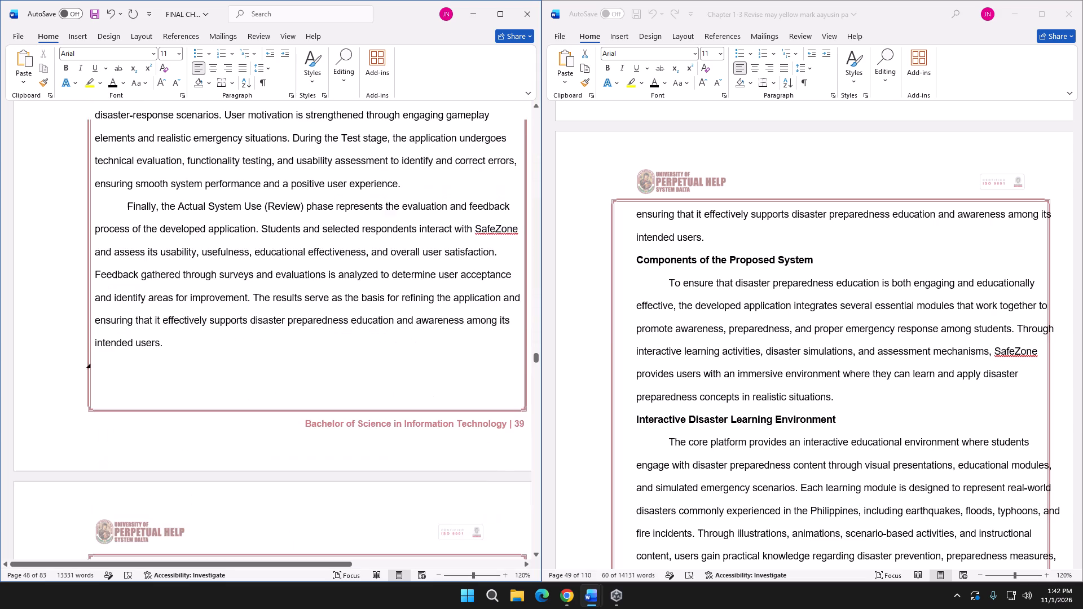
{"action": "scroll", "coordinate": [192, 360], "scroll_direction": "up", "scroll_amount": 14}
{"action": "scroll", "coordinate": [192, 363], "scroll_direction": "up", "scroll_amount": 14}
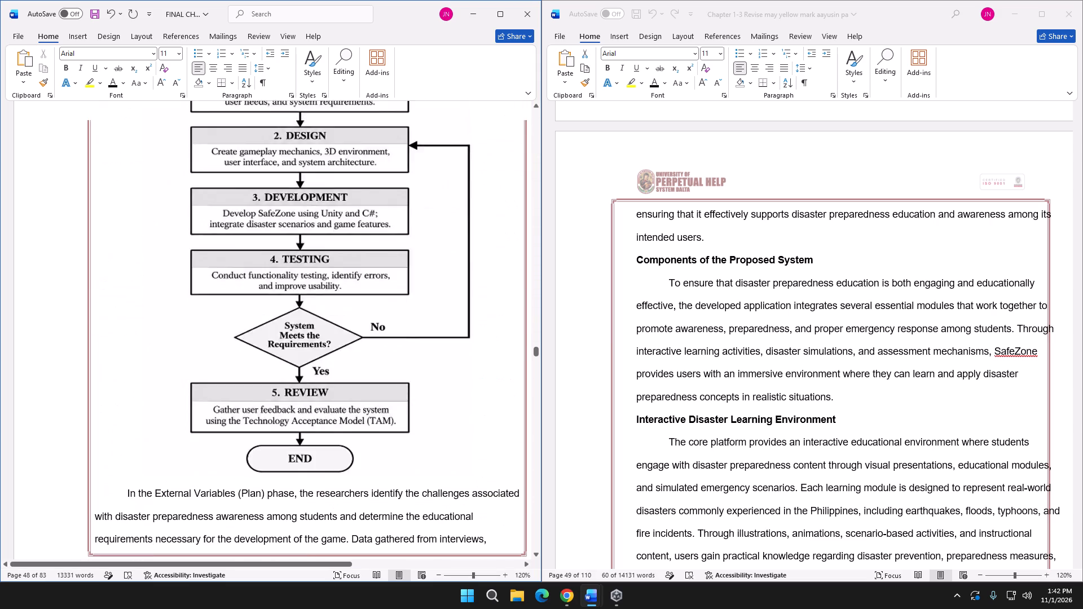
{"action": "scroll", "coordinate": [193, 363], "scroll_direction": "up", "scroll_amount": 7}
{"action": "scroll", "coordinate": [193, 364], "scroll_direction": "down", "scroll_amount": 13}
{"action": "scroll", "coordinate": [193, 363], "scroll_direction": "up", "scroll_amount": 20}
{"action": "scroll", "coordinate": [193, 363], "scroll_direction": "up", "scroll_amount": 7}
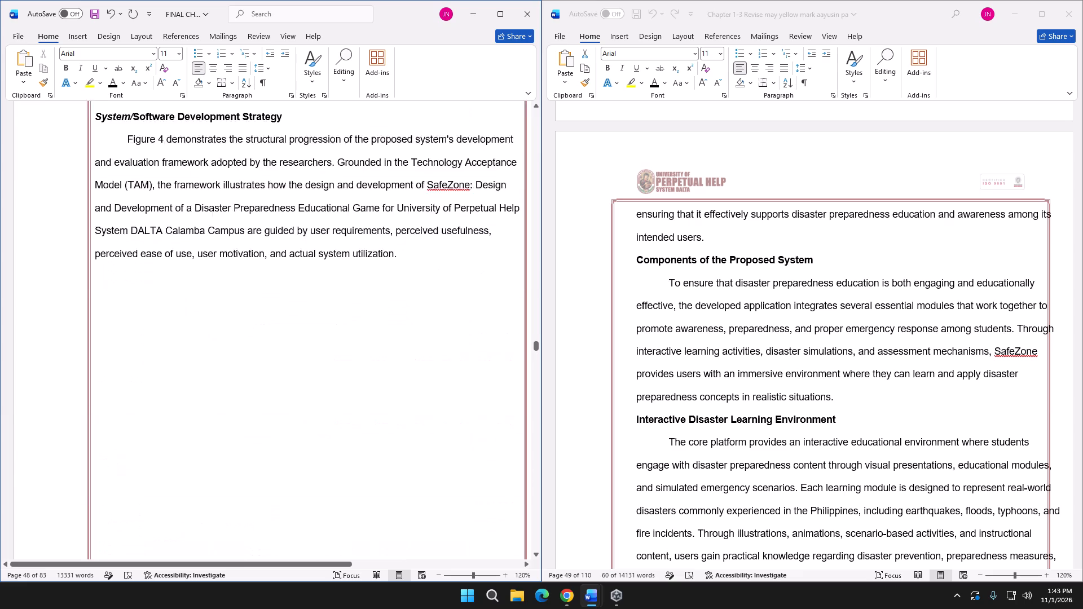
{"action": "scroll", "coordinate": [194, 365], "scroll_direction": "up", "scroll_amount": 8}
{"action": "scroll", "coordinate": [194, 365], "scroll_direction": "down", "scroll_amount": 20}
{"action": "scroll", "coordinate": [194, 365], "scroll_direction": "down", "scroll_amount": 20}
{"action": "scroll", "coordinate": [194, 365], "scroll_direction": "down", "scroll_amount": 11}
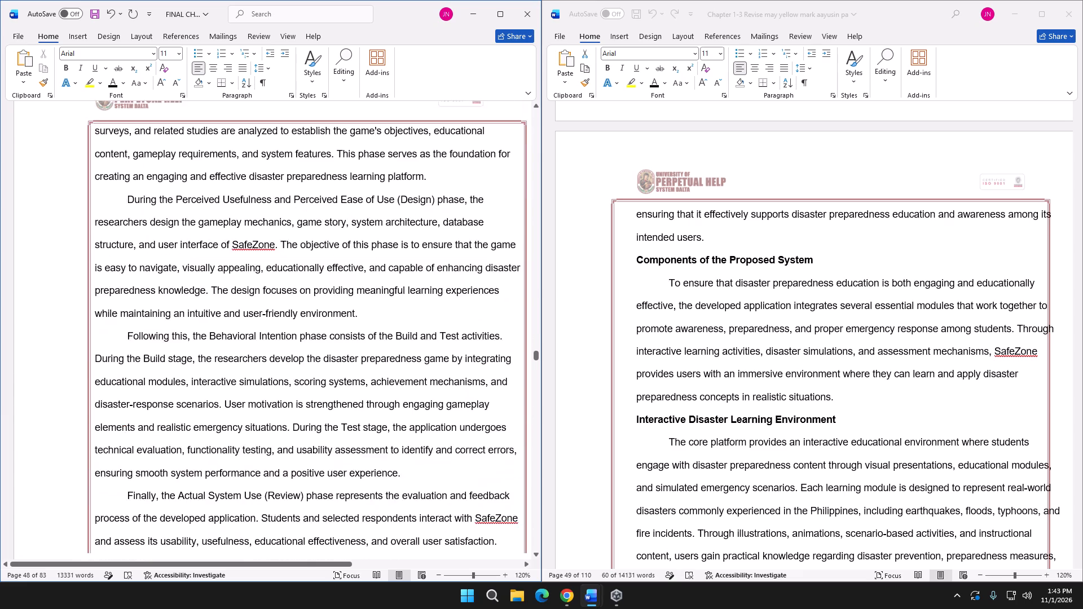
{"action": "scroll", "coordinate": [196, 374], "scroll_direction": "down", "scroll_amount": 19}
Remove the left indent from the "Interactive Technical Environment" heading in the FINAL document.
{"action": "left_click", "coordinate": [129, 303]}
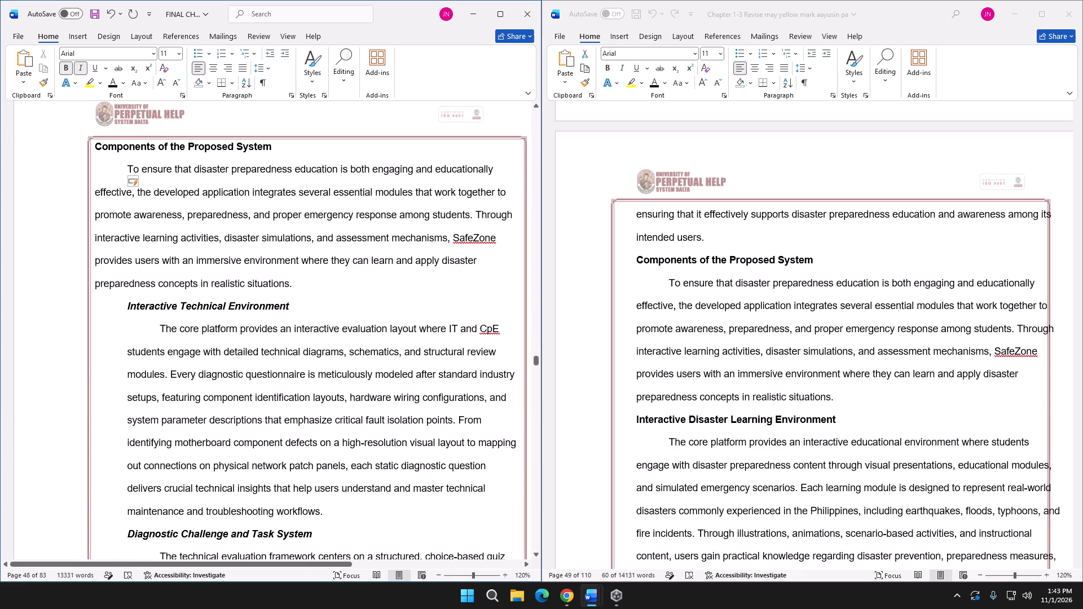
{"action": "key", "text": "BackSpace"}
Replace the "Interactive Technical Environment" heading in the FINAL document with the reference's "Interactive Disaster Learning Environment" heading.
{"action": "scroll", "coordinate": [674, 395], "scroll_direction": "down", "scroll_amount": 3}
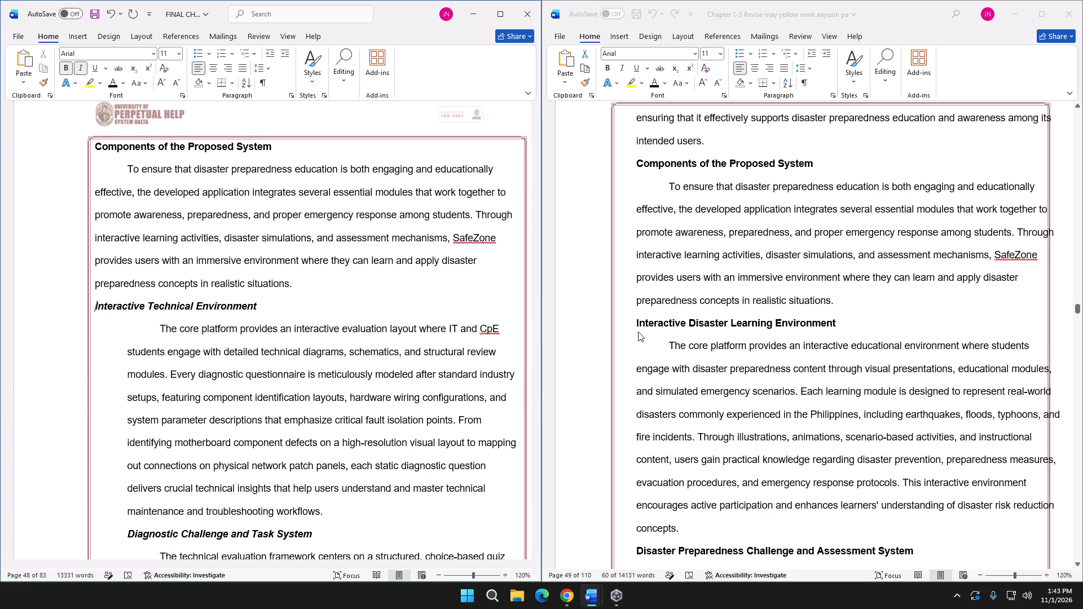
{"action": "left_click", "coordinate": [637, 325]}
{"action": "left_click", "coordinate": [637, 325]}
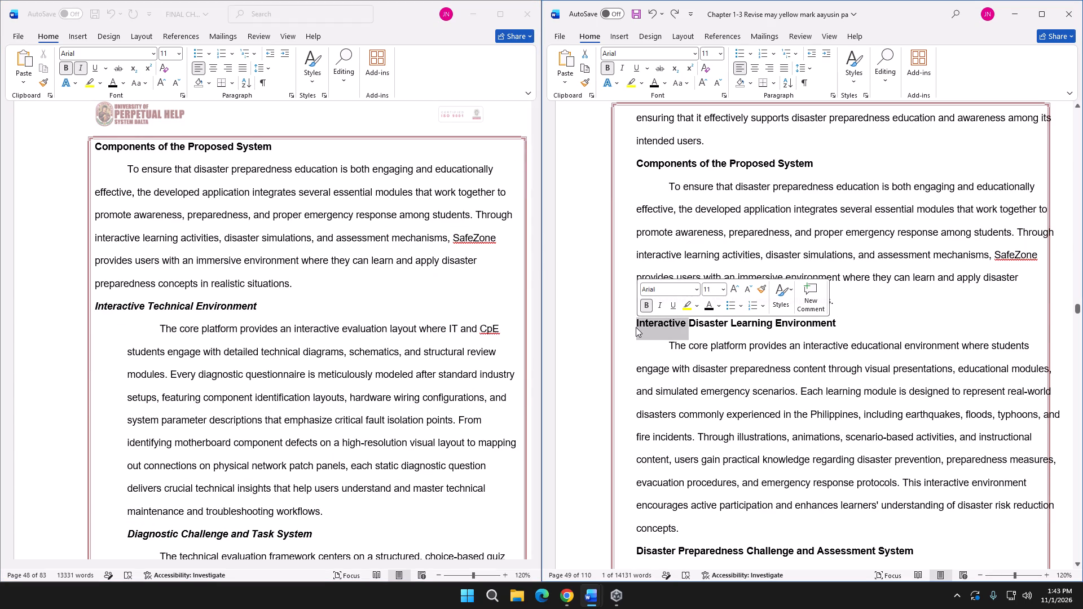
{"action": "left_click", "coordinate": [635, 329]}
{"action": "left_click_drag", "start_coordinate": [636, 321], "coordinate": [827, 321]}
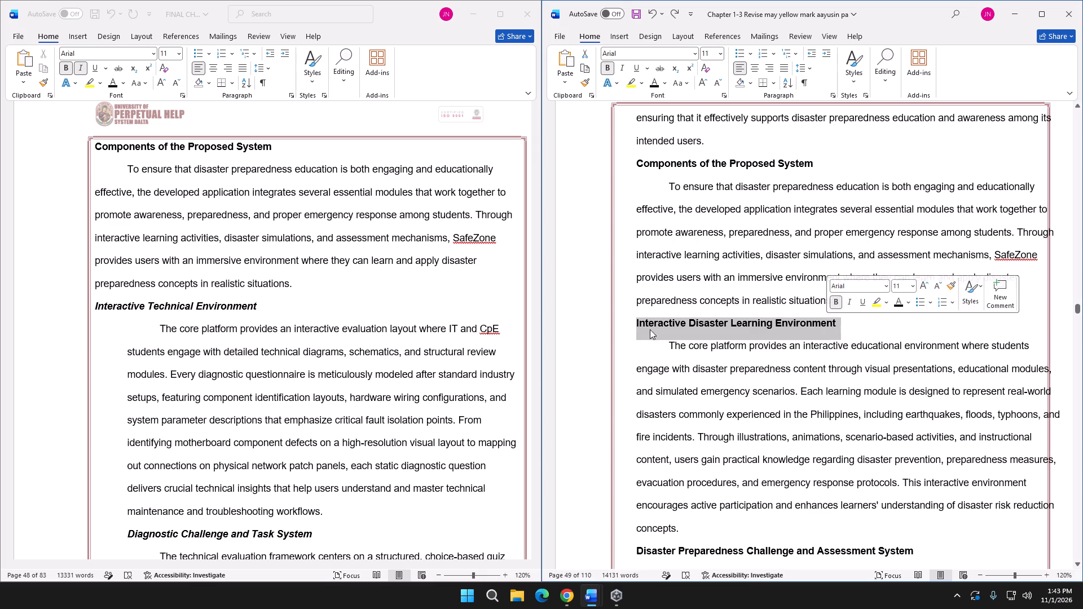
{"action": "key", "text": "ctrl+c"}
{"action": "left_click", "coordinate": [263, 305]}
{"action": "left_click", "coordinate": [262, 306]}
{"action": "left_click_drag", "start_coordinate": [262, 306], "coordinate": [105, 301]}
{"action": "key", "text": "ctrl+v"}
Compare the development strategy text, Figure 4 flowchart and phase paragraphs between the reference and FINAL documents.
{"action": "scroll", "coordinate": [586, 365], "scroll_direction": "down", "scroll_amount": 2}
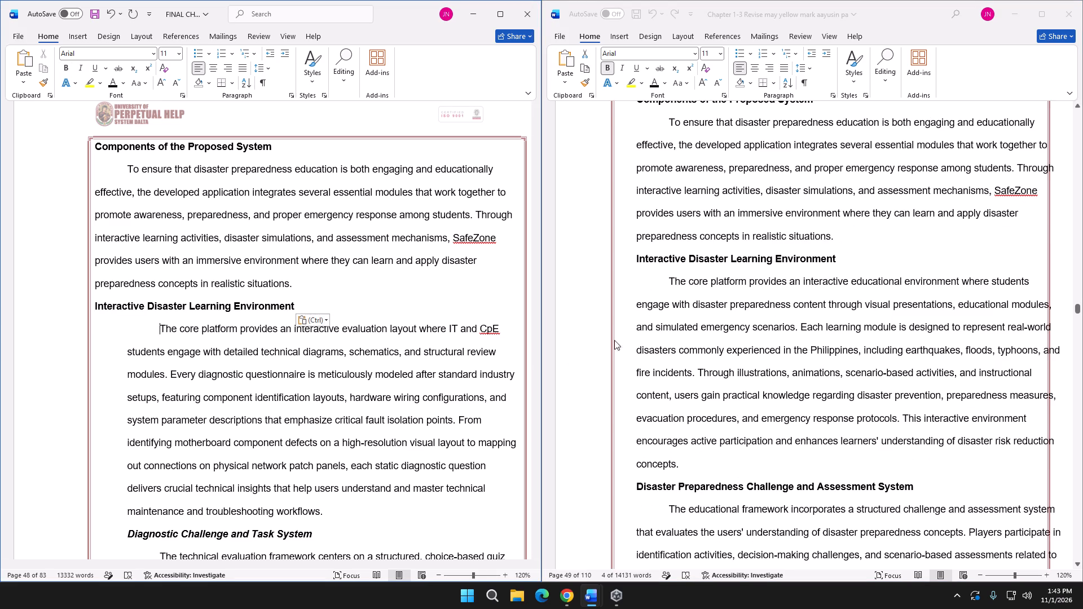
{"action": "left_click", "coordinate": [671, 281]}
{"action": "left_click", "coordinate": [671, 281]}
{"action": "left_click", "coordinate": [668, 283]}
{"action": "scroll", "coordinate": [663, 402], "scroll_direction": "up", "scroll_amount": 6}
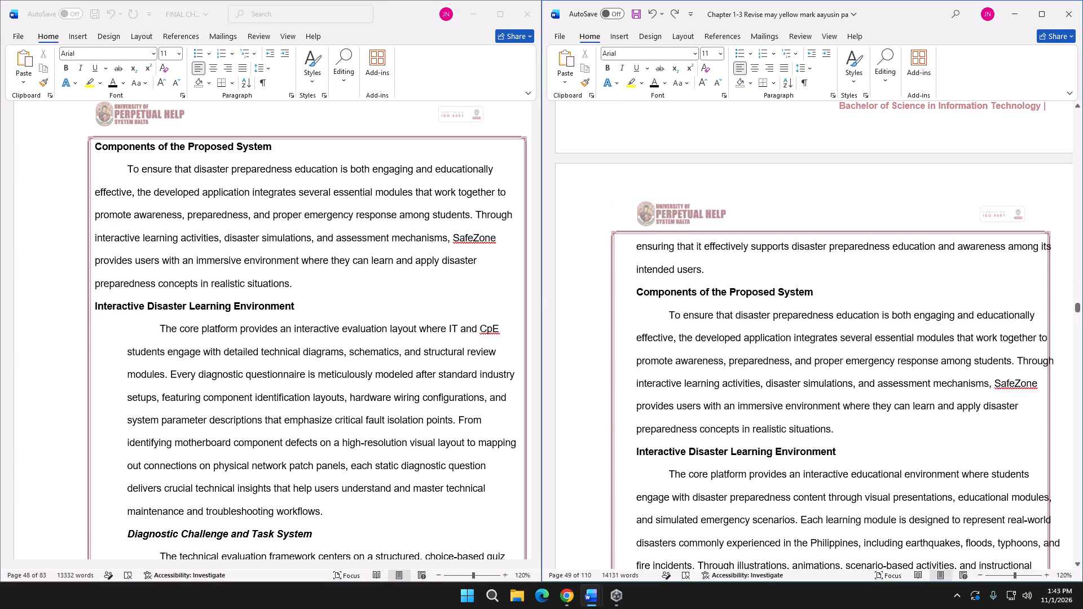
{"action": "scroll", "coordinate": [684, 445], "scroll_direction": "up", "scroll_amount": 20}
{"action": "scroll", "coordinate": [685, 449], "scroll_direction": "up", "scroll_amount": 17}
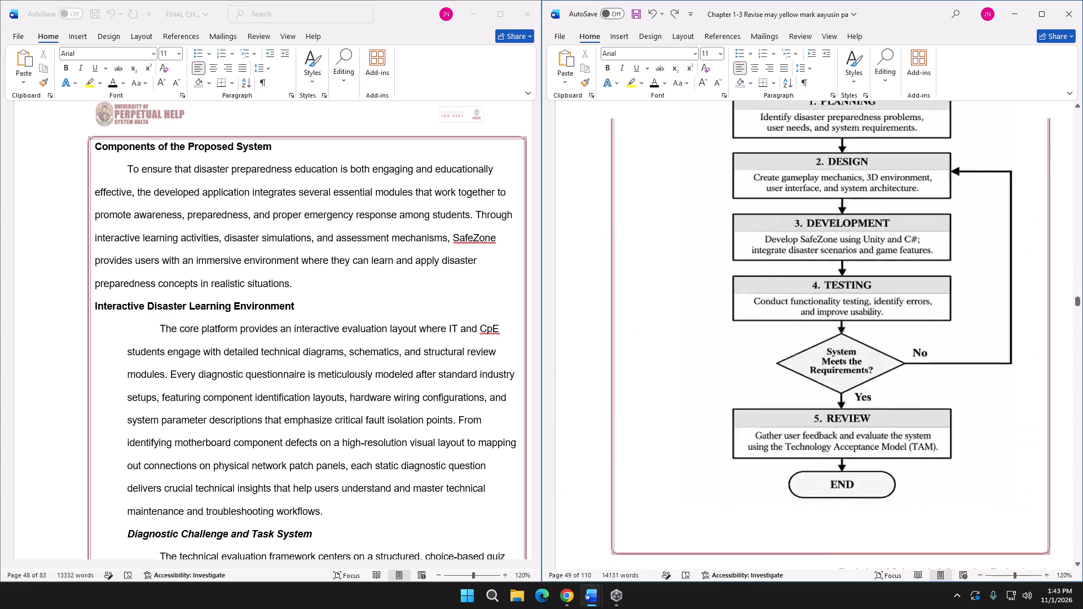
{"action": "scroll", "coordinate": [689, 457], "scroll_direction": "up", "scroll_amount": 20}
{"action": "scroll", "coordinate": [689, 457], "scroll_direction": "up", "scroll_amount": 8}
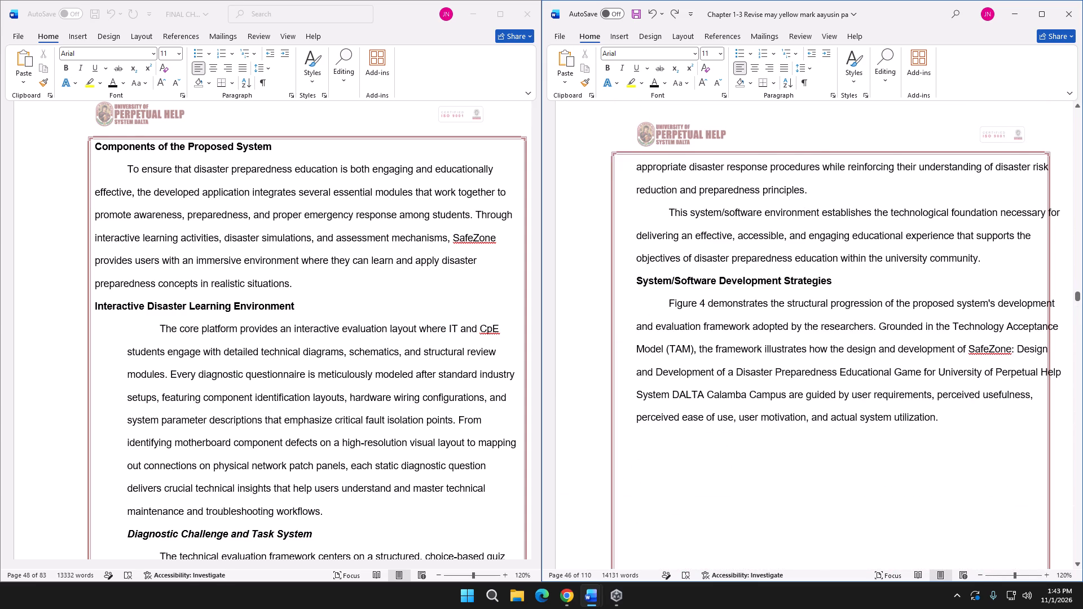
{"action": "scroll", "coordinate": [694, 458], "scroll_direction": "down", "scroll_amount": 8}
{"action": "scroll", "coordinate": [329, 363], "scroll_direction": "up", "scroll_amount": 20}
{"action": "scroll", "coordinate": [329, 363], "scroll_direction": "up", "scroll_amount": 10}
{"action": "scroll", "coordinate": [320, 377], "scroll_direction": "up", "scroll_amount": 15}
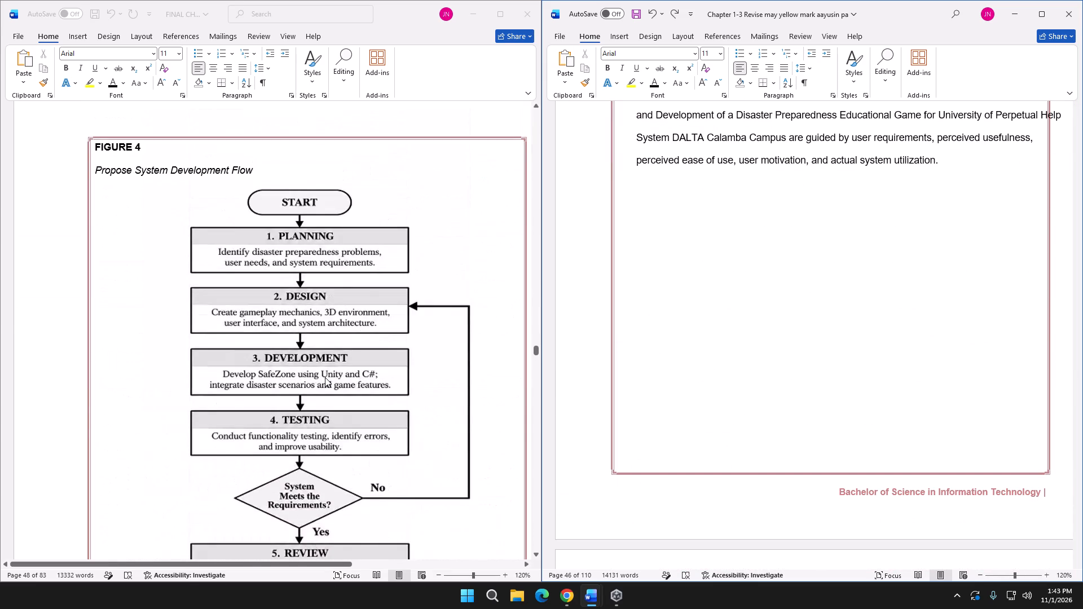
{"action": "scroll", "coordinate": [325, 381], "scroll_direction": "down", "scroll_amount": 20}
{"action": "scroll", "coordinate": [325, 381], "scroll_direction": "down", "scroll_amount": 20}
{"action": "scroll", "coordinate": [325, 381], "scroll_direction": "down", "scroll_amount": 14}
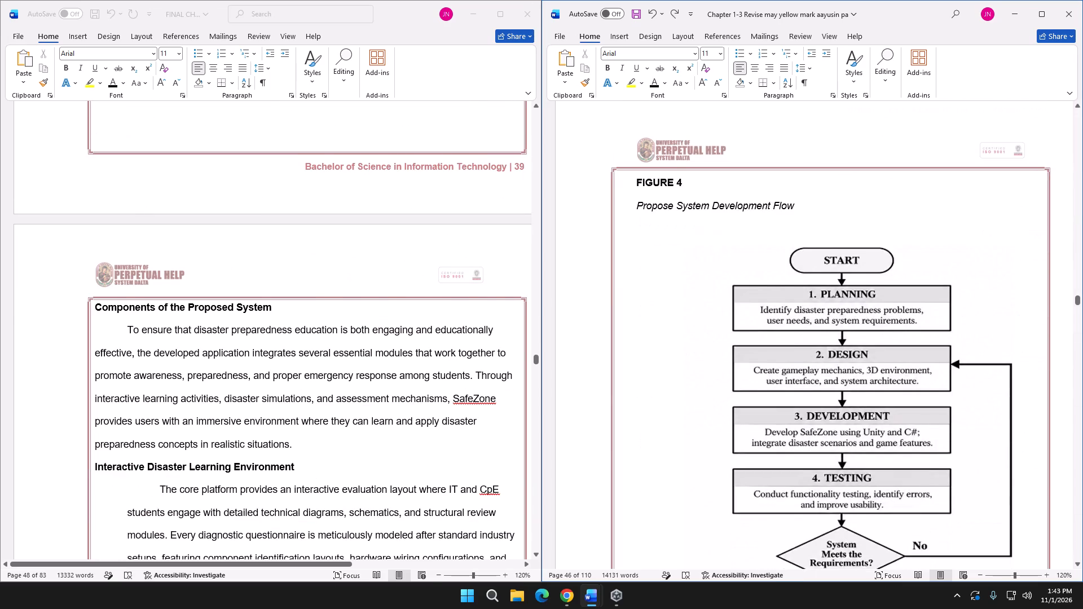
{"action": "scroll", "coordinate": [415, 389], "scroll_direction": "down", "scroll_amount": 8}
{"action": "scroll", "coordinate": [676, 418], "scroll_direction": "down", "scroll_amount": 20}
{"action": "scroll", "coordinate": [676, 418], "scroll_direction": "down", "scroll_amount": 20}
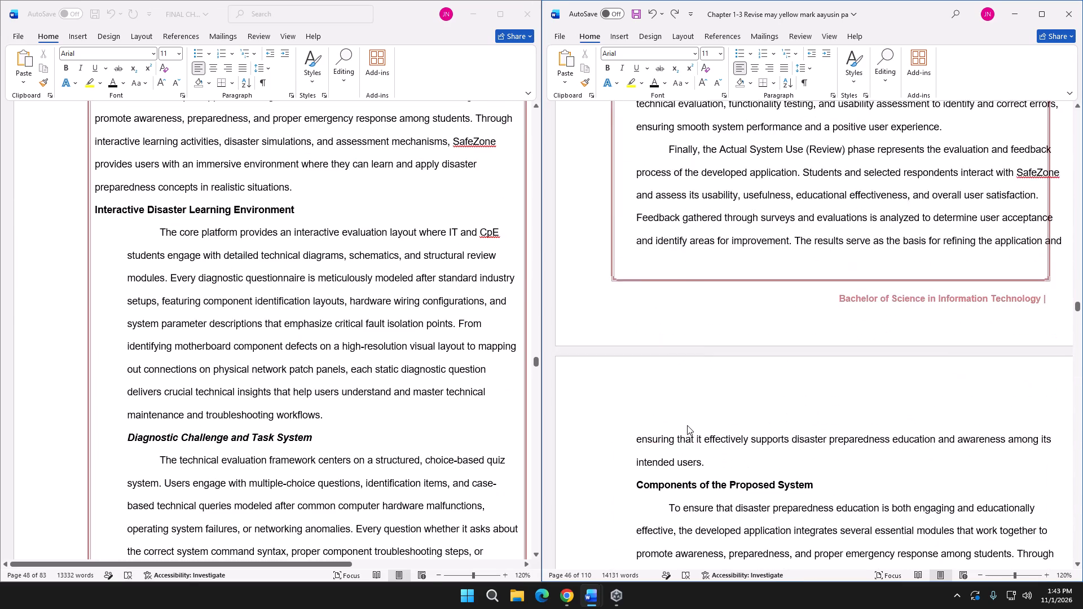
{"action": "scroll", "coordinate": [687, 425], "scroll_direction": "down", "scroll_amount": 3}
{"action": "scroll", "coordinate": [688, 424], "scroll_direction": "up", "scroll_amount": 15}
{"action": "scroll", "coordinate": [710, 338], "scroll_direction": "up", "scroll_amount": 13}
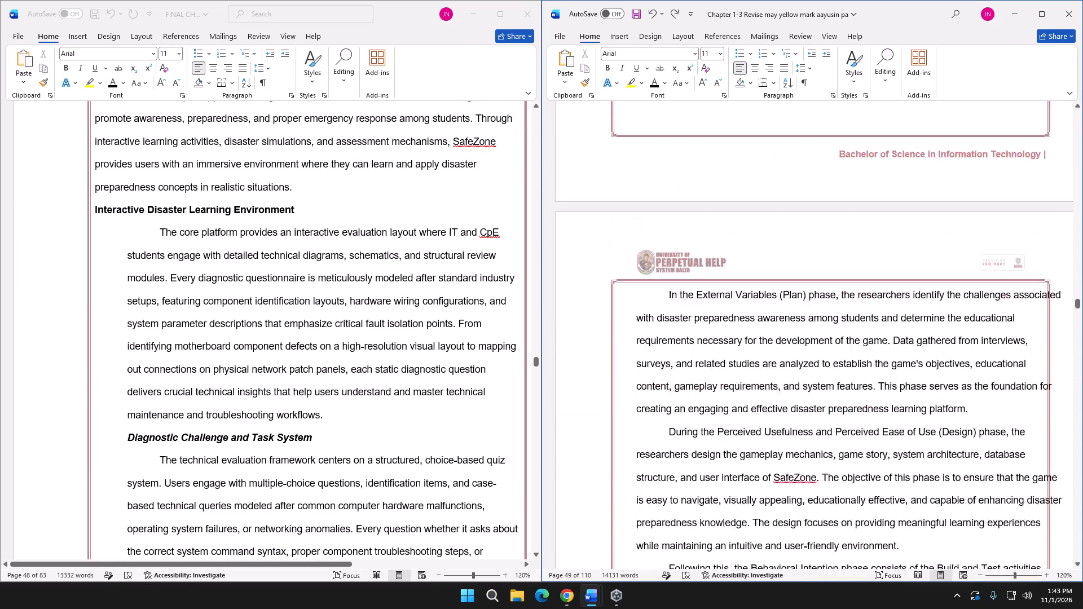
{"action": "scroll", "coordinate": [710, 338], "scroll_direction": "up", "scroll_amount": 4}
{"action": "scroll", "coordinate": [328, 363], "scroll_direction": "up", "scroll_amount": 20}
{"action": "scroll", "coordinate": [328, 363], "scroll_direction": "up", "scroll_amount": 1}
{"action": "scroll", "coordinate": [359, 336], "scroll_direction": "down", "scroll_amount": 3}
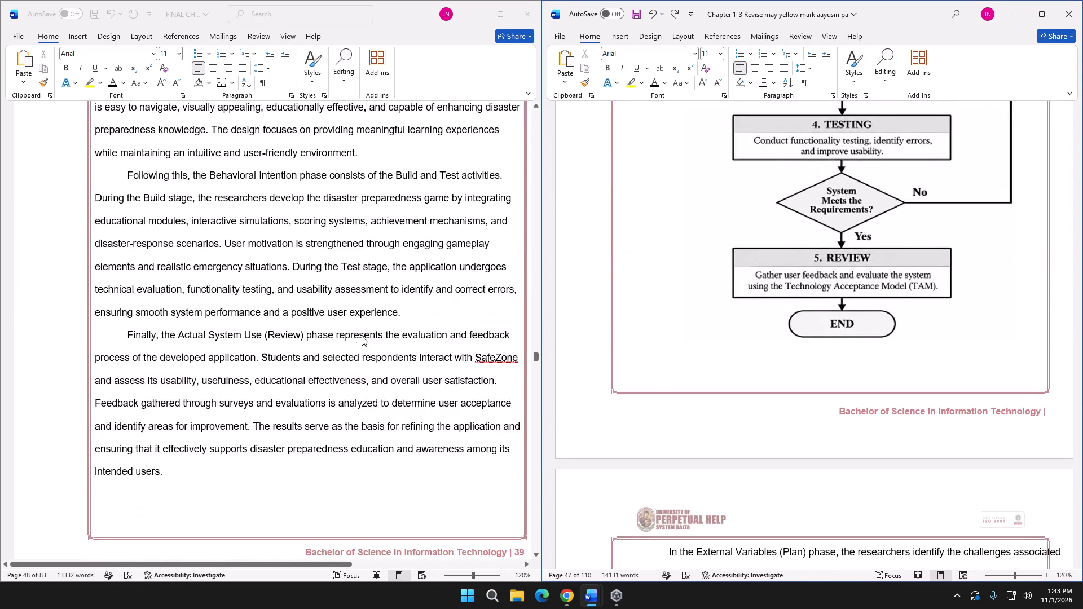
{"action": "scroll", "coordinate": [362, 336], "scroll_direction": "up", "scroll_amount": 20}
{"action": "scroll", "coordinate": [362, 336], "scroll_direction": "up", "scroll_amount": 2}
{"action": "scroll", "coordinate": [341, 302], "scroll_direction": "down", "scroll_amount": 5}
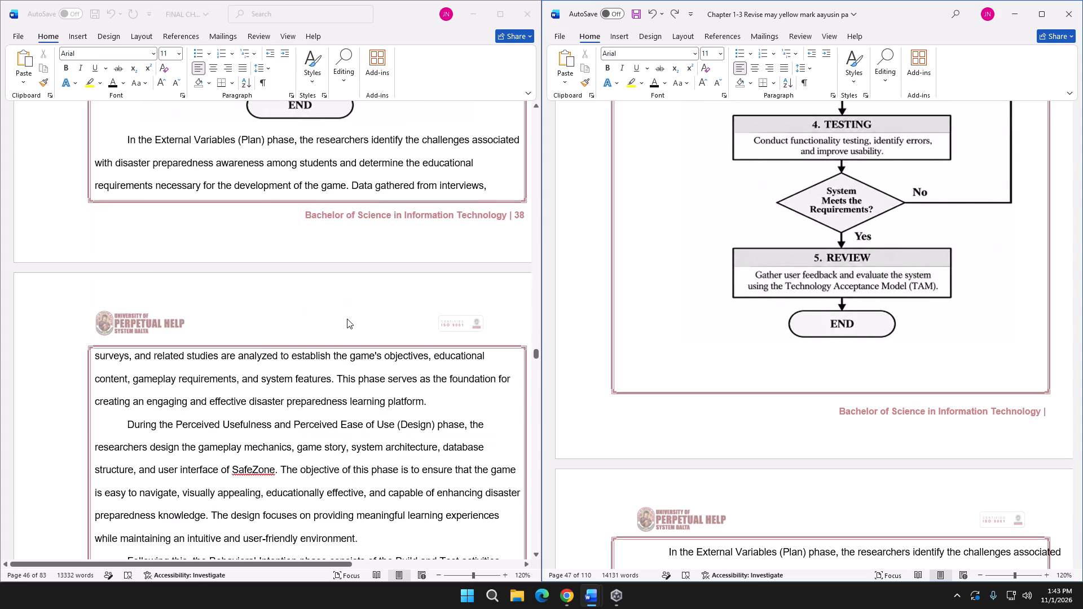
{"action": "scroll", "coordinate": [347, 319], "scroll_direction": "down", "scroll_amount": 18}
{"action": "scroll", "coordinate": [346, 328], "scroll_direction": "down", "scroll_amount": 14}
{"action": "scroll", "coordinate": [686, 359], "scroll_direction": "down", "scroll_amount": 4}
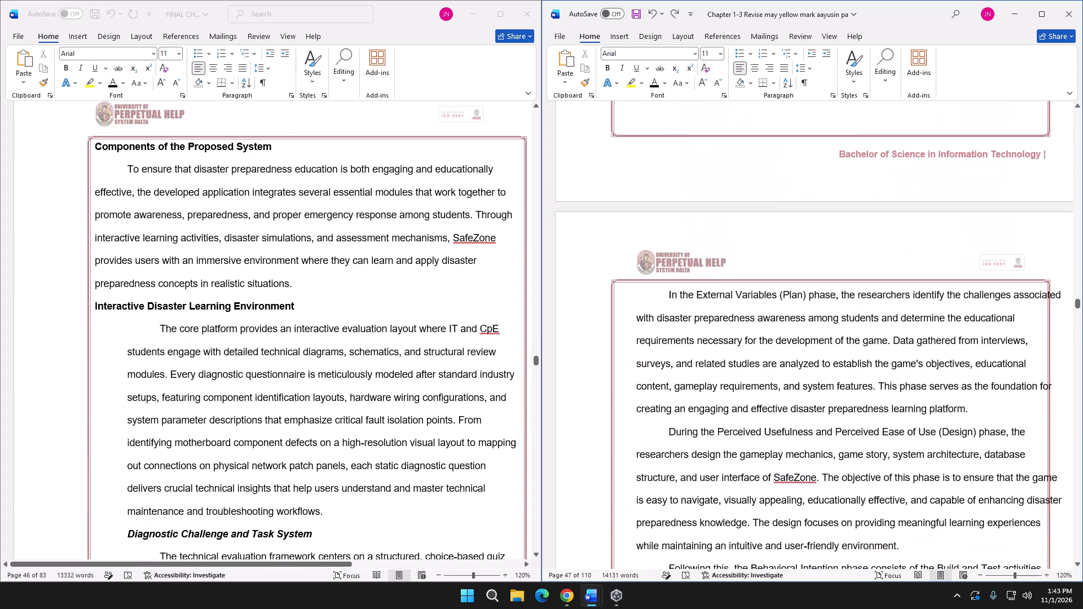
{"action": "scroll", "coordinate": [686, 362], "scroll_direction": "down", "scroll_amount": 20}
{"action": "scroll", "coordinate": [686, 362], "scroll_direction": "down", "scroll_amount": 6}
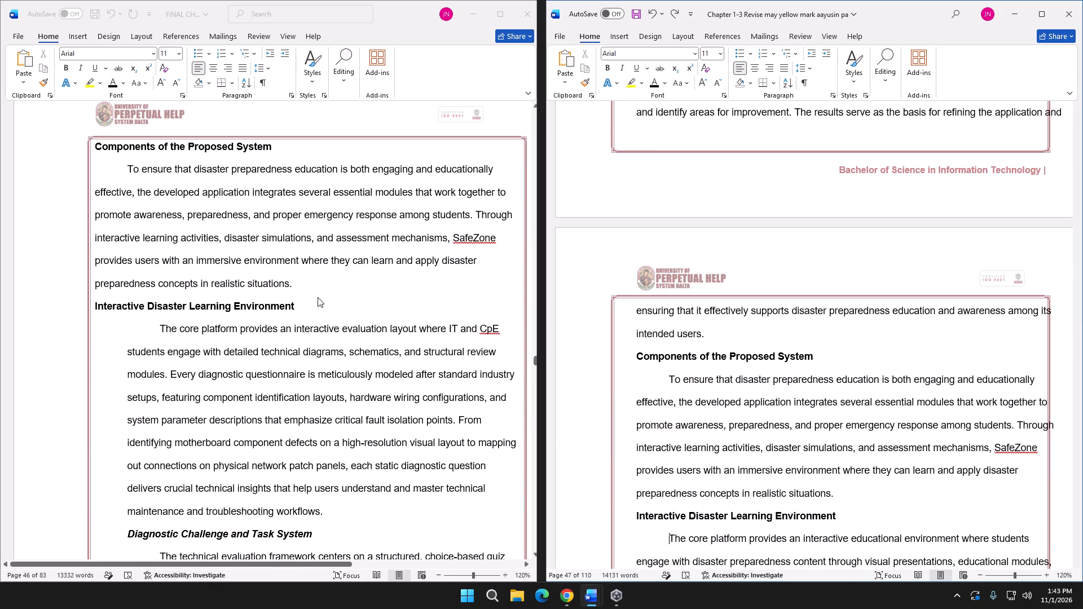
Replace the paragraph under "Interactive Disaster Learning Environment" in the FINAL document with the reference's version and indent its first line.
{"action": "scroll", "coordinate": [351, 304], "scroll_direction": "down", "scroll_amount": 5}
{"action": "scroll", "coordinate": [669, 352], "scroll_direction": "down", "scroll_amount": 5}
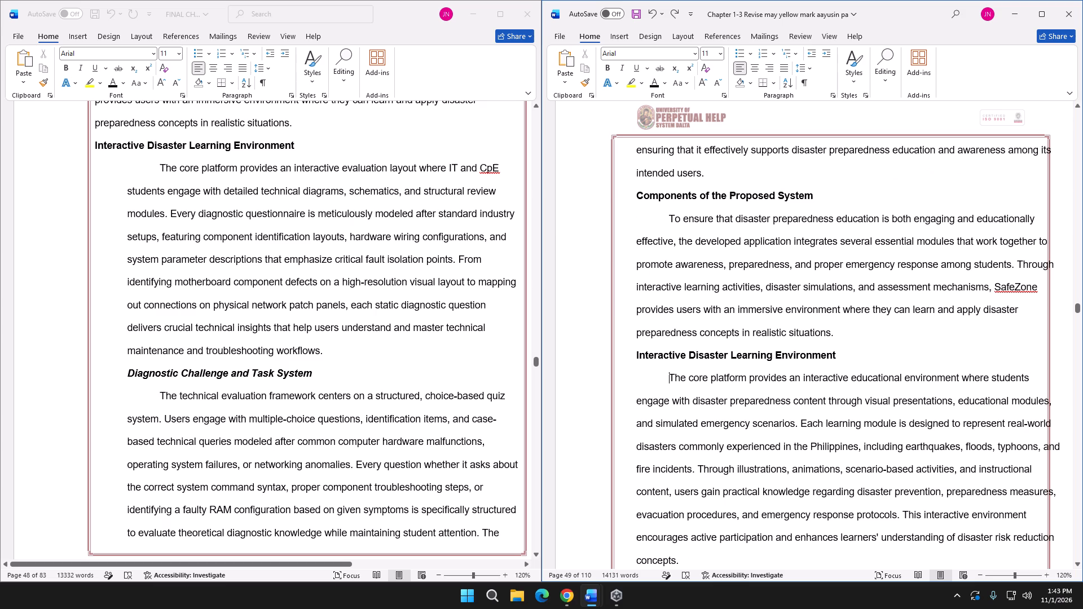
{"action": "left_click_drag", "start_coordinate": [670, 377], "coordinate": [681, 566]}
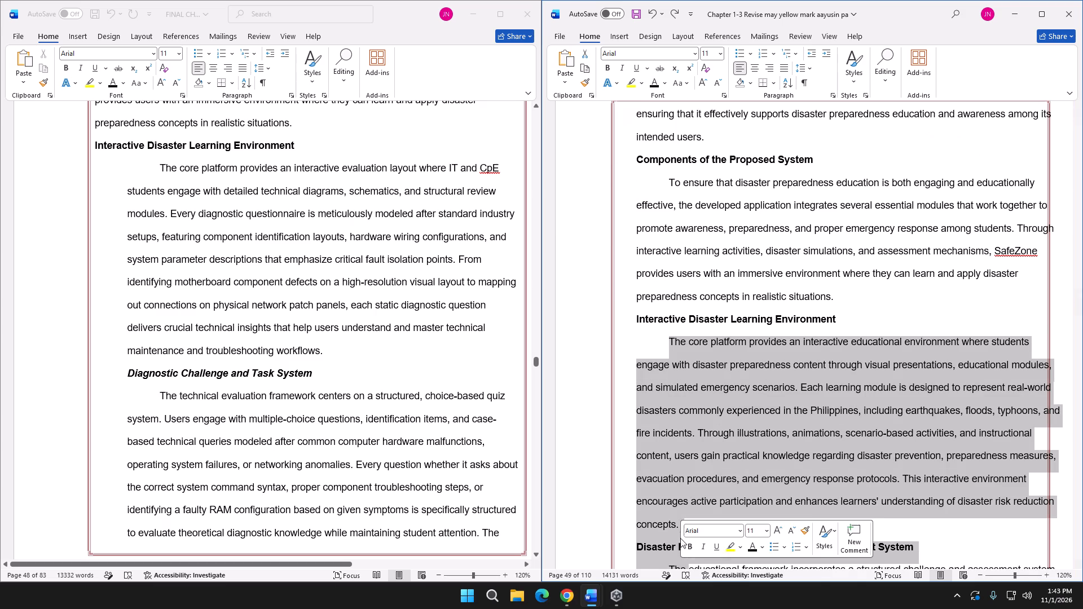
{"action": "left_click", "coordinate": [688, 411]}
{"action": "left_click_drag", "start_coordinate": [668, 342], "coordinate": [686, 519]}
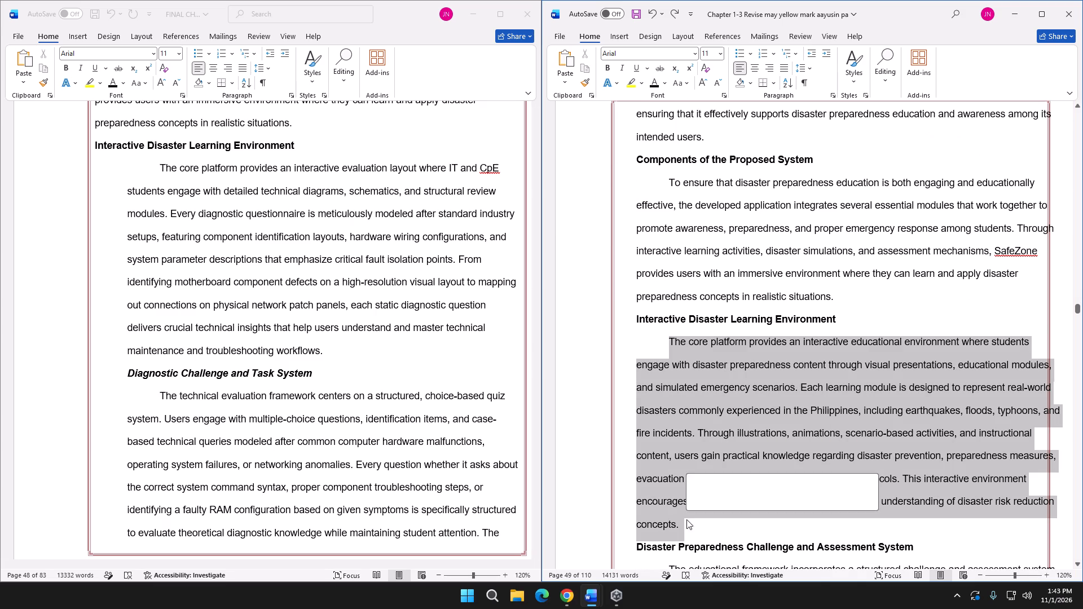
{"action": "key", "text": "ctrl+c"}
{"action": "left_click", "coordinate": [148, 178]}
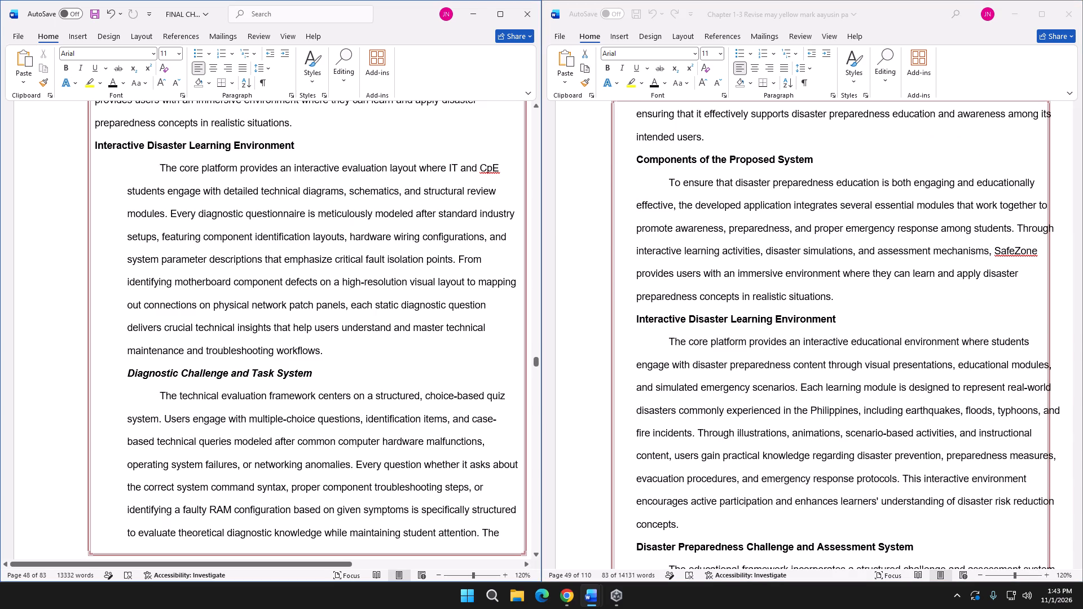
{"action": "left_click_drag", "start_coordinate": [125, 162], "coordinate": [146, 171]}
{"action": "left_click_drag", "start_coordinate": [146, 171], "coordinate": [324, 354]}
{"action": "key", "text": "ctrl+v"}
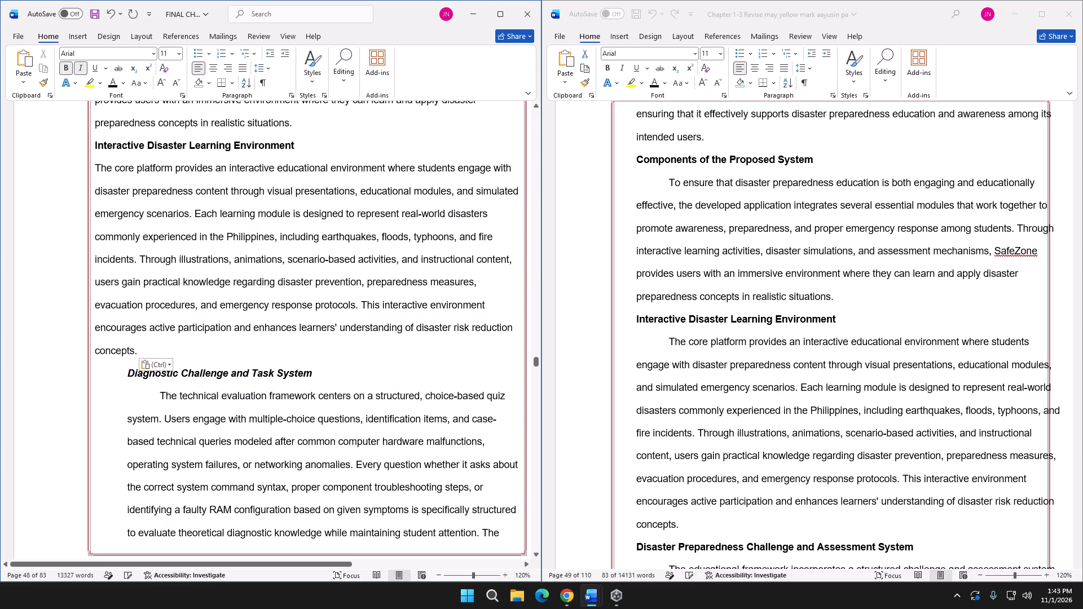
{"action": "left_click", "coordinate": [95, 171]}
{"action": "key", "text": "Tab"}
Copy the "Disaster Preparedness Challenge and Assessment System" heading from the reference document.
{"action": "scroll", "coordinate": [225, 275], "scroll_direction": "up", "scroll_amount": 4}
{"action": "scroll", "coordinate": [231, 286], "scroll_direction": "down", "scroll_amount": 2}
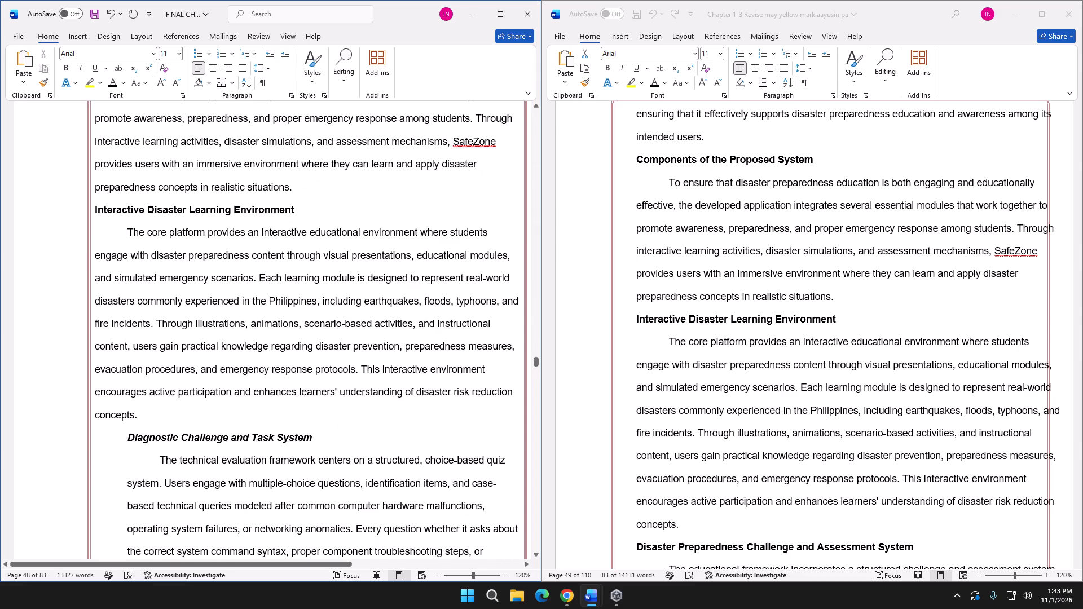
{"action": "scroll", "coordinate": [751, 376], "scroll_direction": "down", "scroll_amount": 6}
{"action": "left_click", "coordinate": [662, 374]}
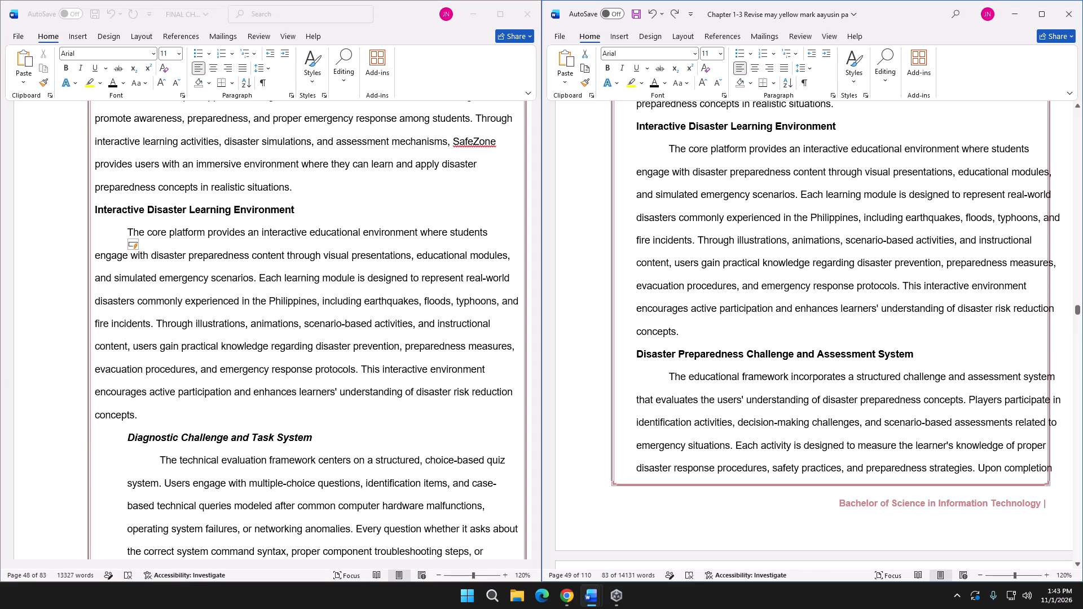
{"action": "left_click", "coordinate": [667, 378]}
{"action": "left_click_drag", "start_coordinate": [637, 358], "coordinate": [925, 359]}
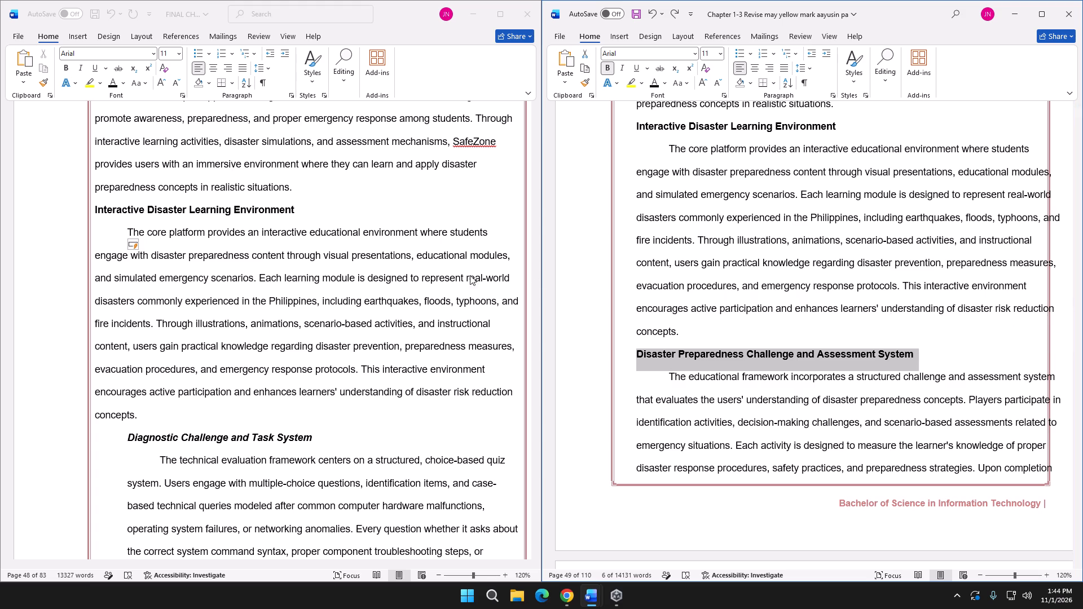
{"action": "left_click", "coordinate": [664, 400]}
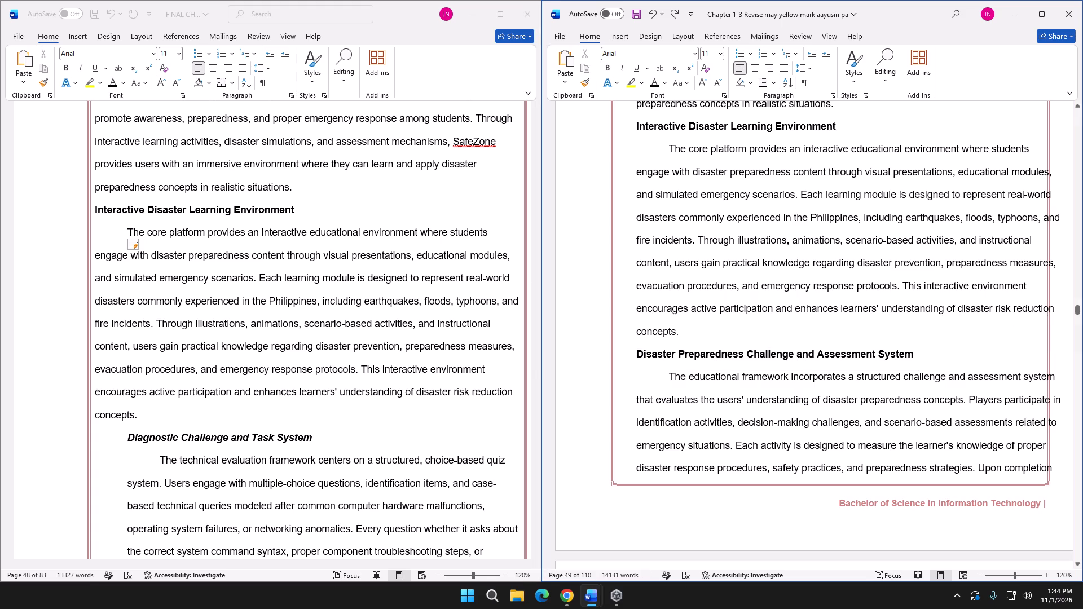
{"action": "left_click_drag", "start_coordinate": [637, 357], "coordinate": [908, 354]}
{"action": "key", "text": "ctrl+c"}
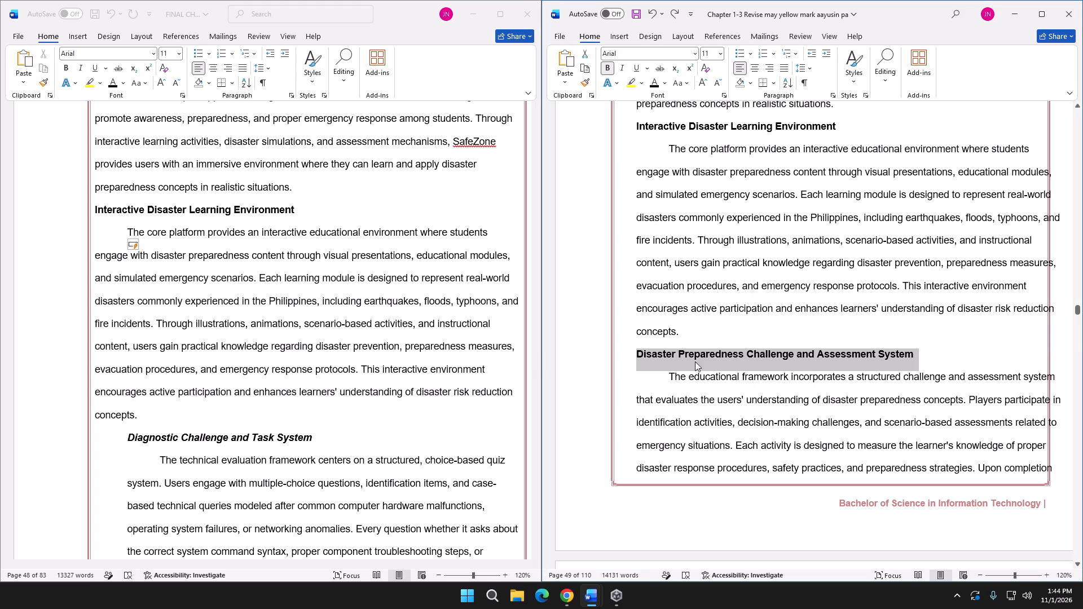
Remove the left indent from the "Diagnostic Challenge and Task System" heading in the FINAL document.
{"action": "scroll", "coordinate": [299, 364], "scroll_direction": "down", "scroll_amount": 4}
{"action": "left_click", "coordinate": [313, 310]}
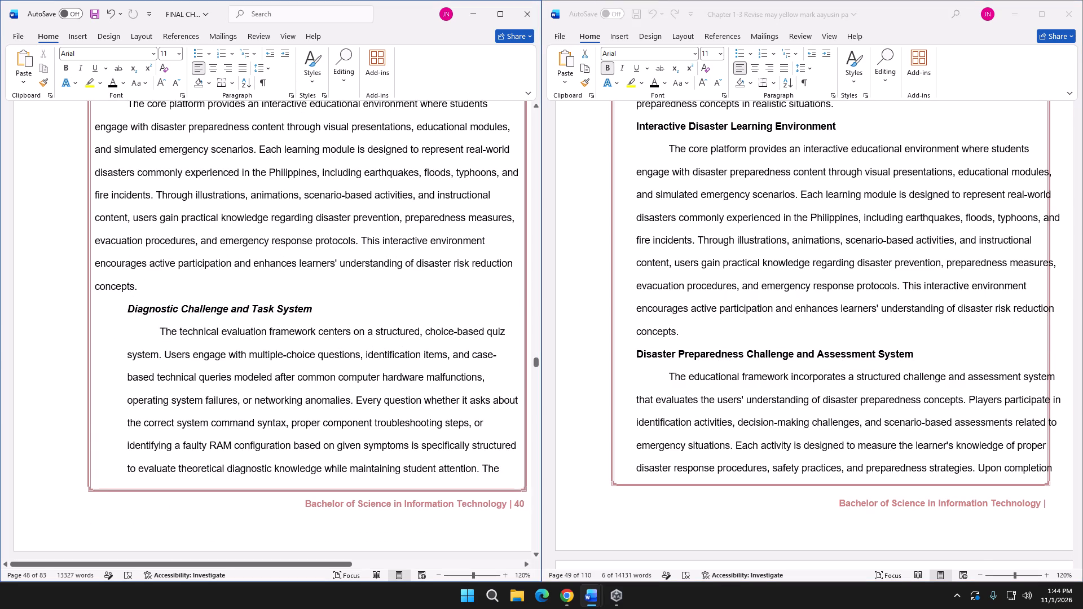
{"action": "left_click_drag", "start_coordinate": [316, 310], "coordinate": [126, 304]}
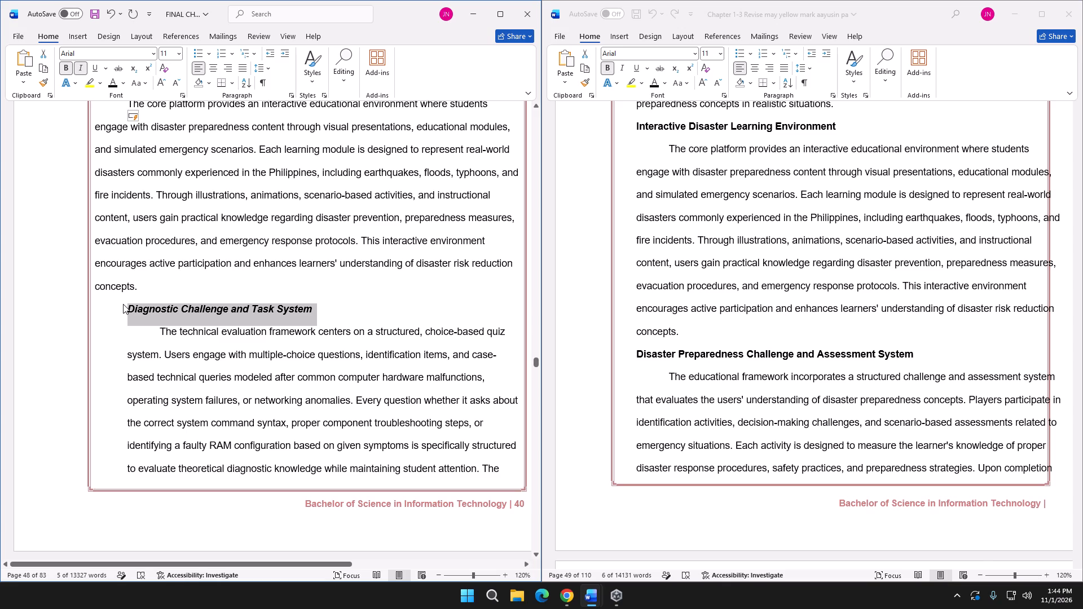
{"action": "left_click", "coordinate": [124, 308]}
{"action": "key", "text": "BackSpace"}
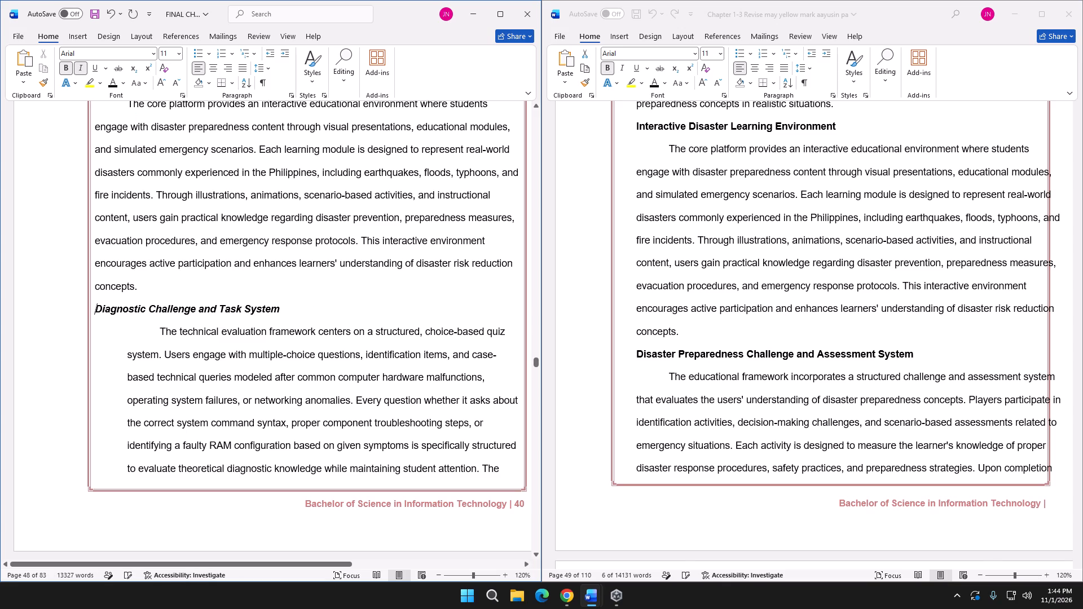
Replace the "Diagnostic Challenge and Task System" heading in the FINAL document with the copied "Disaster Preparedness Challenge and Assessment System" heading.
{"action": "left_click_drag", "start_coordinate": [281, 313], "coordinate": [91, 312]}
{"action": "left_click", "coordinate": [113, 294]}
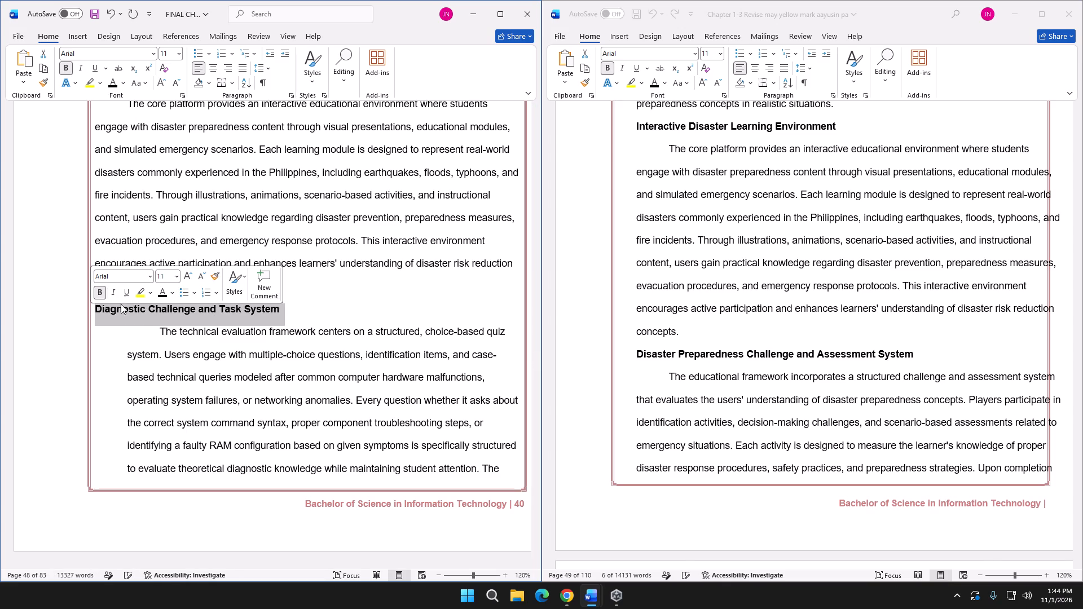
{"action": "left_click", "coordinate": [124, 308]}
{"action": "left_click_drag", "start_coordinate": [284, 310], "coordinate": [109, 315]}
{"action": "key", "text": "ctrl+v"}
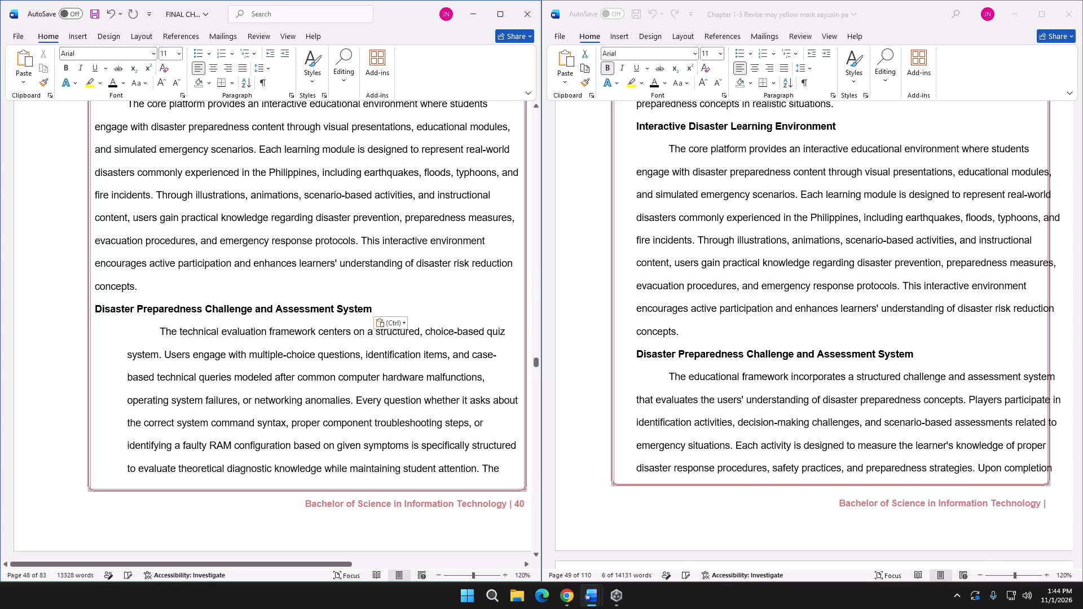
Replace the paragraph under "Disaster Preparedness Challenge and Assessment System" in the FINAL document with the reference's version and indent its first line.
{"action": "scroll", "coordinate": [658, 370], "scroll_direction": "down", "scroll_amount": 5}
{"action": "double_click", "coordinate": [668, 218]}
{"action": "left_click_drag", "start_coordinate": [670, 218], "coordinate": [780, 337]}
{"action": "scroll", "coordinate": [882, 354], "scroll_direction": "down", "scroll_amount": 6}
{"action": "key", "text": "ctrl+c"}
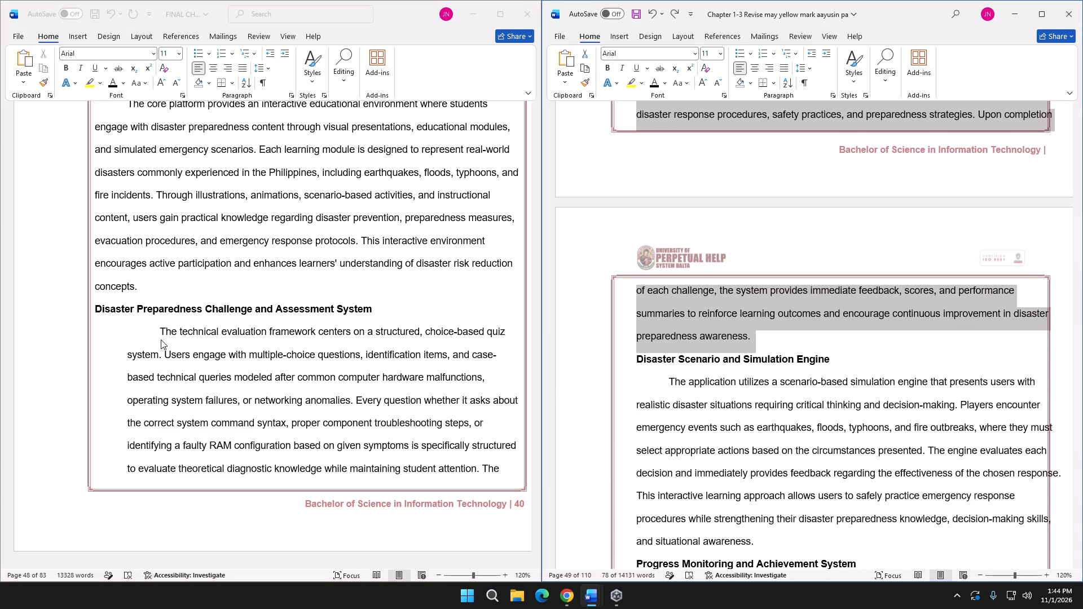
{"action": "left_click", "coordinate": [159, 339]}
{"action": "left_click_drag", "start_coordinate": [160, 332], "coordinate": [492, 384]}
{"action": "scroll", "coordinate": [481, 410], "scroll_direction": "down", "scroll_amount": 8}
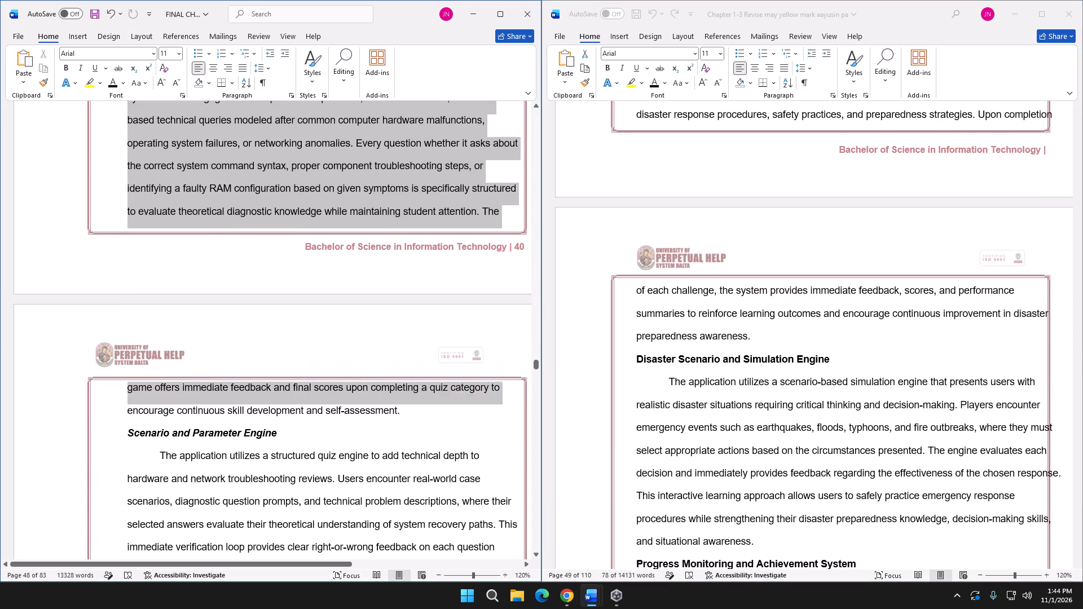
{"action": "left_click_drag", "start_coordinate": [492, 384], "coordinate": [403, 411]}
{"action": "key", "text": "ctrl+v"}
{"action": "scroll", "coordinate": [354, 399], "scroll_direction": "up", "scroll_amount": 6}
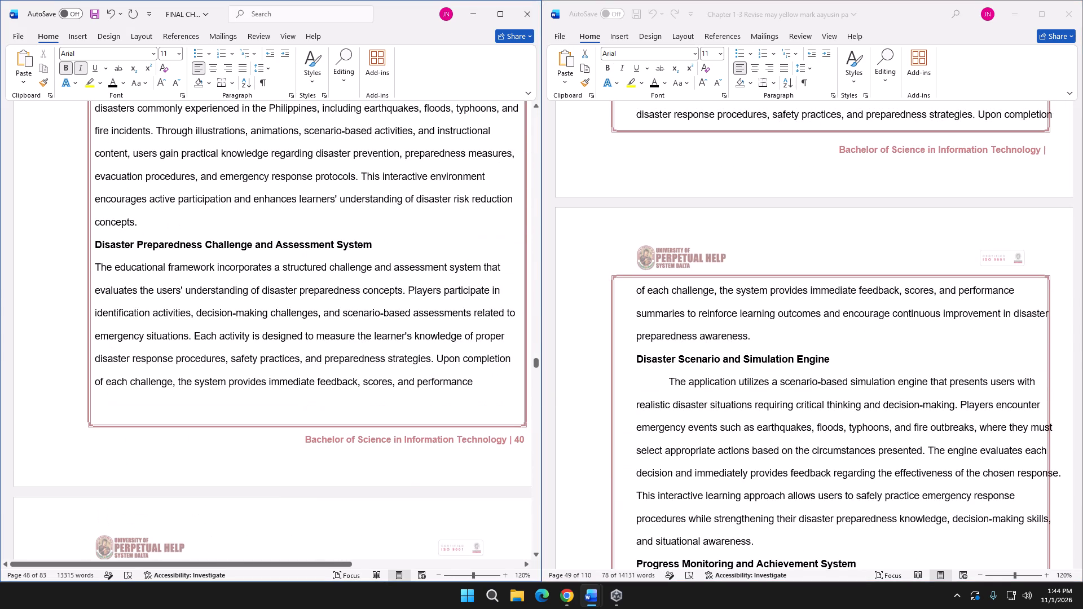
{"action": "left_click", "coordinate": [95, 270]}
{"action": "key", "text": "Tab"}
Replace the "Scenario and Parameter Engine" heading in the FINAL document with the reference's "Progress Monitoring and Achievement System" heading, without left indent or extra blank line.
{"action": "scroll", "coordinate": [243, 336], "scroll_direction": "down", "scroll_amount": 10}
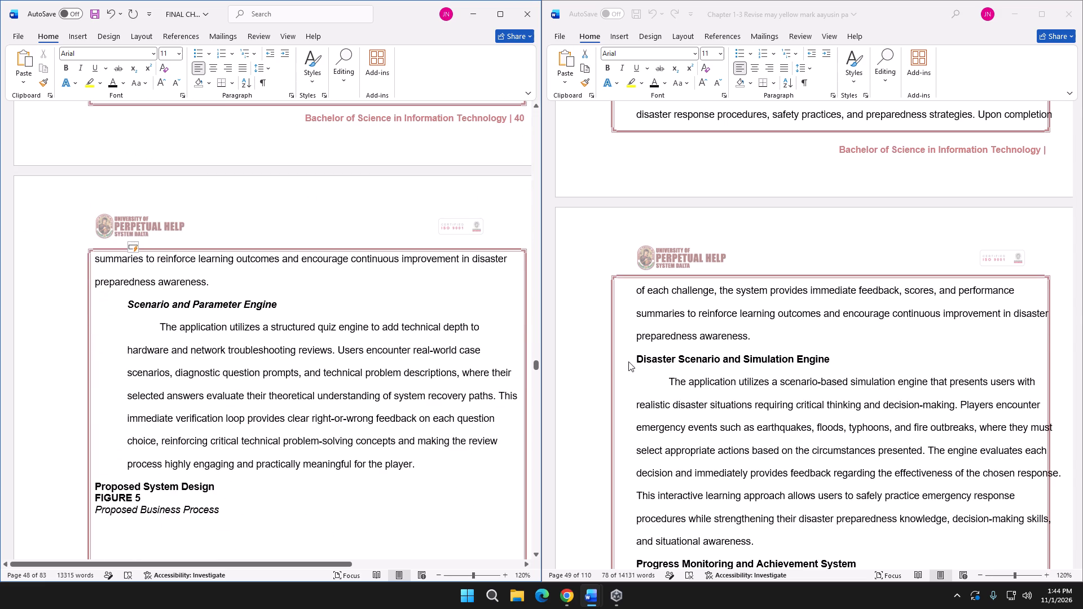
{"action": "scroll", "coordinate": [630, 363], "scroll_direction": "down", "scroll_amount": 5}
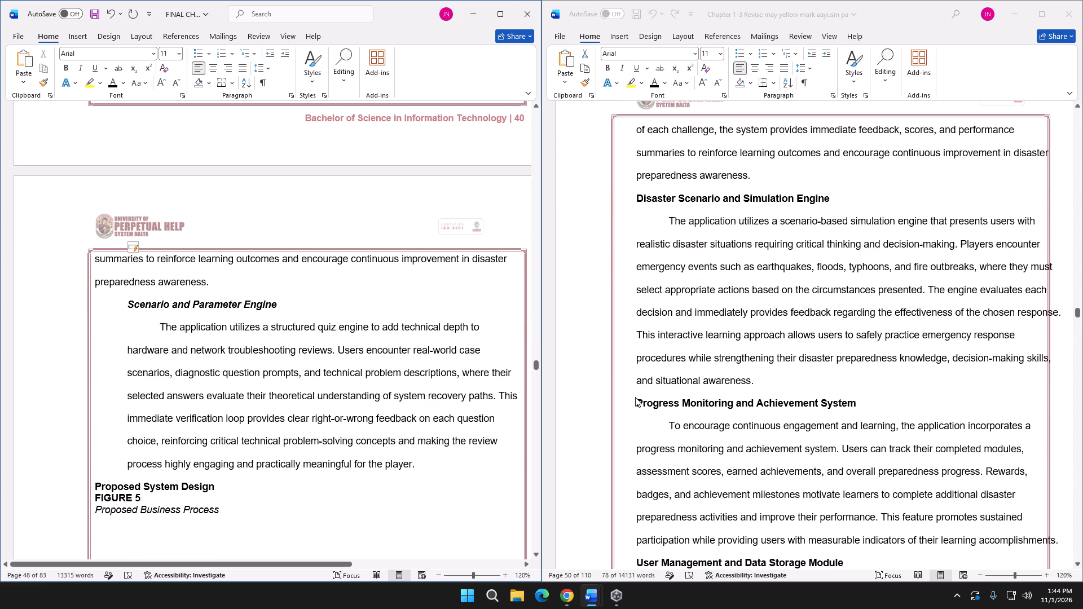
{"action": "left_click", "coordinate": [634, 402]}
{"action": "left_click_drag", "start_coordinate": [633, 407], "coordinate": [865, 410]}
{"action": "key", "text": "ctrl+c"}
{"action": "left_click", "coordinate": [285, 301]}
{"action": "left_click_drag", "start_coordinate": [285, 308], "coordinate": [93, 313]}
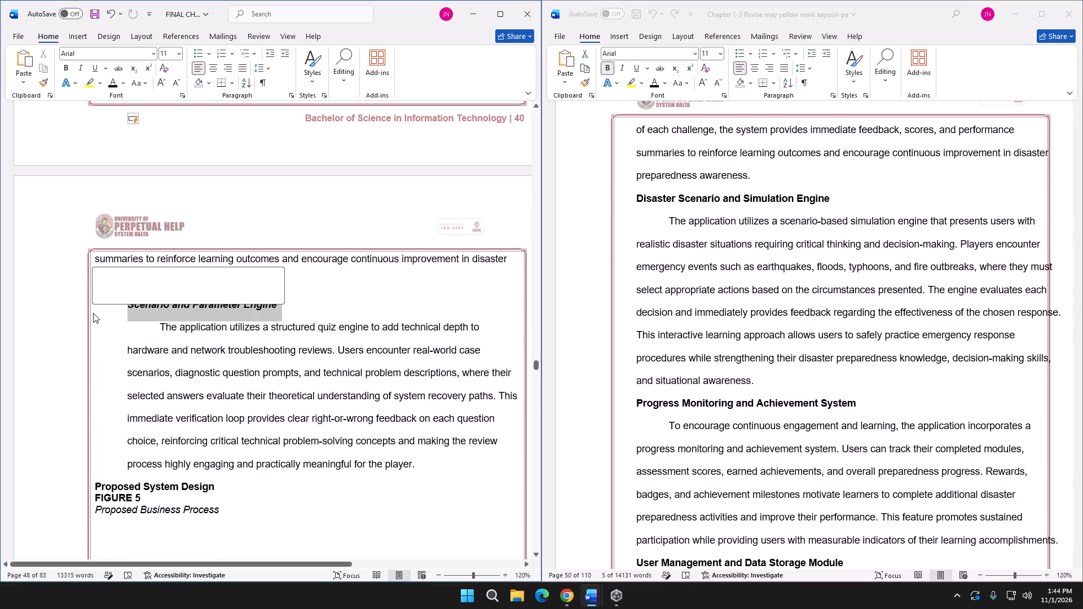
{"action": "key", "text": "BackSpace"}
{"action": "key", "text": "BackSpace"}
{"action": "key", "text": "BackSpace"}
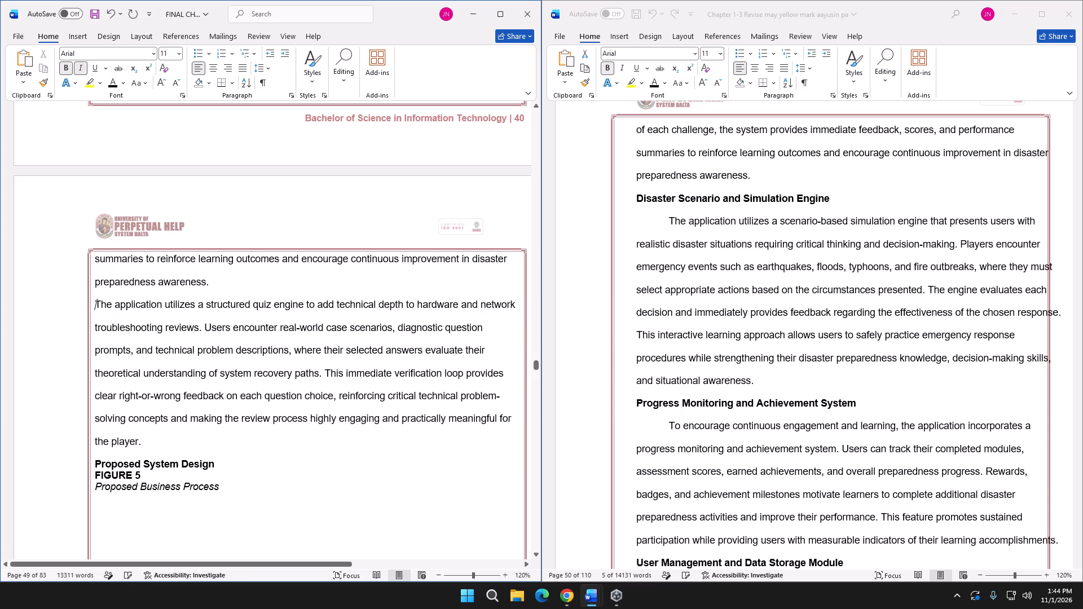
{"action": "key", "text": "shift+Return"}
{"action": "left_click", "coordinate": [96, 312]}
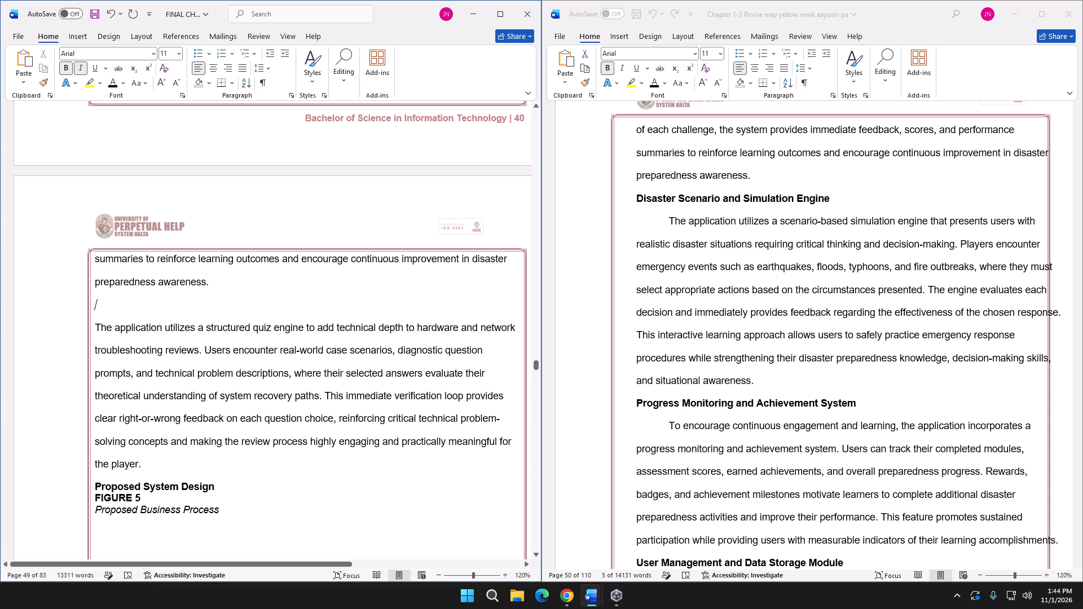
{"action": "left_click", "coordinate": [77, 70]}
{"action": "key", "text": "ctrl+v"}
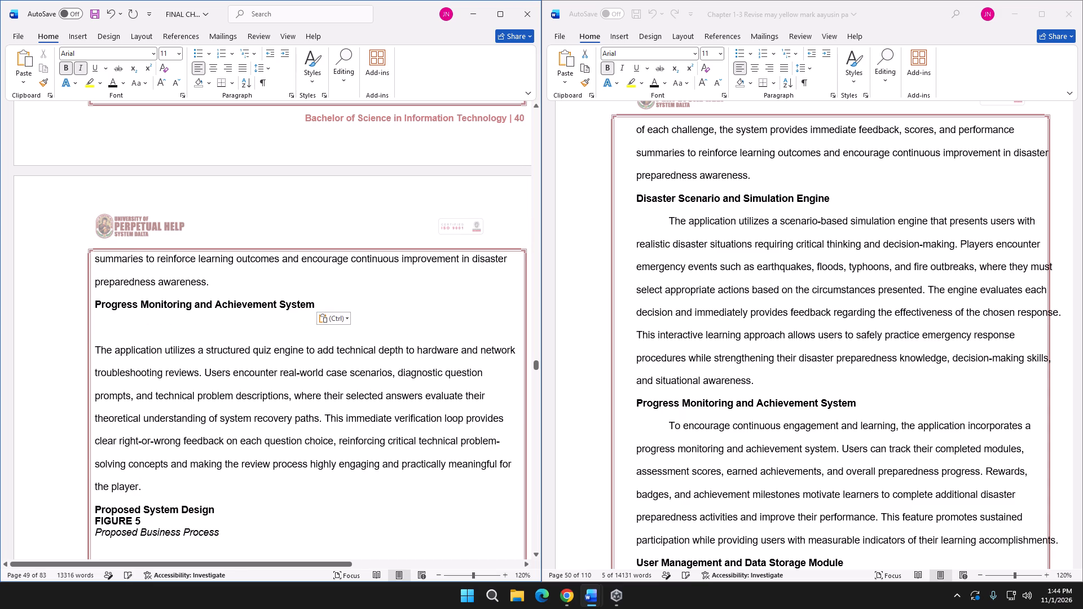
{"action": "scroll", "coordinate": [651, 382], "scroll_direction": "down", "scroll_amount": 2}
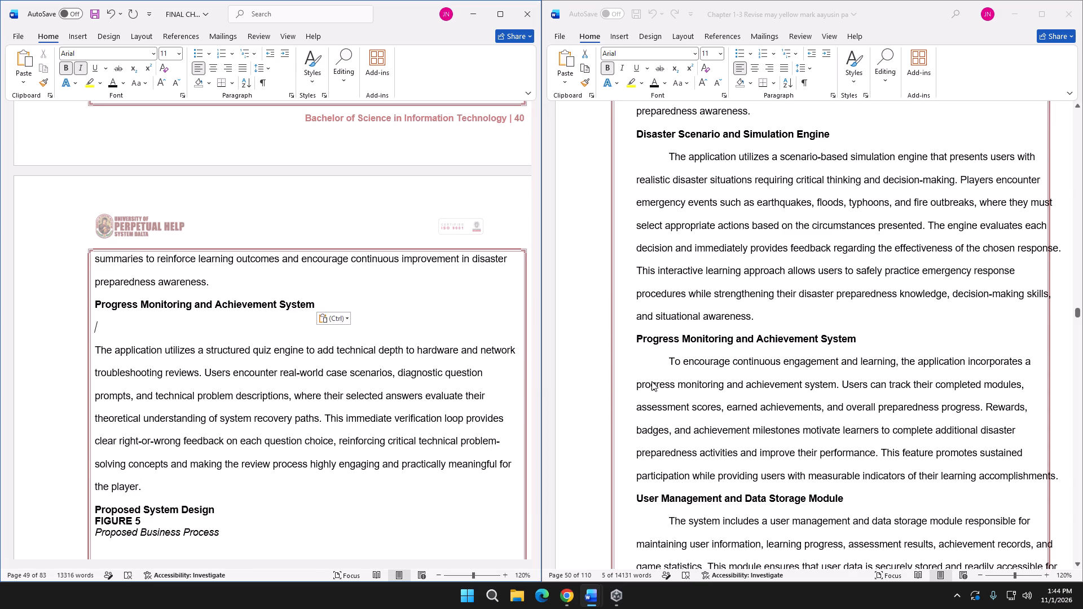
{"action": "key", "text": "BackSpace"}
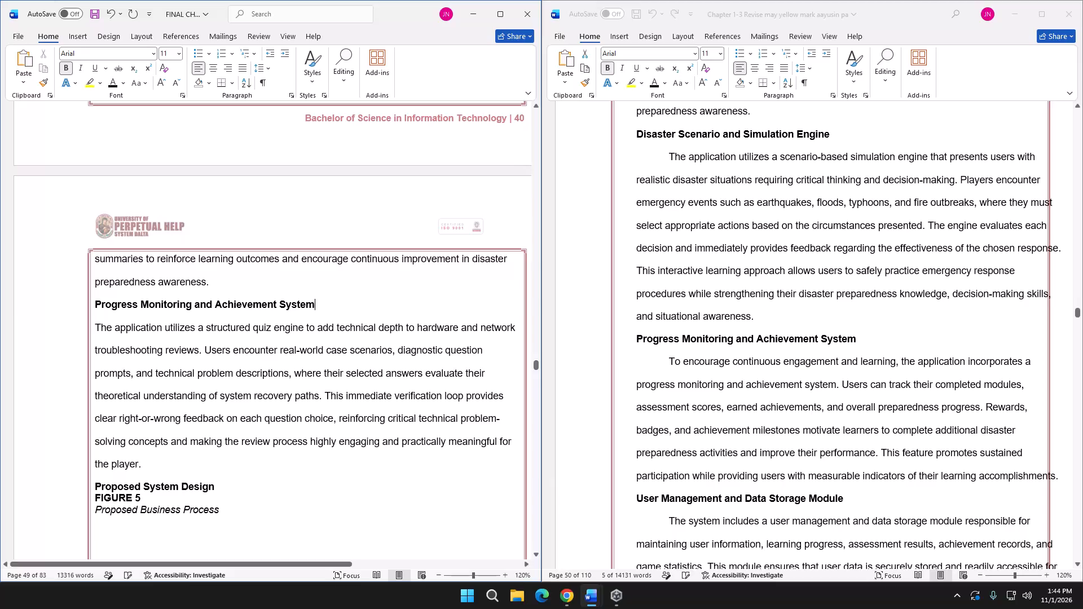
Replace the paragraph under "Progress Monitoring and Achievement System" in the FINAL document with the reference's version and indent its first line.
{"action": "left_click", "coordinate": [675, 360]}
{"action": "left_click", "coordinate": [667, 360]}
{"action": "left_click_drag", "start_coordinate": [667, 360], "coordinate": [1057, 470]}
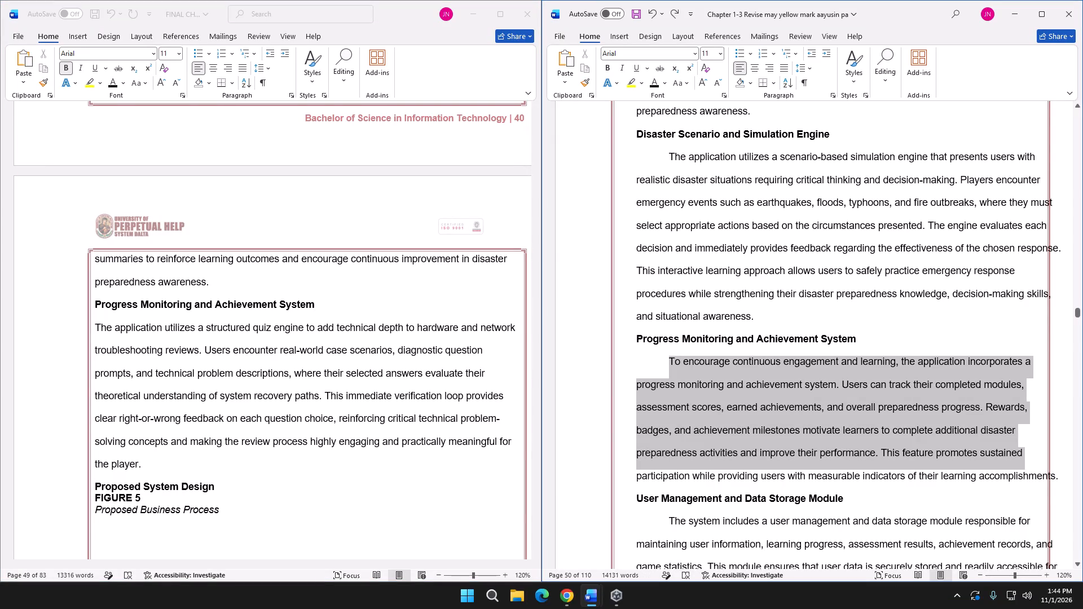
{"action": "left_click_drag", "start_coordinate": [1057, 470], "coordinate": [1059, 476]}
{"action": "key", "text": "ctrl+c"}
{"action": "left_click", "coordinate": [102, 319]}
{"action": "left_click_drag", "start_coordinate": [95, 326], "coordinate": [494, 439]}
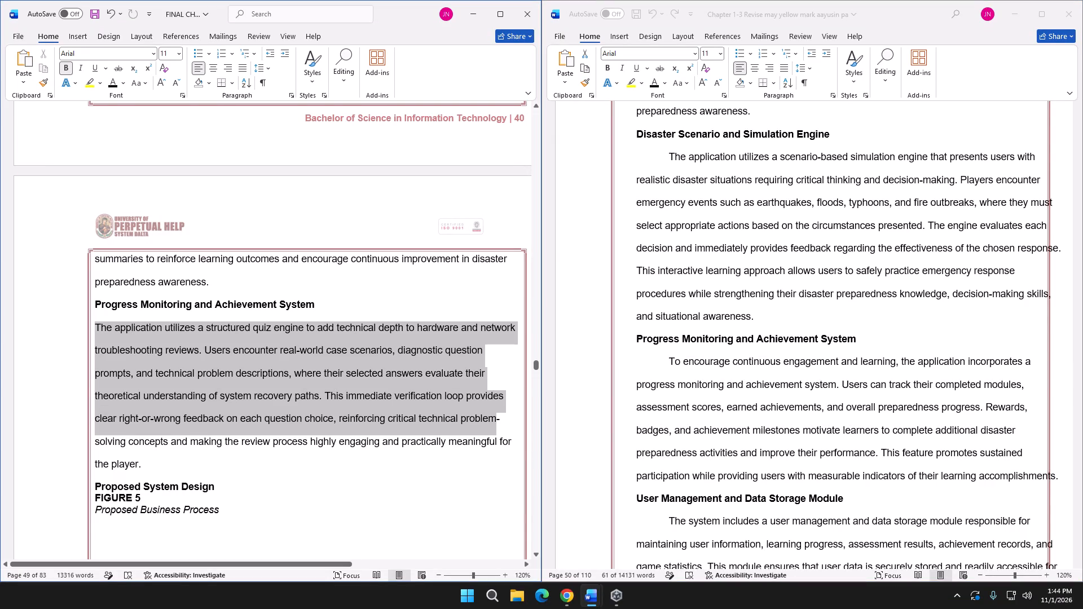
{"action": "left_click_drag", "start_coordinate": [494, 439], "coordinate": [451, 462]}
{"action": "key", "text": "ctrl+v"}
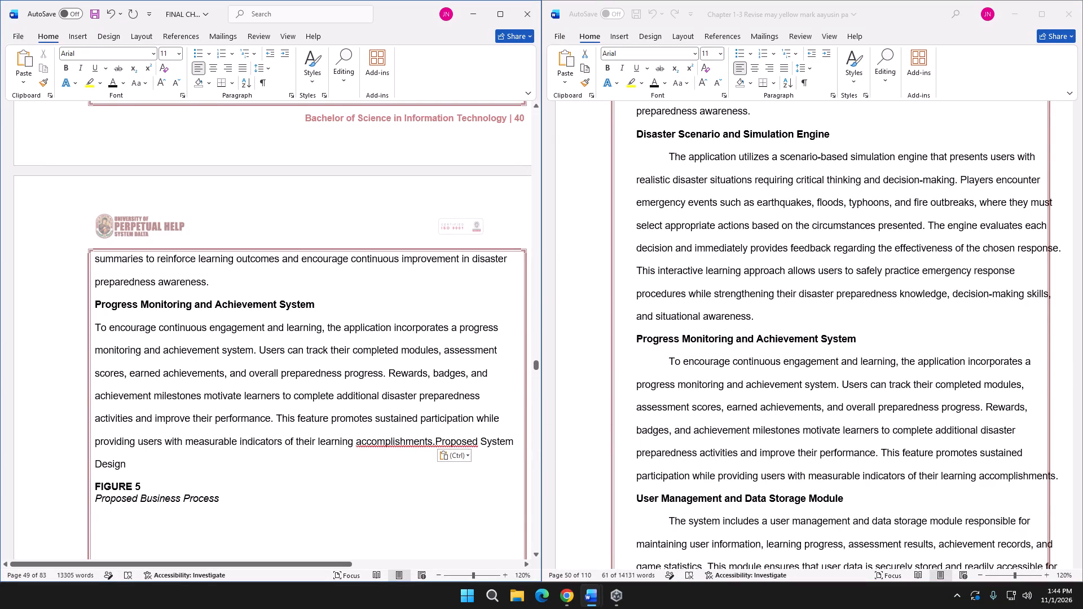
{"action": "left_click", "coordinate": [93, 326]}
{"action": "key", "text": "Tab"}
{"action": "key", "text": "ctrl+z"}
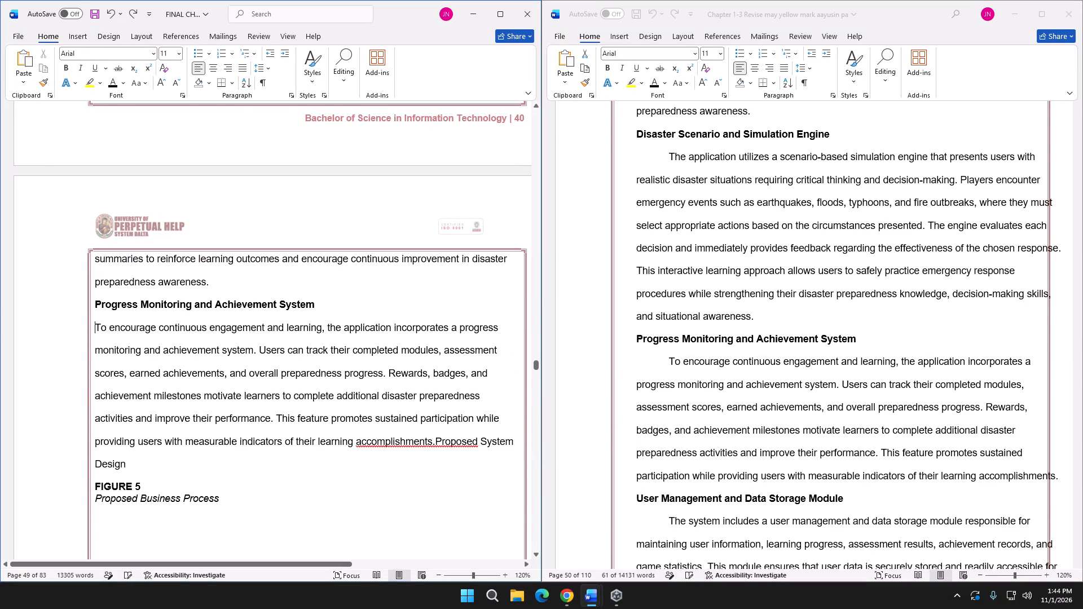
{"action": "left_click", "coordinate": [96, 330]}
{"action": "key", "text": "space"}
{"action": "key", "text": "Tab"}
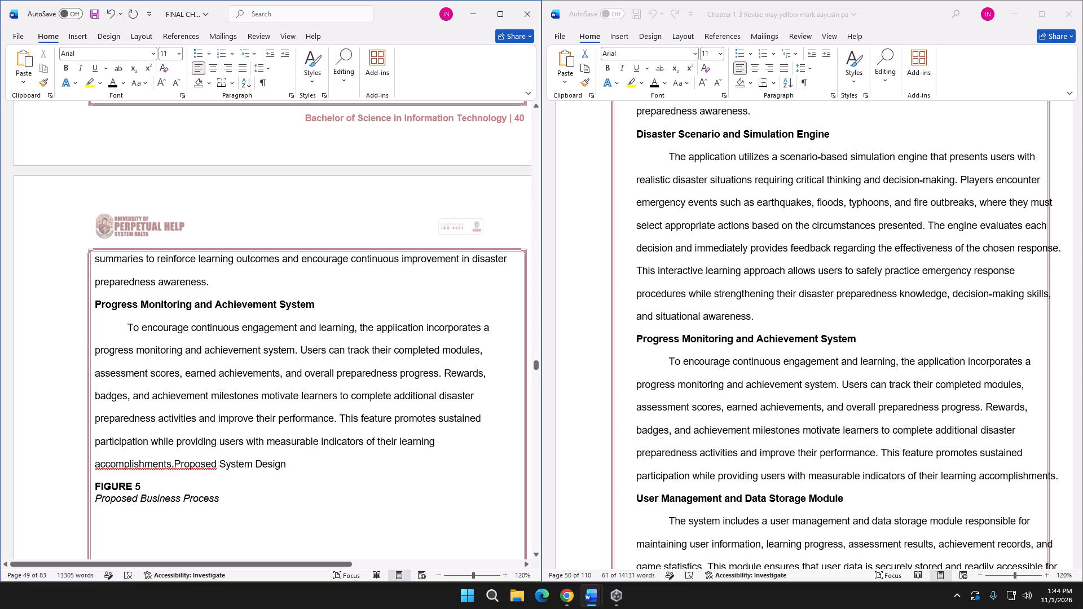
Separate the "Proposed System Design" text from the end of the Progress Monitoring paragraph and delete it above FIGURE 5.
{"action": "scroll", "coordinate": [271, 348], "scroll_direction": "down", "scroll_amount": 2}
{"action": "left_click", "coordinate": [173, 399]}
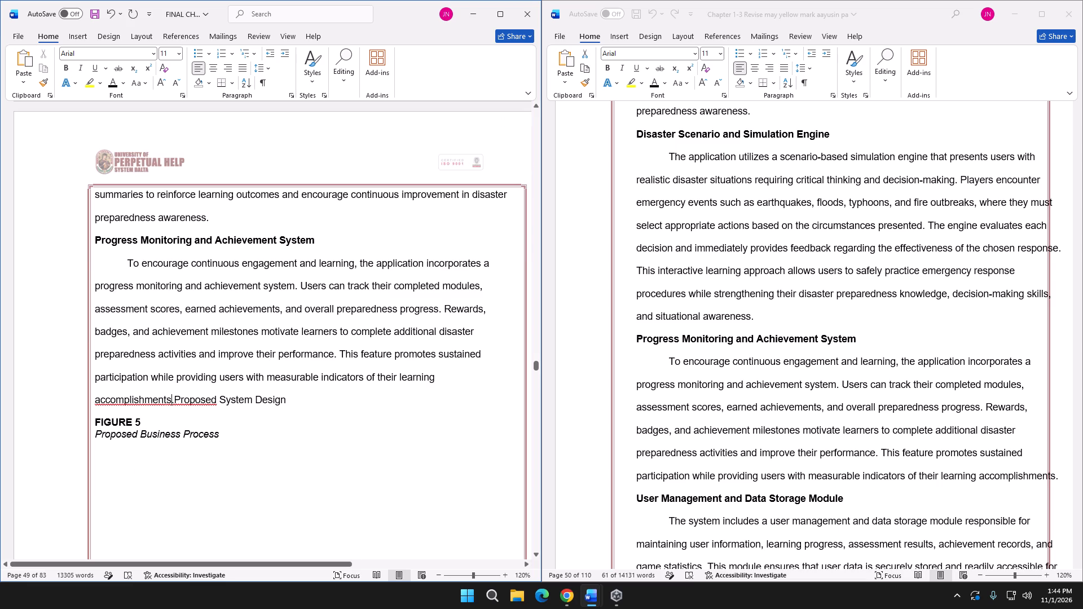
{"action": "left_click", "coordinate": [175, 399]}
{"action": "key", "text": "space"}
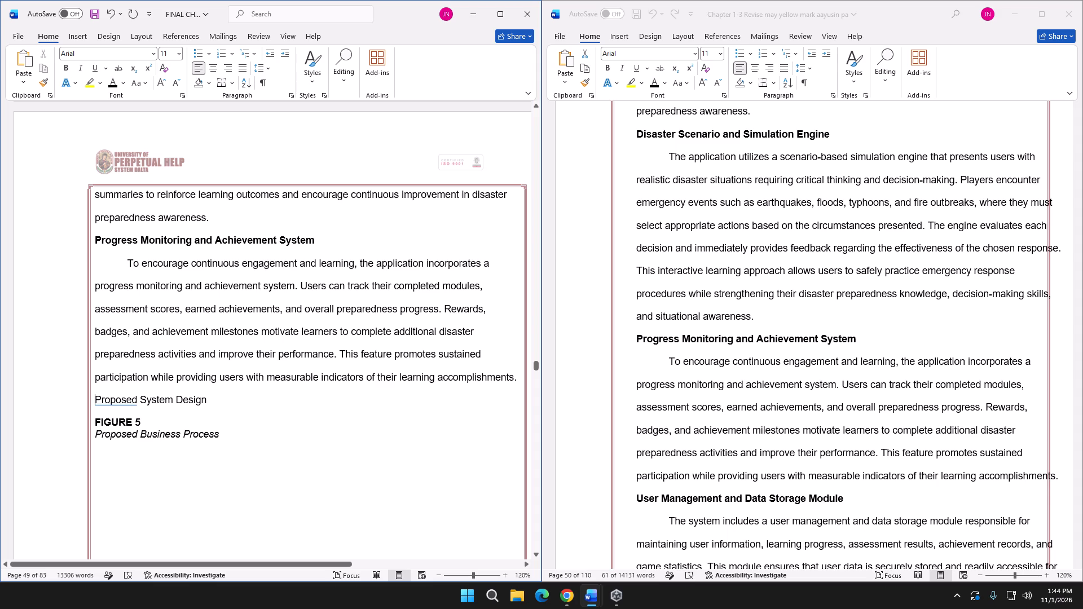
{"action": "left_click_drag", "start_coordinate": [227, 403], "coordinate": [93, 398]}
{"action": "key", "text": "BackSpace"}
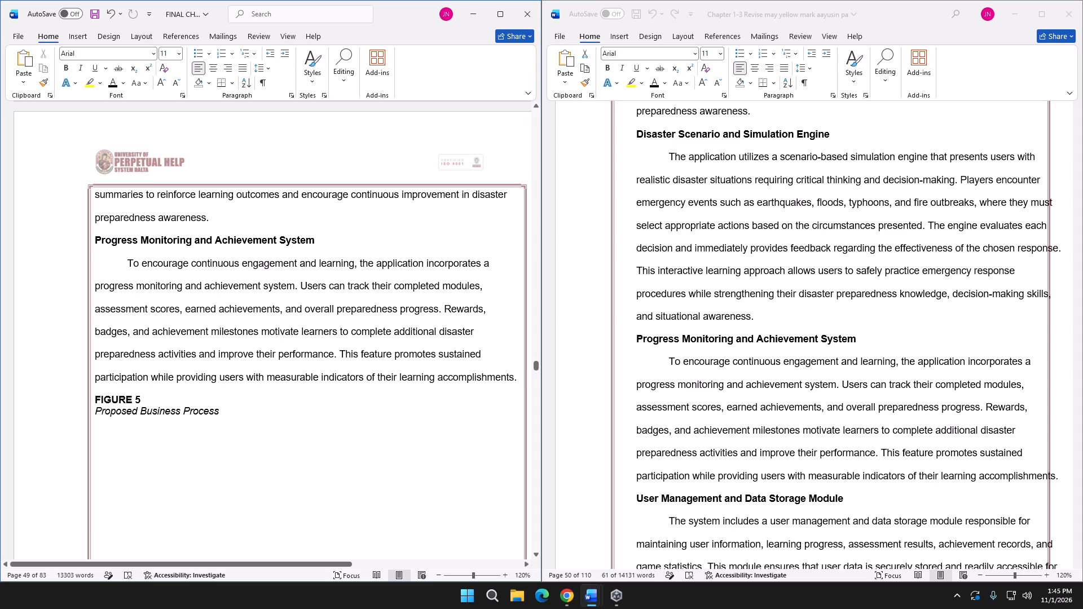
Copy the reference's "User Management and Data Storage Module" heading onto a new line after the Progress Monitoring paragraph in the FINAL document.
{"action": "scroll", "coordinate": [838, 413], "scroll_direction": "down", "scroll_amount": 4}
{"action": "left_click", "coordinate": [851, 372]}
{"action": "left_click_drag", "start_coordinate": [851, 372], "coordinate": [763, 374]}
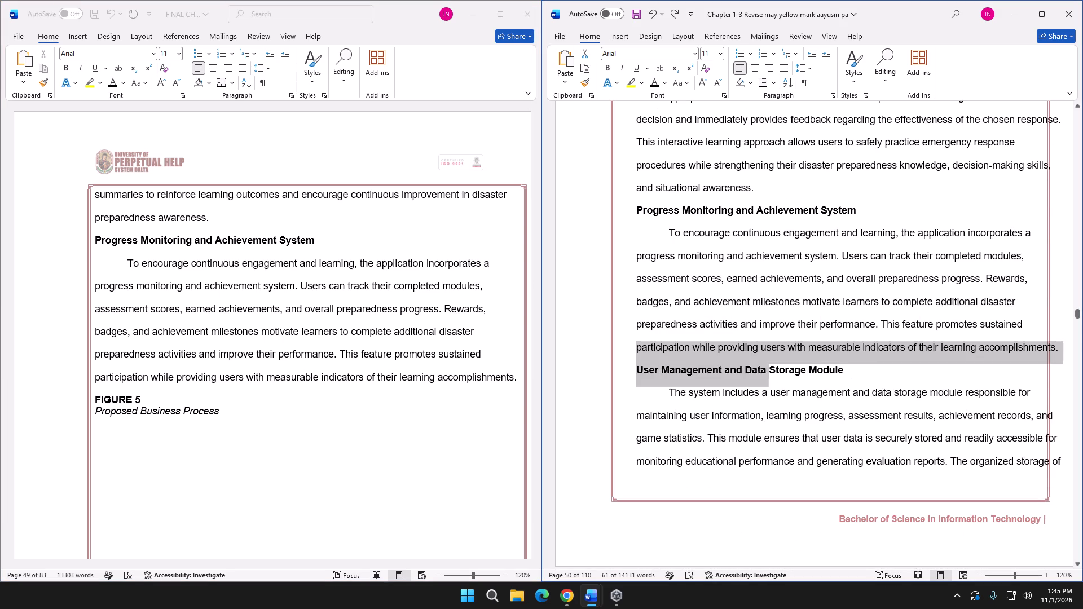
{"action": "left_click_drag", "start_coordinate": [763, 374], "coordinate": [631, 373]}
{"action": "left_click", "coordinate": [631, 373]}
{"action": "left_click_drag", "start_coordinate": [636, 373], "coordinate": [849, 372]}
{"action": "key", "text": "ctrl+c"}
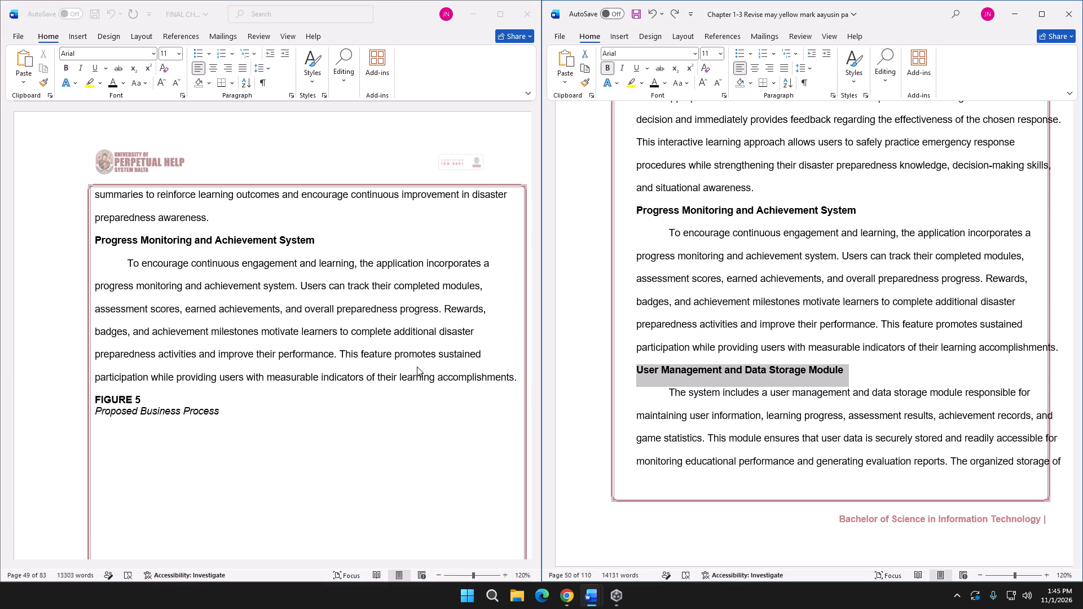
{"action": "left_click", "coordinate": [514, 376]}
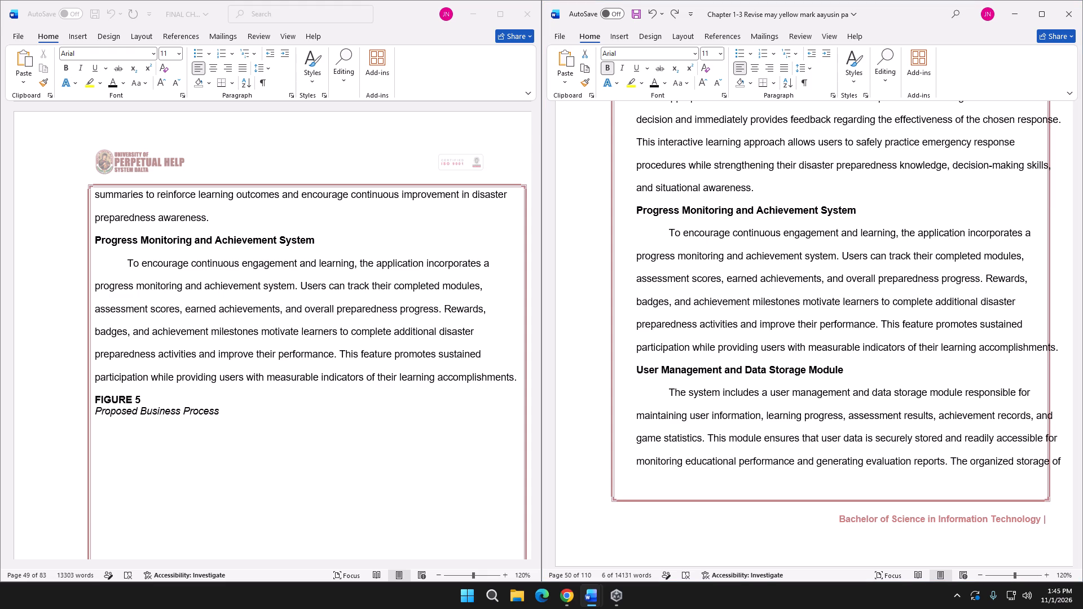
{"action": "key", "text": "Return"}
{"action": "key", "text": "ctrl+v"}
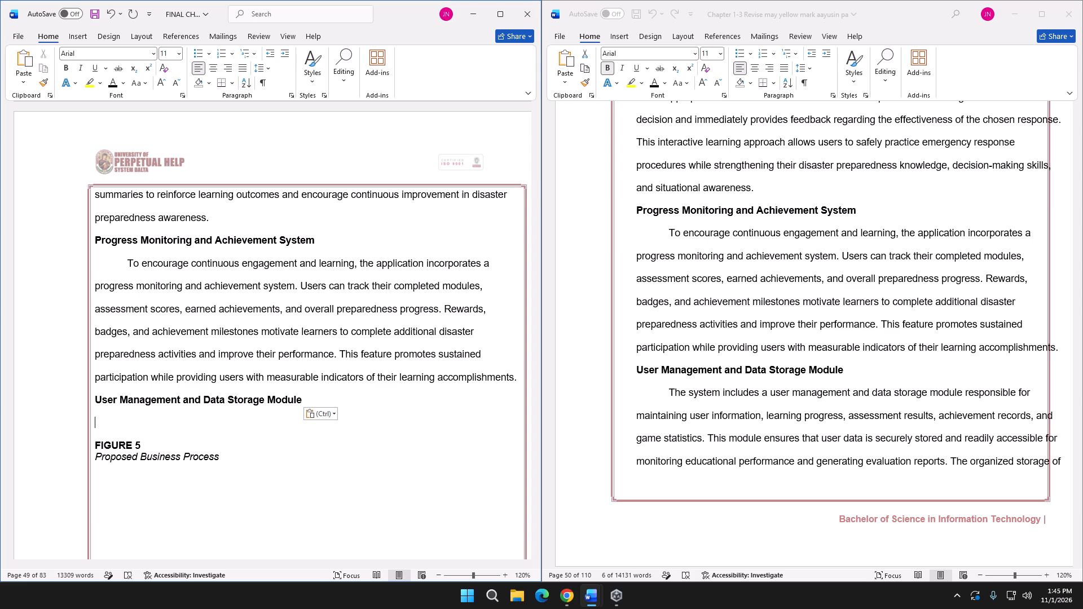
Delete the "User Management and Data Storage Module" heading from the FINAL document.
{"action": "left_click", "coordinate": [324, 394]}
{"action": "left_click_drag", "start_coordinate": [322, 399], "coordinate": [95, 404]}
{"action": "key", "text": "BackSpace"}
Copy the reference's "Educational Content Management Module" section, including the closing SafeZone paragraph, onto the blank line above FIGURE 5 in the FINAL document.
{"action": "scroll", "coordinate": [780, 403], "scroll_direction": "down", "scroll_amount": 4}
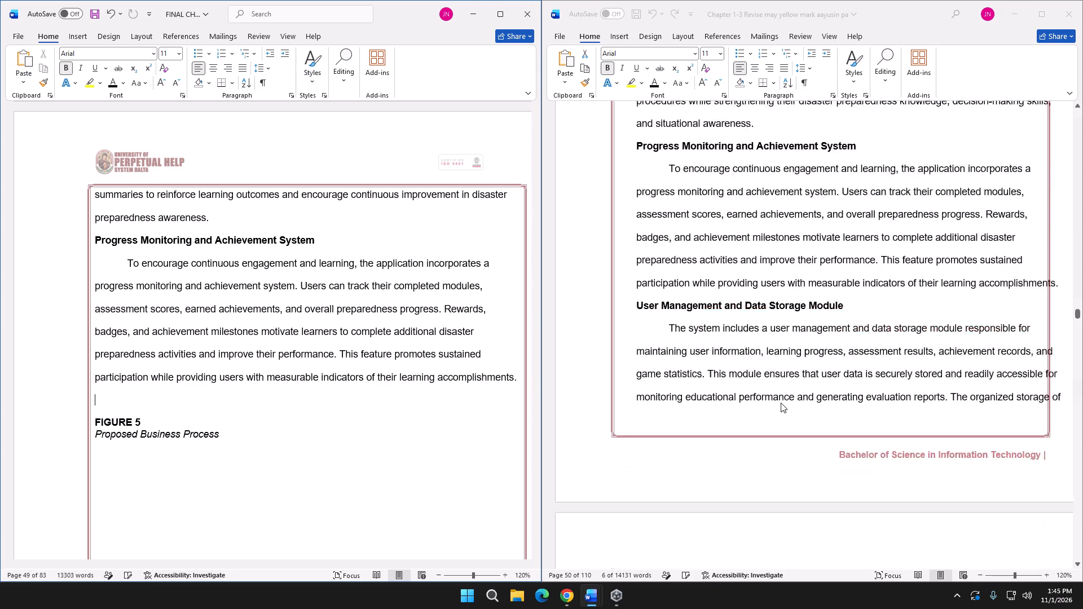
{"action": "scroll", "coordinate": [781, 403], "scroll_direction": "down", "scroll_amount": 7}
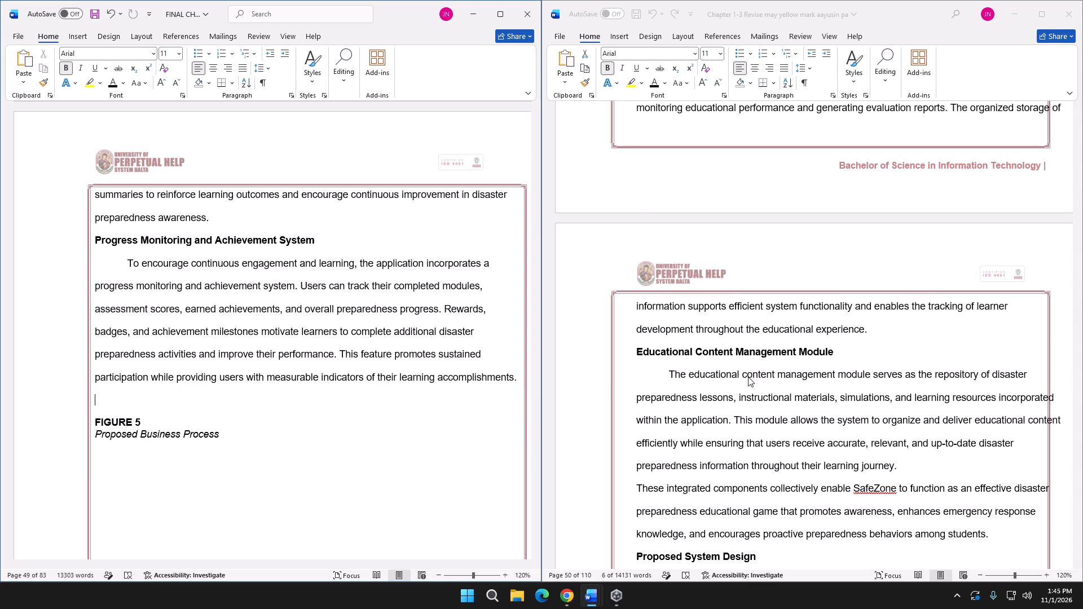
{"action": "scroll", "coordinate": [747, 377], "scroll_direction": "down", "scroll_amount": 3}
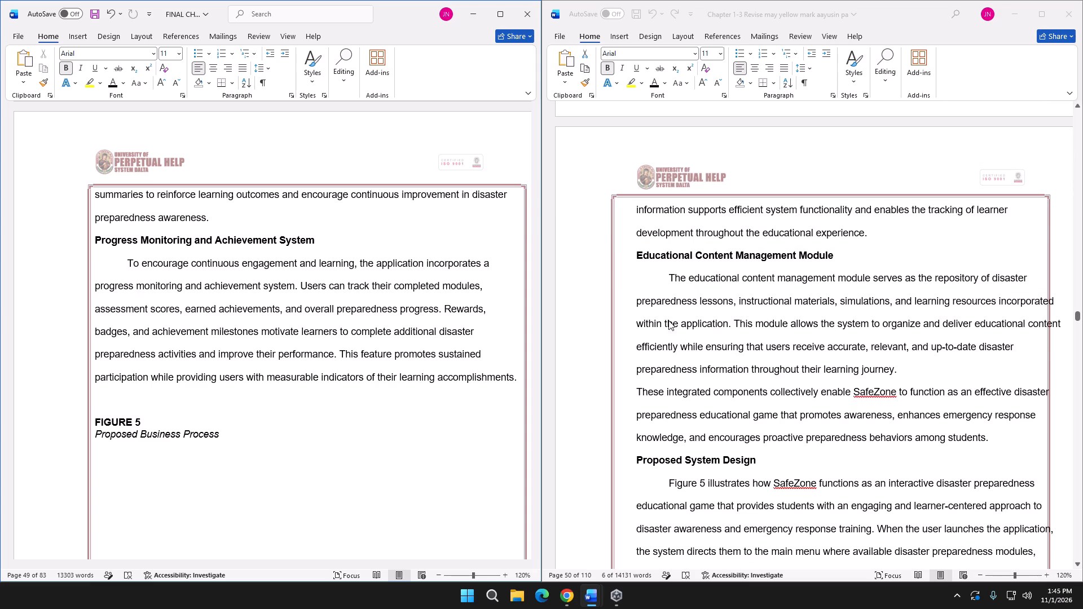
{"action": "left_click", "coordinate": [633, 250]}
{"action": "left_click_drag", "start_coordinate": [633, 253], "coordinate": [892, 350]}
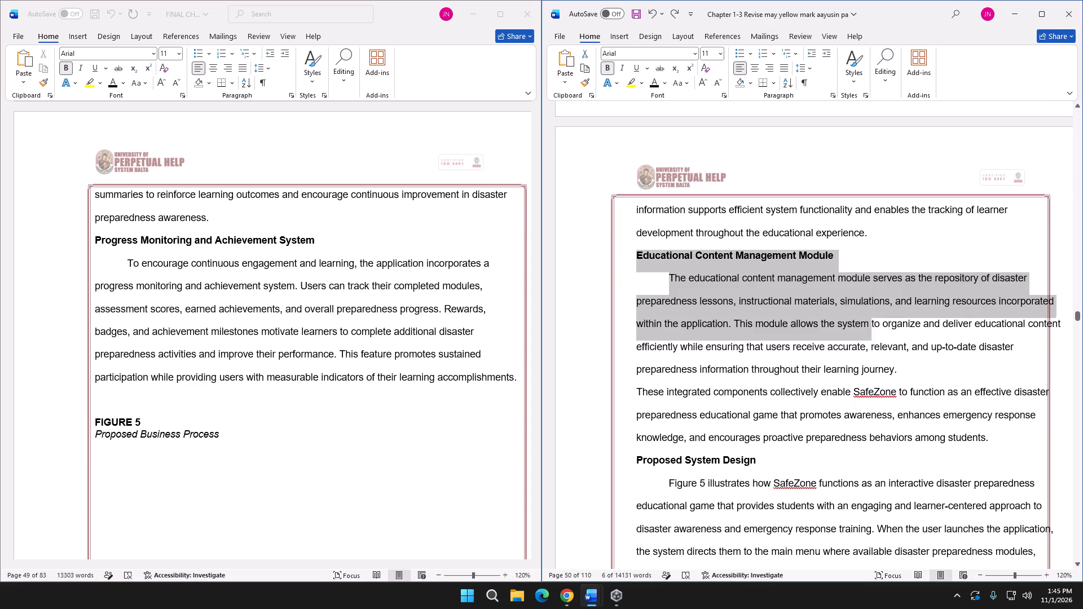
{"action": "left_click_drag", "start_coordinate": [892, 350], "coordinate": [1000, 435]}
{"action": "key", "text": "ctrl+c"}
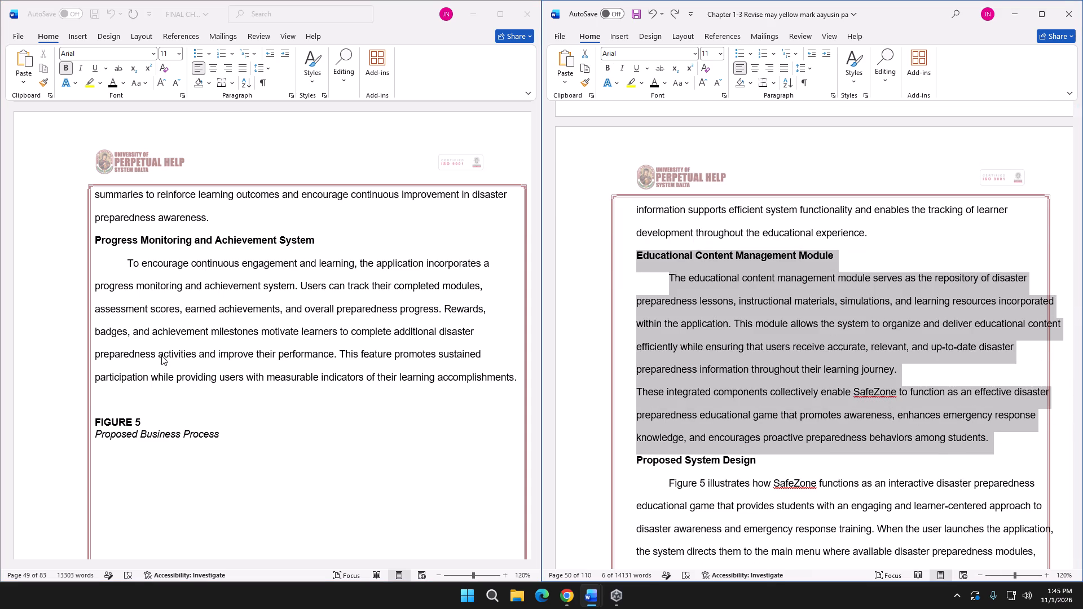
{"action": "left_click", "coordinate": [124, 389]}
{"action": "key", "text": "ctrl+v"}
{"action": "scroll", "coordinate": [204, 389], "scroll_direction": "down", "scroll_amount": 2}
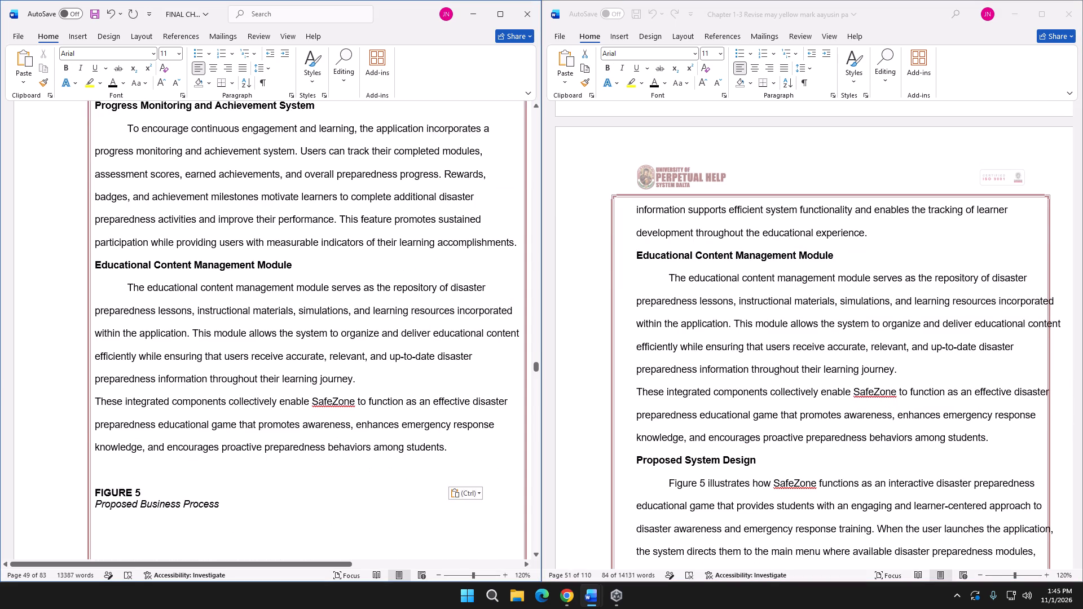
Copy the reference's "Proposed System Design" heading and its two paragraphs, ending "appropriate action", onto the blank line above FIGURE 5 in the FINAL document.
{"action": "scroll", "coordinate": [671, 423], "scroll_direction": "down", "scroll_amount": 5}
{"action": "left_click", "coordinate": [631, 301]}
{"action": "left_click", "coordinate": [635, 302]}
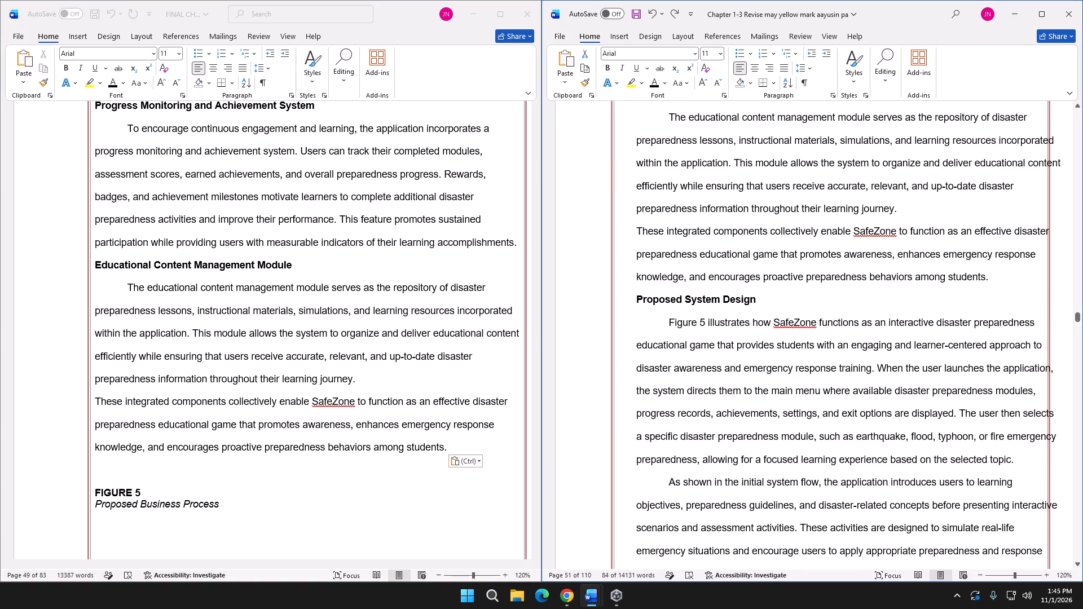
{"action": "left_click_drag", "start_coordinate": [635, 302], "coordinate": [651, 301]}
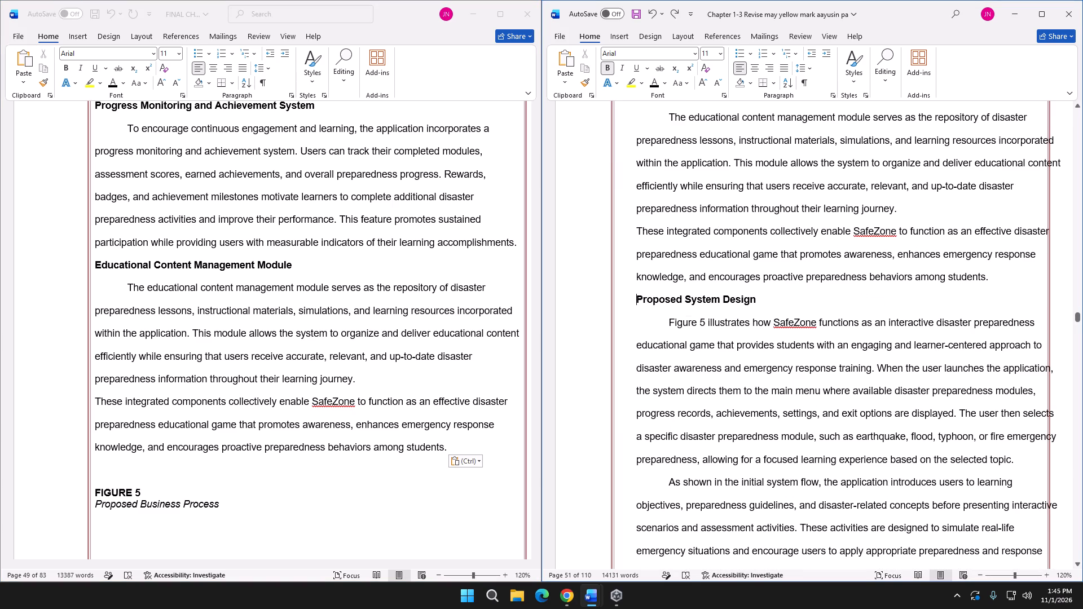
{"action": "left_click_drag", "start_coordinate": [651, 301], "coordinate": [851, 302]}
{"action": "scroll", "coordinate": [830, 336], "scroll_direction": "down", "scroll_amount": 3}
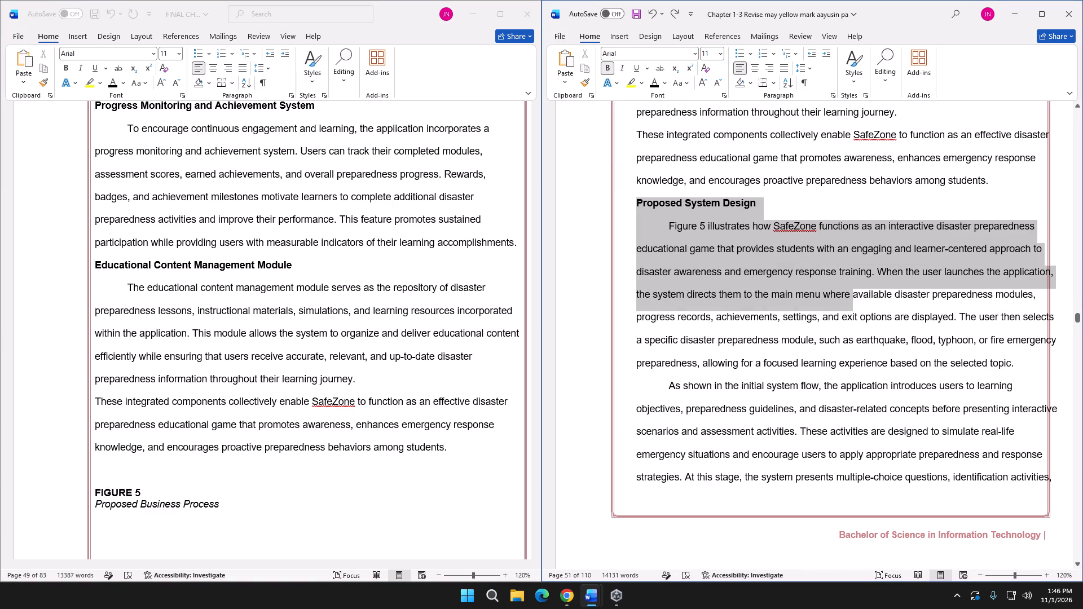
{"action": "left_click_drag", "start_coordinate": [851, 302], "coordinate": [851, 334]}
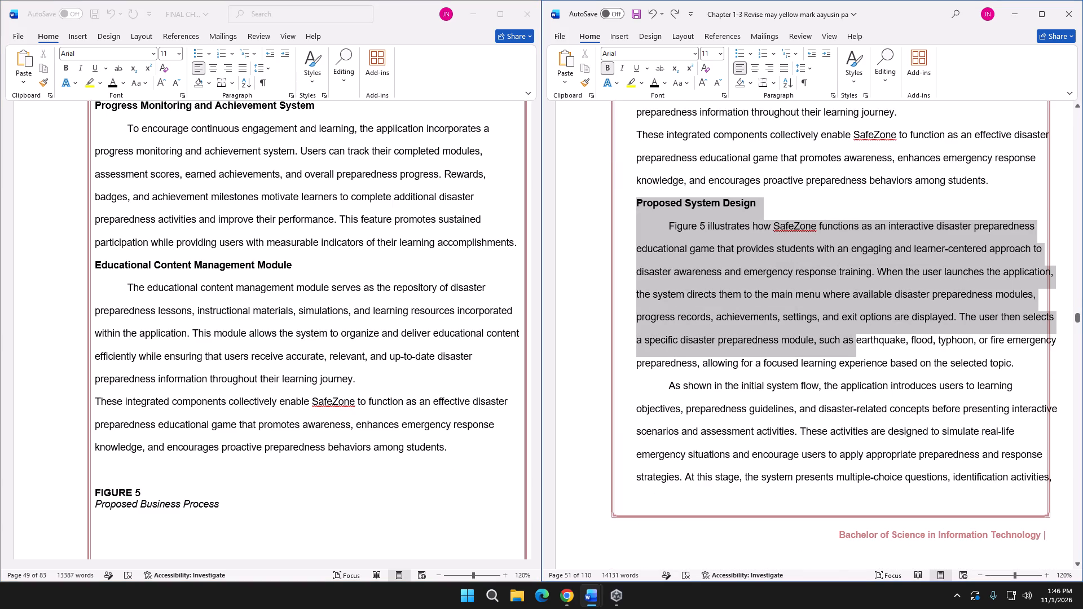
{"action": "left_click_drag", "start_coordinate": [851, 334], "coordinate": [965, 372]}
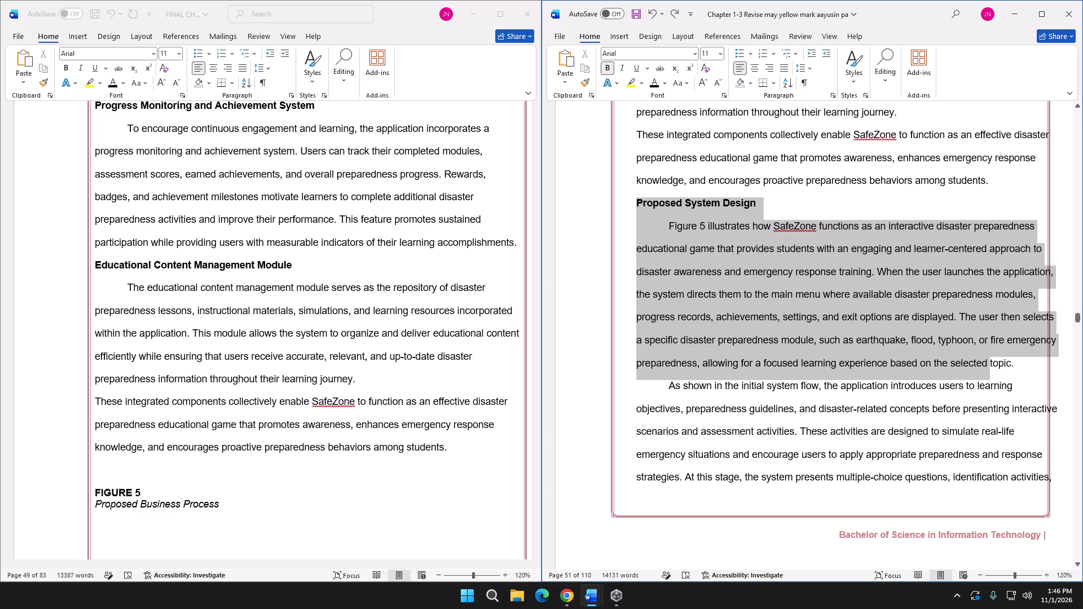
{"action": "left_click_drag", "start_coordinate": [965, 372], "coordinate": [767, 412]}
{"action": "scroll", "coordinate": [996, 389], "scroll_direction": "down", "scroll_amount": 9}
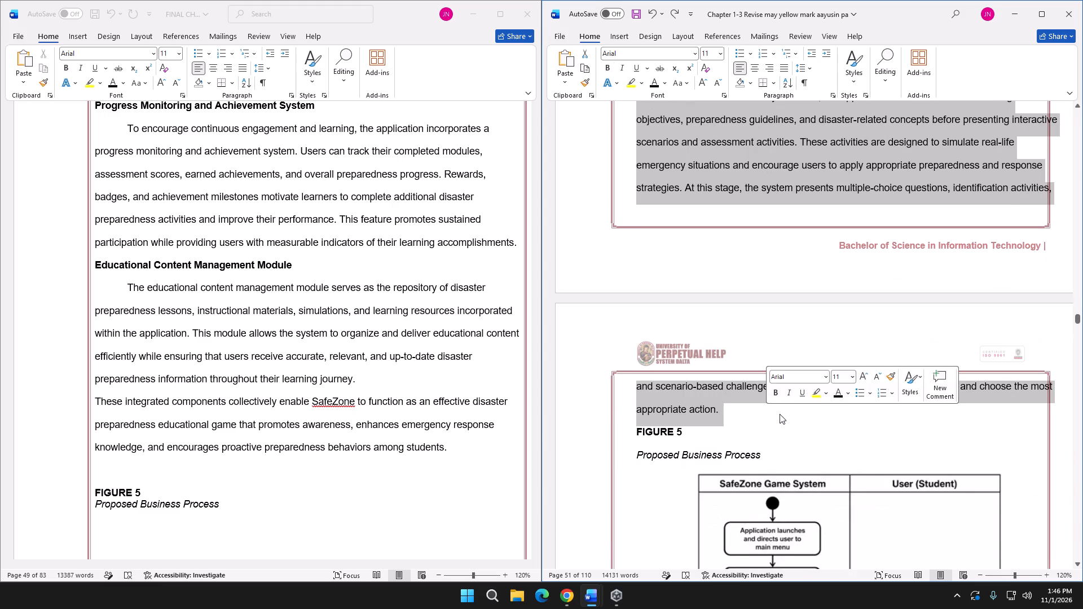
{"action": "key", "text": "ctrl+c"}
{"action": "left_click", "coordinate": [121, 474]}
{"action": "key", "text": "ctrl+v"}
Remove the leftover blank line between the new Proposed System Design text and the FIGURE 5 caption.
{"action": "scroll", "coordinate": [195, 447], "scroll_direction": "up", "scroll_amount": 6}
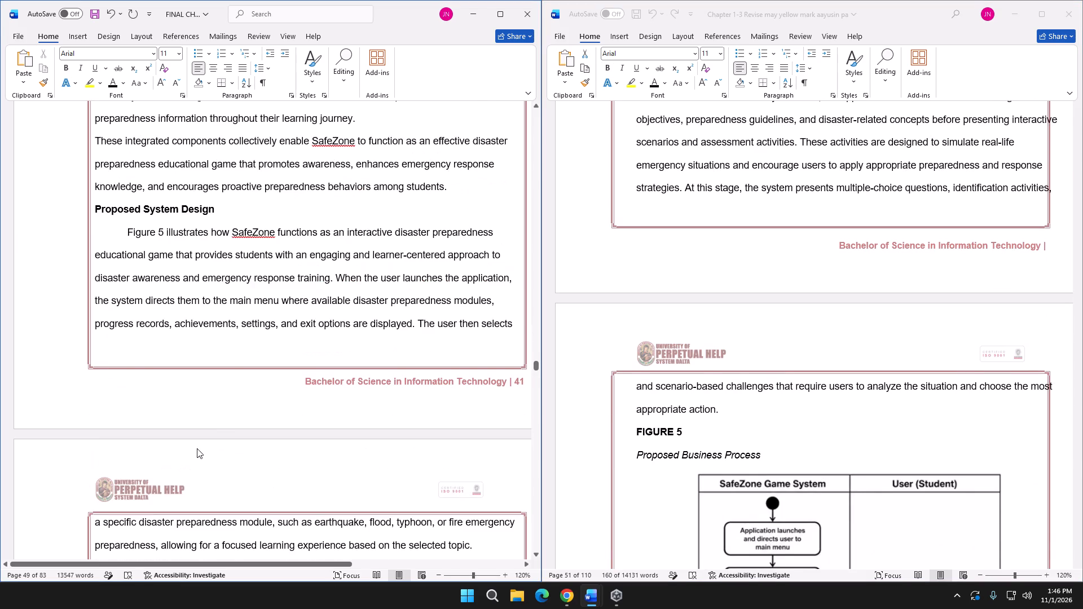
{"action": "scroll", "coordinate": [196, 450], "scroll_direction": "down", "scroll_amount": 11}
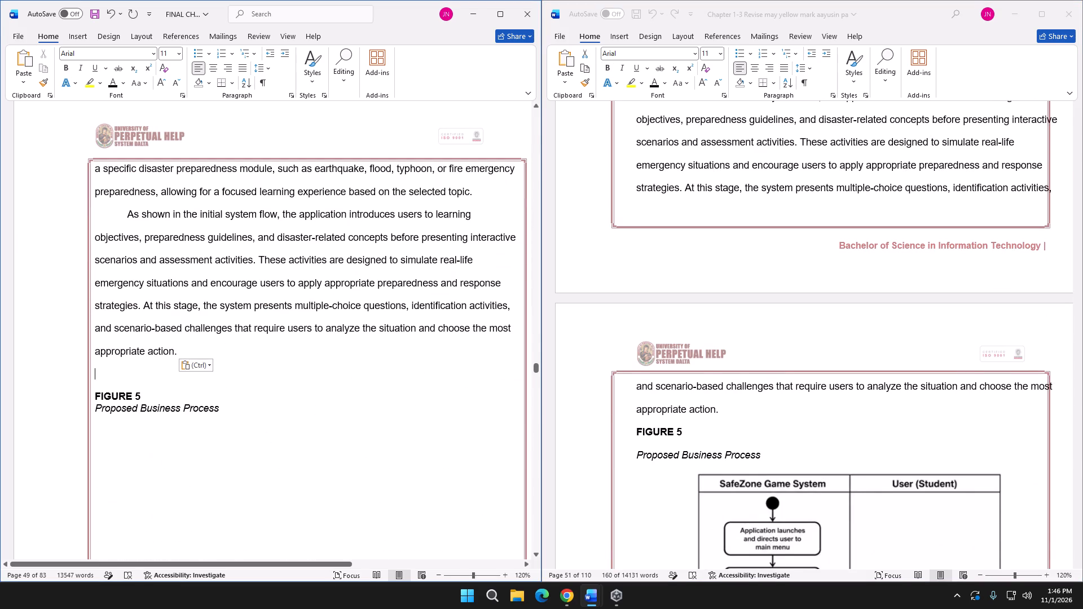
{"action": "key", "text": "BackSpace"}
Set the line spacing of the FIGURE 5 label and its "Proposed Business Process" title to Double.
{"action": "left_click_drag", "start_coordinate": [228, 384], "coordinate": [225, 385]}
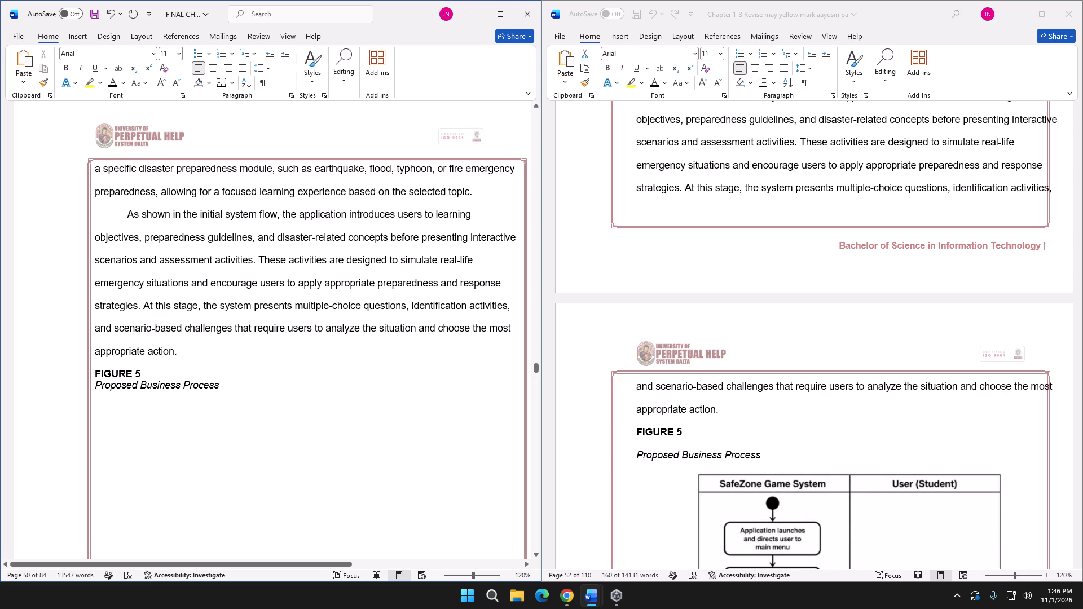
{"action": "left_click_drag", "start_coordinate": [225, 385], "coordinate": [82, 377]}
{"action": "left_click", "coordinate": [293, 96]}
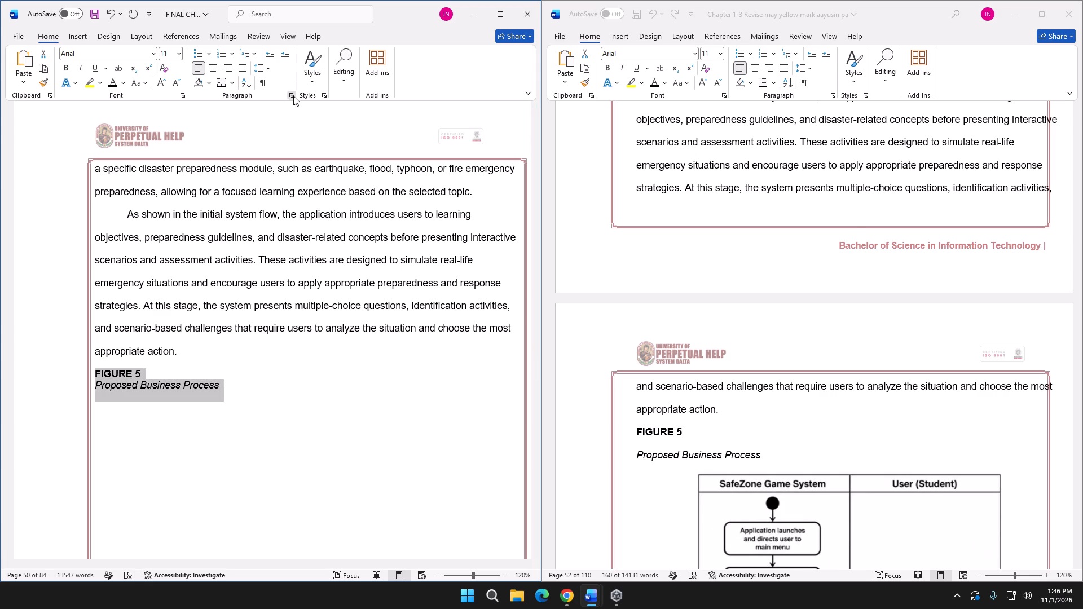
{"action": "left_click", "coordinate": [888, 354]}
{"action": "left_click", "coordinate": [893, 385]}
{"action": "left_click", "coordinate": [901, 354]}
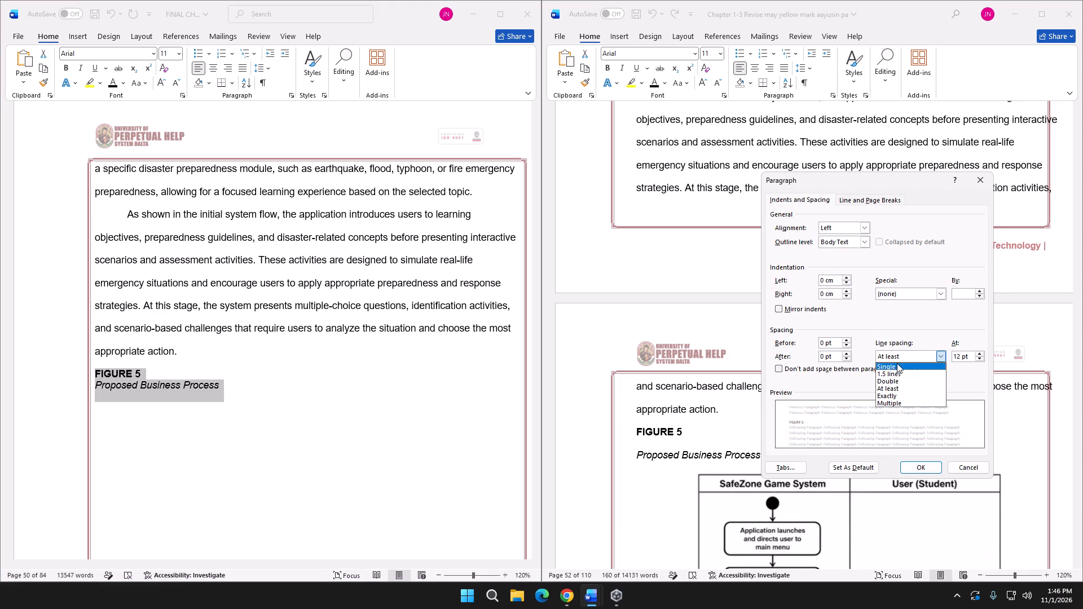
{"action": "left_click", "coordinate": [892, 377]}
{"action": "left_click", "coordinate": [905, 356]}
{"action": "left_click", "coordinate": [895, 380]}
{"action": "left_click", "coordinate": [910, 467]}
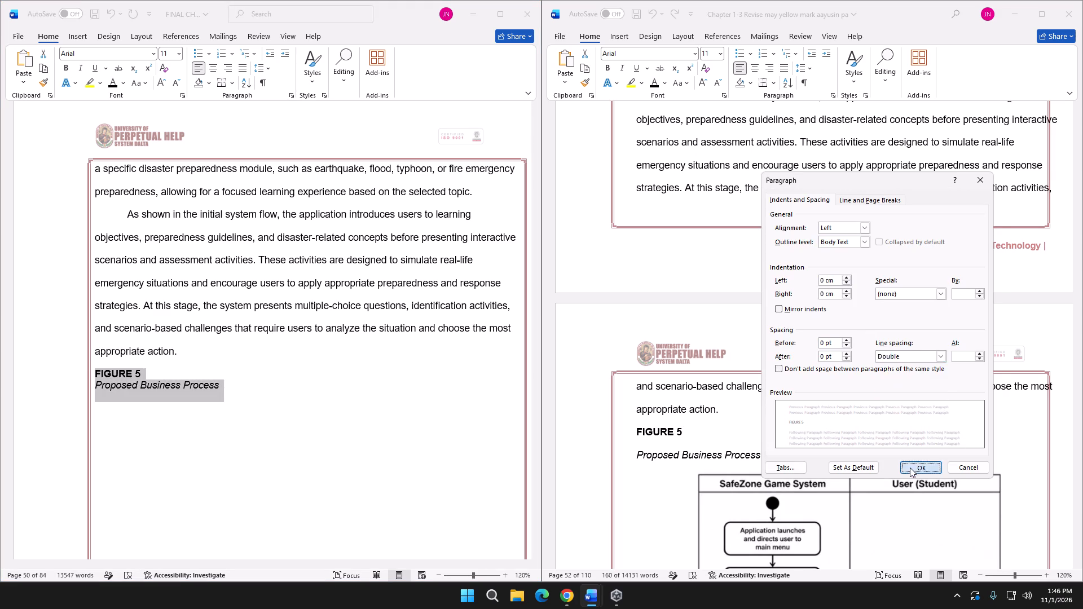
{"action": "left_click", "coordinate": [190, 393]}
{"action": "left_click_drag", "start_coordinate": [231, 400], "coordinate": [102, 402]}
{"action": "left_click", "coordinate": [205, 429]}
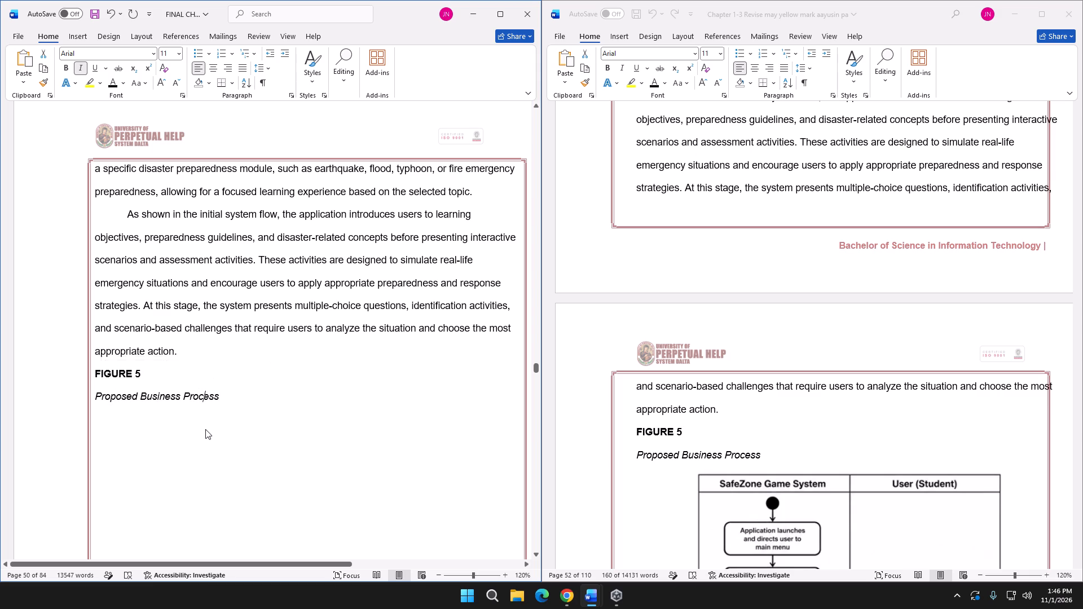
{"action": "left_click", "coordinate": [232, 400]}
{"action": "left_click", "coordinate": [153, 374]}
Replace the old Figure 5 diagram in the FINAL document with the SafeZone Game System flowchart copied from the reference.
{"action": "scroll", "coordinate": [649, 433], "scroll_direction": "down", "scroll_amount": 13}
{"action": "left_click", "coordinate": [778, 392]}
{"action": "left_click", "coordinate": [778, 392]}
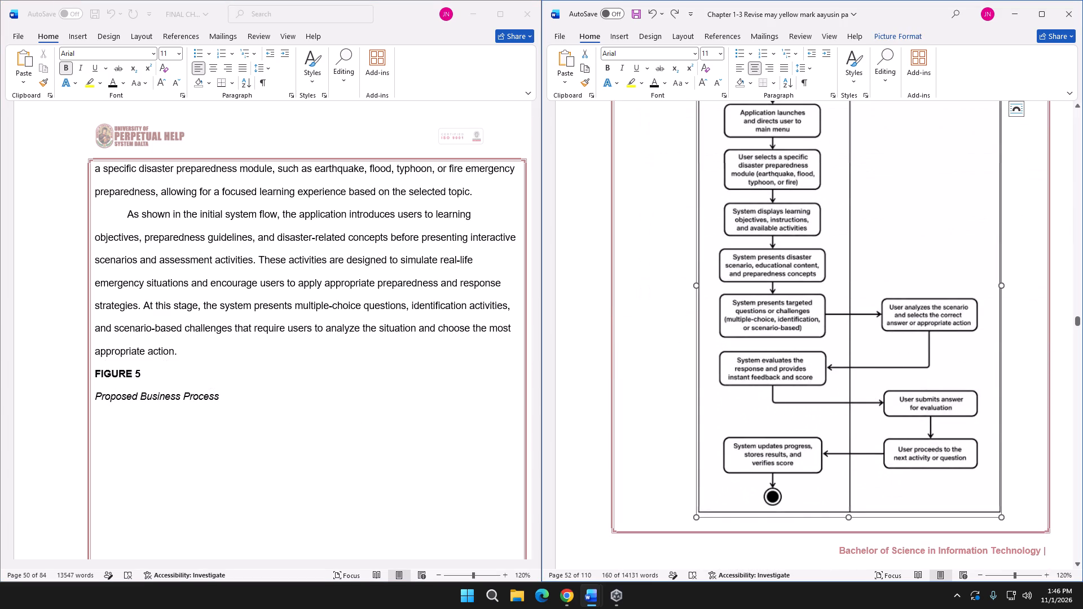
{"action": "key", "text": "ctrl+c"}
{"action": "left_click", "coordinate": [208, 443]}
{"action": "left_click", "coordinate": [236, 407]}
{"action": "scroll", "coordinate": [269, 408], "scroll_direction": "down", "scroll_amount": 13}
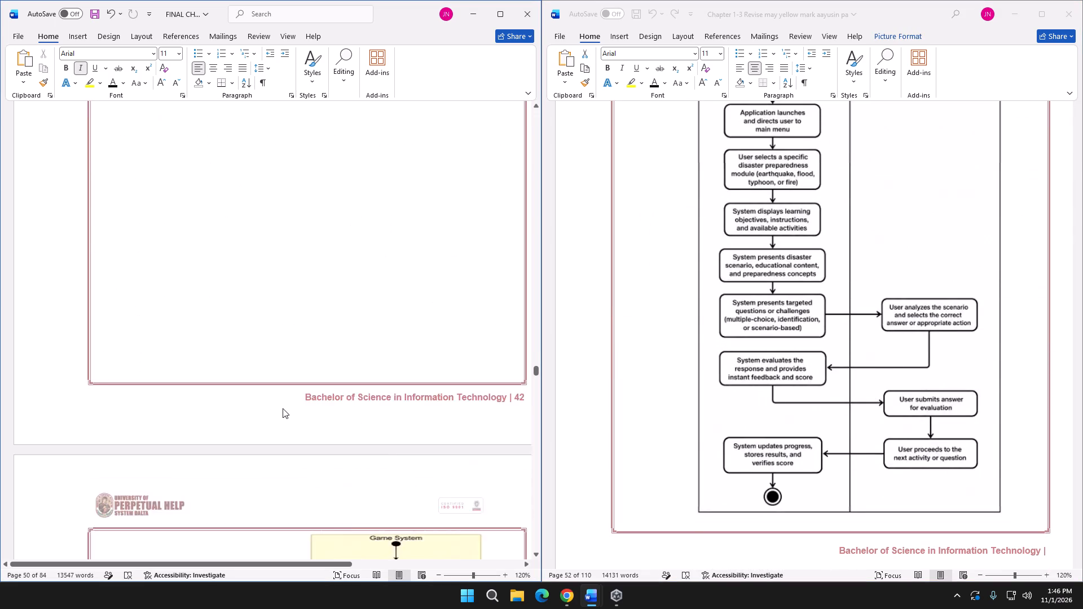
{"action": "scroll", "coordinate": [283, 408], "scroll_direction": "down", "scroll_amount": 6}
{"action": "left_click", "coordinate": [343, 388]}
{"action": "key", "text": "Delete"}
{"action": "scroll", "coordinate": [316, 396], "scroll_direction": "up", "scroll_amount": 8}
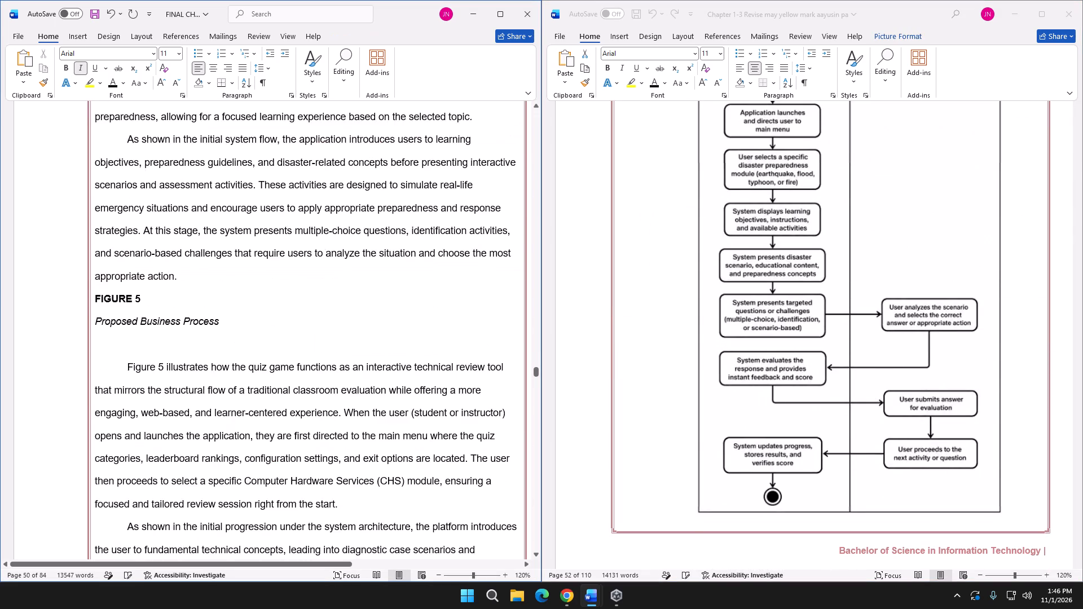
{"action": "scroll", "coordinate": [285, 408], "scroll_direction": "up", "scroll_amount": 3}
{"action": "key", "text": "ctrl+v"}
{"action": "scroll", "coordinate": [276, 426], "scroll_direction": "up", "scroll_amount": 10}
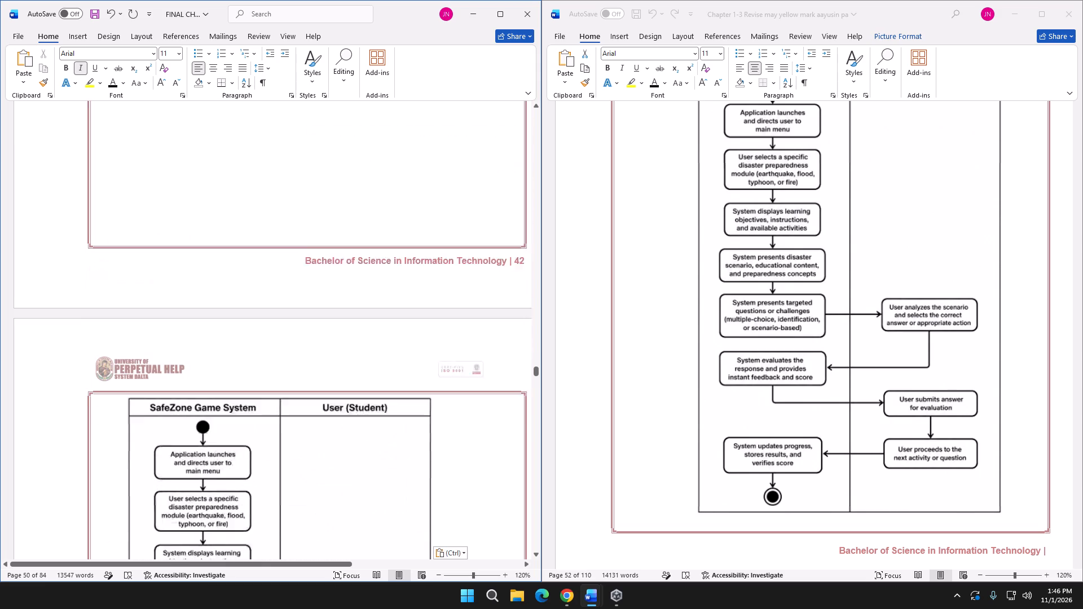
Center the new SafeZone flowchart horizontally on the page.
{"action": "scroll", "coordinate": [277, 443], "scroll_direction": "up", "scroll_amount": 1}
{"action": "left_click", "coordinate": [279, 476]}
{"action": "left_click", "coordinate": [209, 68]}
Insert blank lines before FIGURE 5 to push its caption onto the following page, directly above the flowchart.
{"action": "scroll", "coordinate": [235, 269], "scroll_direction": "up", "scroll_amount": 8}
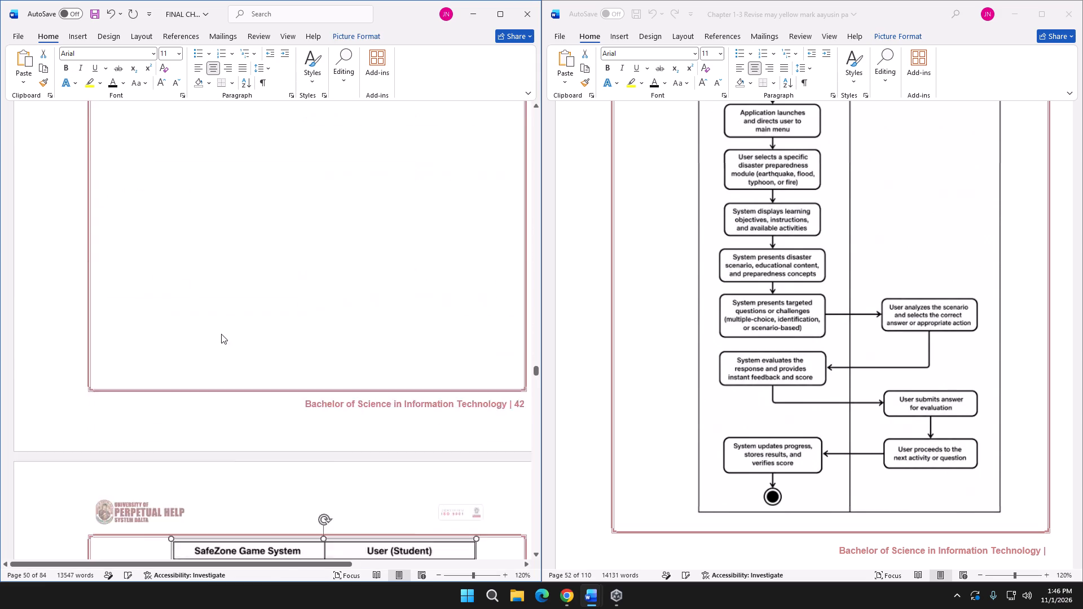
{"action": "scroll", "coordinate": [221, 334], "scroll_direction": "up", "scroll_amount": 10}
{"action": "left_click", "coordinate": [95, 285]}
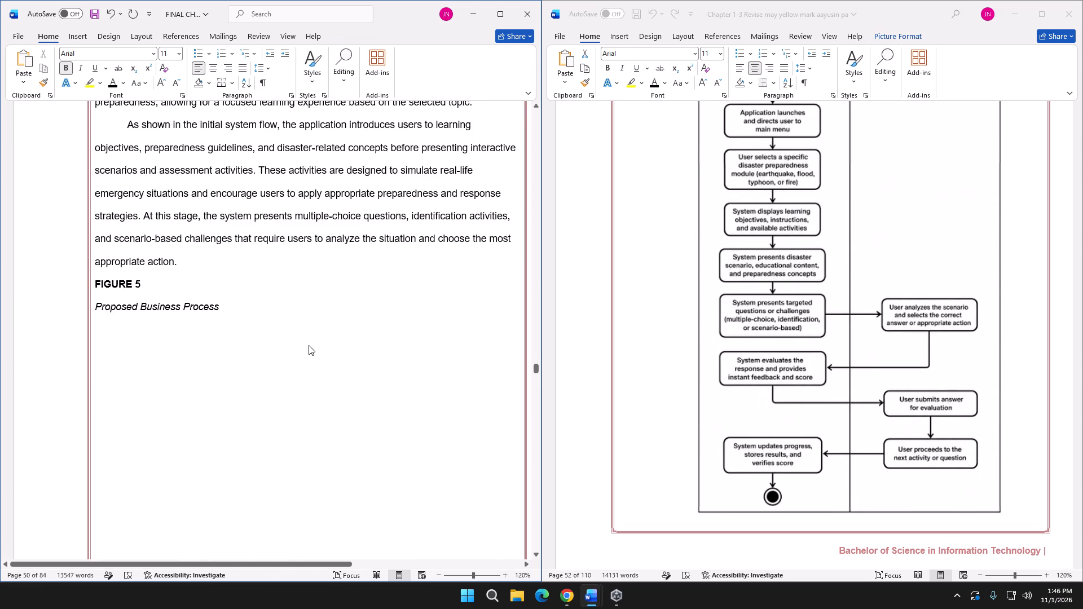
{"action": "scroll", "coordinate": [309, 346], "scroll_direction": "down", "scroll_amount": 11}
{"action": "scroll", "coordinate": [312, 348], "scroll_direction": "up", "scroll_amount": 12}
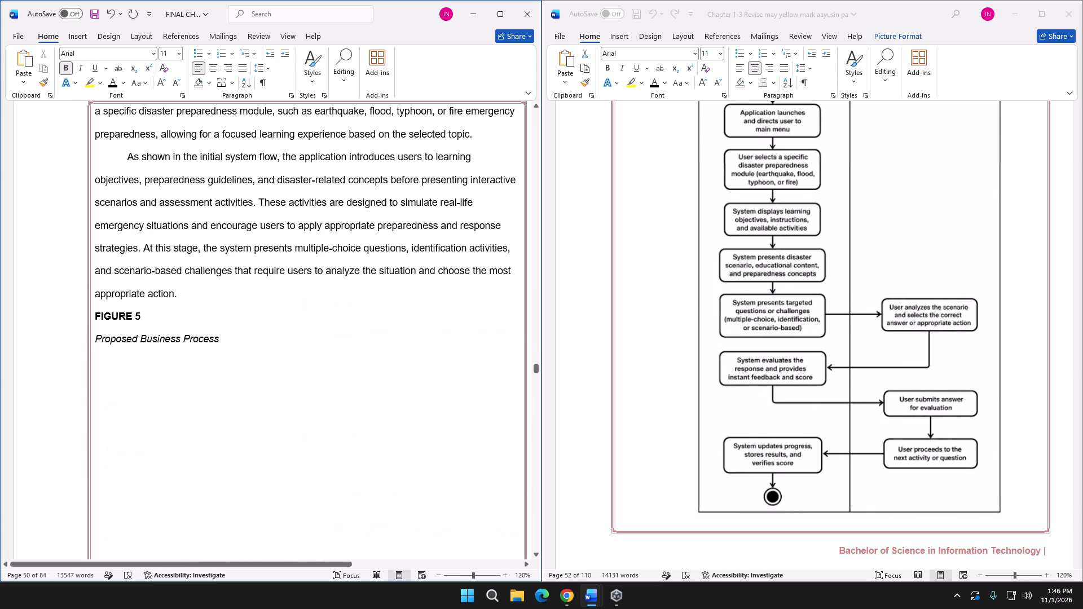
{"action": "key", "text": "Return"}
{"action": "key", "text": "Return"}
{"action": "key", "text": "Return"}
{"action": "key", "text": "Return"}
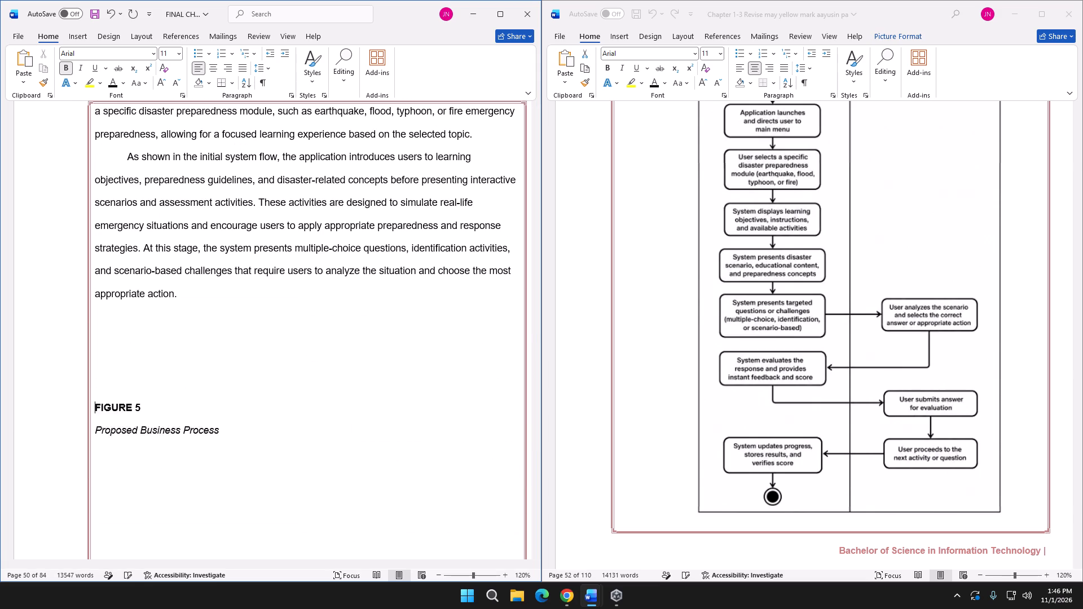
{"action": "key", "text": "Return"}
{"action": "key", "text": "Return"}
{"action": "scroll", "coordinate": [312, 348], "scroll_direction": "down", "scroll_amount": 6}
{"action": "key", "text": "Return"}
{"action": "key", "text": "Return"}
{"action": "key", "text": "Return"}
{"action": "scroll", "coordinate": [312, 348], "scroll_direction": "down", "scroll_amount": 5}
{"action": "key", "text": "Return"}
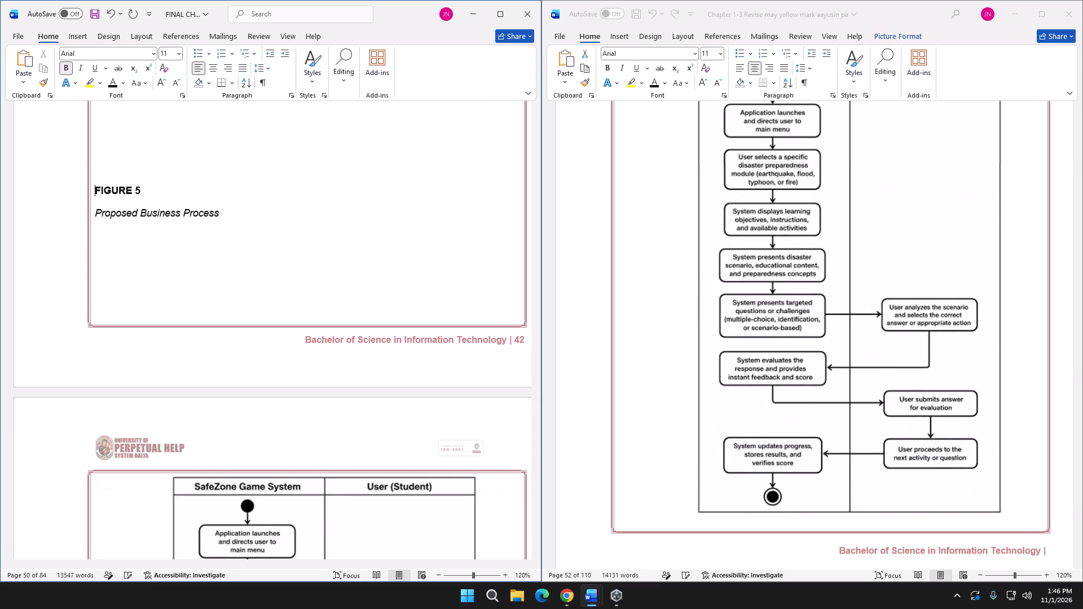
{"action": "key", "text": "Return"}
{"action": "key", "text": "Return"}
{"action": "key", "text": "Return"}
{"action": "key", "text": "Return"}
{"action": "key", "text": "Return"}
{"action": "key", "text": "Return"}
{"action": "scroll", "coordinate": [302, 361], "scroll_direction": "up", "scroll_amount": 6}
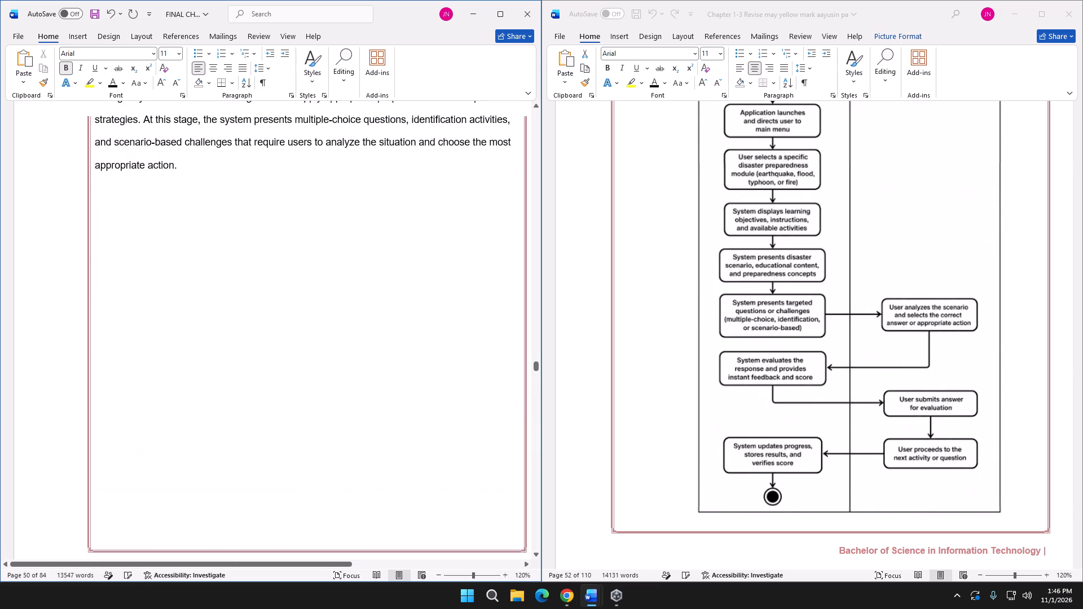
Check the placement of the FIGURE 5 caption, flowchart and surrounding text against the reference document.
{"action": "scroll", "coordinate": [261, 414], "scroll_direction": "up", "scroll_amount": 5}
{"action": "scroll", "coordinate": [262, 418], "scroll_direction": "down", "scroll_amount": 8}
{"action": "scroll", "coordinate": [262, 419], "scroll_direction": "up", "scroll_amount": 7}
{"action": "scroll", "coordinate": [262, 420], "scroll_direction": "down", "scroll_amount": 8}
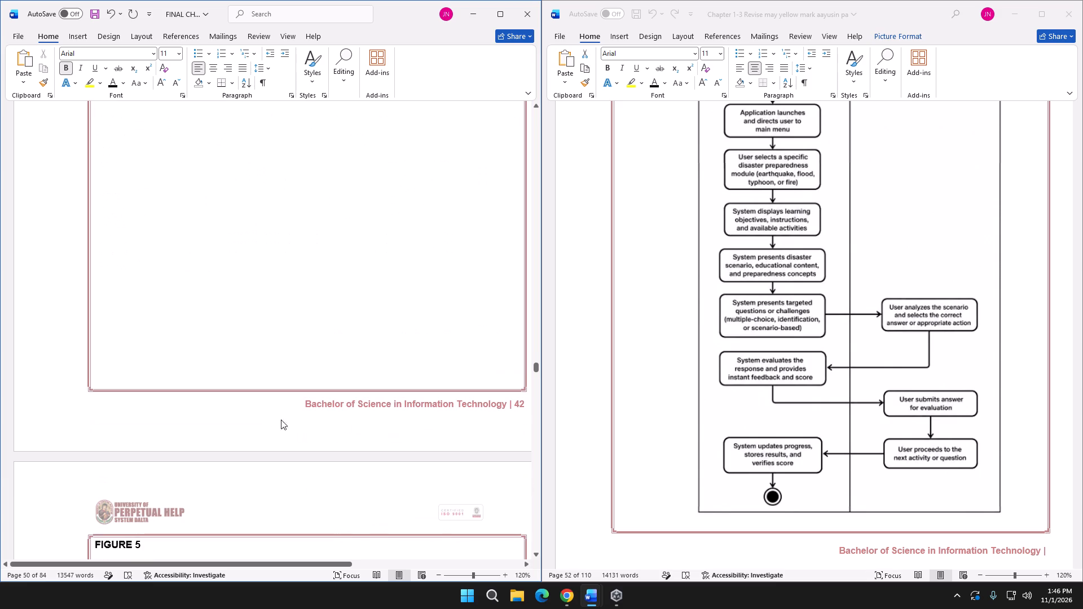
{"action": "scroll", "coordinate": [717, 481], "scroll_direction": "up", "scroll_amount": 14}
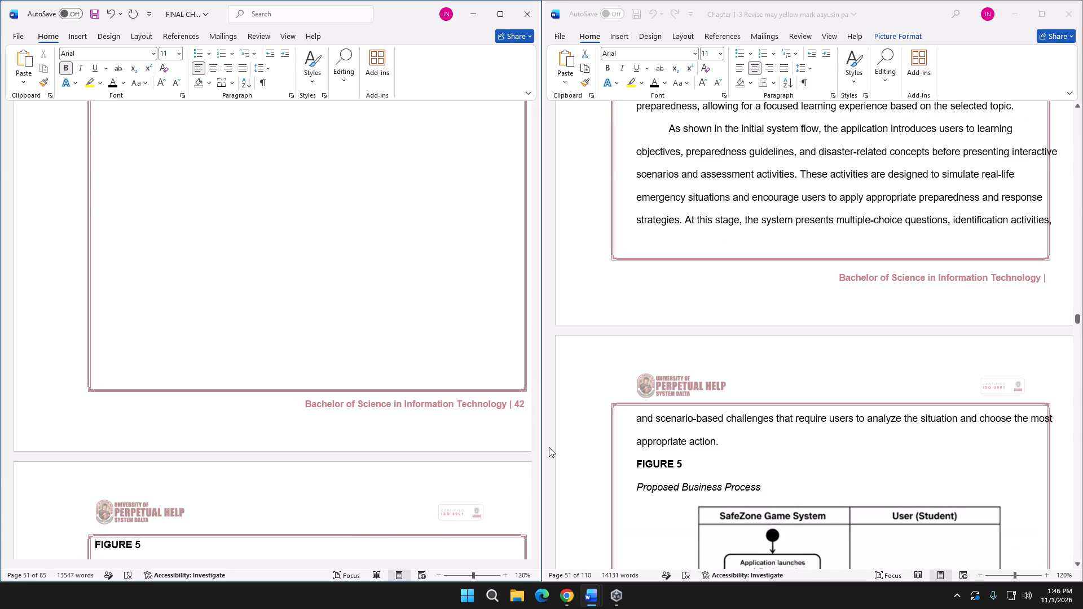
{"action": "scroll", "coordinate": [446, 428], "scroll_direction": "down", "scroll_amount": 20}
{"action": "scroll", "coordinate": [446, 428], "scroll_direction": "down", "scroll_amount": 4}
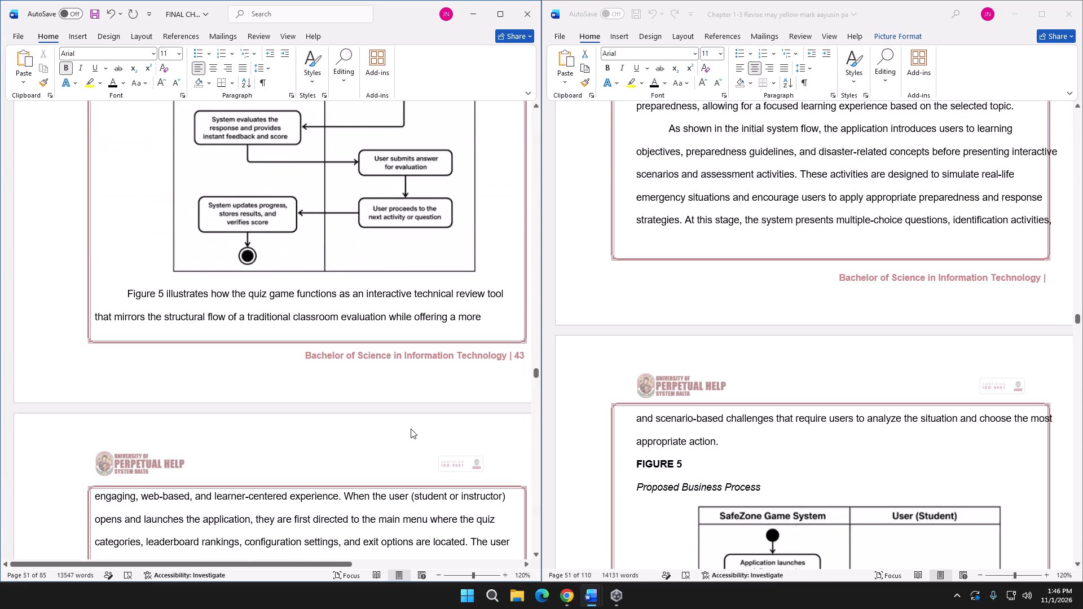
{"action": "scroll", "coordinate": [411, 429], "scroll_direction": "up", "scroll_amount": 12}
{"action": "scroll", "coordinate": [712, 497], "scroll_direction": "down", "scroll_amount": 6}
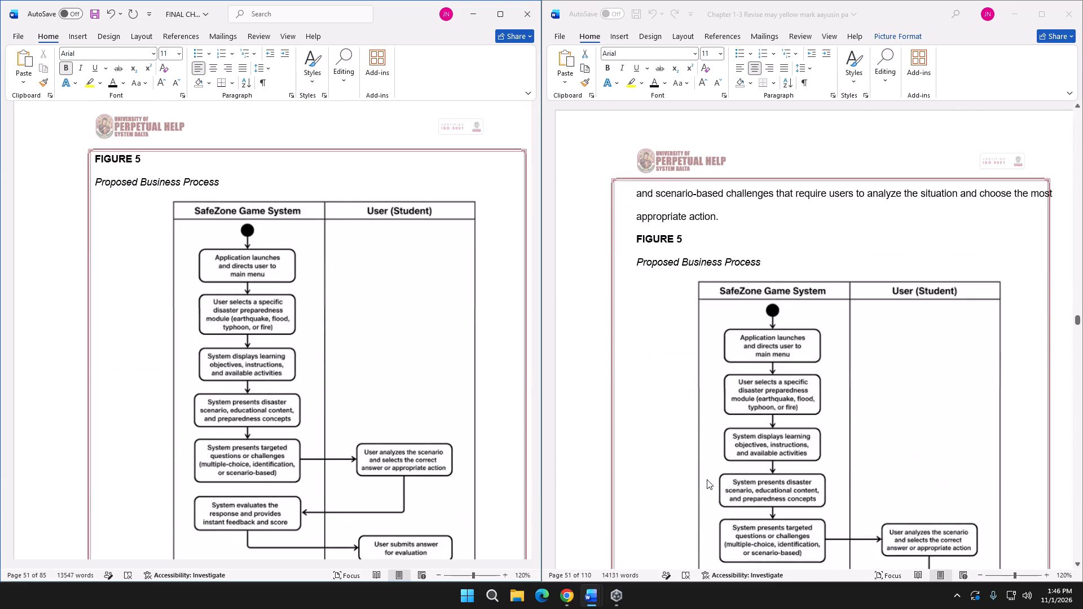
Copy the reference's text below the Figure 5 flowchart, from "Figure 5 illustrates how the SafeZone educational game" through the "Concluding the process" paragraph.
{"action": "scroll", "coordinate": [707, 479], "scroll_direction": "down", "scroll_amount": 16}
{"action": "scroll", "coordinate": [404, 393], "scroll_direction": "down", "scroll_amount": 7}
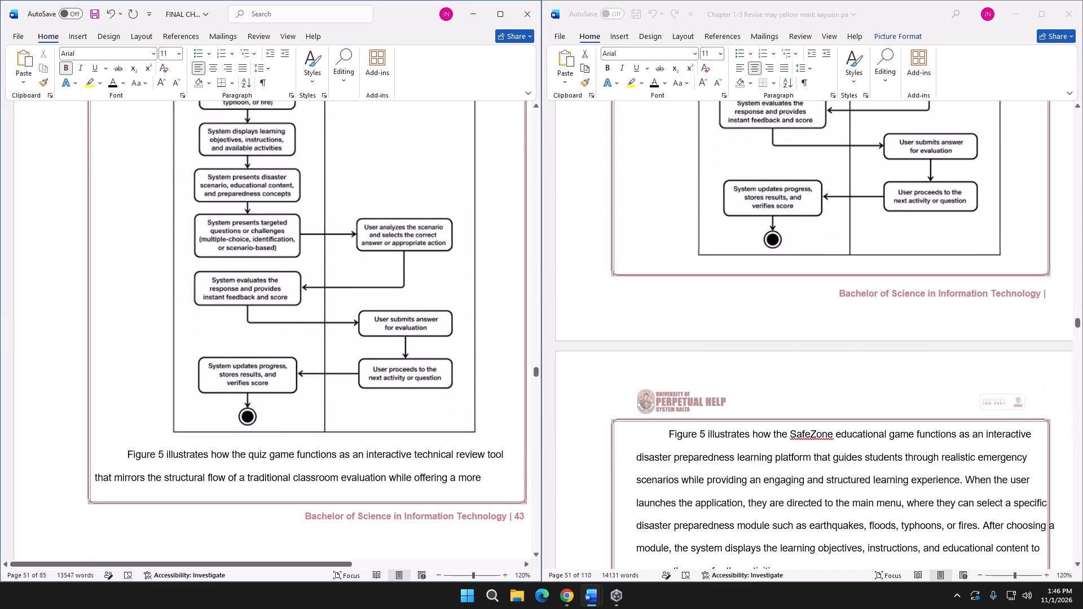
{"action": "left_click", "coordinate": [664, 438]}
{"action": "left_click", "coordinate": [665, 438]}
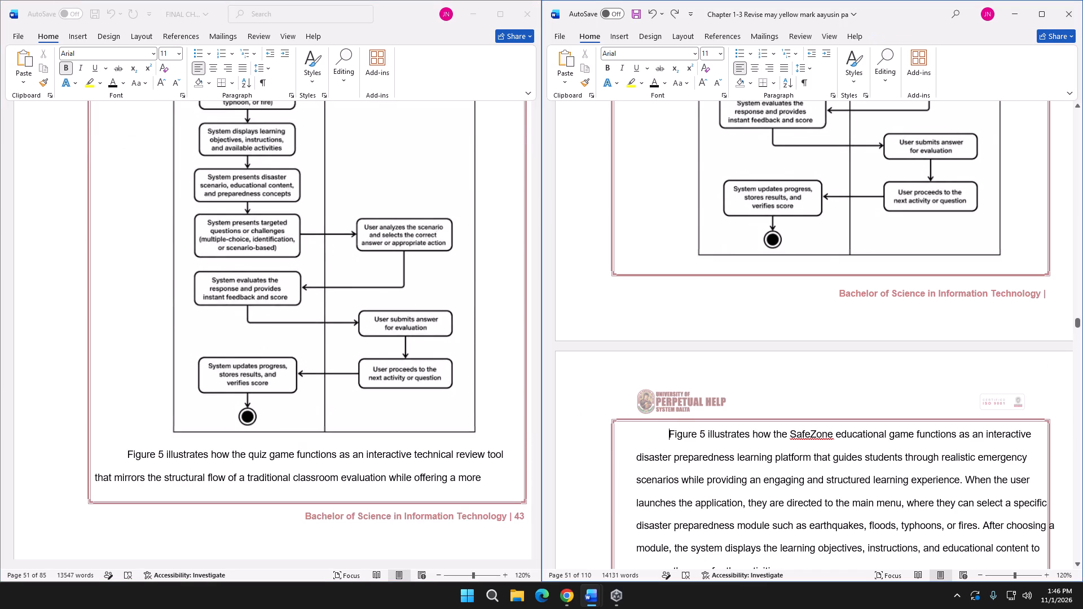
{"action": "left_click_drag", "start_coordinate": [665, 438], "coordinate": [800, 447]}
{"action": "scroll", "coordinate": [756, 460], "scroll_direction": "down", "scroll_amount": 8}
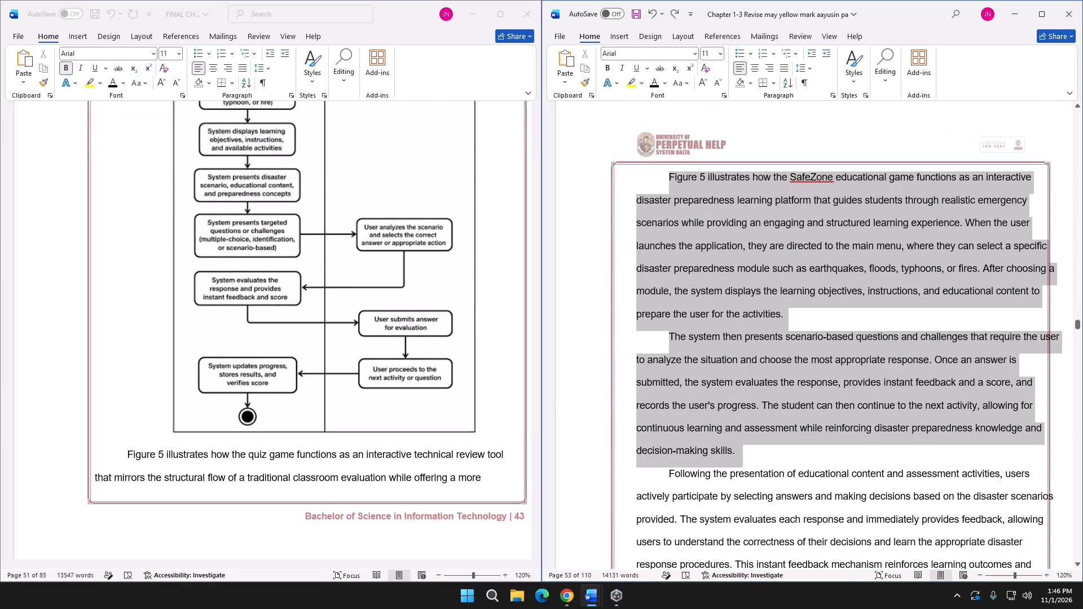
{"action": "left_click_drag", "start_coordinate": [800, 447], "coordinate": [795, 440]}
{"action": "scroll", "coordinate": [799, 447], "scroll_direction": "down", "scroll_amount": 12}
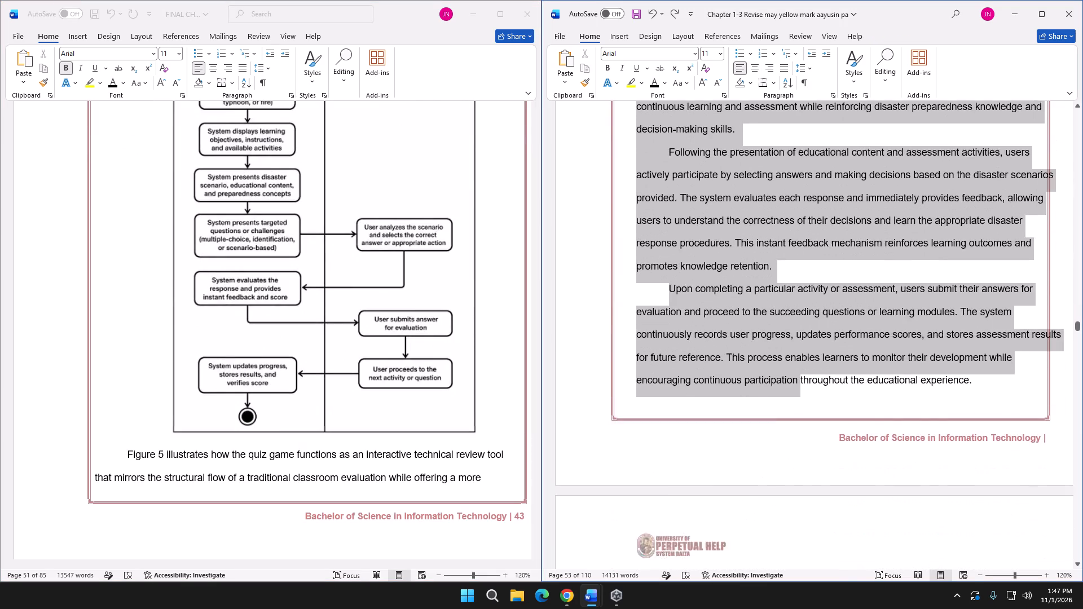
{"action": "scroll", "coordinate": [795, 440], "scroll_direction": "down", "scroll_amount": 1}
{"action": "left_click_drag", "start_coordinate": [795, 440], "coordinate": [720, 435]}
{"action": "scroll", "coordinate": [796, 438], "scroll_direction": "down", "scroll_amount": 5}
{"action": "key", "text": "ctrl+c"}
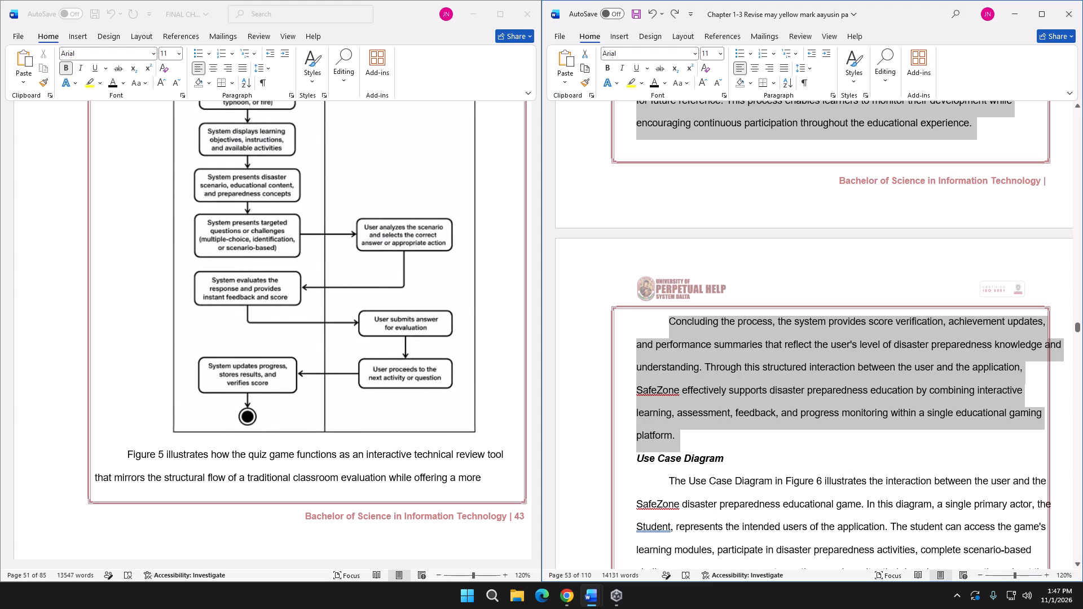
Replace the old quiz-game explanation below the Figure 5 flowchart, up to the Use Case Diagram heading, with the copied SafeZone text.
{"action": "left_click", "coordinate": [176, 456]}
{"action": "left_click", "coordinate": [132, 457]}
{"action": "left_click_drag", "start_coordinate": [124, 456], "coordinate": [500, 475]}
{"action": "scroll", "coordinate": [500, 475], "scroll_direction": "down", "scroll_amount": 20}
{"action": "scroll", "coordinate": [500, 475], "scroll_direction": "down", "scroll_amount": 5}
{"action": "left_click_drag", "start_coordinate": [500, 475], "coordinate": [198, 302]}
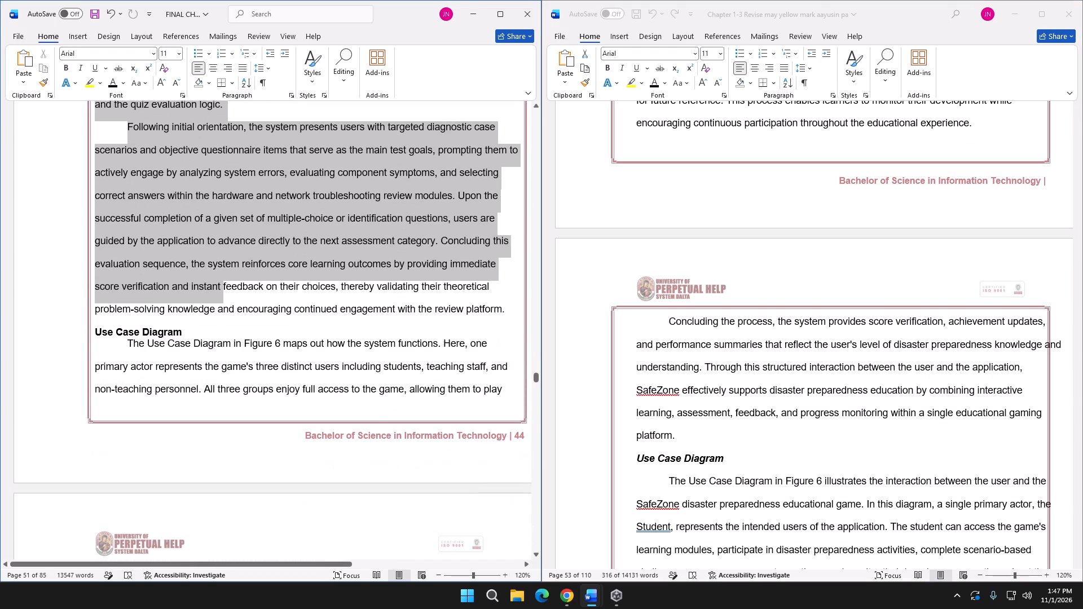
{"action": "left_click_drag", "start_coordinate": [198, 302], "coordinate": [507, 316]}
{"action": "key", "text": "ctrl+v"}
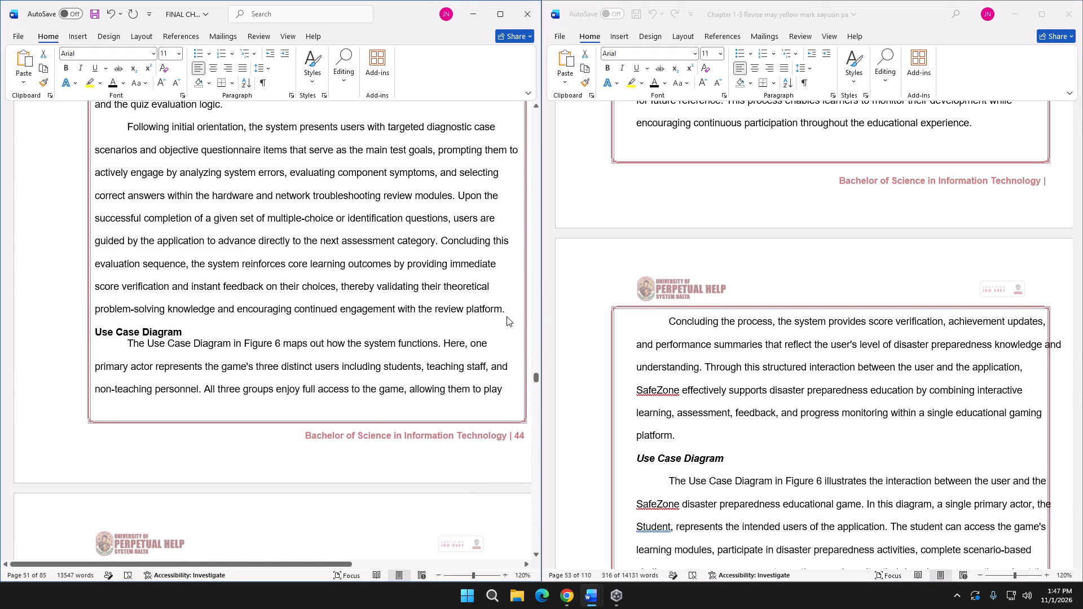
Set the line spacing of the "Use Case Diagram" heading below the new Figure 5 text to Double.
{"action": "scroll", "coordinate": [403, 358], "scroll_direction": "down", "scroll_amount": 3}
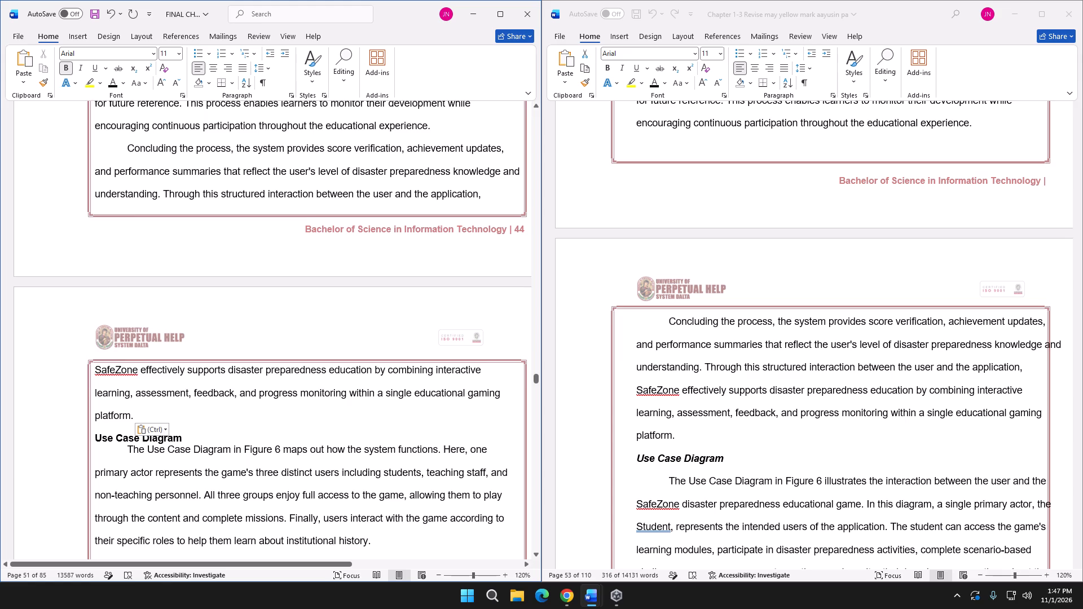
{"action": "scroll", "coordinate": [202, 418], "scroll_direction": "up", "scroll_amount": 20}
{"action": "scroll", "coordinate": [202, 418], "scroll_direction": "up", "scroll_amount": 8}
{"action": "scroll", "coordinate": [204, 430], "scroll_direction": "down", "scroll_amount": 16}
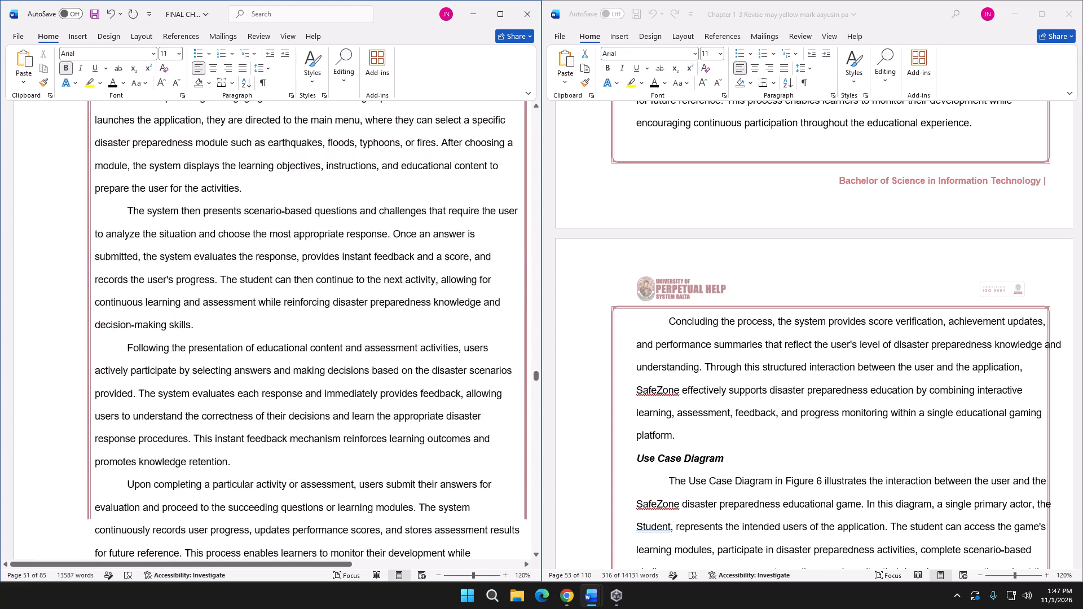
{"action": "scroll", "coordinate": [203, 431], "scroll_direction": "down", "scroll_amount": 13}
{"action": "left_click_drag", "start_coordinate": [212, 401], "coordinate": [209, 403]}
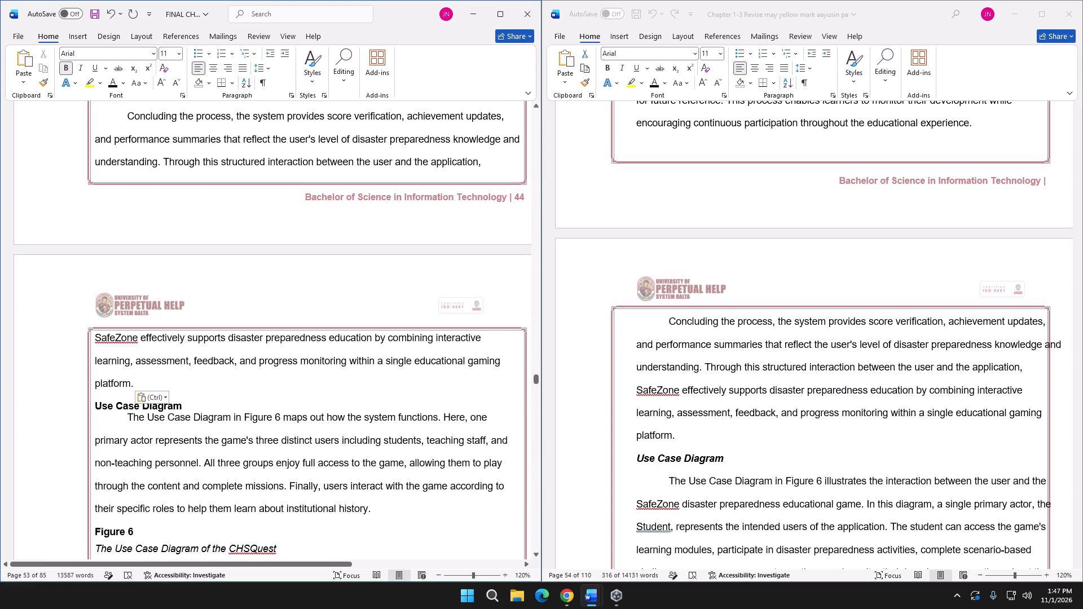
{"action": "left_click_drag", "start_coordinate": [209, 403], "coordinate": [76, 407]}
{"action": "left_click", "coordinate": [287, 93]}
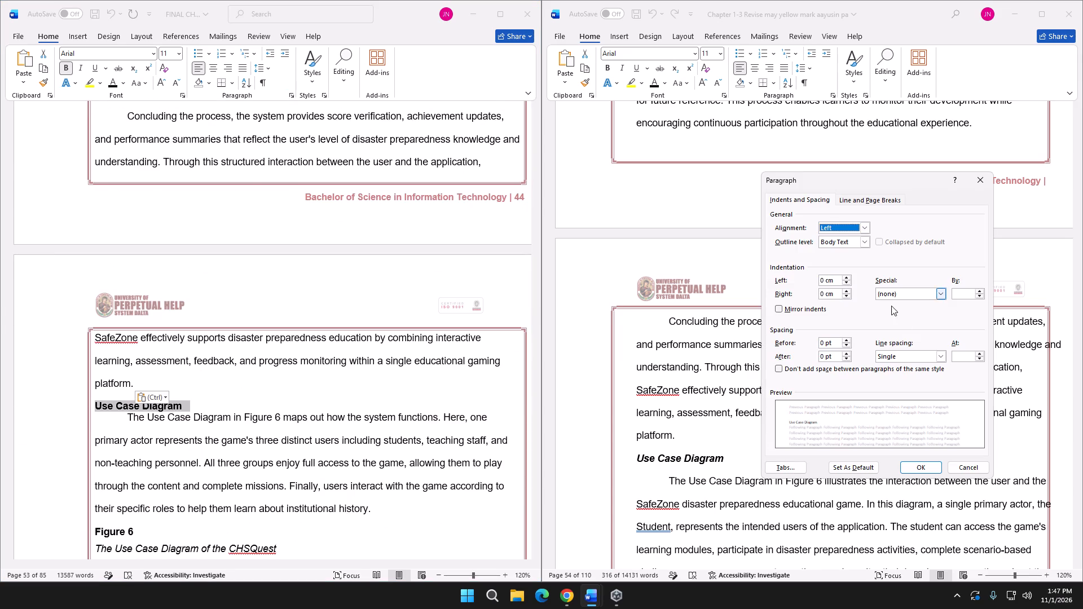
{"action": "left_click", "coordinate": [921, 347]}
{"action": "left_click", "coordinate": [918, 354]}
{"action": "left_click", "coordinate": [893, 379]}
{"action": "left_click", "coordinate": [917, 466]}
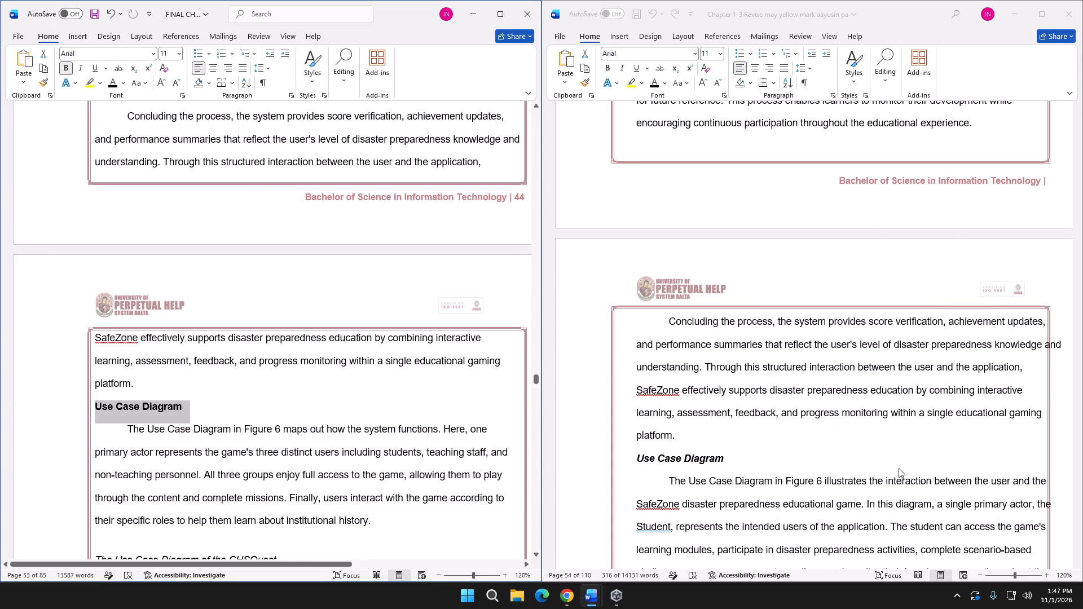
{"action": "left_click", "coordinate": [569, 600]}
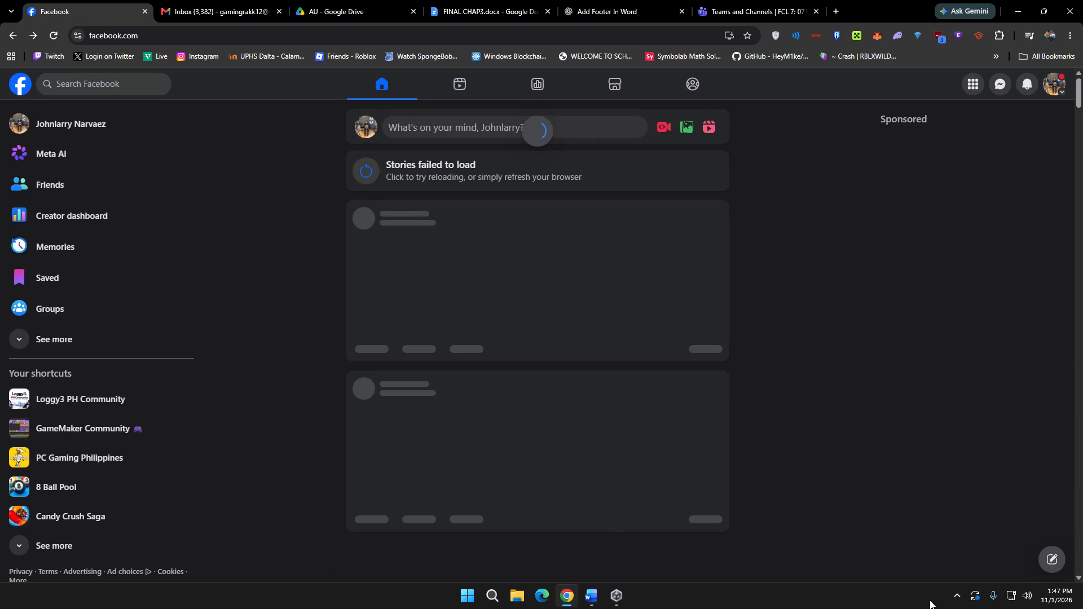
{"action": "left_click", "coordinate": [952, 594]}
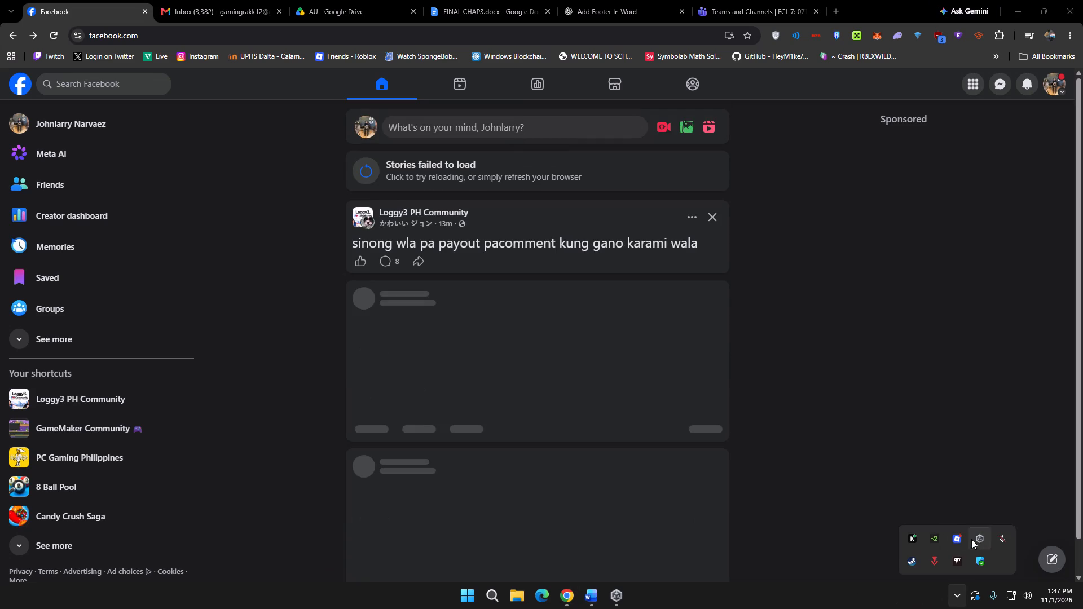
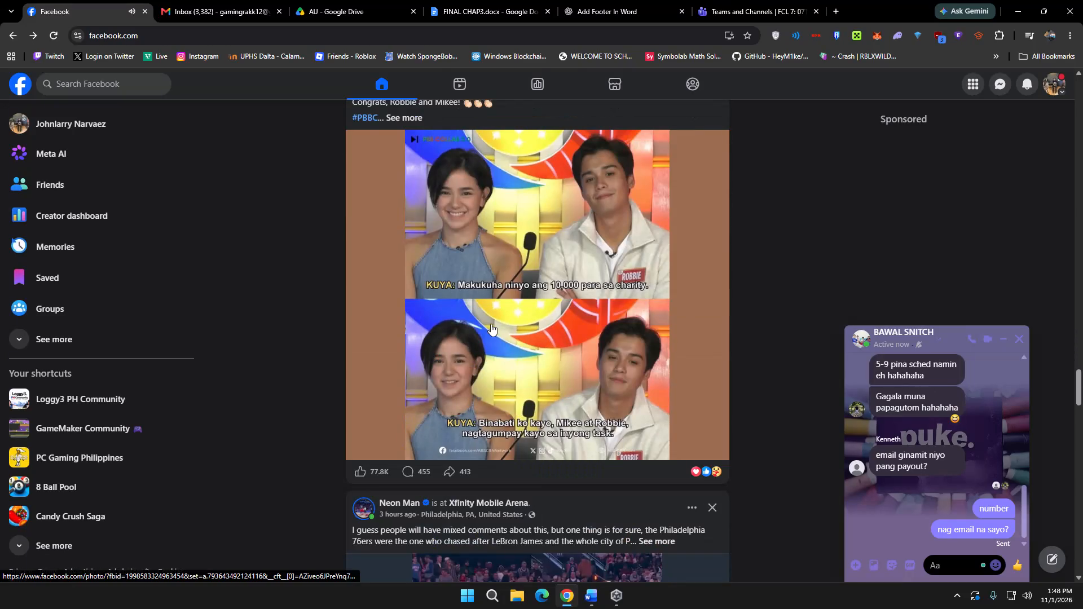
In Word, replace the thesis's Use Case Diagram paragraph with the reference's two paragraphs, from "The Use Case Diagram in Figure 6 illustrates" through "interactive gaming environment.".
{"action": "key", "text": "alt+Tab"}
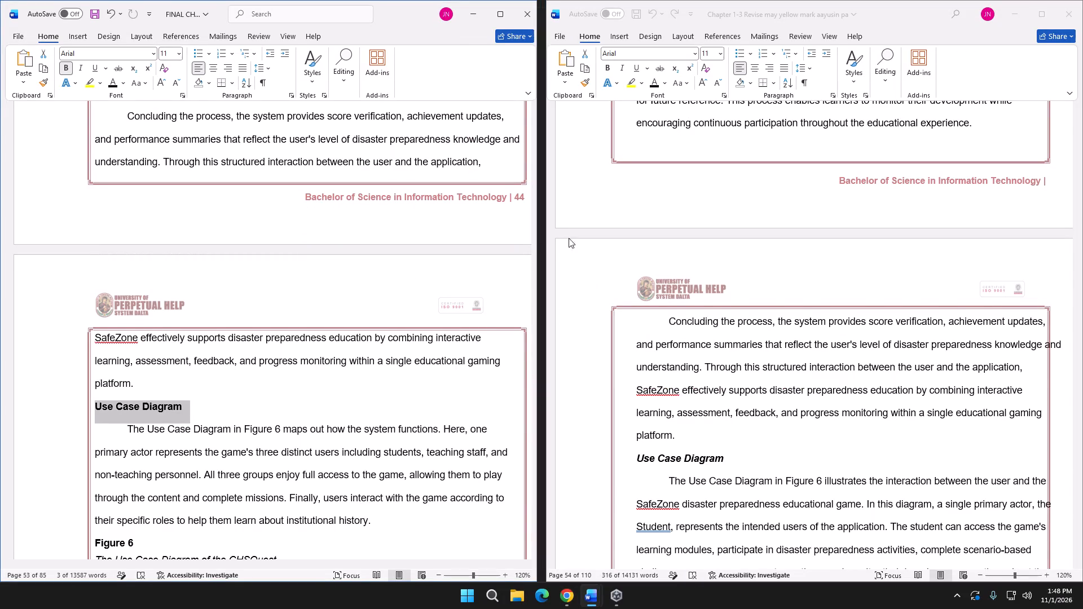
{"action": "scroll", "coordinate": [623, 298], "scroll_direction": "down", "scroll_amount": 4}
{"action": "scroll", "coordinate": [653, 343], "scroll_direction": "down", "scroll_amount": 4}
{"action": "scroll", "coordinate": [395, 331], "scroll_direction": "down", "scroll_amount": 2}
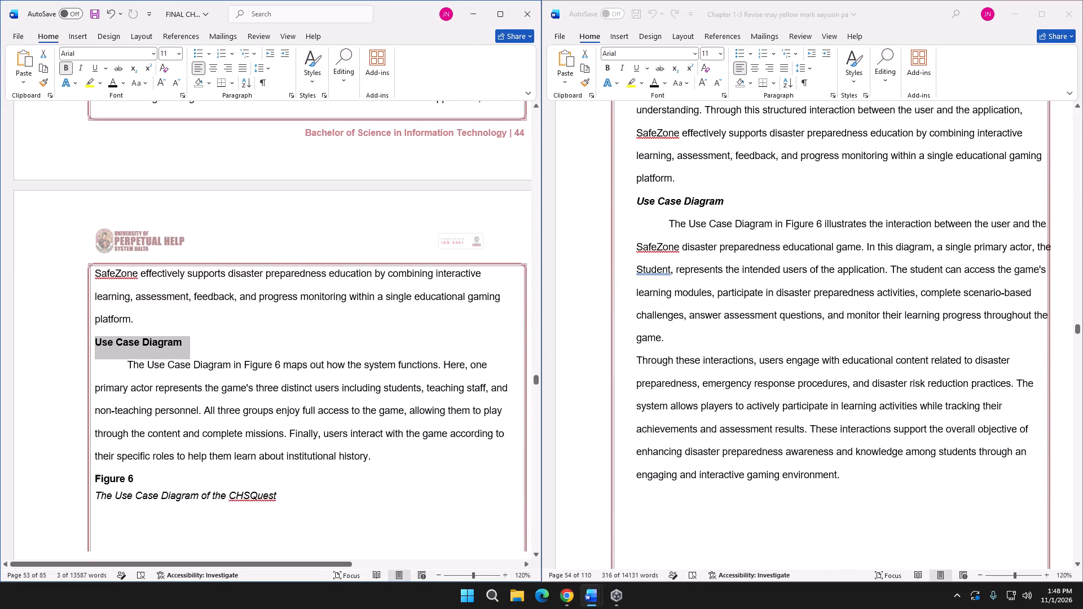
{"action": "scroll", "coordinate": [395, 334], "scroll_direction": "down", "scroll_amount": 1}
{"action": "left_click", "coordinate": [664, 233]}
{"action": "left_click", "coordinate": [672, 229]}
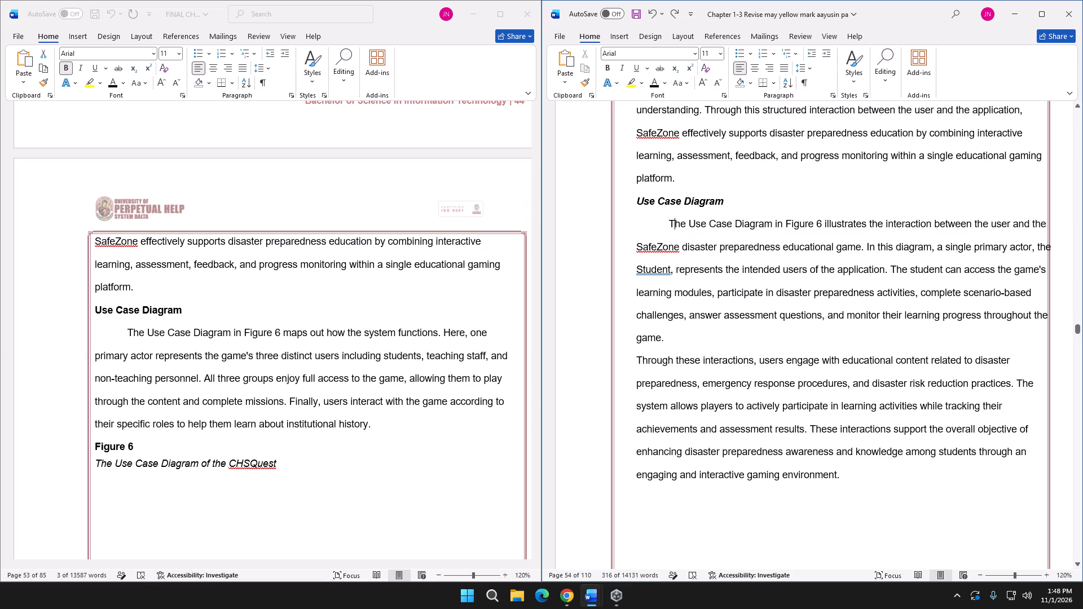
{"action": "left_click_drag", "start_coordinate": [669, 224], "coordinate": [838, 436]}
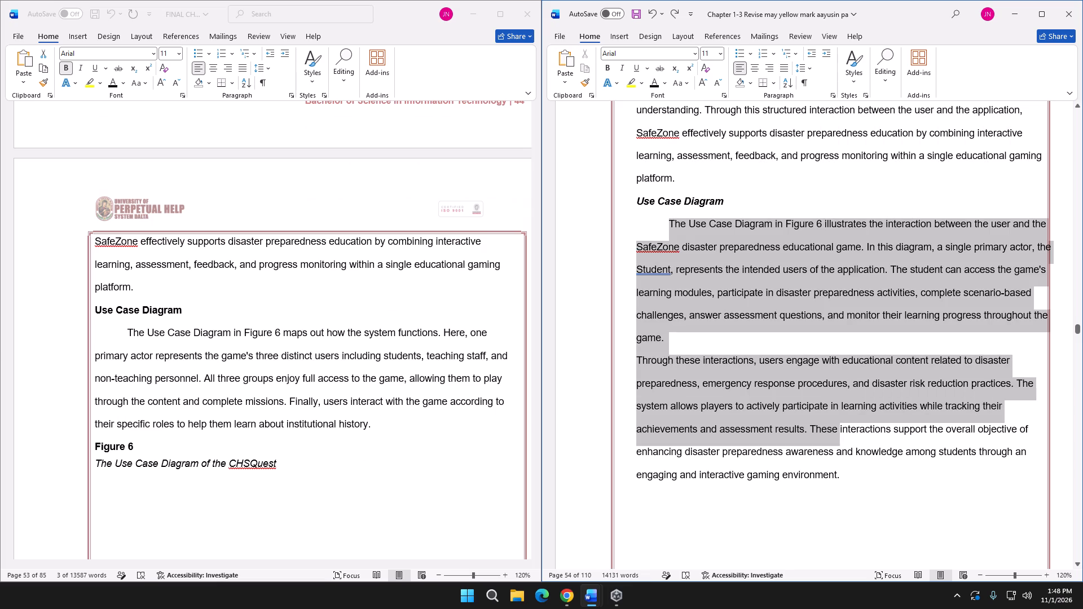
{"action": "left_click_drag", "start_coordinate": [838, 436], "coordinate": [852, 469]}
{"action": "key", "text": "ctrl+c"}
{"action": "left_click", "coordinate": [108, 364]}
{"action": "left_click", "coordinate": [132, 340]}
{"action": "left_click_drag", "start_coordinate": [127, 333], "coordinate": [138, 337]}
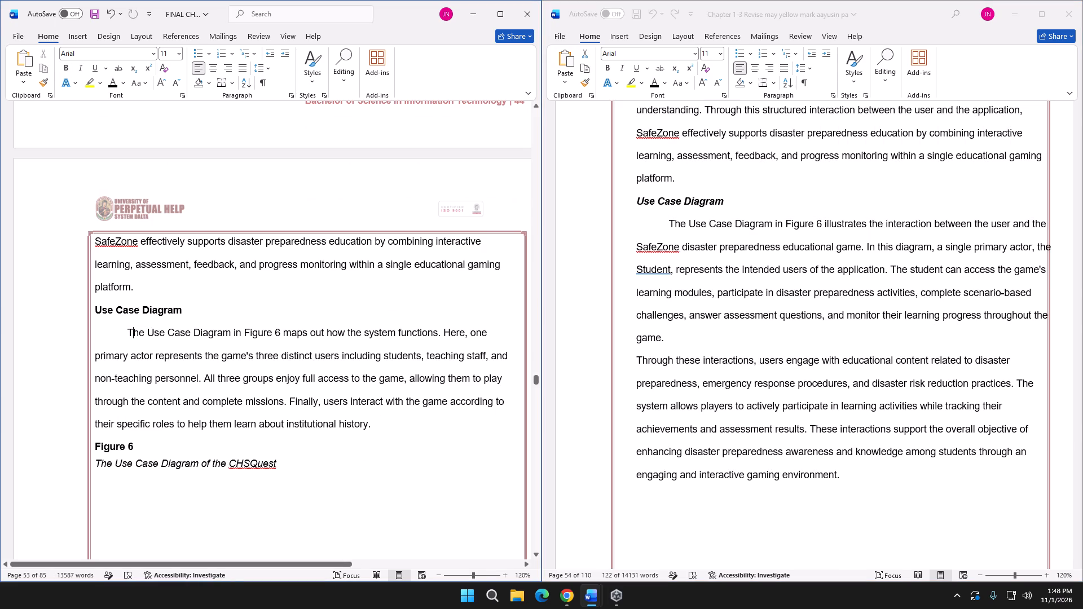
{"action": "left_click_drag", "start_coordinate": [138, 337], "coordinate": [371, 430]}
{"action": "key", "text": "ctrl+v"}
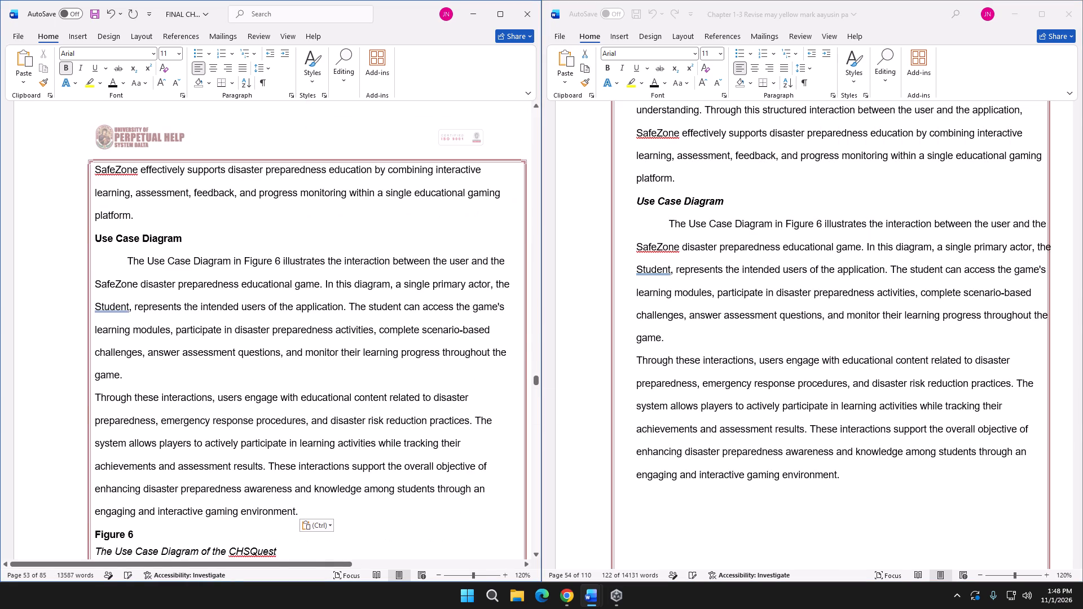
Indent the first line of the "Through these interactions" paragraph in the thesis's Use Case Diagram section.
{"action": "scroll", "coordinate": [374, 430], "scroll_direction": "down", "scroll_amount": 3}
{"action": "left_click", "coordinate": [95, 303]}
{"action": "key", "text": "Tab"}
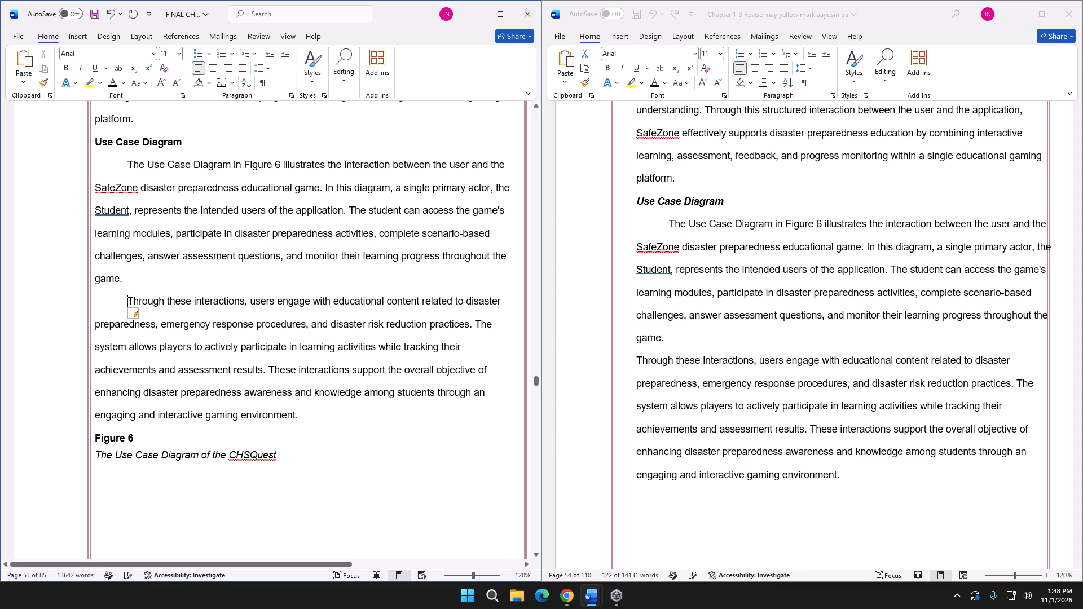
Insert blank lines before the thesis's Figure 6 caption to push it onto the following page, as in the reference.
{"action": "scroll", "coordinate": [700, 423], "scroll_direction": "down", "scroll_amount": 12}
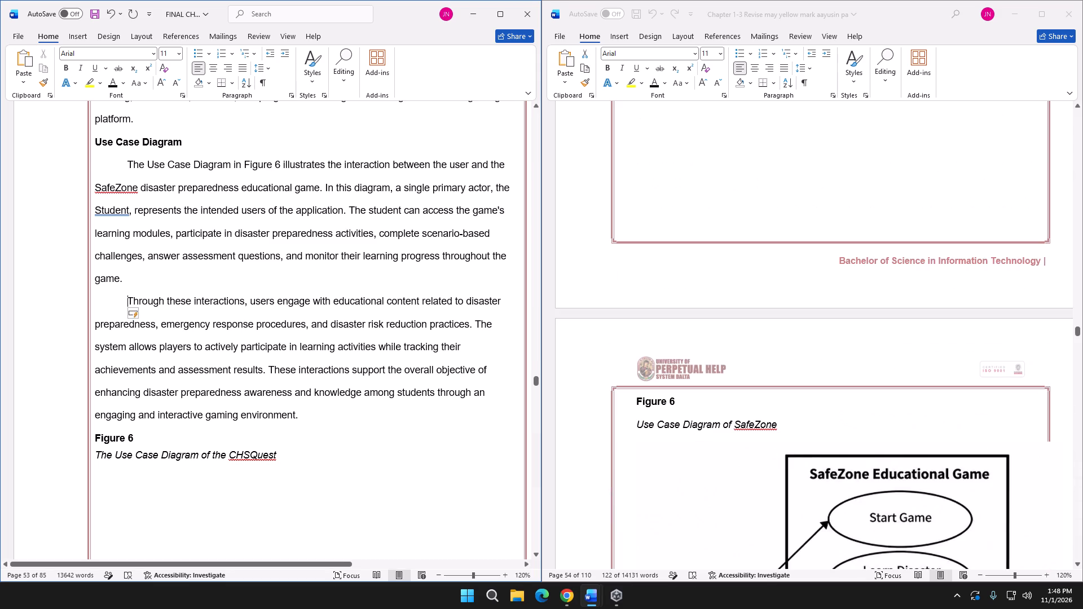
{"action": "scroll", "coordinate": [256, 348], "scroll_direction": "down", "scroll_amount": 5}
{"action": "left_click", "coordinate": [95, 276]}
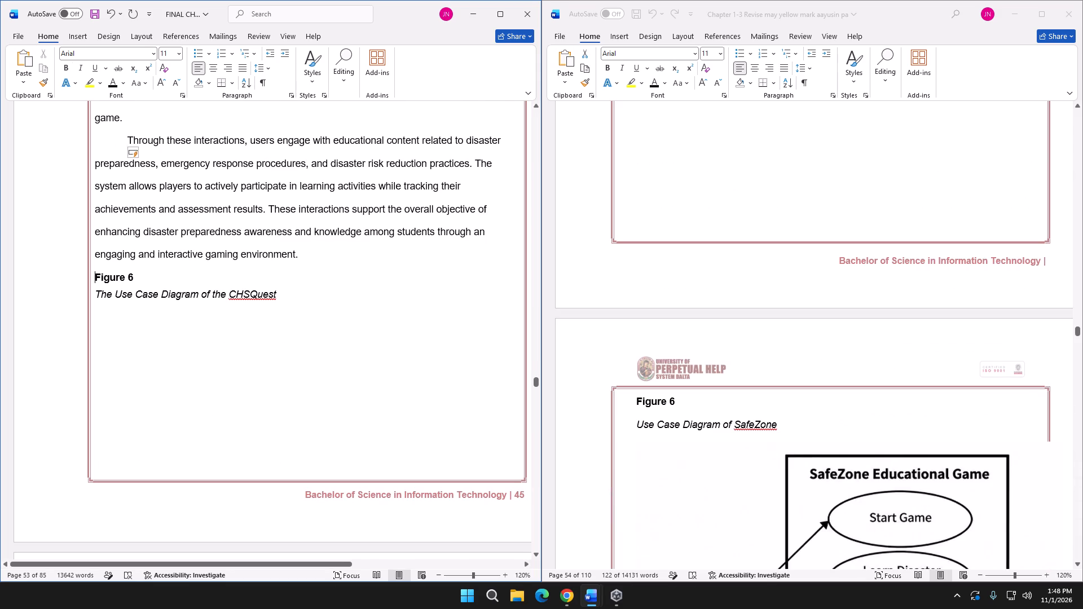
{"action": "key", "text": "Return"}
{"action": "key", "text": "Return"}
{"action": "key", "text": "Return"}
{"action": "key", "text": "Return"}
{"action": "key", "text": "Return"}
{"action": "key", "text": "Return"}
{"action": "key", "text": "Return"}
{"action": "key", "text": "Return"}
{"action": "key", "text": "Return"}
{"action": "key", "text": "Return"}
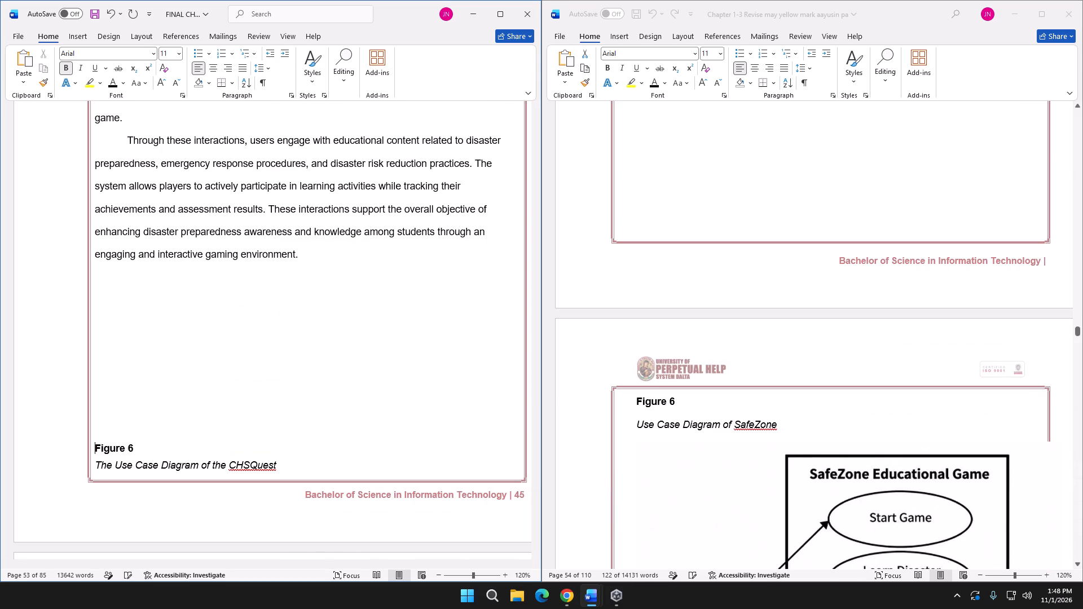
{"action": "key", "text": "Return"}
{"action": "key", "text": "Return"}
Select the Figure 6 title "Use Case Diagram of SafeZone" in the reference document.
{"action": "left_click", "coordinate": [765, 426]}
{"action": "left_click_drag", "start_coordinate": [777, 427], "coordinate": [777, 427]}
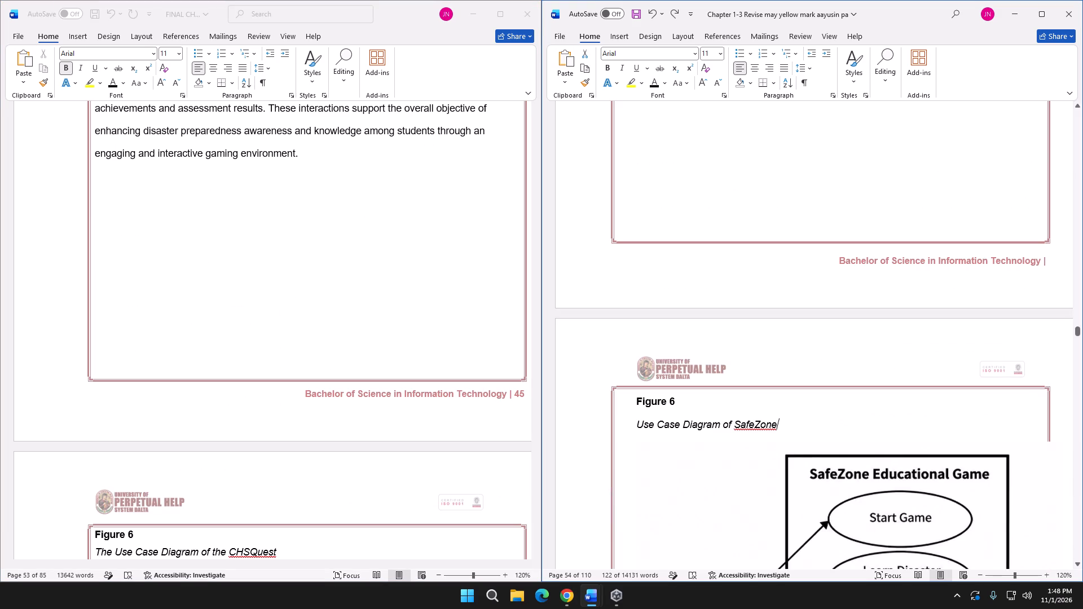
Replace the figure title under Figure 6 in the FINAL thesis with the reference's "Use Case Diagram of SafeZone".
{"action": "left_click_drag", "start_coordinate": [777, 427], "coordinate": [644, 427]}
{"action": "key", "text": "ctrl+c"}
{"action": "scroll", "coordinate": [330, 394], "scroll_direction": "down", "scroll_amount": 5}
{"action": "left_click", "coordinate": [280, 388]}
{"action": "left_click_drag", "start_coordinate": [279, 394], "coordinate": [180, 391]}
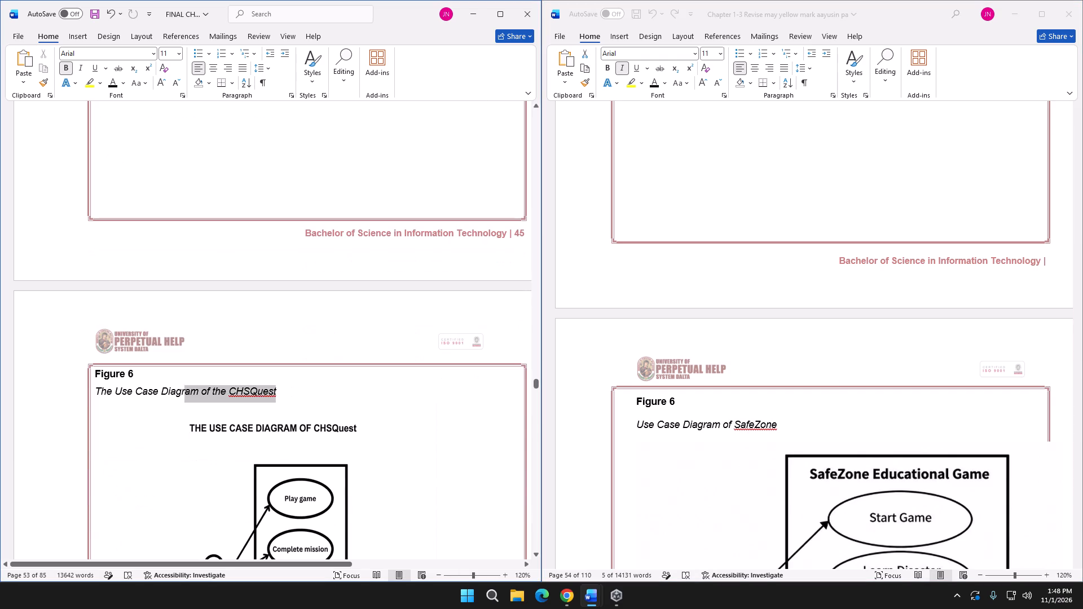
{"action": "left_click_drag", "start_coordinate": [180, 391], "coordinate": [99, 391]}
{"action": "key", "text": "ctrl+v"}
Replace the old CHSQuest use case diagram under Figure 6 with the SafeZone Educational Game diagram copied from the reference.
{"action": "scroll", "coordinate": [584, 387], "scroll_direction": "down", "scroll_amount": 6}
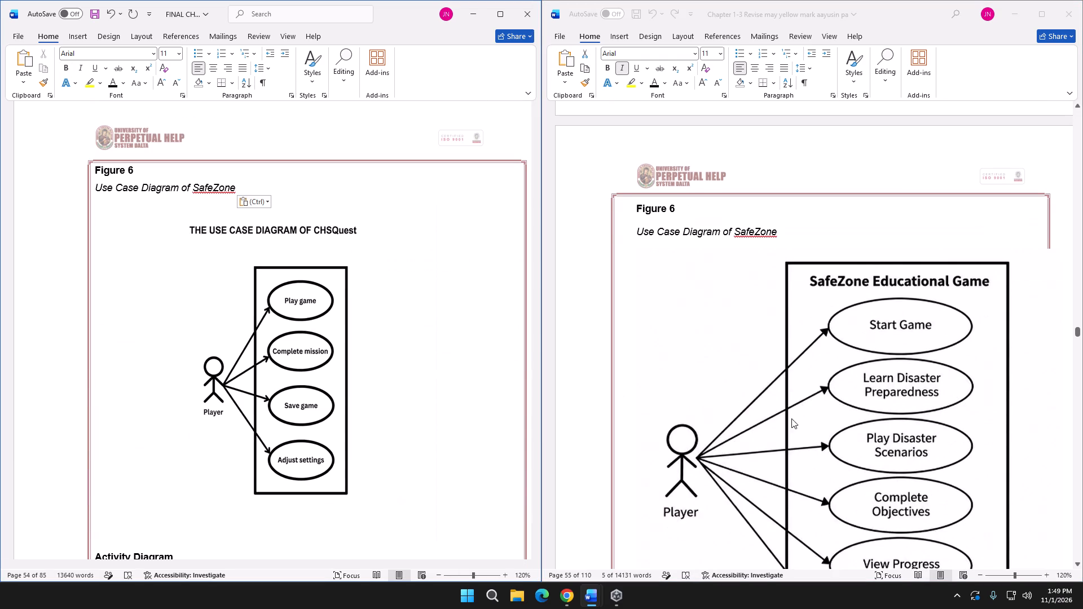
{"action": "left_click", "coordinate": [829, 413]}
{"action": "left_click", "coordinate": [839, 411]}
{"action": "key", "text": "ctrl+c"}
{"action": "double_click", "coordinate": [311, 342]}
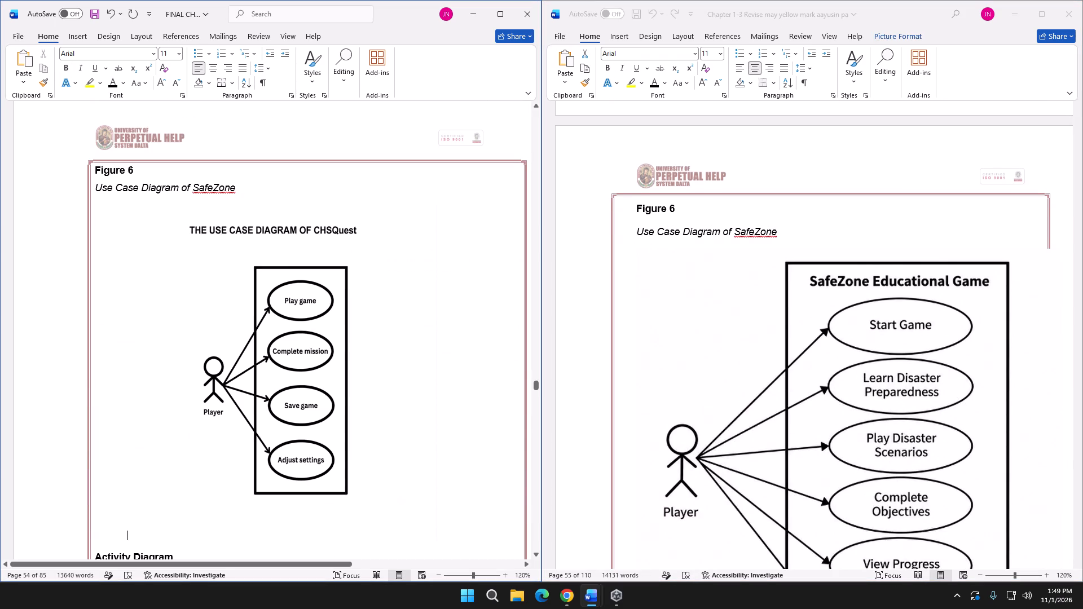
{"action": "key", "text": "Delete"}
{"action": "key", "text": "ctrl+v"}
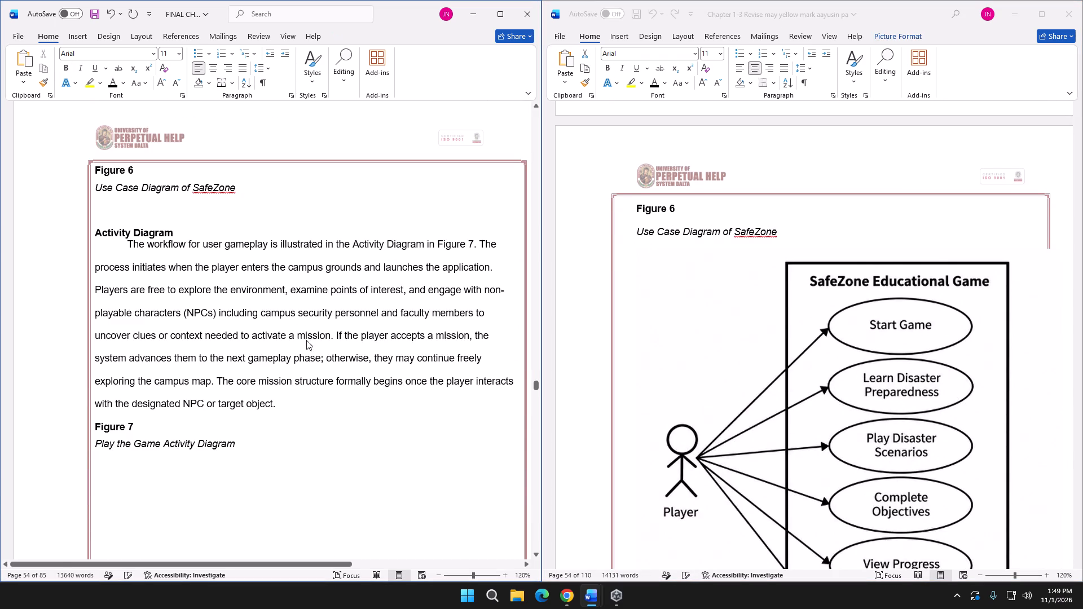
{"action": "scroll", "coordinate": [288, 333], "scroll_direction": "up", "scroll_amount": 5}
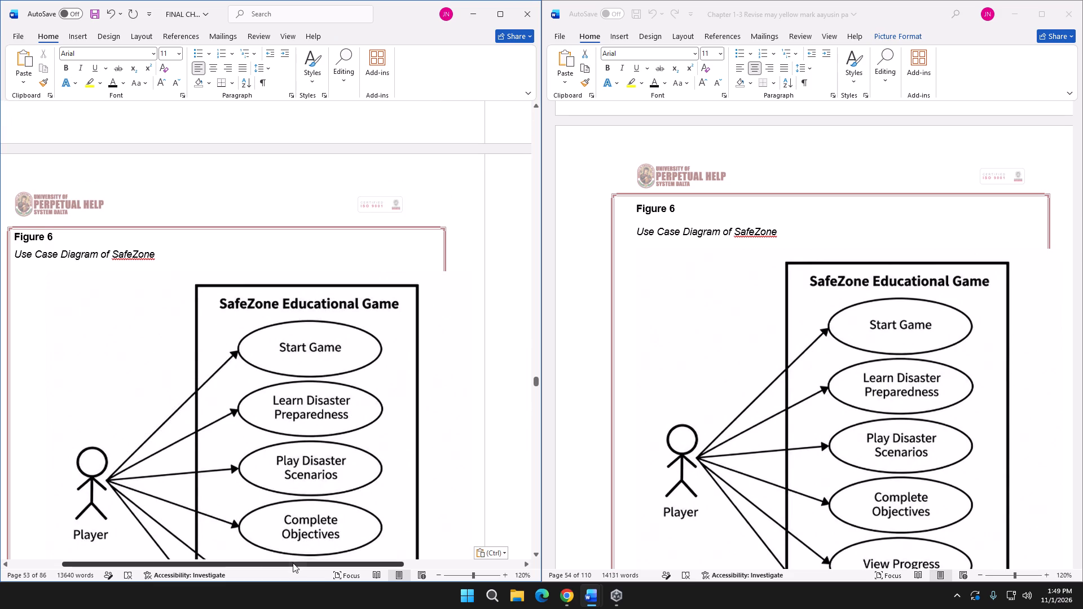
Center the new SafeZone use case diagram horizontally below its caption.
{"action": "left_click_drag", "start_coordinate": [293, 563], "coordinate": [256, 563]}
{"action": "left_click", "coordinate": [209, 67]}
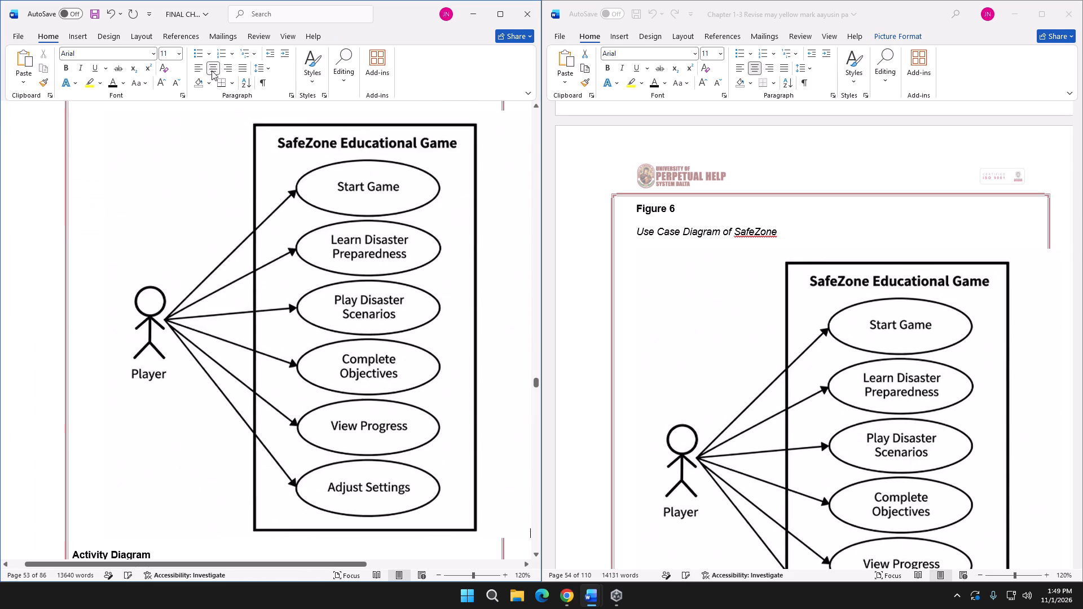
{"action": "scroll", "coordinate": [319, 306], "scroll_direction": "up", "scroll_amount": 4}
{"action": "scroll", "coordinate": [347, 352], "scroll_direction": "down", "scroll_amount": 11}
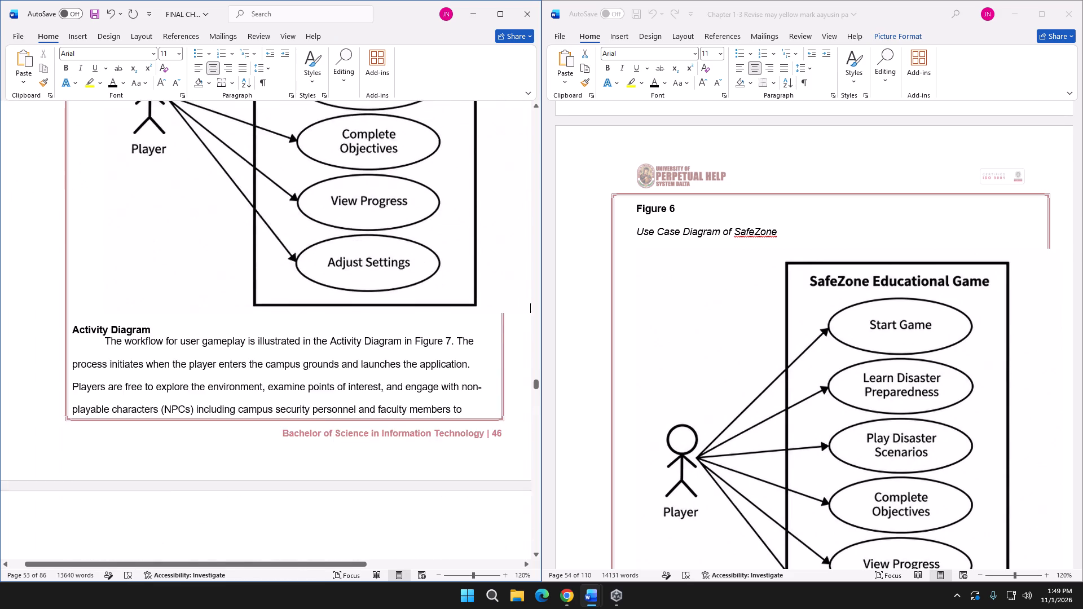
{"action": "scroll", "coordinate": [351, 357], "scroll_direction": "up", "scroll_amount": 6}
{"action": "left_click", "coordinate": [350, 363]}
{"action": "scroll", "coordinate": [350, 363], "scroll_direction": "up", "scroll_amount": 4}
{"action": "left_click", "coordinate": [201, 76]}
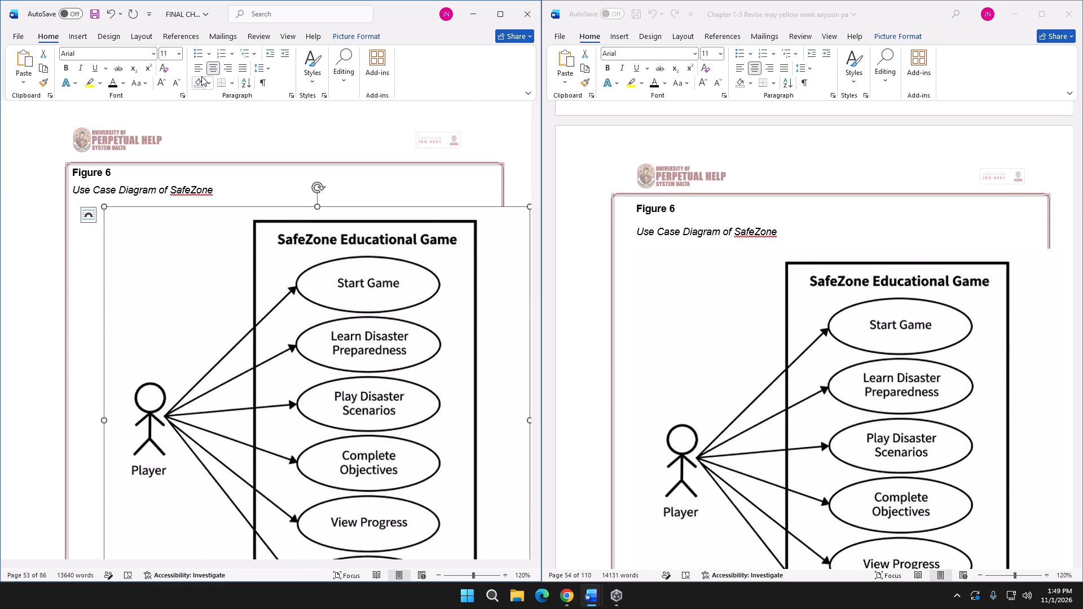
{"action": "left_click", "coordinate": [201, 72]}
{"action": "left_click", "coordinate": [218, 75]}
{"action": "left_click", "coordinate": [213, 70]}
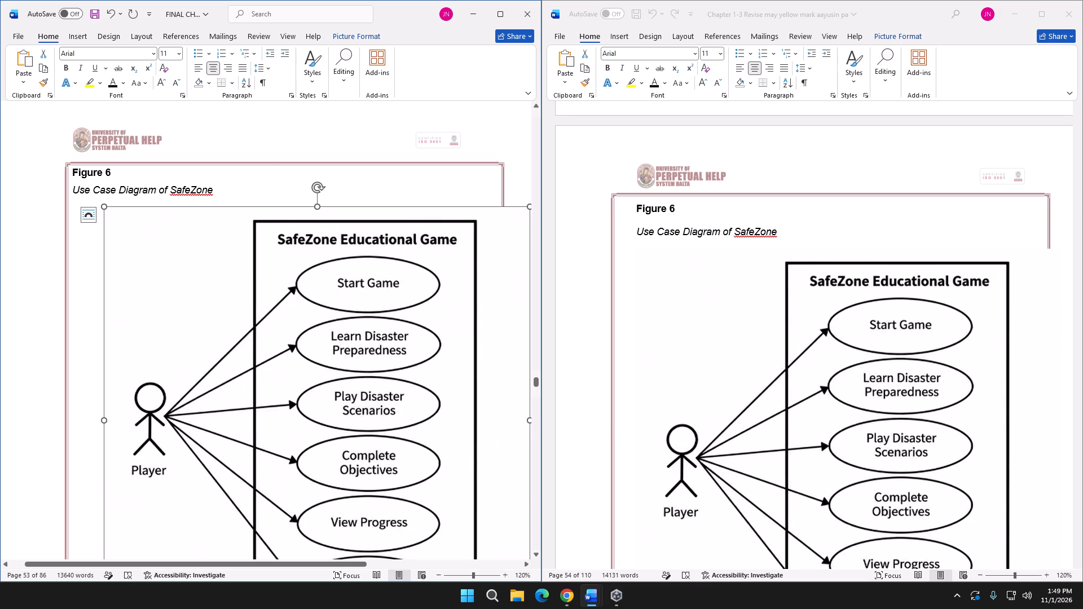
Shrink the SafeZone use case diagram proportionally to fit inside the page border, and readjust its alignment.
{"action": "left_click_drag", "start_coordinate": [529, 209], "coordinate": [368, 263]}
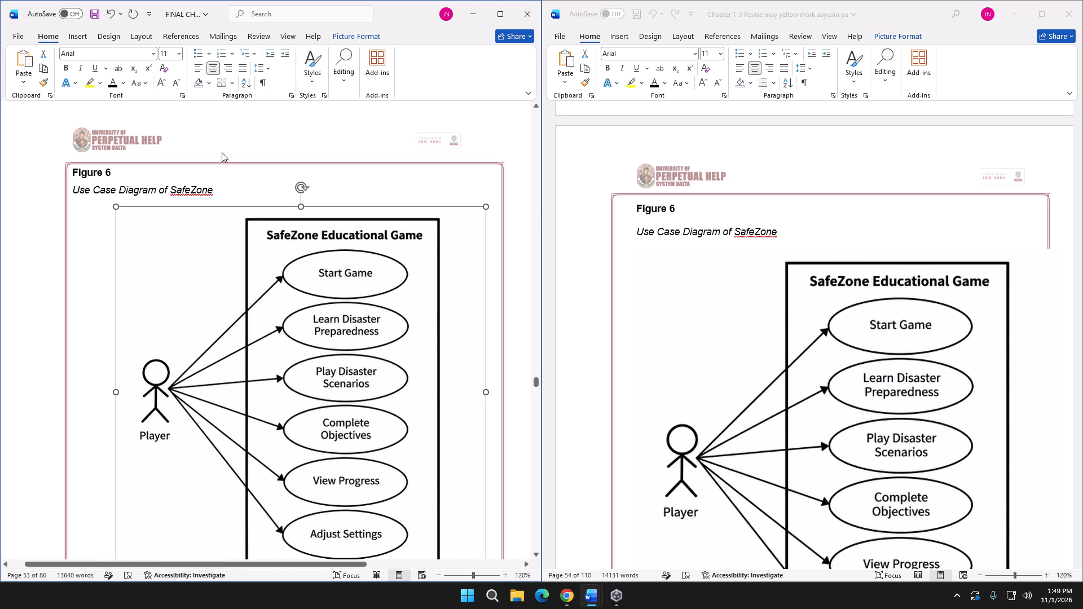
{"action": "left_click", "coordinate": [212, 67]}
{"action": "scroll", "coordinate": [261, 338], "scroll_direction": "down", "scroll_amount": 6}
{"action": "scroll", "coordinate": [263, 338], "scroll_direction": "up", "scroll_amount": 2}
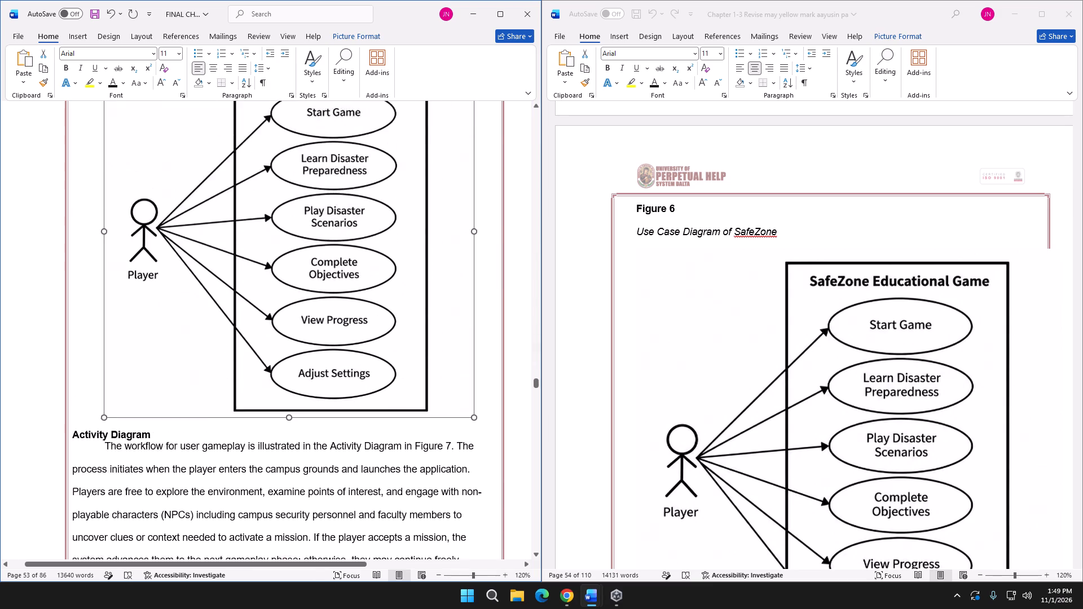
{"action": "scroll", "coordinate": [264, 338], "scroll_direction": "up", "scroll_amount": 3}
Set the line spacing of the Activity Diagram heading to double.
{"action": "scroll", "coordinate": [725, 370], "scroll_direction": "down", "scroll_amount": 10}
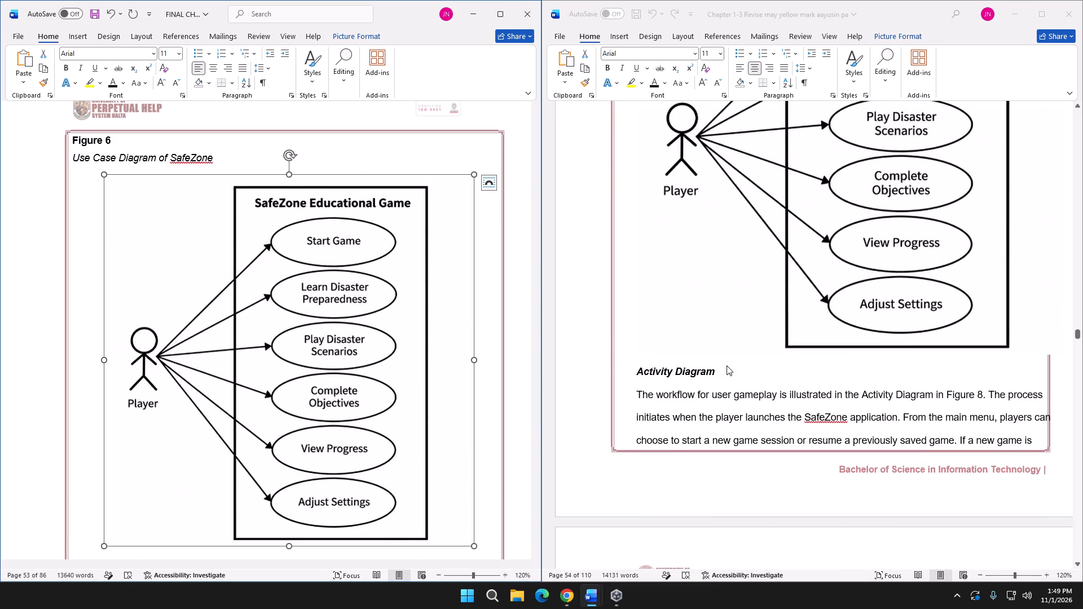
{"action": "scroll", "coordinate": [337, 310], "scroll_direction": "down", "scroll_amount": 5}
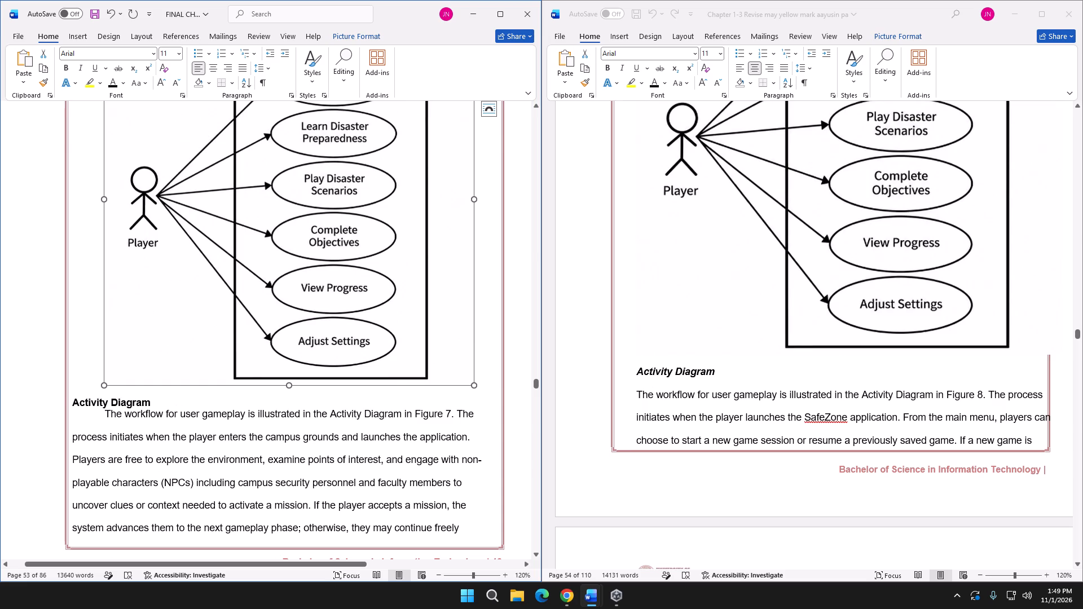
{"action": "left_click", "coordinate": [159, 401]}
{"action": "left_click_drag", "start_coordinate": [157, 402], "coordinate": [60, 405]}
{"action": "left_click", "coordinate": [292, 96]}
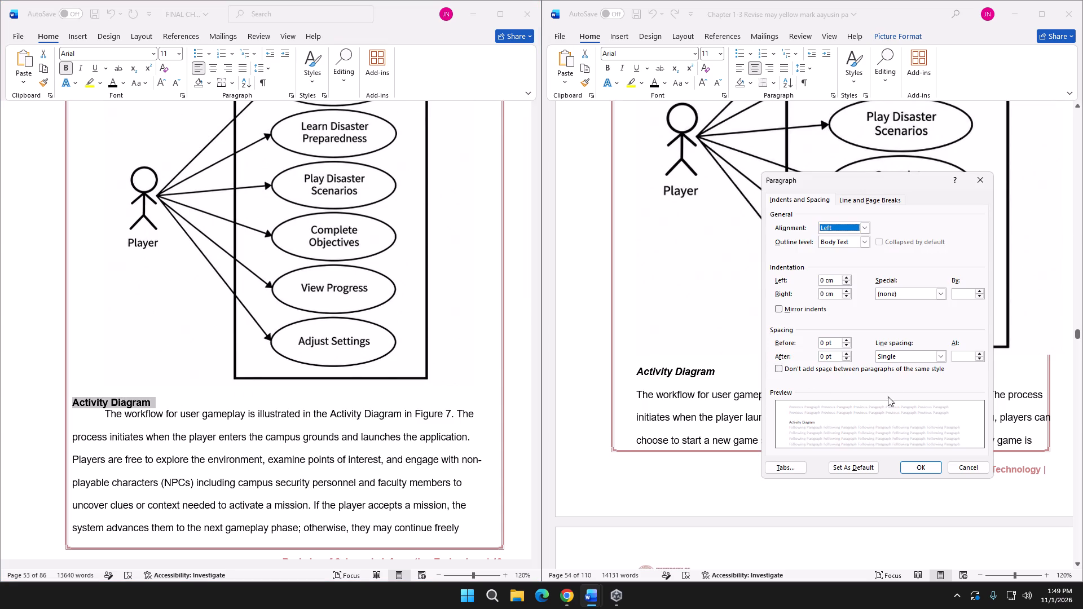
{"action": "left_click", "coordinate": [906, 358]}
{"action": "left_click", "coordinate": [892, 378]}
{"action": "left_click", "coordinate": [923, 470]}
{"action": "left_click", "coordinate": [312, 417]}
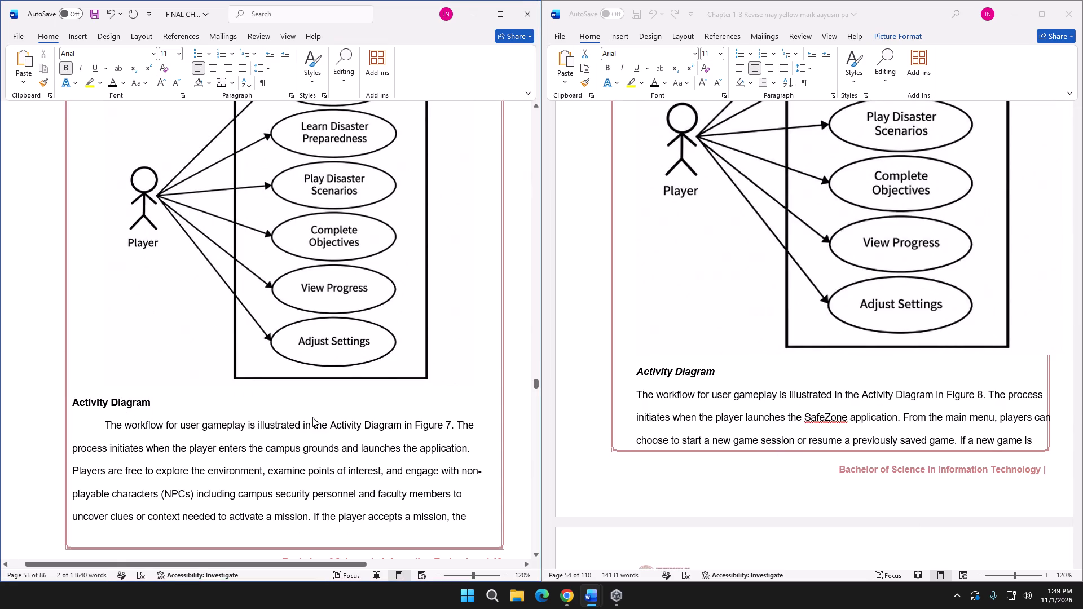
Replace the paragraph below the Activity Diagram heading with the reference's SafeZone gameplay workflow paragraph, ending at "exiting the application.".
{"action": "left_click", "coordinate": [630, 395]}
{"action": "left_click", "coordinate": [635, 395]}
{"action": "left_click_drag", "start_coordinate": [635, 395], "coordinate": [1006, 462]}
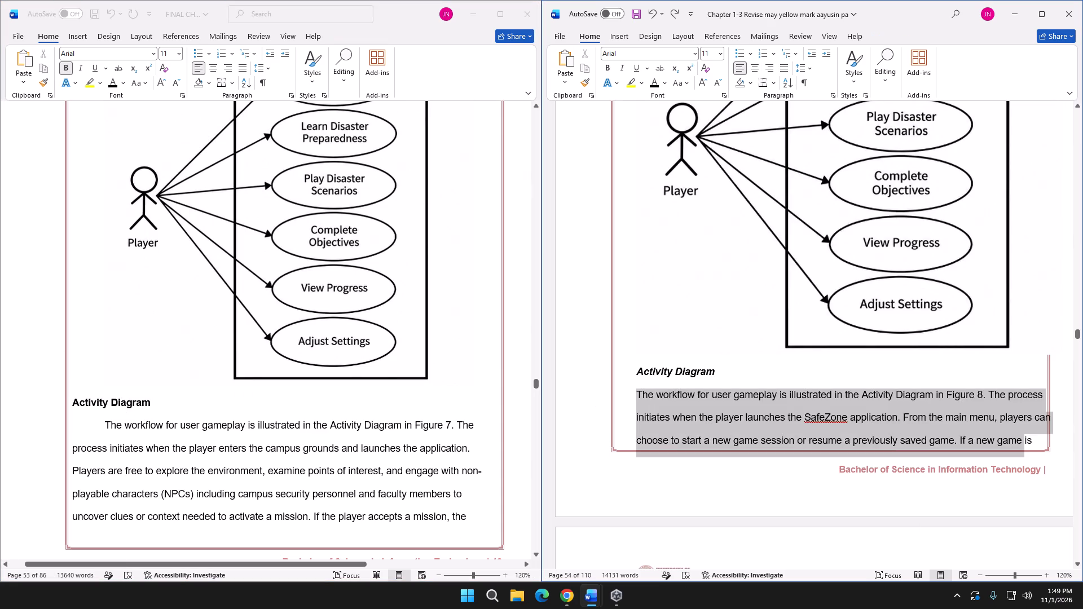
{"action": "left_click_drag", "start_coordinate": [1006, 462], "coordinate": [738, 401]}
{"action": "scroll", "coordinate": [1036, 458], "scroll_direction": "down", "scroll_amount": 11}
{"action": "key", "text": "ctrl+c"}
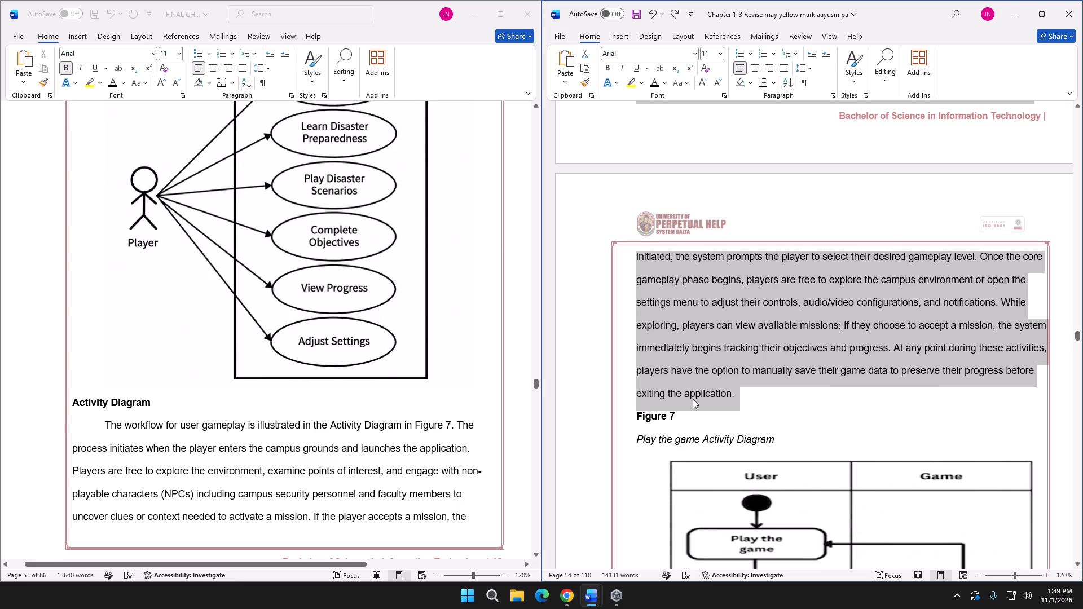
{"action": "scroll", "coordinate": [366, 389], "scroll_direction": "down", "scroll_amount": 5}
{"action": "left_click", "coordinate": [102, 275]}
{"action": "left_click_drag", "start_coordinate": [103, 263], "coordinate": [268, 379]}
{"action": "scroll", "coordinate": [290, 358], "scroll_direction": "down", "scroll_amount": 6}
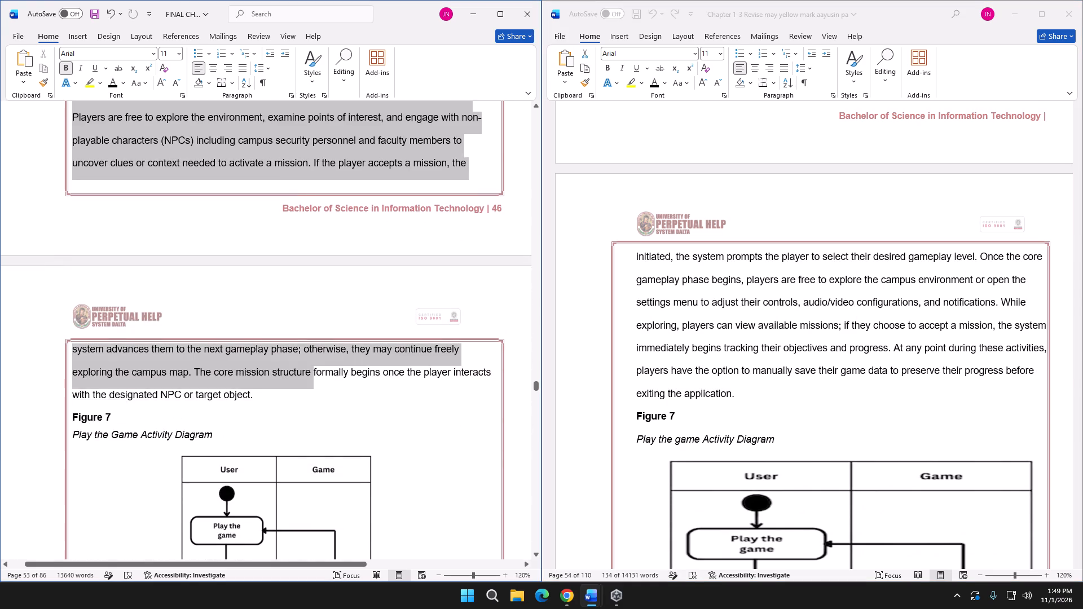
{"action": "left_click_drag", "start_coordinate": [268, 379], "coordinate": [254, 394]}
{"action": "key", "text": "ctrl+v"}
Indent the first line of the new Activity Diagram paragraph.
{"action": "scroll", "coordinate": [254, 394], "scroll_direction": "up", "scroll_amount": 4}
{"action": "left_click", "coordinate": [72, 201]}
{"action": "key", "text": "Tab"}
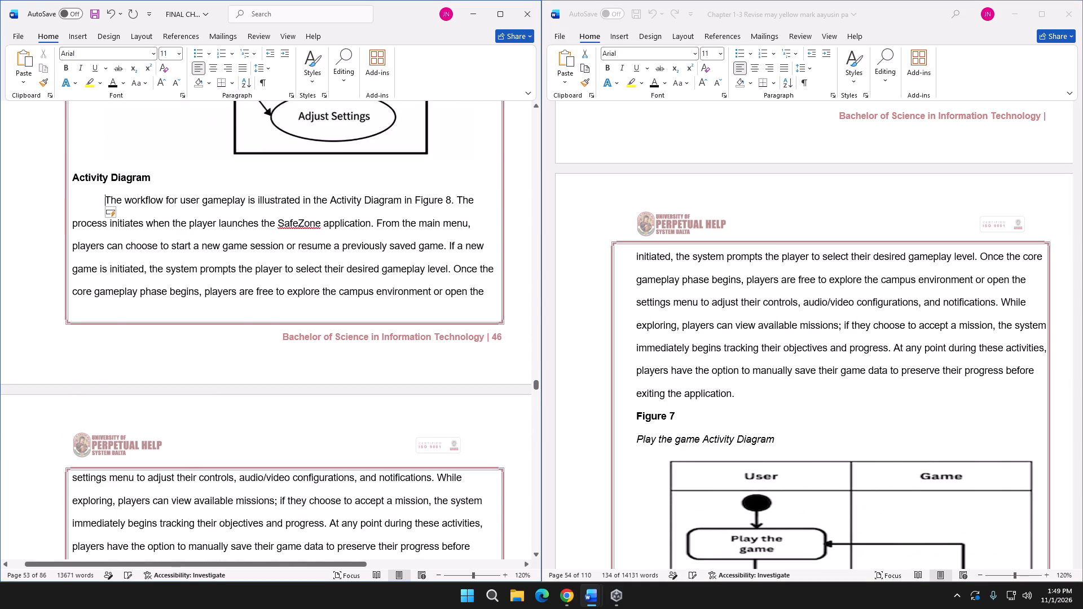
Replace the old diagram under Figure 7 with the Play the Game activity diagram copied from the reference.
{"action": "scroll", "coordinate": [234, 385], "scroll_direction": "down", "scroll_amount": 8}
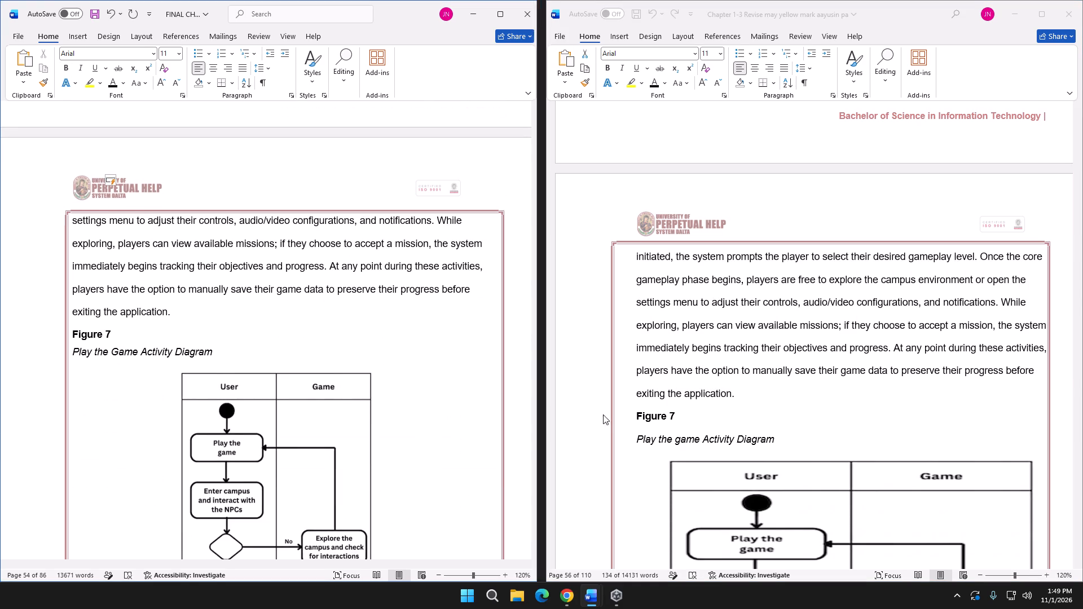
{"action": "scroll", "coordinate": [746, 420], "scroll_direction": "down", "scroll_amount": 10}
{"action": "left_click", "coordinate": [772, 378]}
{"action": "scroll", "coordinate": [784, 364], "scroll_direction": "up", "scroll_amount": 2}
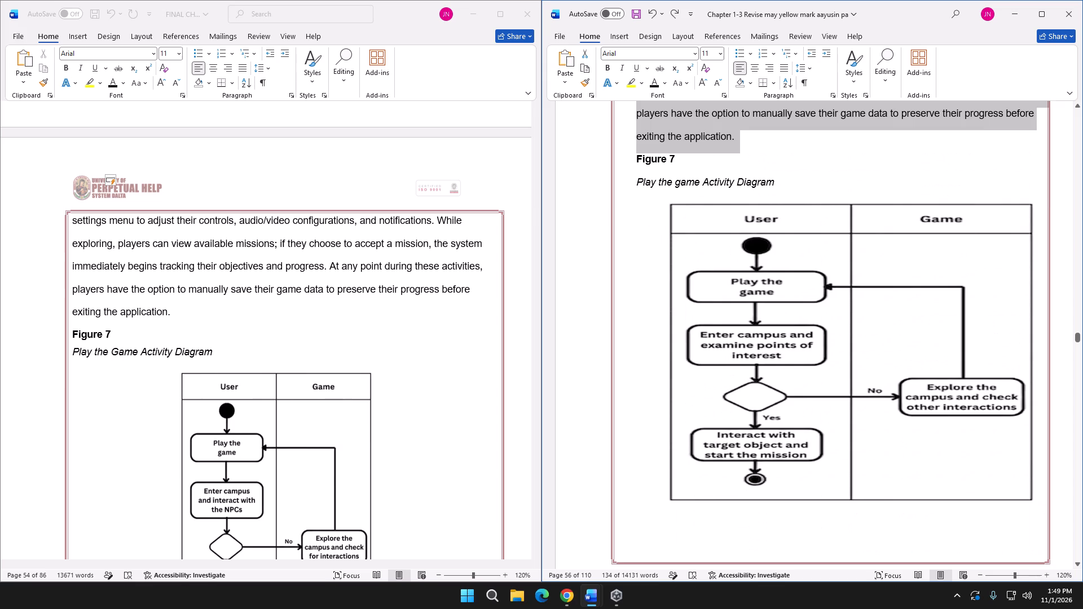
{"action": "left_click", "coordinate": [796, 387]}
{"action": "key", "text": "ctrl+c"}
{"action": "double_click", "coordinate": [269, 447]}
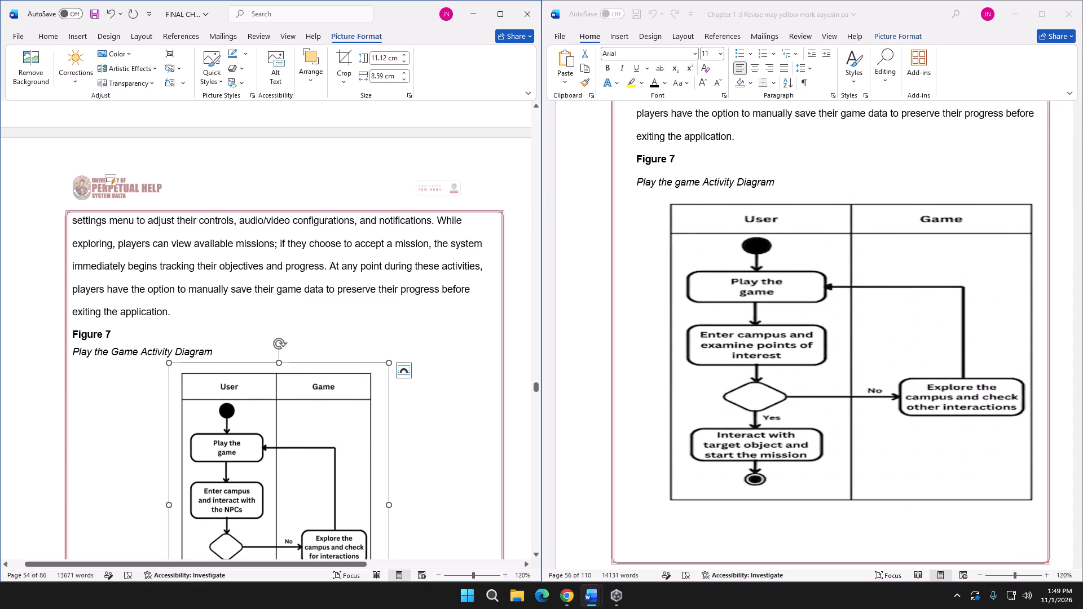
{"action": "key", "text": "Delete"}
{"action": "key", "text": "ctrl+v"}
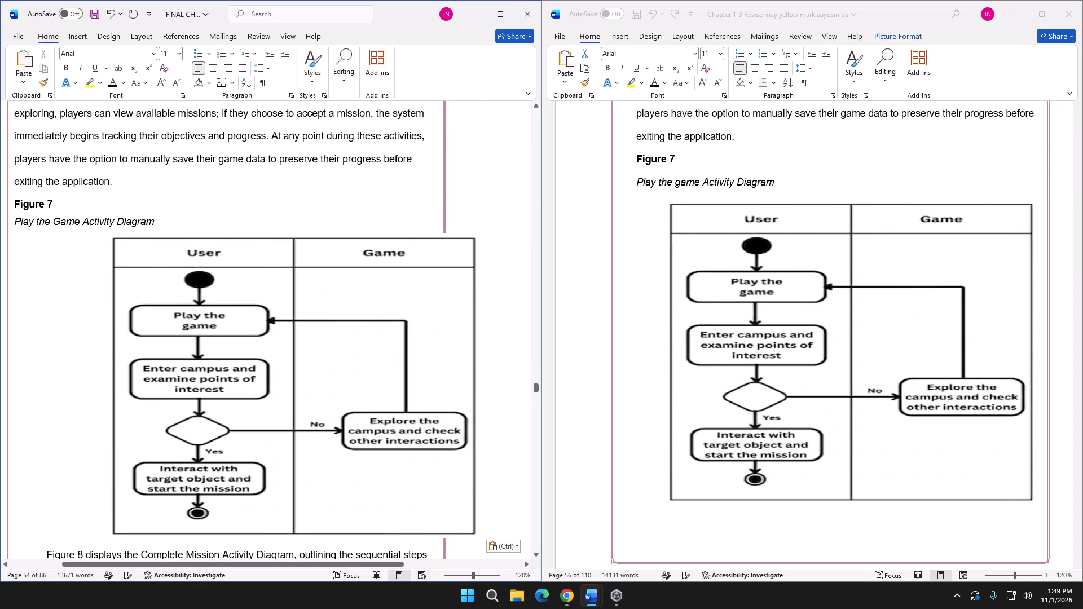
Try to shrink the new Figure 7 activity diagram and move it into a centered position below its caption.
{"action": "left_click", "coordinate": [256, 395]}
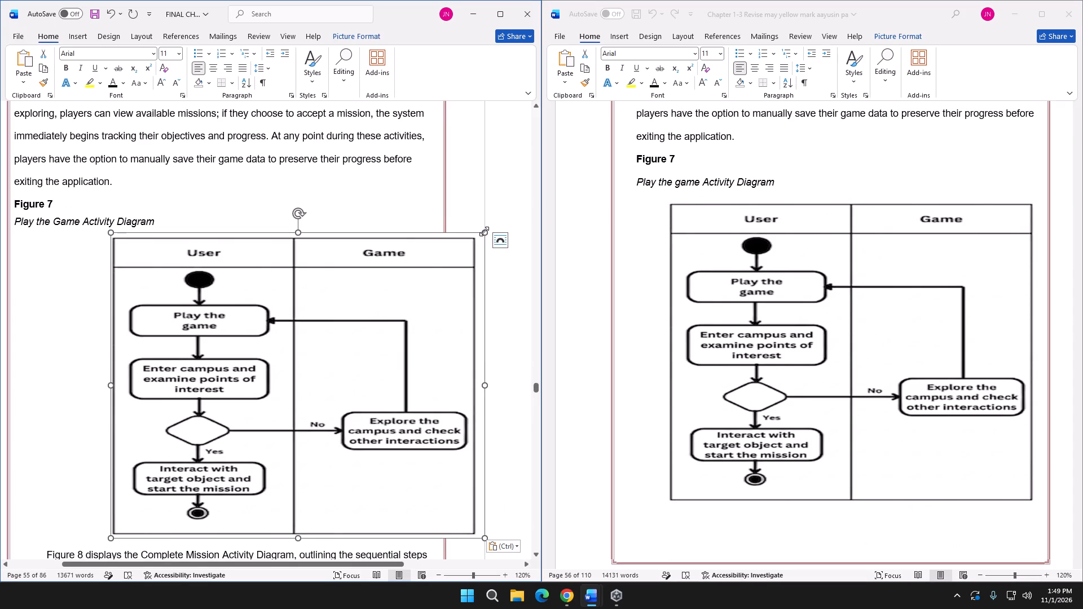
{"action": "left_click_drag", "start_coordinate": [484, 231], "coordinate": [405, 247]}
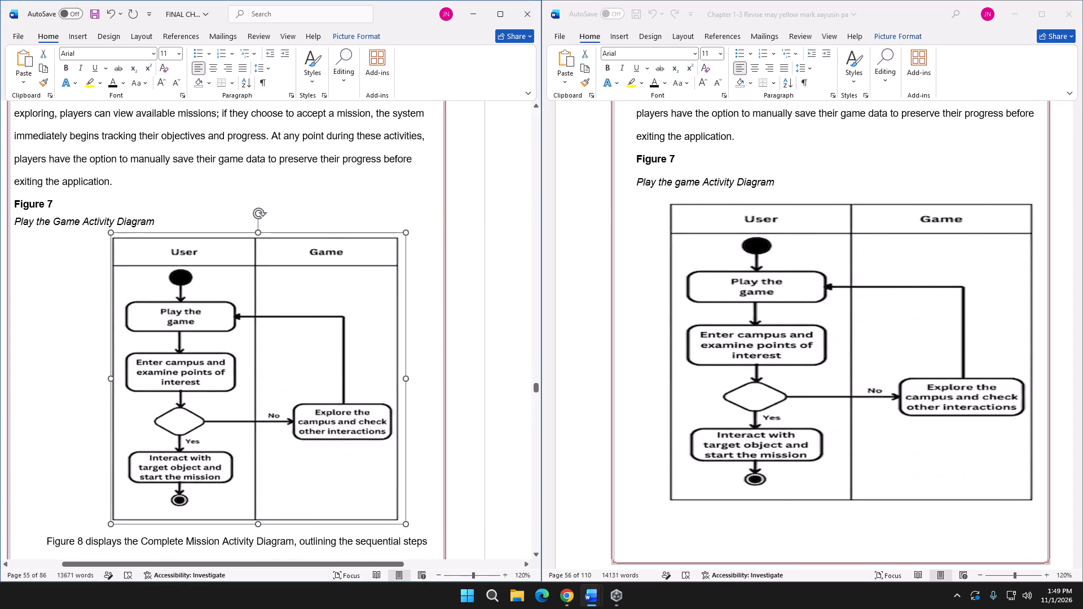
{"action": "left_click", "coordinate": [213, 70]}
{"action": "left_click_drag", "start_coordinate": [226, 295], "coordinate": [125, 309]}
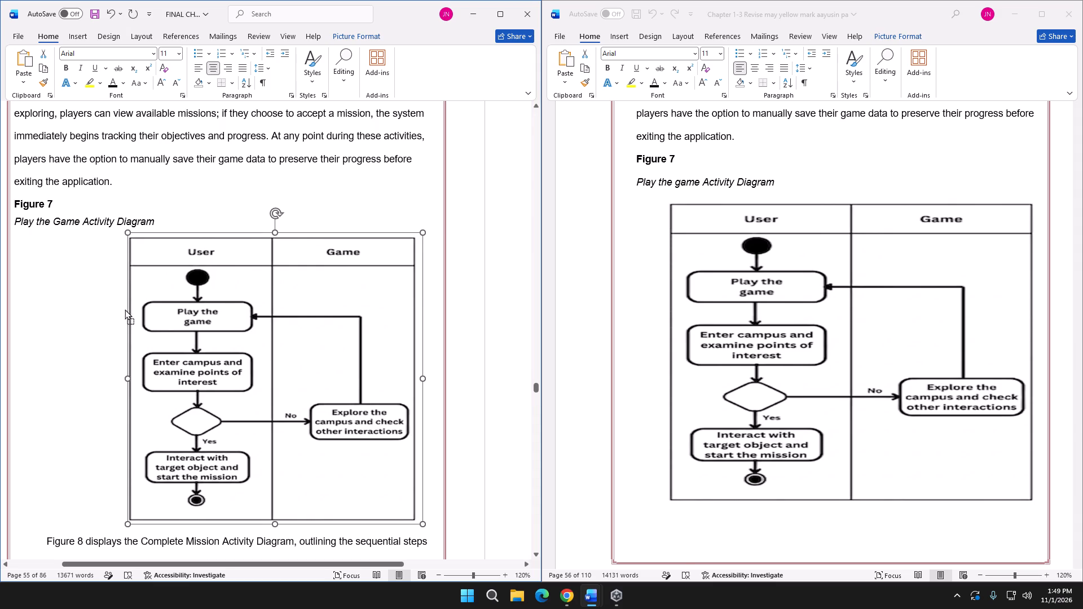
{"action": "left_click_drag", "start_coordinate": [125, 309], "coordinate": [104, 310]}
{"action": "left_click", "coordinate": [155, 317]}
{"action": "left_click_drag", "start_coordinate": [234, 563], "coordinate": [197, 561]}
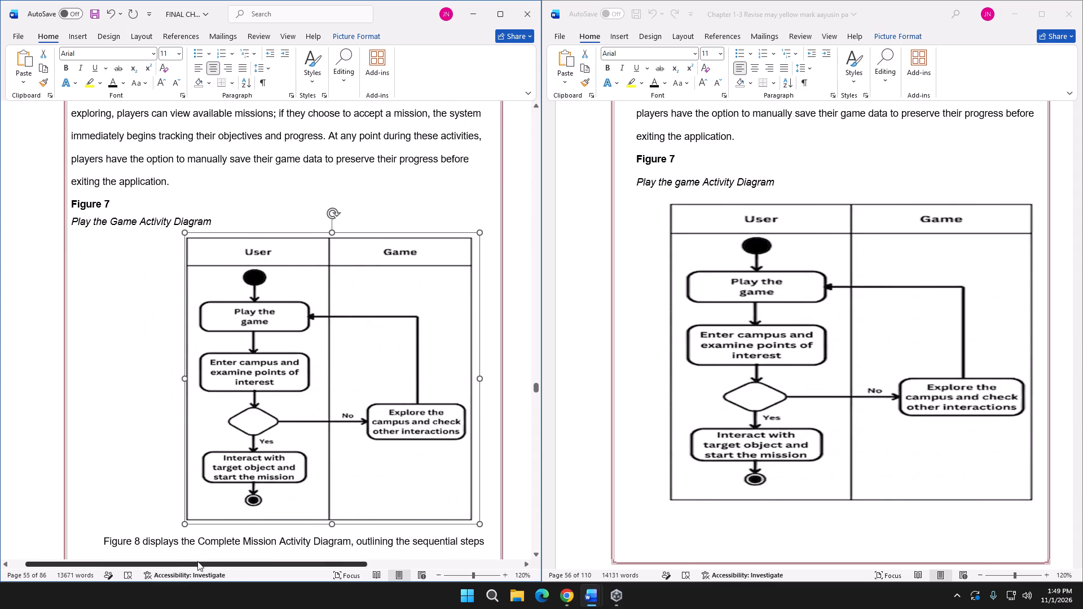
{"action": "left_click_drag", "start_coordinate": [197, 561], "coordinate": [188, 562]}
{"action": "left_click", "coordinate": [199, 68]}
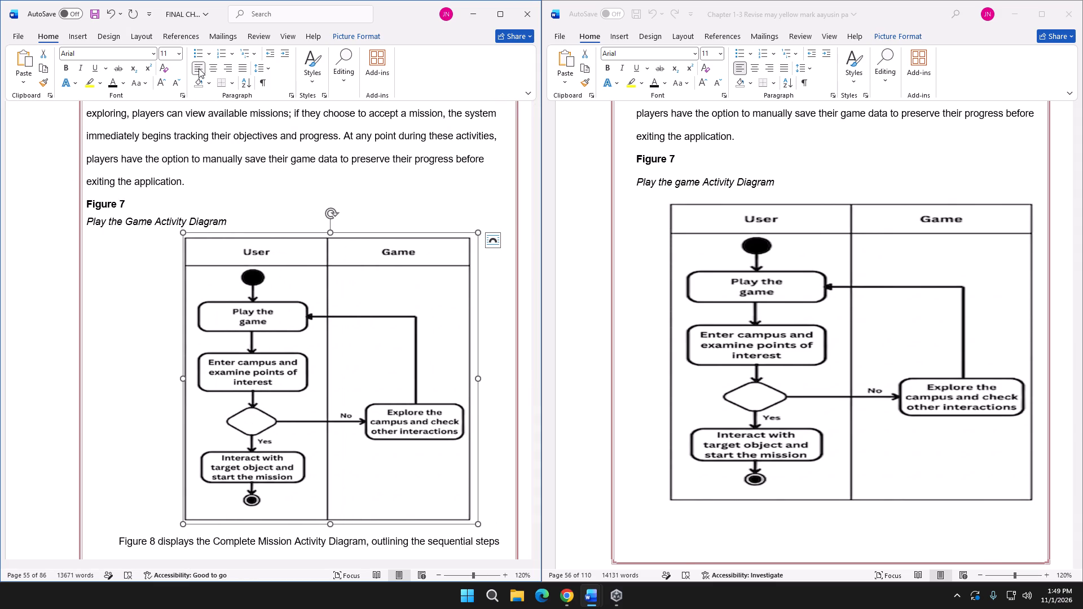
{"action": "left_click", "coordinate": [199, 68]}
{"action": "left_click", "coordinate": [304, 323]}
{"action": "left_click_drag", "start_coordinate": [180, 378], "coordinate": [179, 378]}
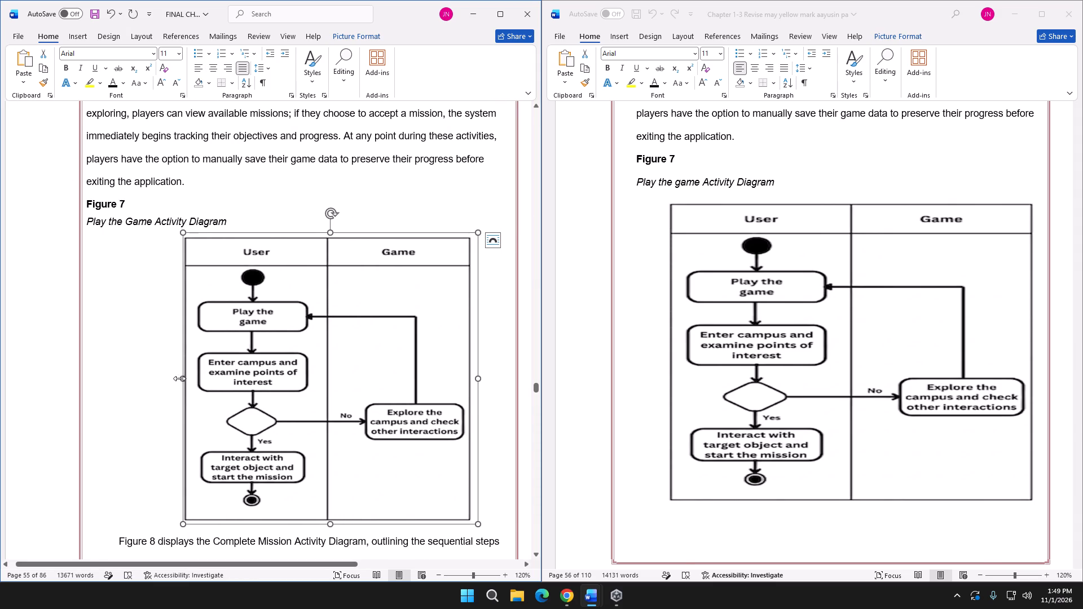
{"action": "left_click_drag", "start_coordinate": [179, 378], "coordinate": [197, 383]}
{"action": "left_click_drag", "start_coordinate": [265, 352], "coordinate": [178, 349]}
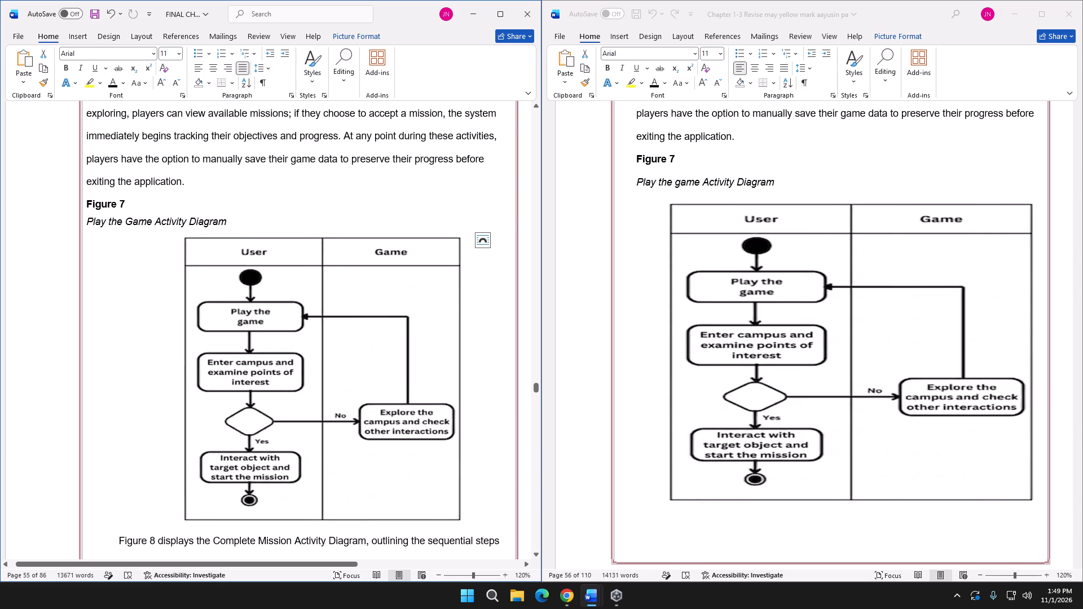
Delete the misaligned Figure 7 activity diagram and paste it again on a new line directly below its caption.
{"action": "left_click", "coordinate": [230, 223]}
{"action": "left_click", "coordinate": [318, 363]}
{"action": "key", "text": "Delete"}
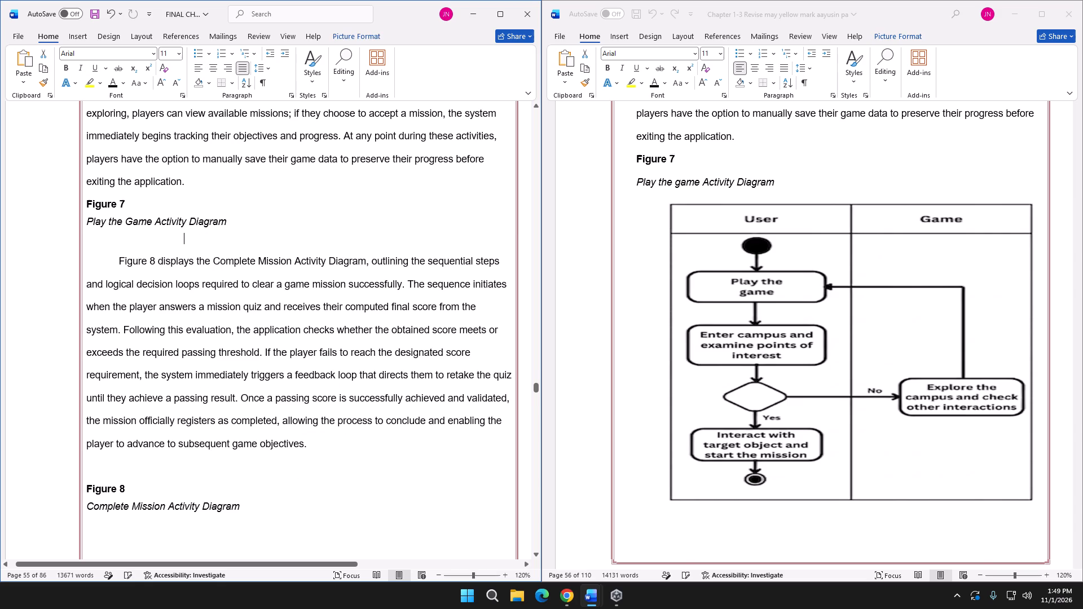
{"action": "left_click", "coordinate": [239, 221]}
{"action": "key", "text": "Return"}
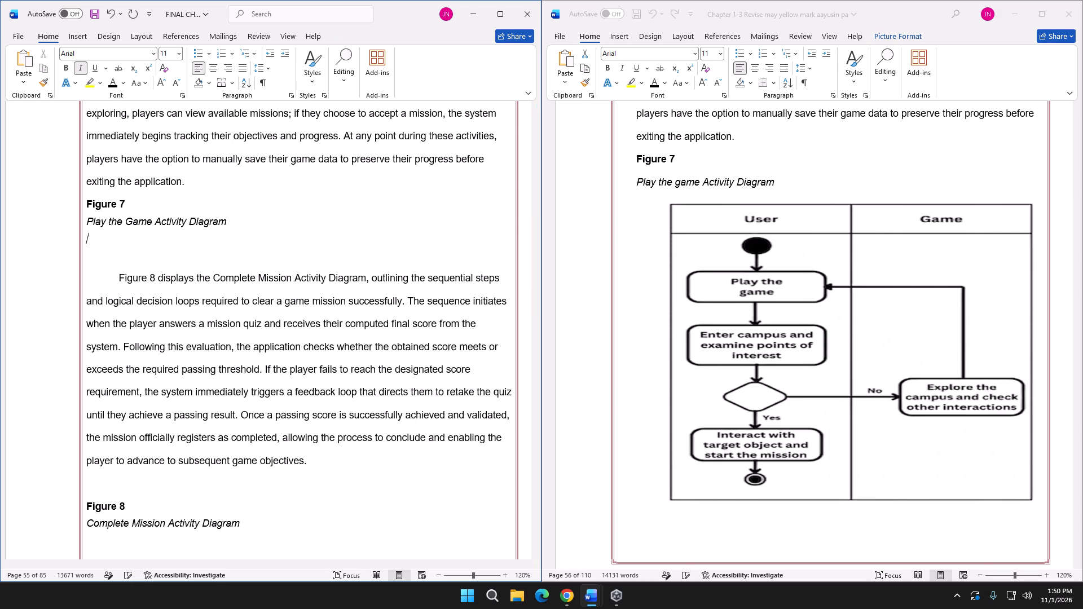
{"action": "key", "text": "ctrl+v"}
Center the re-pasted Figure 7 activity diagram horizontally on the page.
{"action": "left_click", "coordinate": [238, 317]}
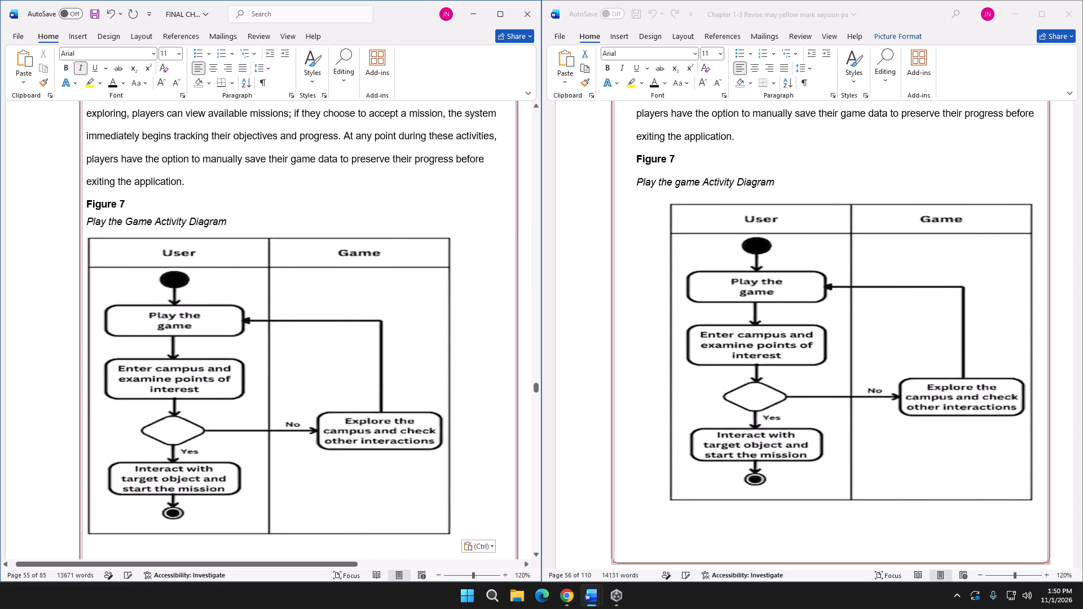
{"action": "left_click", "coordinate": [215, 72]}
{"action": "scroll", "coordinate": [288, 367], "scroll_direction": "down", "scroll_amount": 4}
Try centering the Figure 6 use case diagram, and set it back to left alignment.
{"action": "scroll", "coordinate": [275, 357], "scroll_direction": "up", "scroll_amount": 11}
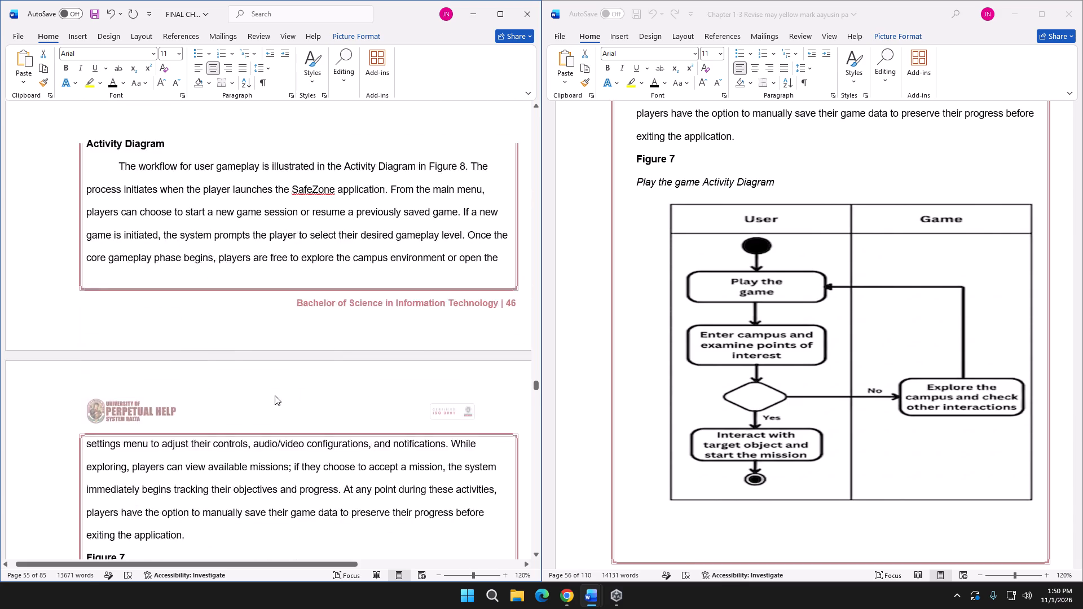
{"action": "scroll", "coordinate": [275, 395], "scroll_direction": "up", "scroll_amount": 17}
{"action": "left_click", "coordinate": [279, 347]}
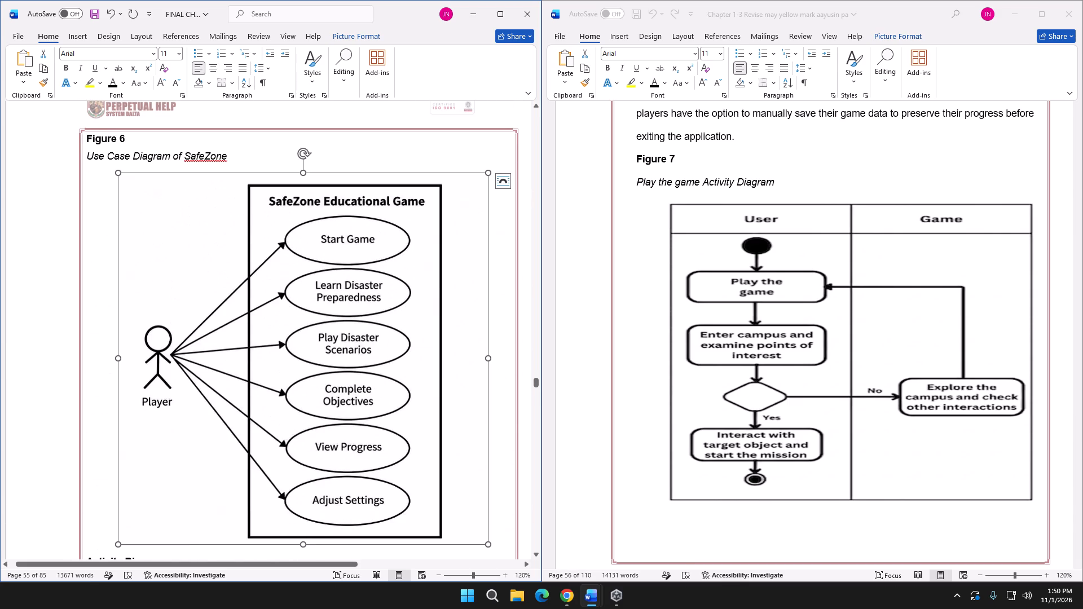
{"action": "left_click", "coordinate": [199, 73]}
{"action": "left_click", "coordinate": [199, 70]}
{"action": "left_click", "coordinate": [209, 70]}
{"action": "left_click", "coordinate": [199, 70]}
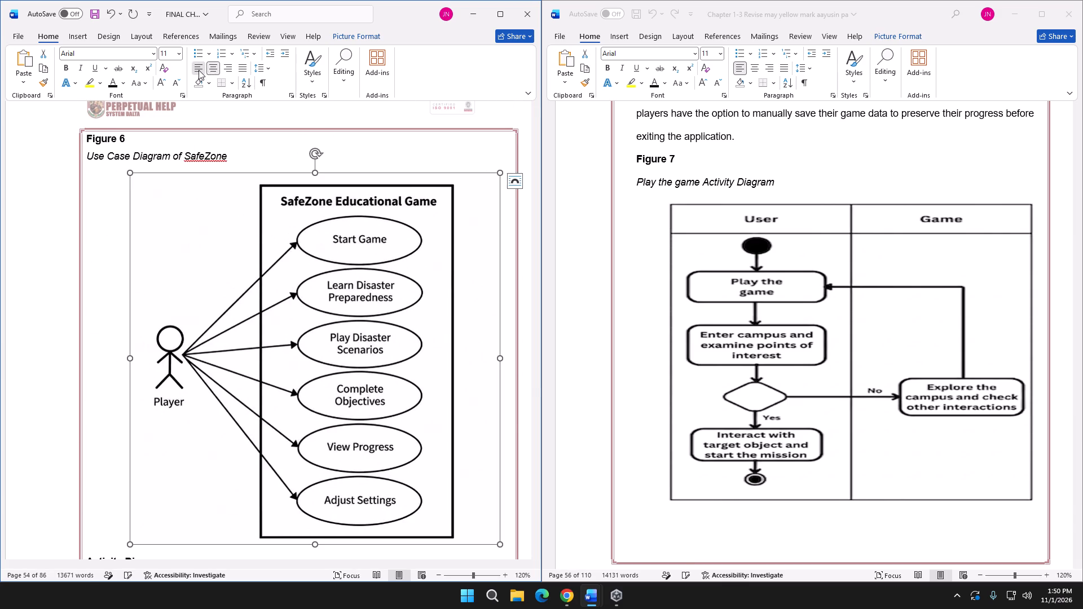
Copy the two Figure 7 workflow paragraphs and the Figure 8 Disaster Preparedness paragraph from the Chapter 1-3 reference.
{"action": "scroll", "coordinate": [285, 333], "scroll_direction": "down", "scroll_amount": 20}
{"action": "scroll", "coordinate": [285, 333], "scroll_direction": "down", "scroll_amount": 10}
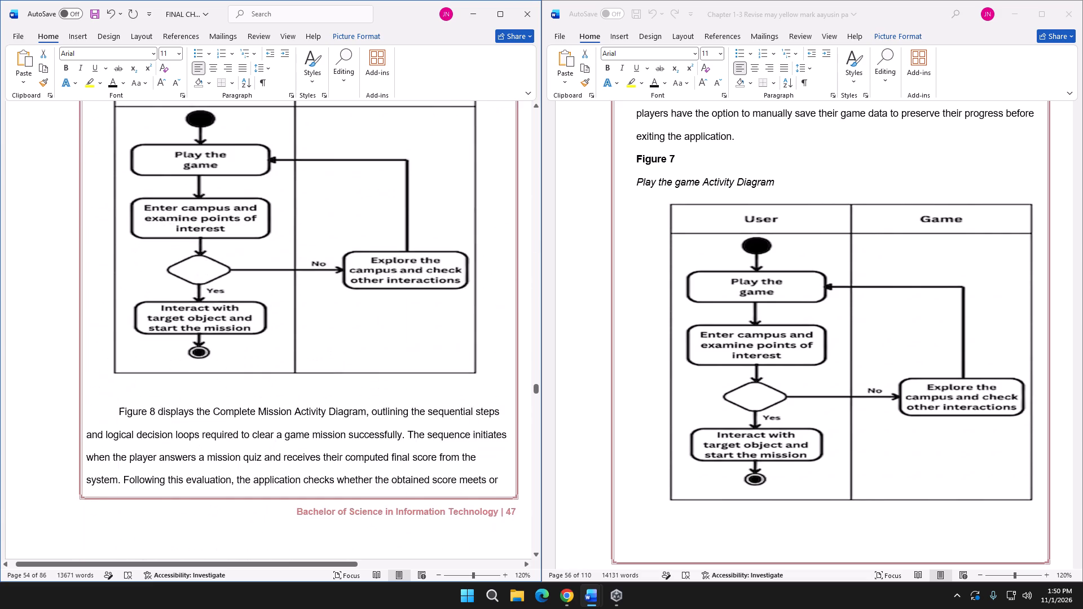
{"action": "scroll", "coordinate": [285, 336], "scroll_direction": "up", "scroll_amount": 4}
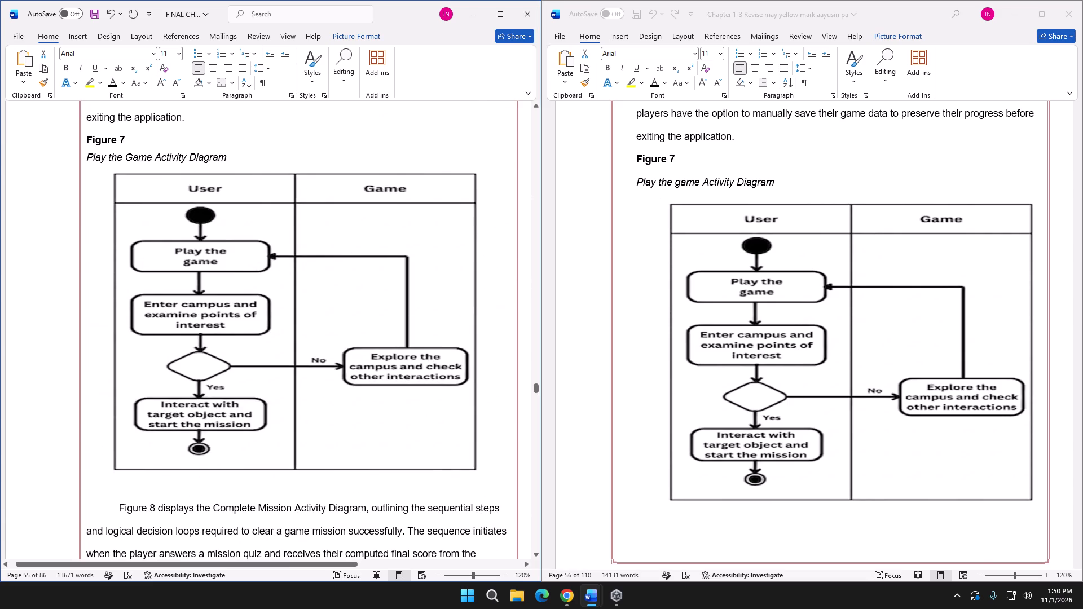
{"action": "scroll", "coordinate": [291, 275], "scroll_direction": "down", "scroll_amount": 6}
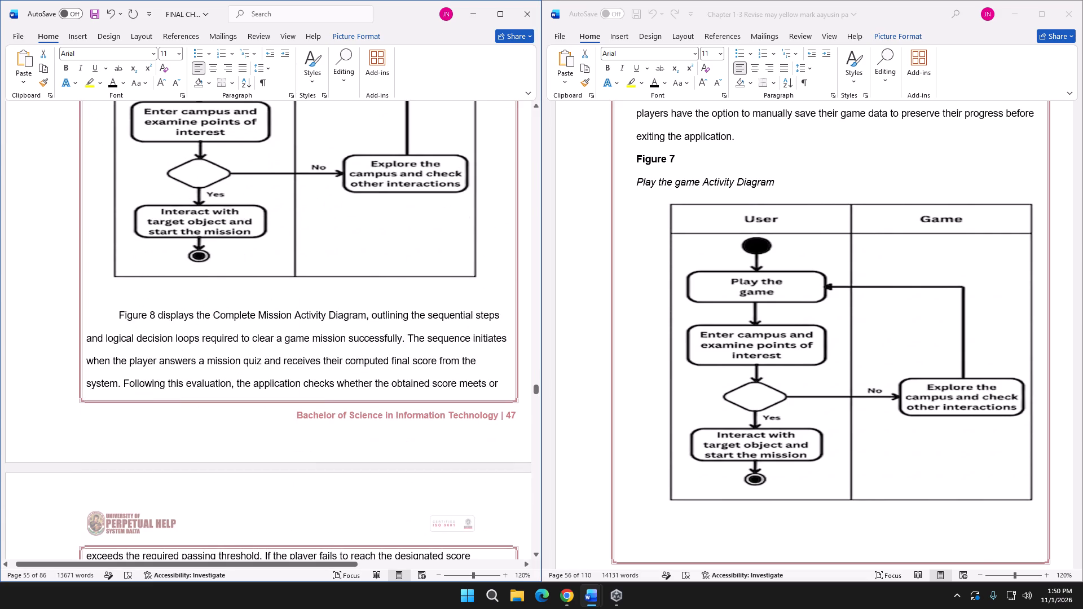
{"action": "scroll", "coordinate": [743, 390], "scroll_direction": "down", "scroll_amount": 11}
{"action": "left_click", "coordinate": [664, 367]}
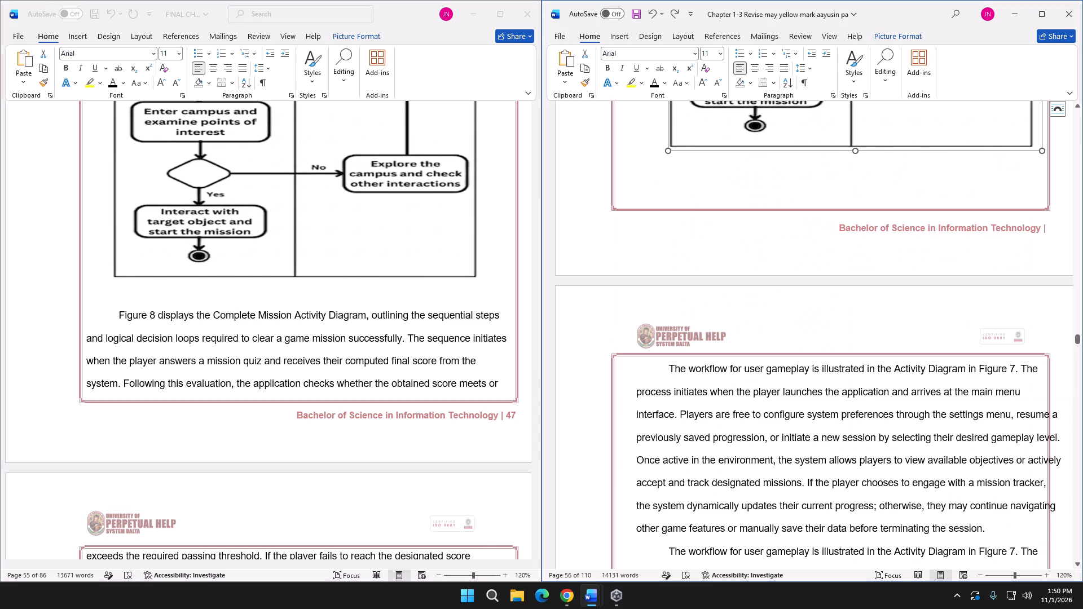
{"action": "left_click_drag", "start_coordinate": [667, 367], "coordinate": [810, 380]}
{"action": "scroll", "coordinate": [316, 378], "scroll_direction": "up", "scroll_amount": 6}
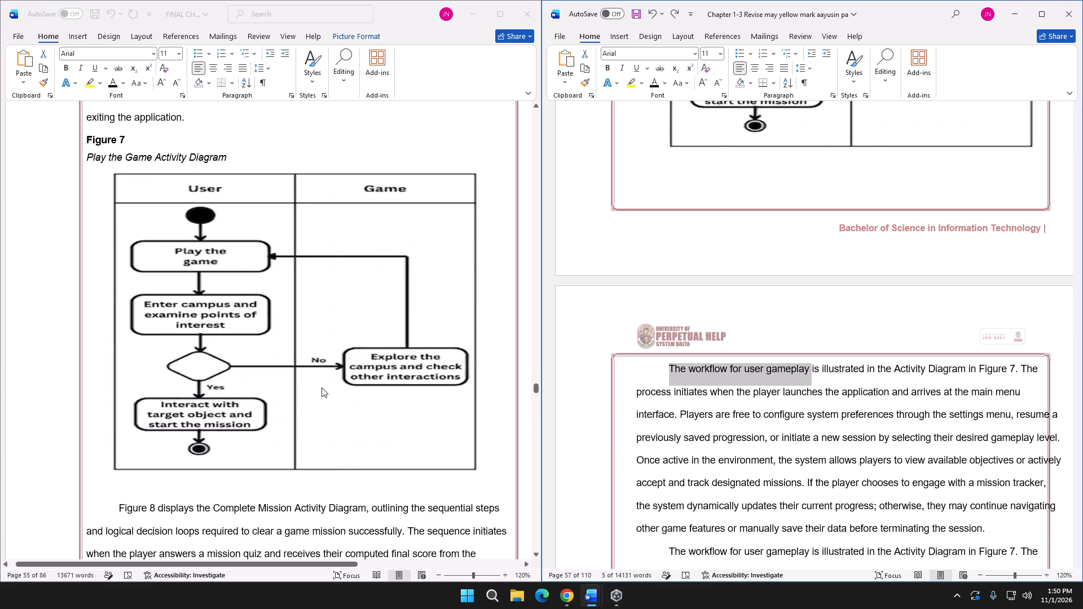
{"action": "scroll", "coordinate": [651, 307], "scroll_direction": "up", "scroll_amount": 14}
{"action": "scroll", "coordinate": [681, 341], "scroll_direction": "down", "scroll_amount": 10}
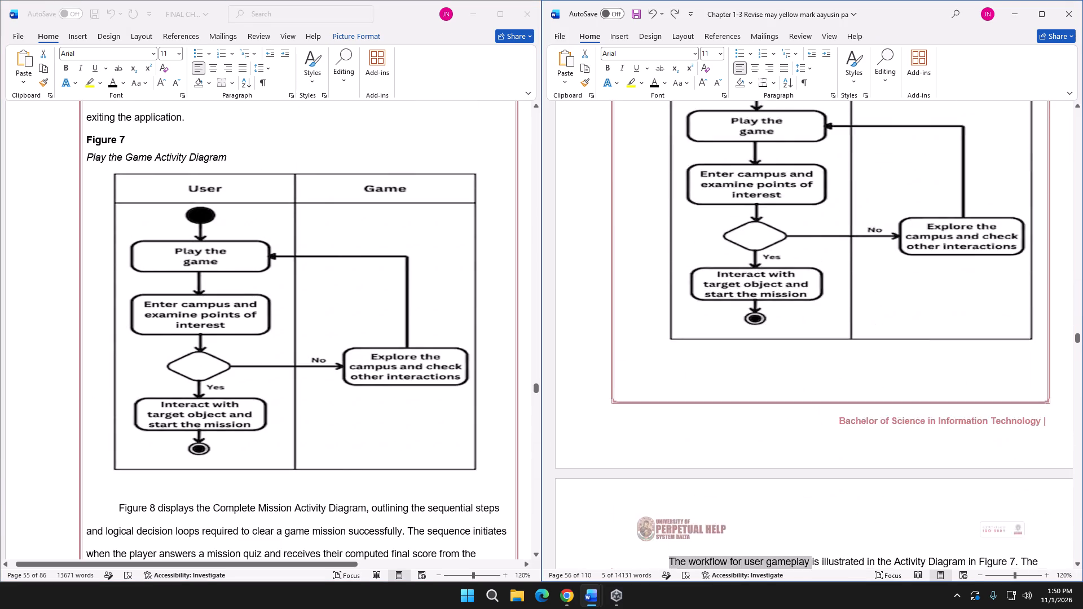
{"action": "scroll", "coordinate": [679, 342], "scroll_direction": "down", "scroll_amount": 4}
{"action": "left_click", "coordinate": [649, 381]}
{"action": "left_click_drag", "start_coordinate": [659, 374], "coordinate": [719, 383]}
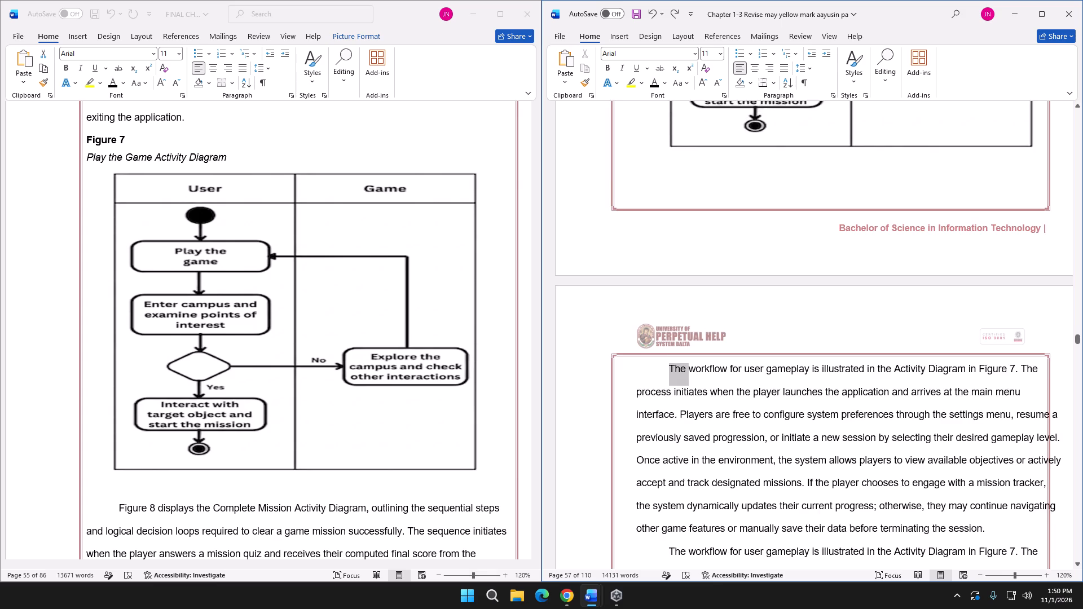
{"action": "left_click_drag", "start_coordinate": [719, 383], "coordinate": [821, 394]}
{"action": "scroll", "coordinate": [808, 411], "scroll_direction": "down", "scroll_amount": 14}
{"action": "left_click_drag", "start_coordinate": [821, 394], "coordinate": [802, 381]}
{"action": "key", "text": "ctrl+c"}
Replace the Complete Mission Activity Diagram description below the Figure 7 diagram in the FINAL document with the copied paragraphs.
{"action": "scroll", "coordinate": [335, 366], "scroll_direction": "down", "scroll_amount": 6}
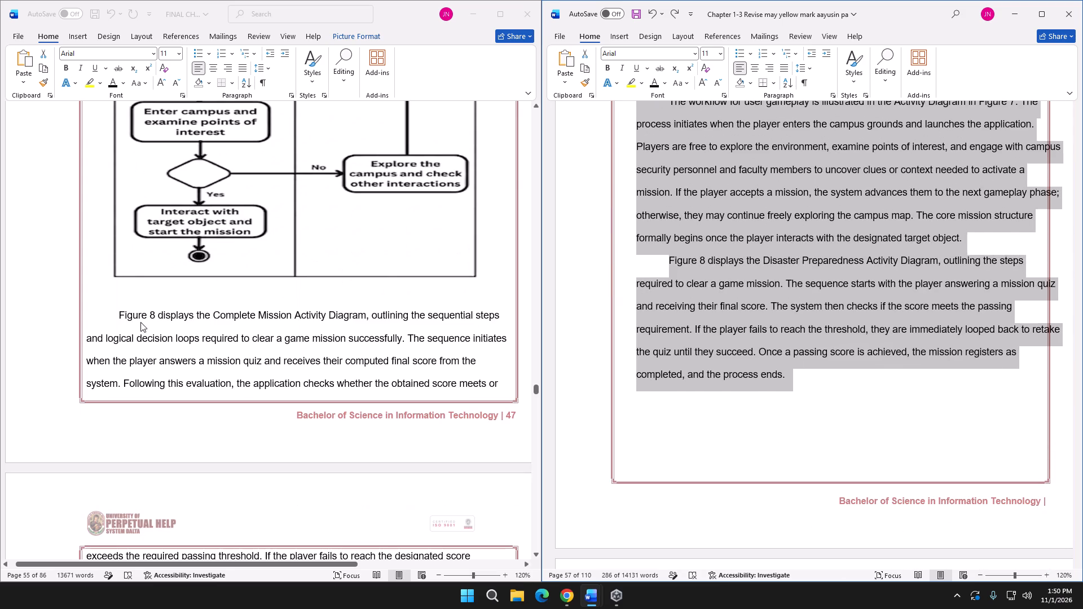
{"action": "left_click", "coordinate": [131, 315]}
{"action": "left_click_drag", "start_coordinate": [117, 317], "coordinate": [507, 387]}
{"action": "scroll", "coordinate": [508, 387], "scroll_direction": "down", "scroll_amount": 5}
{"action": "left_click_drag", "start_coordinate": [507, 387], "coordinate": [314, 429]}
{"action": "scroll", "coordinate": [401, 391], "scroll_direction": "down", "scroll_amount": 2}
{"action": "key", "text": "ctrl+v"}
Compare the Activity Diagram introduction and its figure reference in the FINAL document with the Chapter 1-3 reference.
{"action": "scroll", "coordinate": [344, 418], "scroll_direction": "up", "scroll_amount": 6}
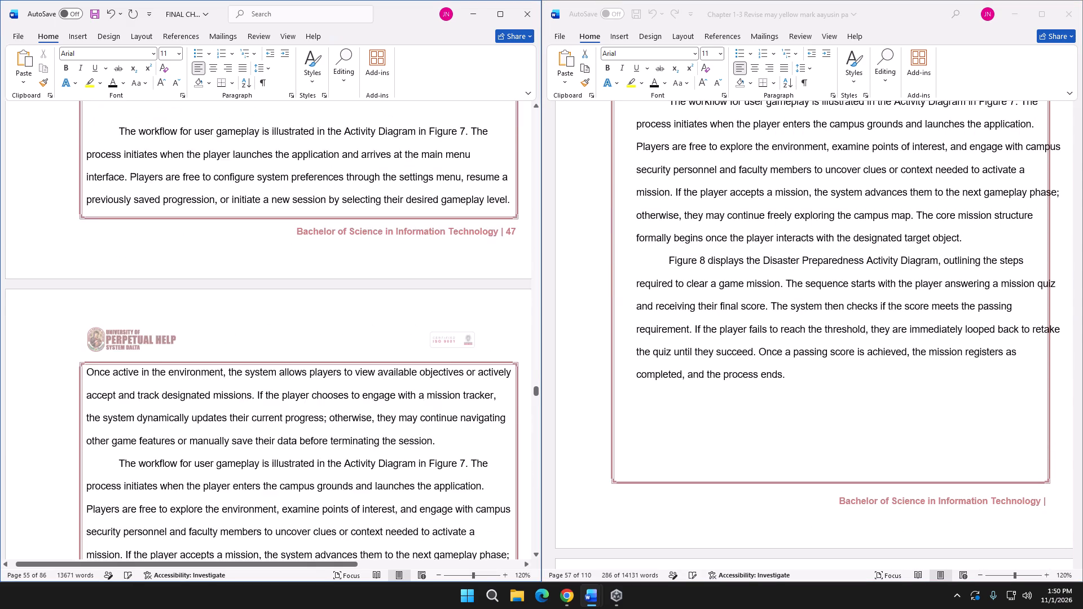
{"action": "scroll", "coordinate": [341, 419], "scroll_direction": "up", "scroll_amount": 7}
{"action": "scroll", "coordinate": [429, 409], "scroll_direction": "up", "scroll_amount": 11}
{"action": "scroll", "coordinate": [754, 401], "scroll_direction": "up", "scroll_amount": 5}
{"action": "scroll", "coordinate": [346, 365], "scroll_direction": "up", "scroll_amount": 7}
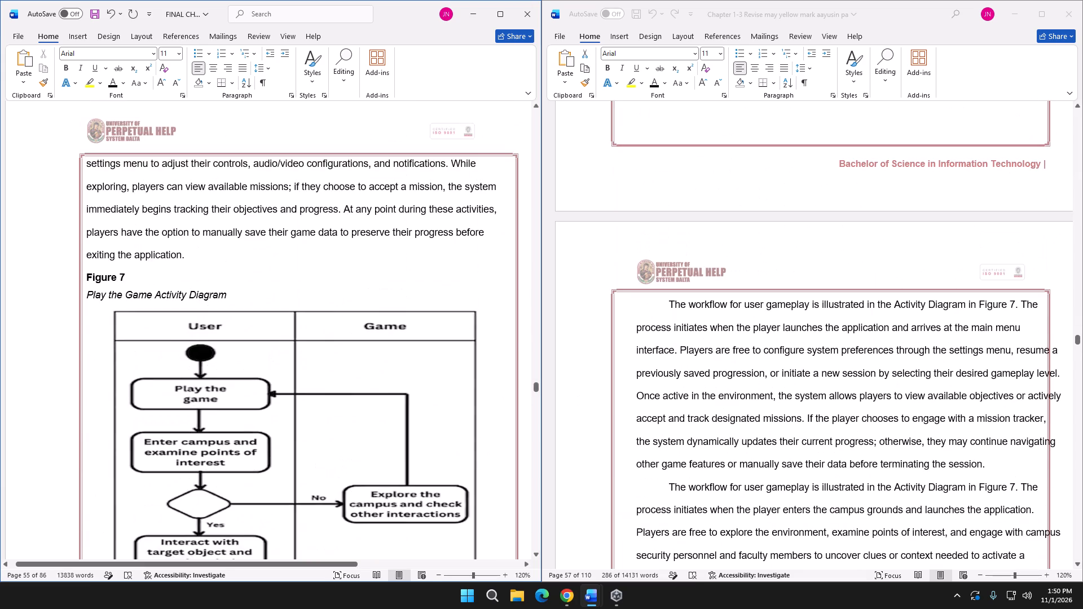
{"action": "scroll", "coordinate": [356, 363], "scroll_direction": "up", "scroll_amount": 9}
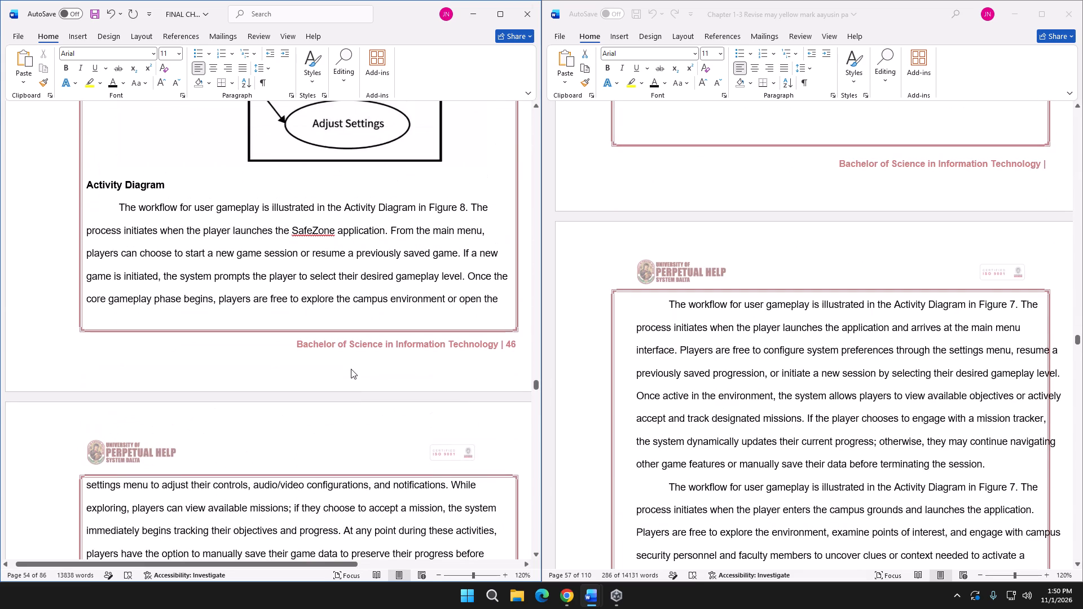
{"action": "scroll", "coordinate": [372, 366], "scroll_direction": "up", "scroll_amount": 11}
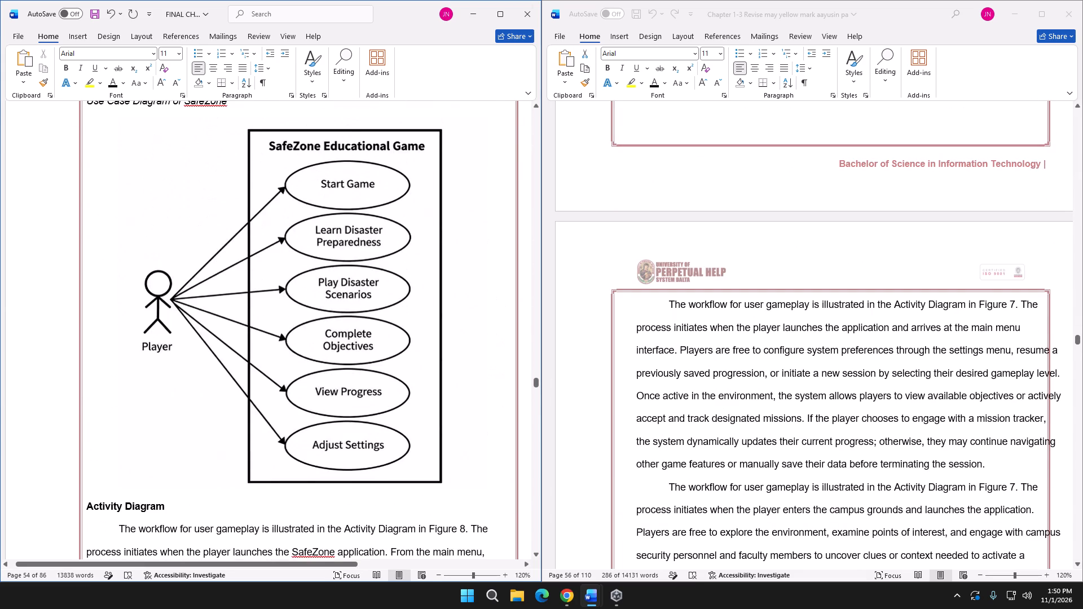
{"action": "scroll", "coordinate": [372, 367], "scroll_direction": "down", "scroll_amount": 6}
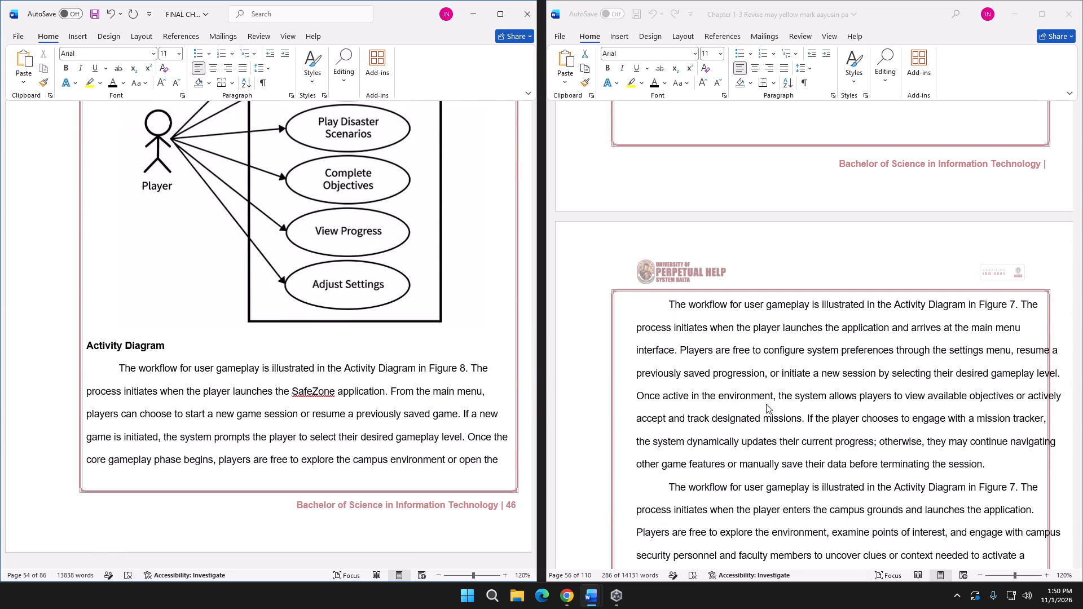
{"action": "scroll", "coordinate": [796, 409], "scroll_direction": "up", "scroll_amount": 18}
{"action": "scroll", "coordinate": [795, 406], "scroll_direction": "up", "scroll_amount": 10}
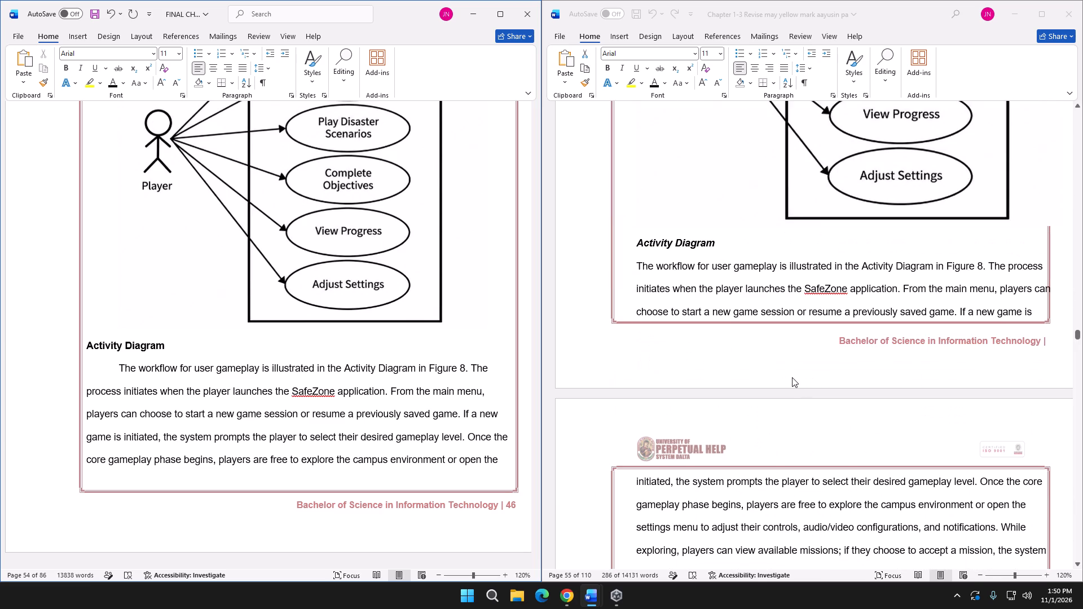
{"action": "scroll", "coordinate": [815, 364], "scroll_direction": "up", "scroll_amount": 11}
{"action": "scroll", "coordinate": [800, 393], "scroll_direction": "down", "scroll_amount": 4}
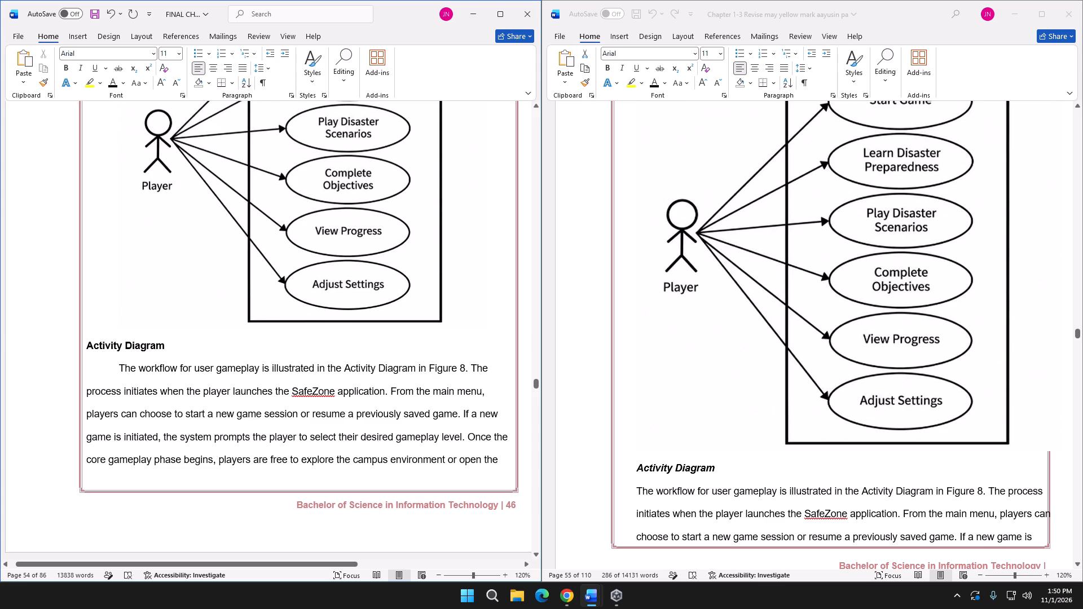
{"action": "scroll", "coordinate": [444, 383], "scroll_direction": "up", "scroll_amount": 3}
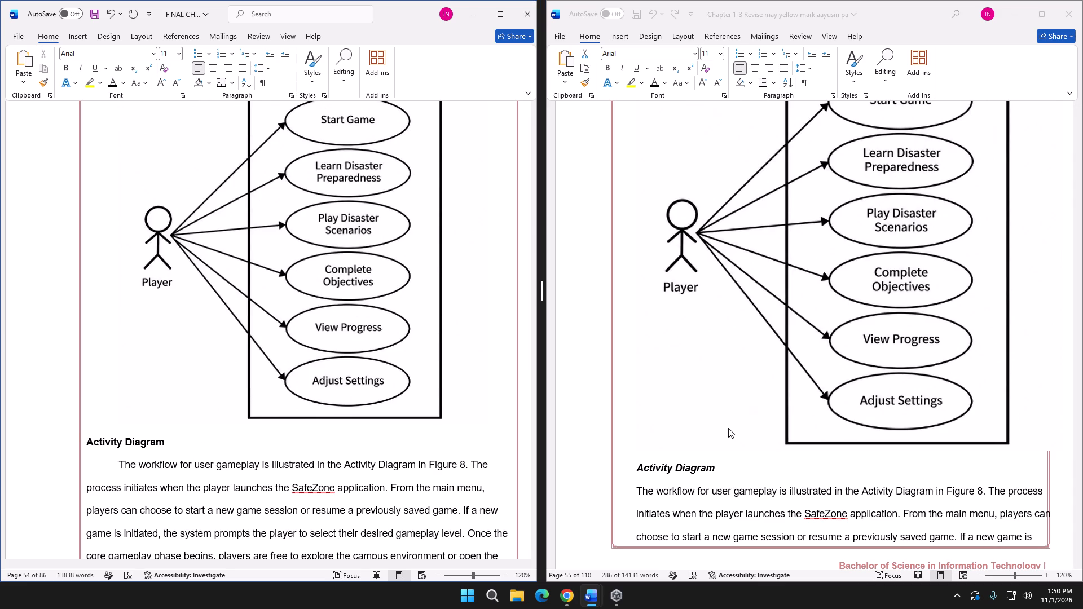
{"action": "scroll", "coordinate": [723, 429], "scroll_direction": "down", "scroll_amount": 10}
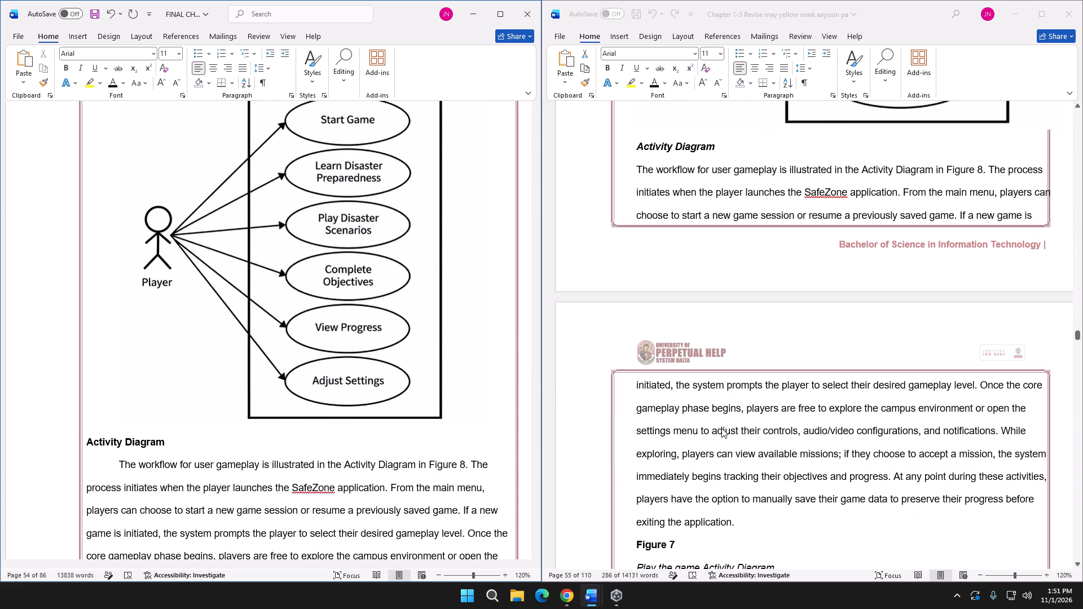
{"action": "scroll", "coordinate": [486, 397], "scroll_direction": "up", "scroll_amount": 5}
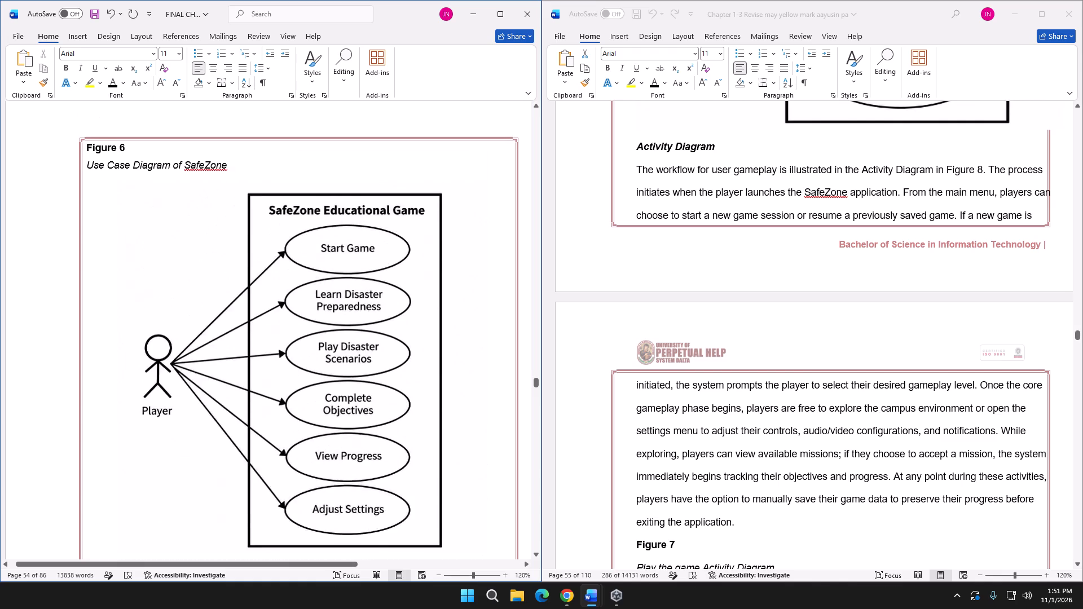
Change the figure number in the first sentence under the Activity Diagram heading to 6.
{"action": "scroll", "coordinate": [485, 398], "scroll_direction": "down", "scroll_amount": 7}
{"action": "left_click_drag", "start_coordinate": [465, 399], "coordinate": [457, 400]}
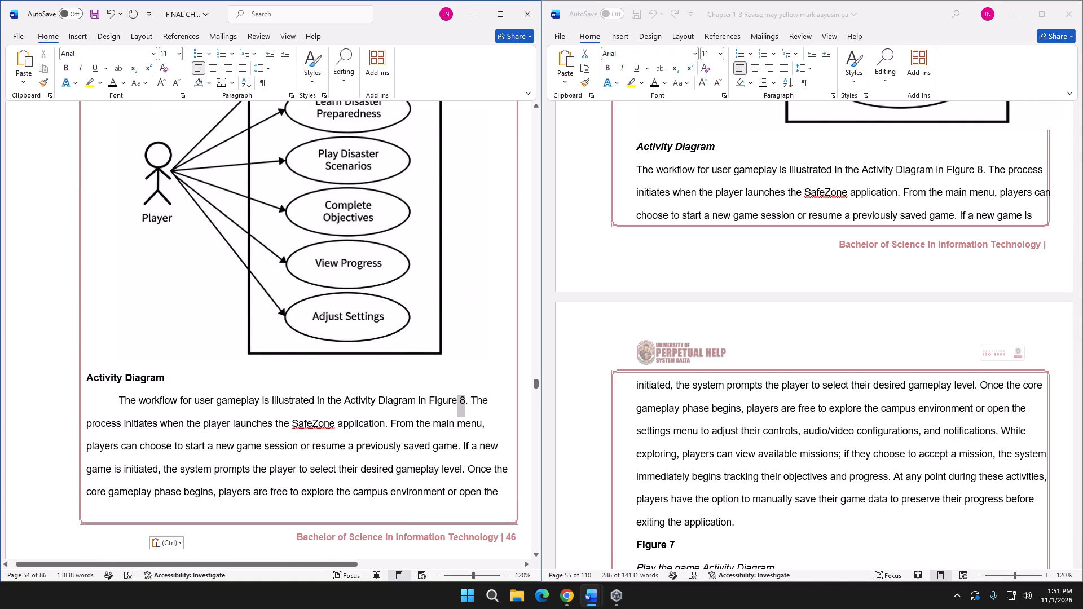
{"action": "left_click_drag", "start_coordinate": [457, 400], "coordinate": [459, 400]}
{"action": "key", "text": "6"}
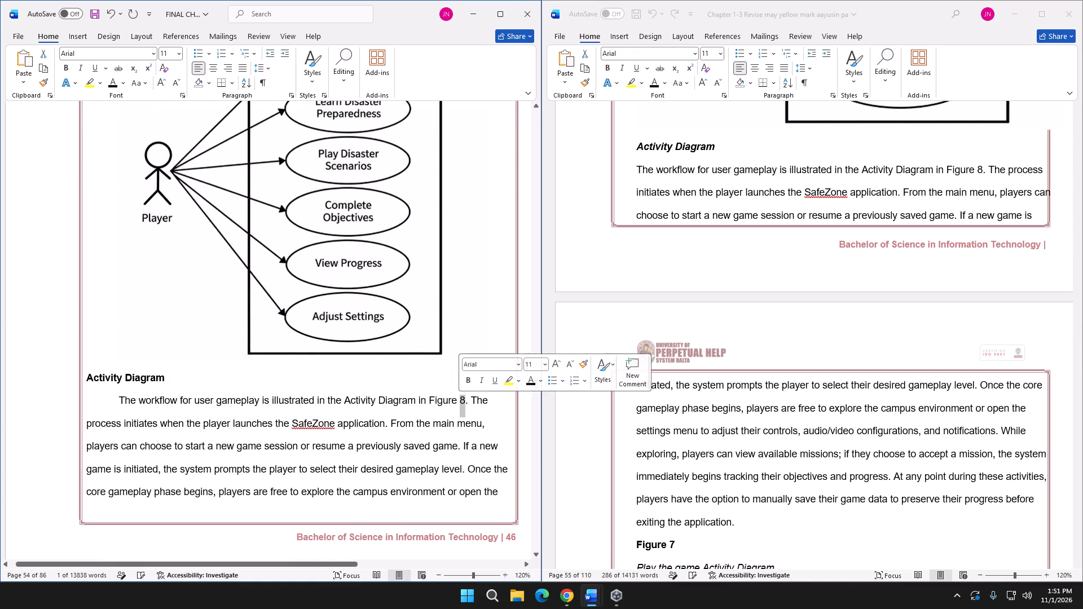
{"action": "key", "text": "6"}
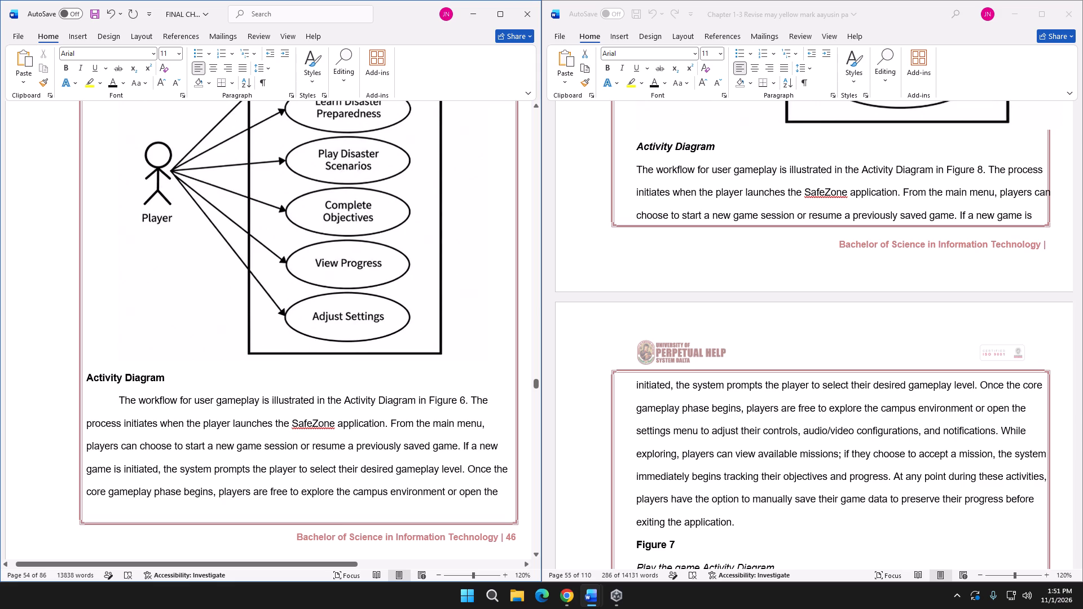
Check the pasted workflow paragraphs and the Figure 8 section of the FINAL document against the reference.
{"action": "scroll", "coordinate": [461, 401], "scroll_direction": "down", "scroll_amount": 6}
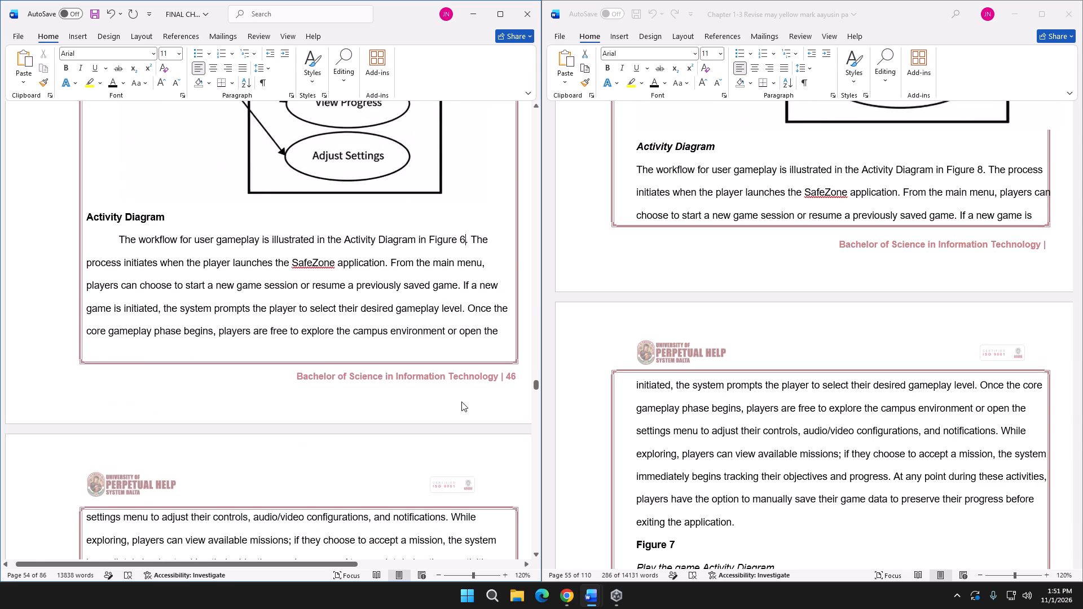
{"action": "scroll", "coordinate": [461, 401], "scroll_direction": "down", "scroll_amount": 15}
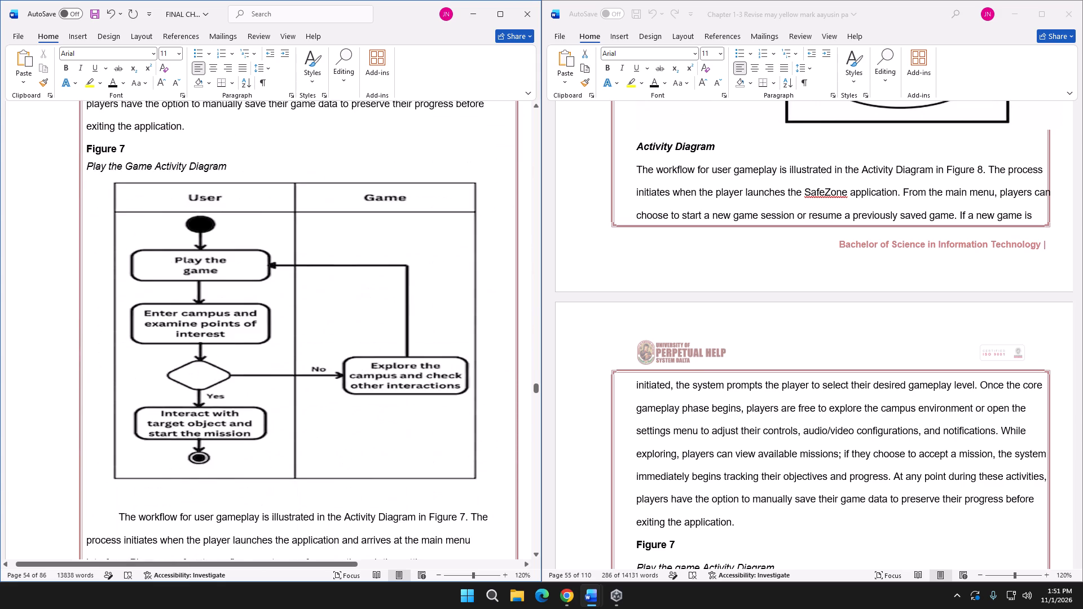
{"action": "scroll", "coordinate": [460, 401], "scroll_direction": "down", "scroll_amount": 5}
{"action": "scroll", "coordinate": [455, 340], "scroll_direction": "down", "scroll_amount": 7}
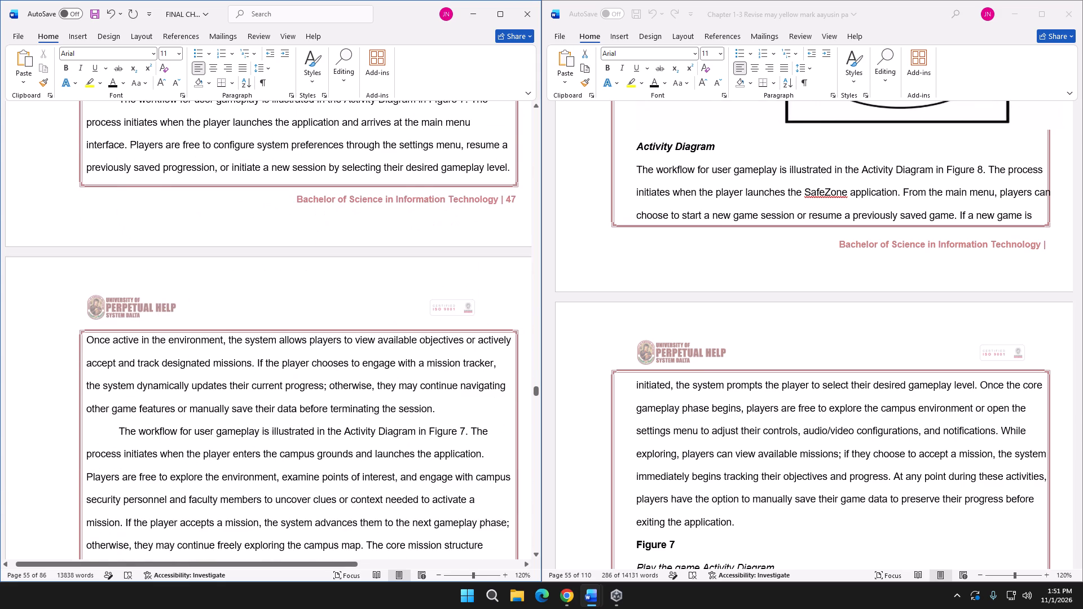
{"action": "scroll", "coordinate": [454, 345], "scroll_direction": "down", "scroll_amount": 10}
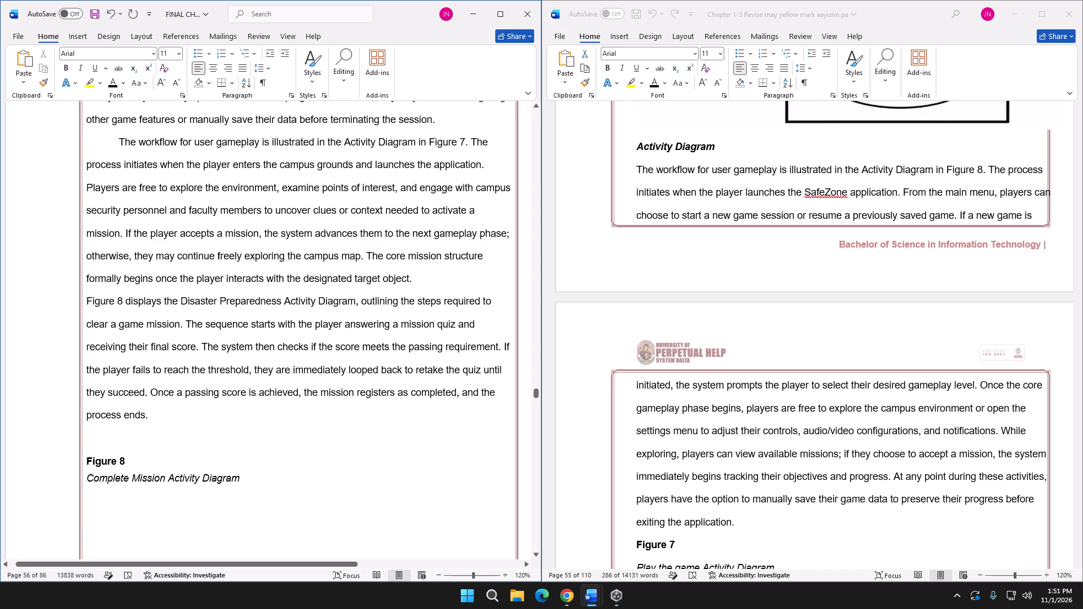
{"action": "scroll", "coordinate": [736, 410], "scroll_direction": "down", "scroll_amount": 7}
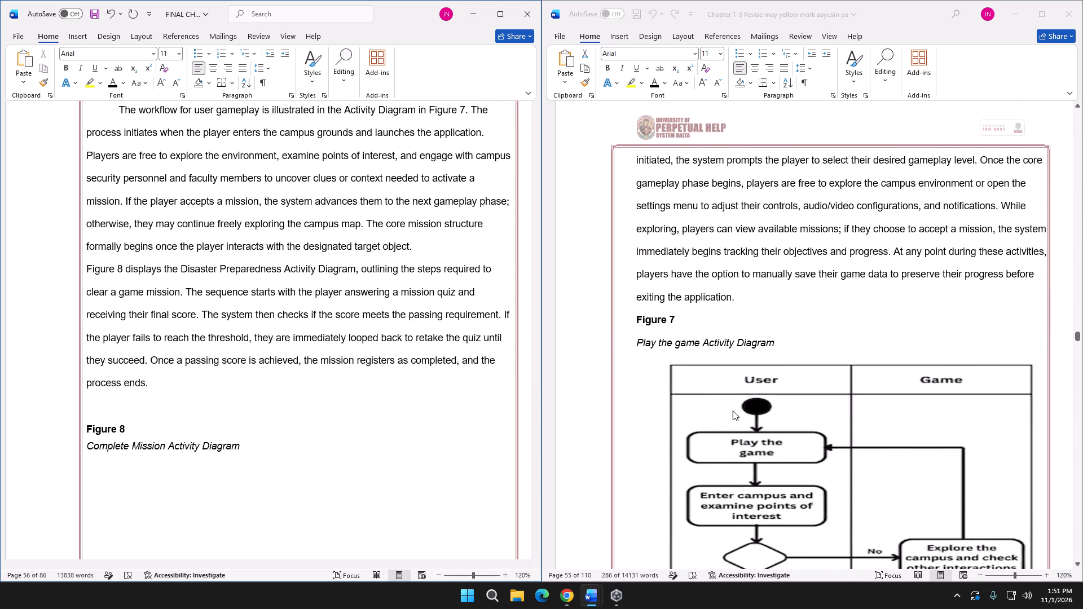
{"action": "scroll", "coordinate": [719, 399], "scroll_direction": "down", "scroll_amount": 20}
{"action": "scroll", "coordinate": [714, 399], "scroll_direction": "down", "scroll_amount": 4}
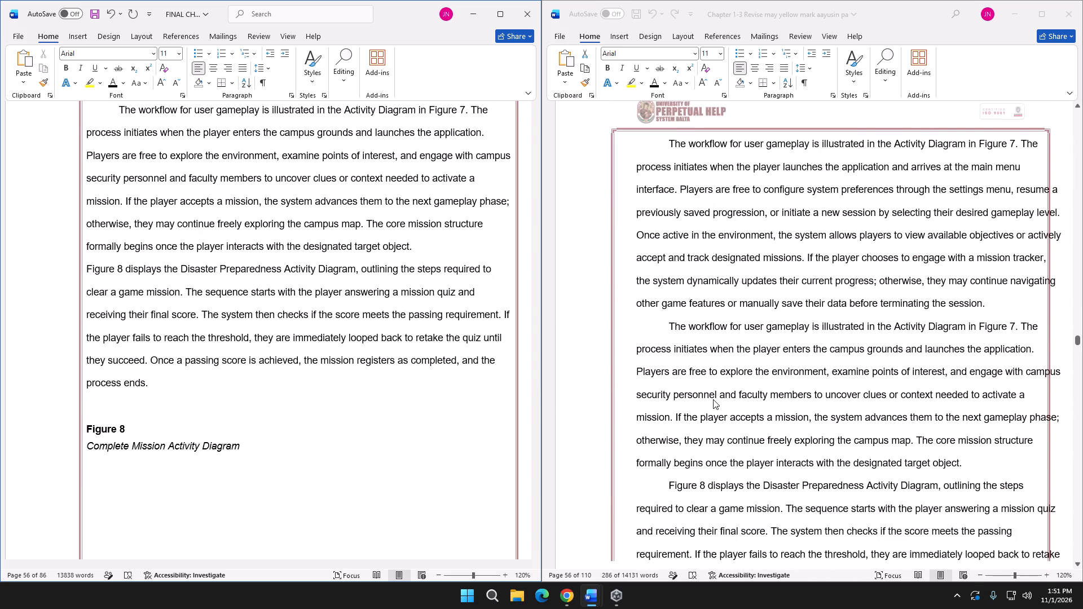
{"action": "scroll", "coordinate": [713, 399], "scroll_direction": "down", "scroll_amount": 13}
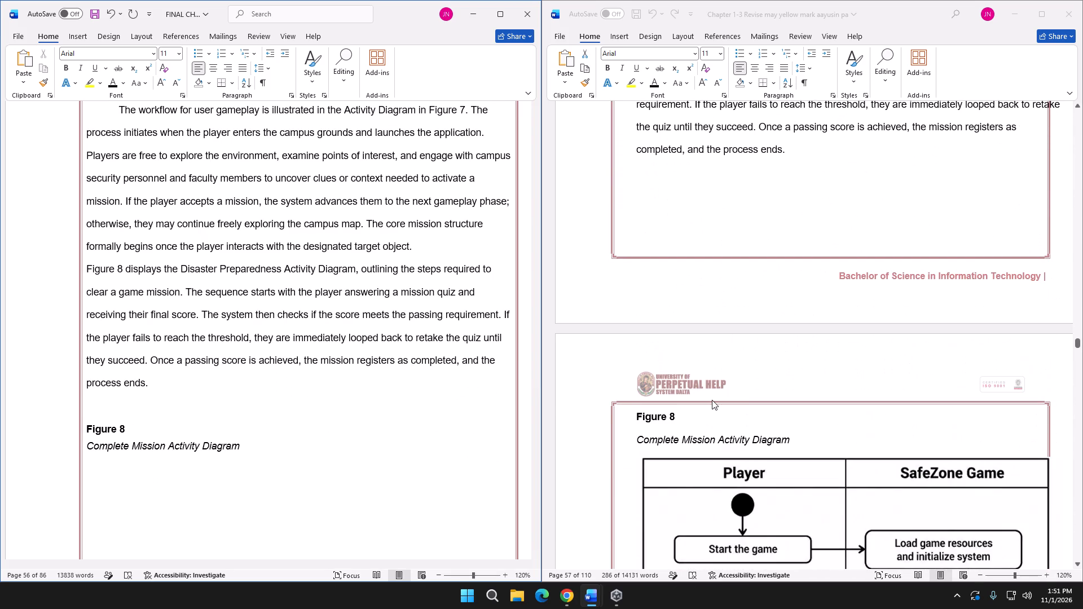
{"action": "scroll", "coordinate": [371, 355], "scroll_direction": "up", "scroll_amount": 2}
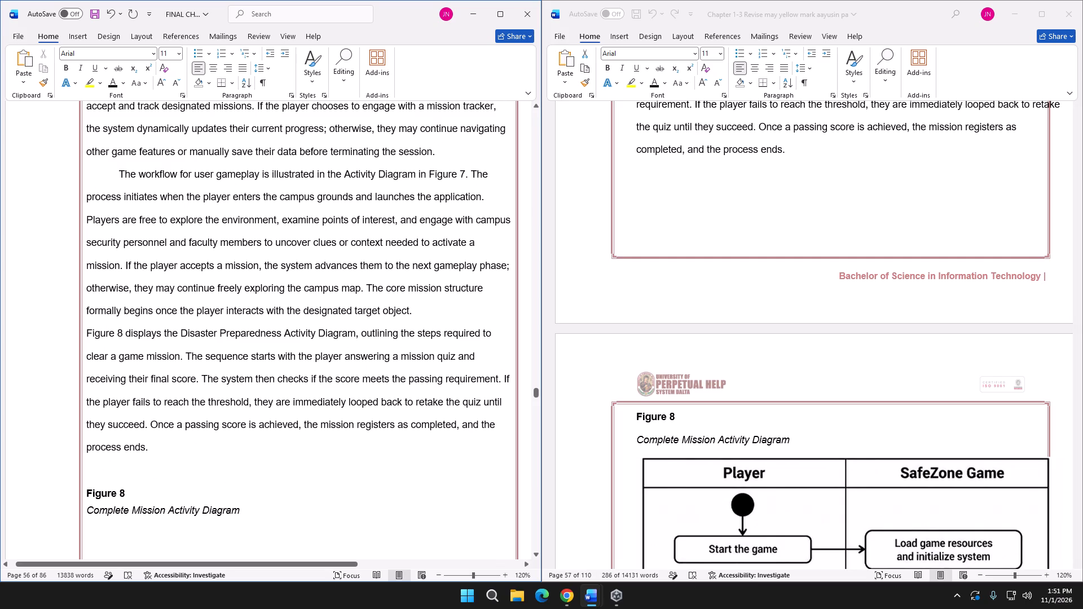
{"action": "scroll", "coordinate": [782, 405], "scroll_direction": "down", "scroll_amount": 20}
{"action": "scroll", "coordinate": [782, 405], "scroll_direction": "down", "scroll_amount": 5}
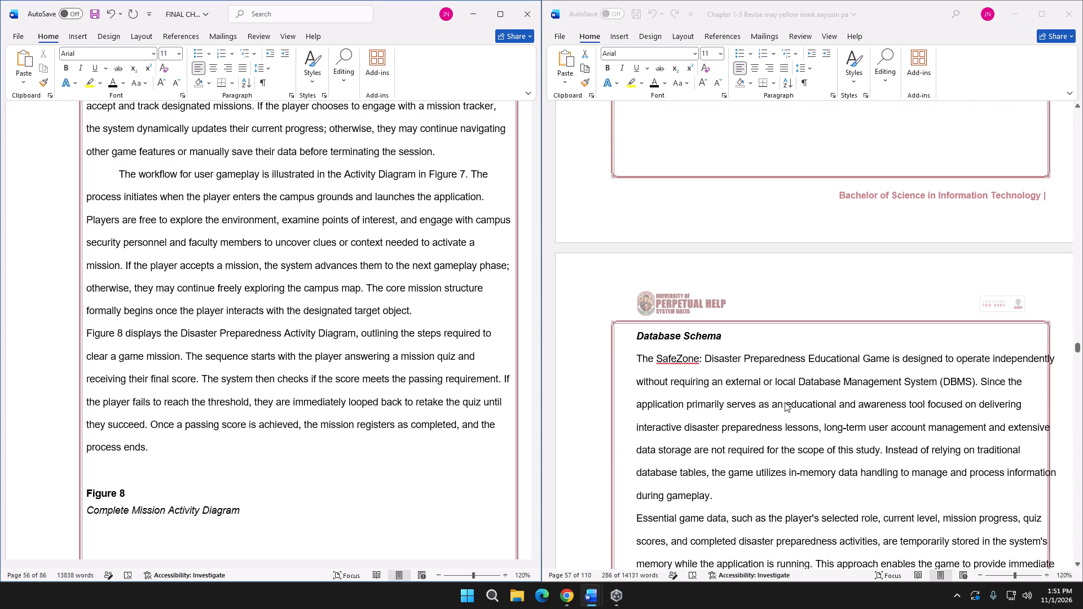
{"action": "scroll", "coordinate": [781, 404], "scroll_direction": "up", "scroll_amount": 13}
Insert a blank line above the paragraph beginning "Figure 8 displays" and indent that paragraph's first line.
{"action": "left_click", "coordinate": [420, 313]}
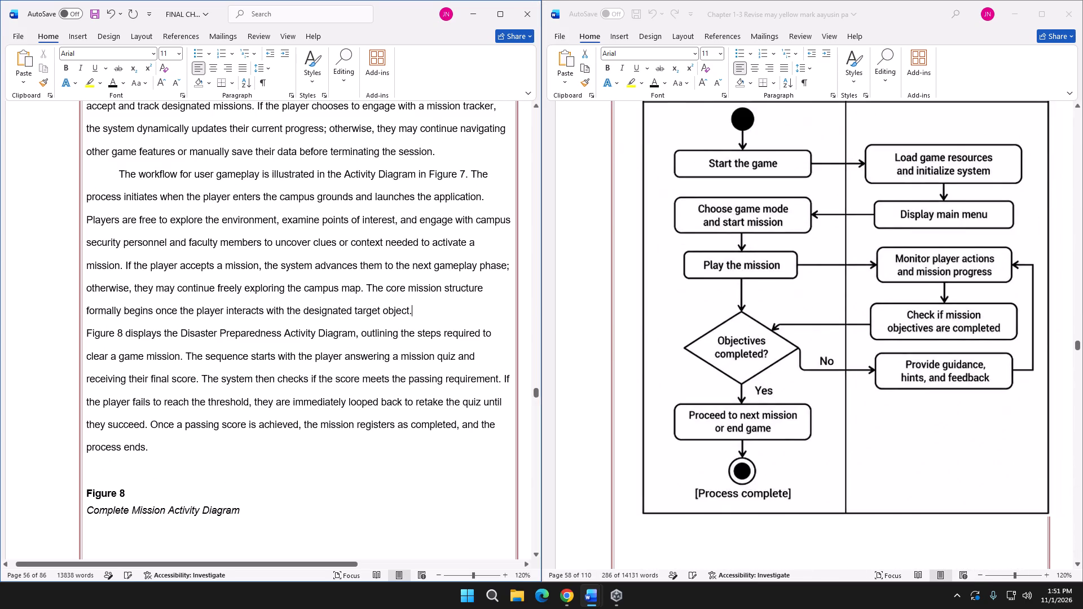
{"action": "key", "text": "Return"}
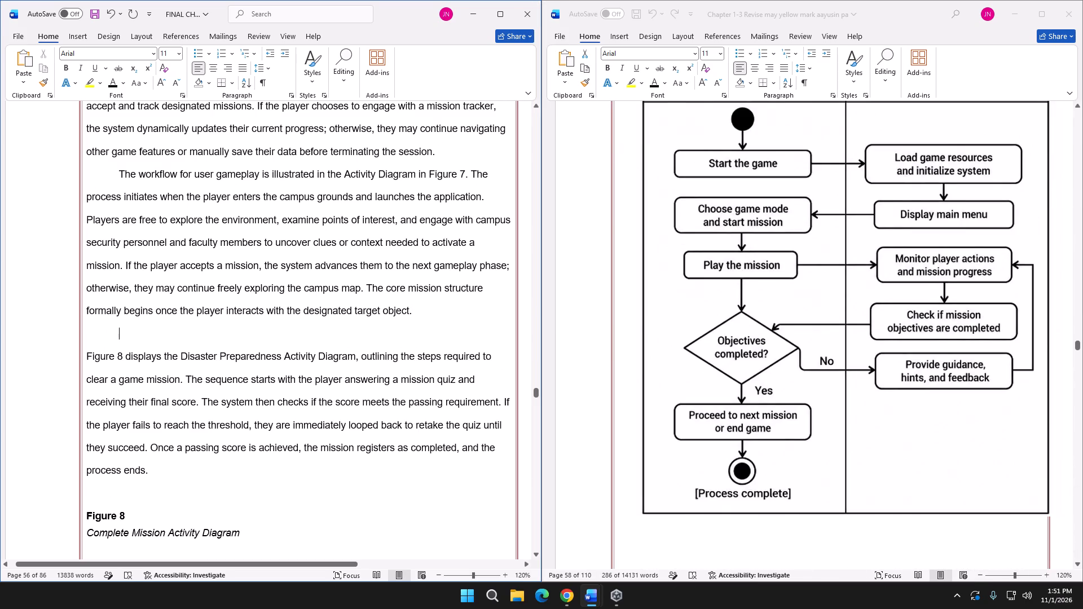
{"action": "left_click", "coordinate": [87, 360]}
{"action": "key", "text": "Tab"}
Remove the blank line between the "Figure 8 displays" paragraph and the Figure 8 caption in the FINAL document.
{"action": "left_click", "coordinate": [115, 497]}
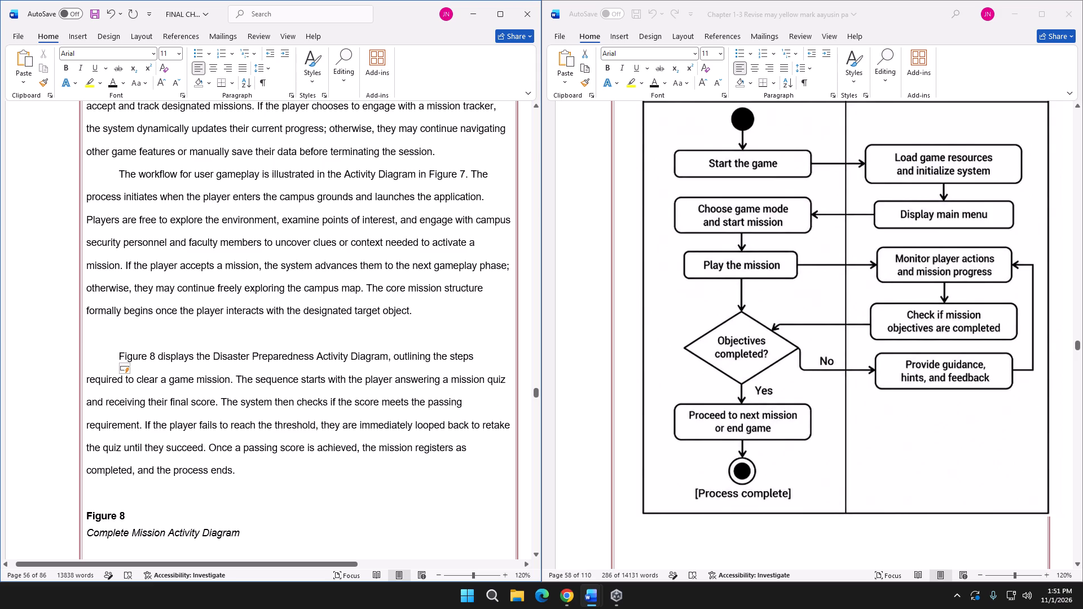
{"action": "scroll", "coordinate": [259, 428], "scroll_direction": "down", "scroll_amount": 4}
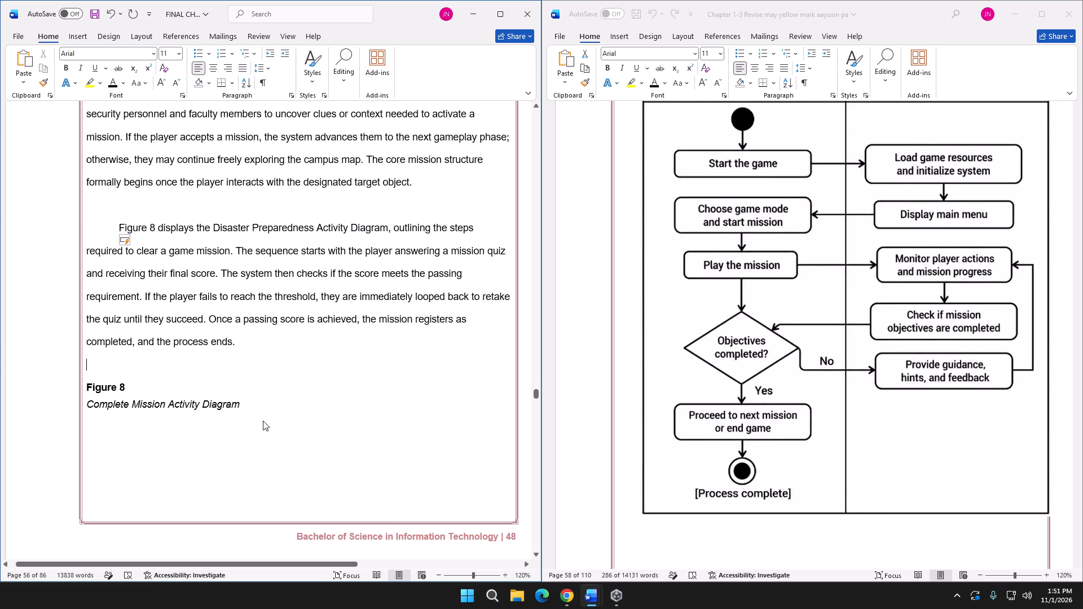
{"action": "left_click", "coordinate": [253, 421]}
{"action": "left_click", "coordinate": [104, 373]}
{"action": "key", "text": "BackSpace"}
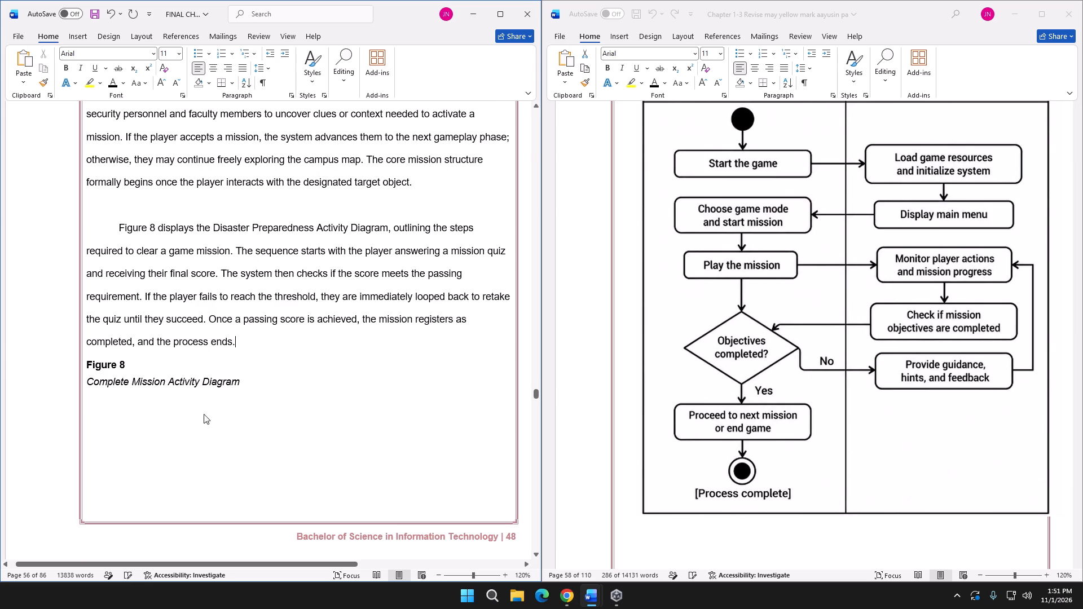
Replace the User/Game diagram under the Complete Mission Activity Diagram caption in the FINAL document with the reference's Player/SafeZone Game diagram.
{"action": "left_click", "coordinate": [243, 402]}
{"action": "key", "text": "shift+Return"}
{"action": "key", "text": "shift+Return"}
{"action": "scroll", "coordinate": [359, 400], "scroll_direction": "down", "scroll_amount": 6}
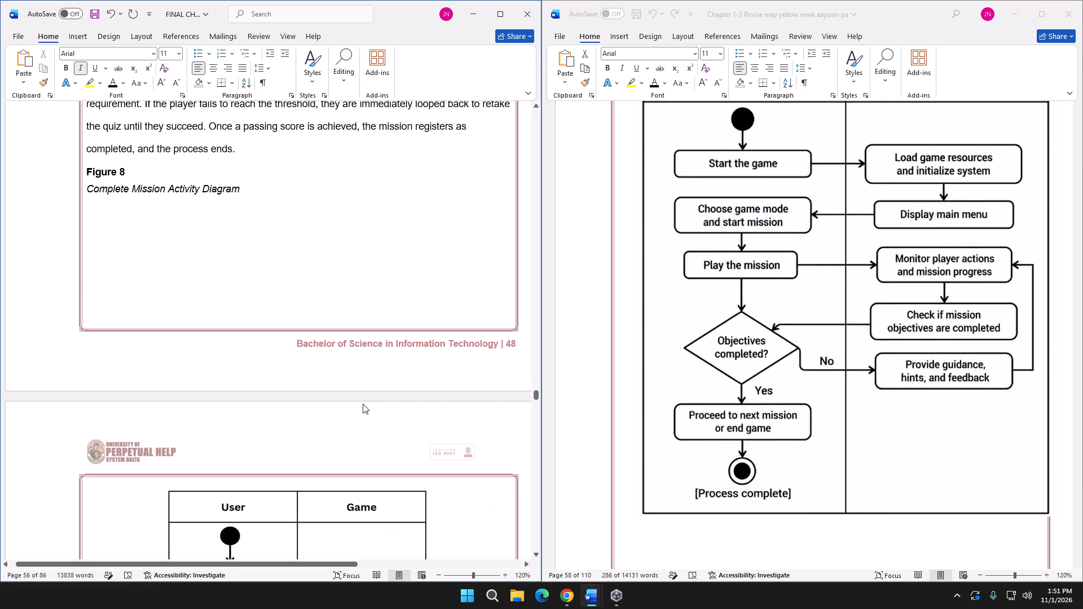
{"action": "left_click", "coordinate": [747, 350]}
{"action": "scroll", "coordinate": [752, 405], "scroll_direction": "up", "scroll_amount": 6}
{"action": "left_click", "coordinate": [804, 403]}
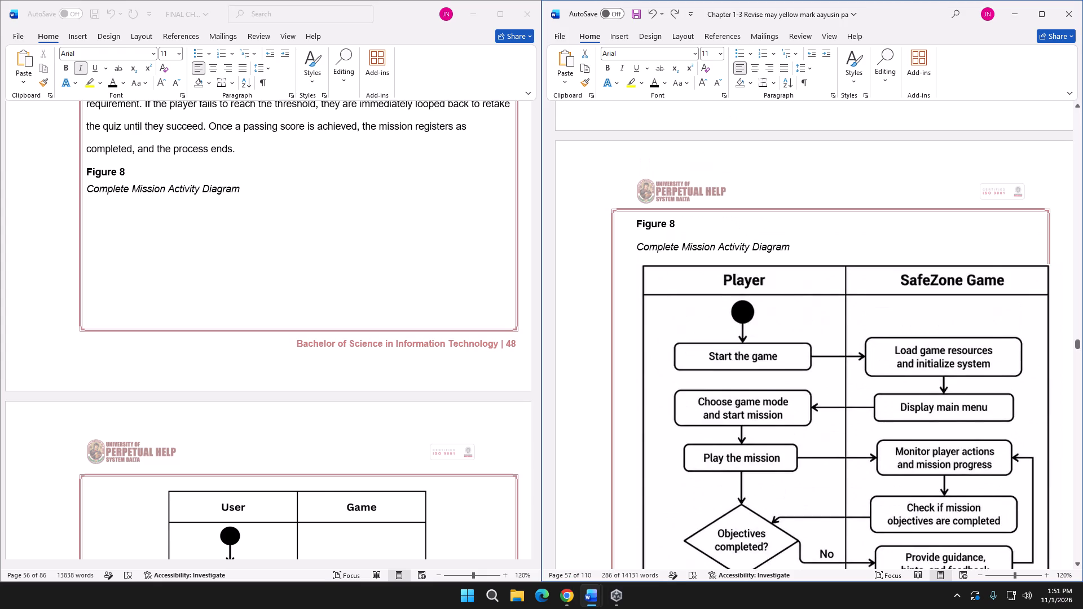
{"action": "key", "text": "ctrl+c"}
{"action": "scroll", "coordinate": [433, 399], "scroll_direction": "down", "scroll_amount": 6}
{"action": "left_click", "coordinate": [320, 385]}
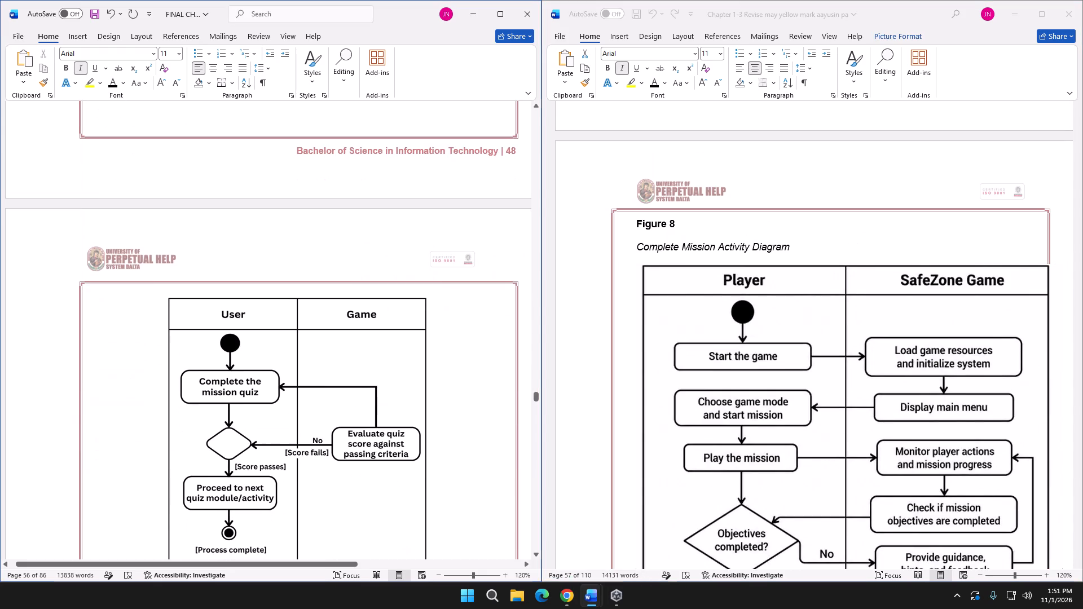
{"action": "left_click", "coordinate": [320, 385]}
{"action": "key", "text": "Delete"}
{"action": "scroll", "coordinate": [287, 372], "scroll_direction": "up", "scroll_amount": 5}
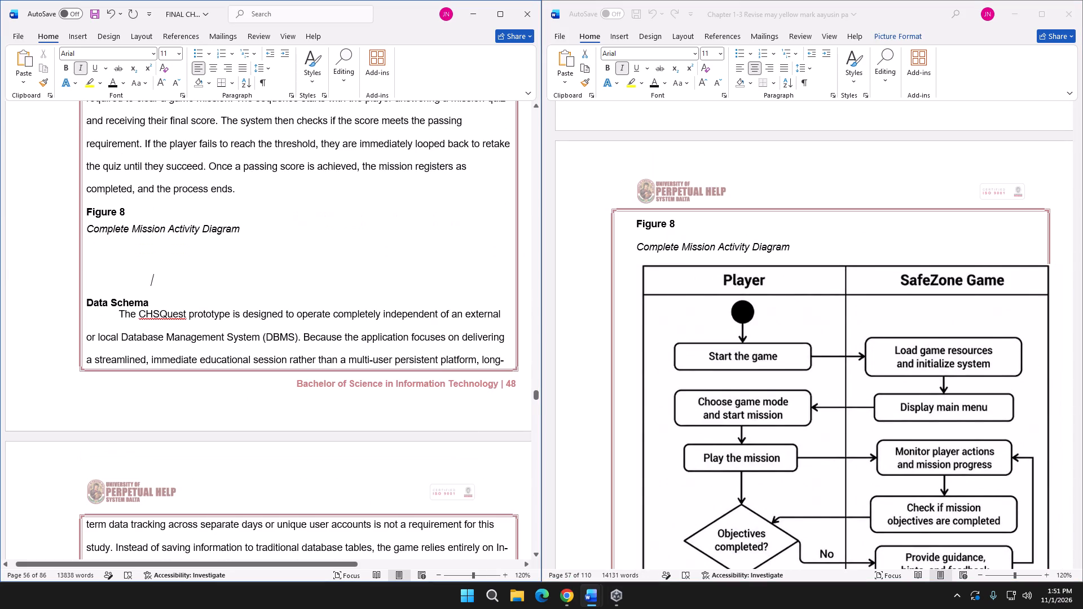
{"action": "left_click", "coordinate": [104, 256]}
{"action": "key", "text": "ctrl+v"}
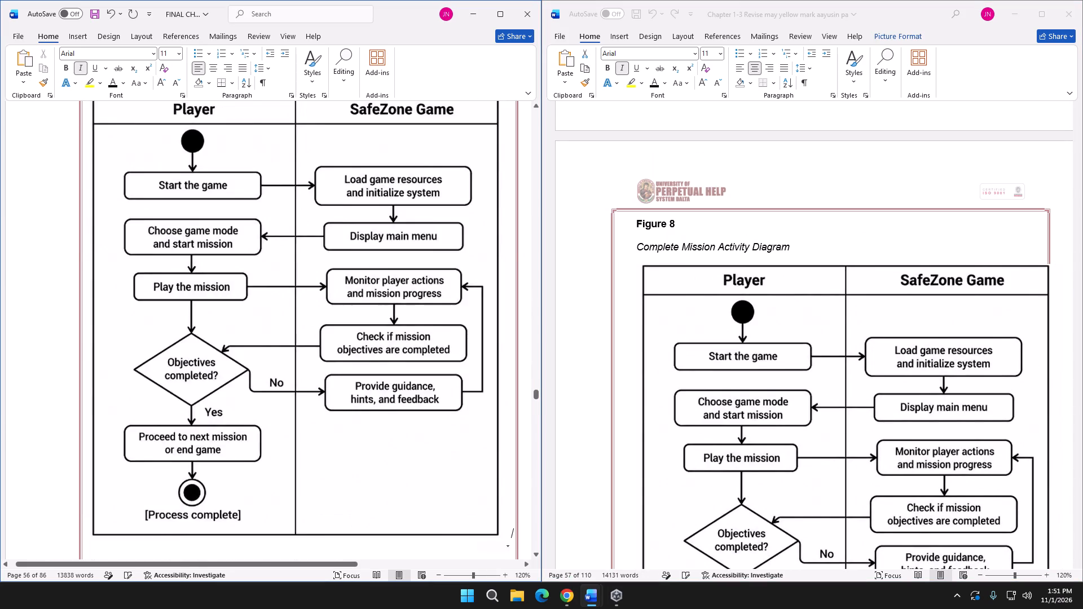
Remove the blank lines between the pasted Figure 8 diagram and the Data Schema heading.
{"action": "scroll", "coordinate": [199, 321], "scroll_direction": "up", "scroll_amount": 10}
{"action": "scroll", "coordinate": [222, 358], "scroll_direction": "down", "scroll_amount": 17}
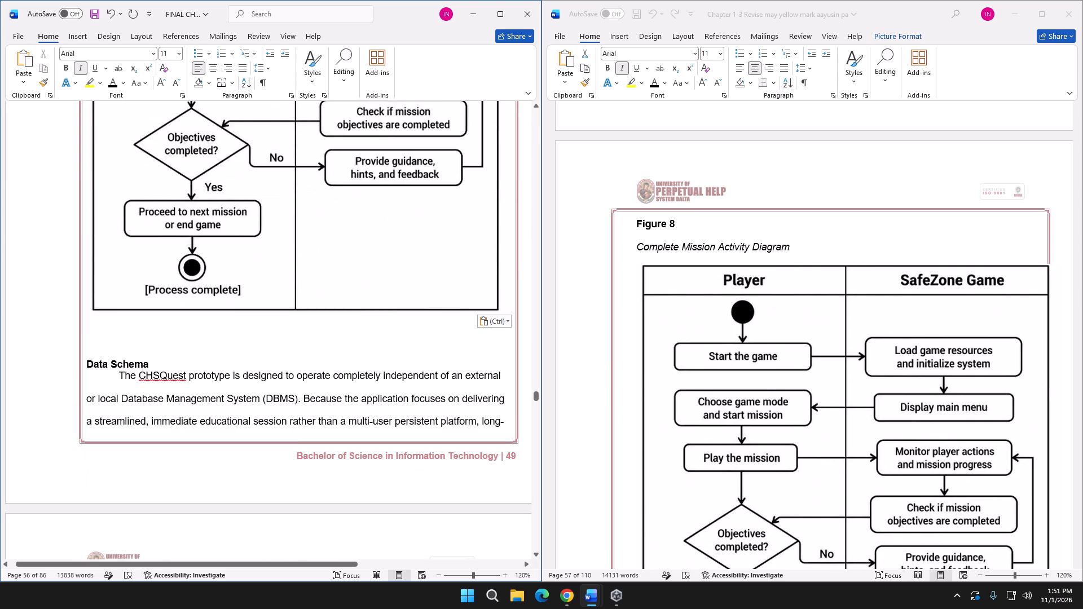
{"action": "scroll", "coordinate": [674, 405], "scroll_direction": "down", "scroll_amount": 4}
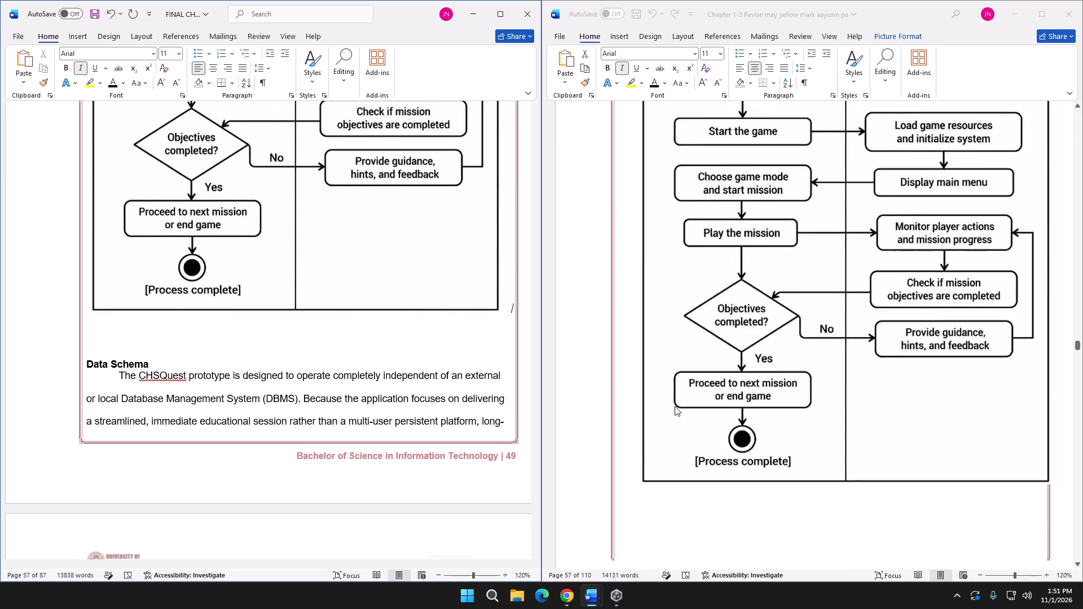
{"action": "scroll", "coordinate": [675, 406], "scroll_direction": "down", "scroll_amount": 13}
{"action": "left_click", "coordinate": [178, 329]}
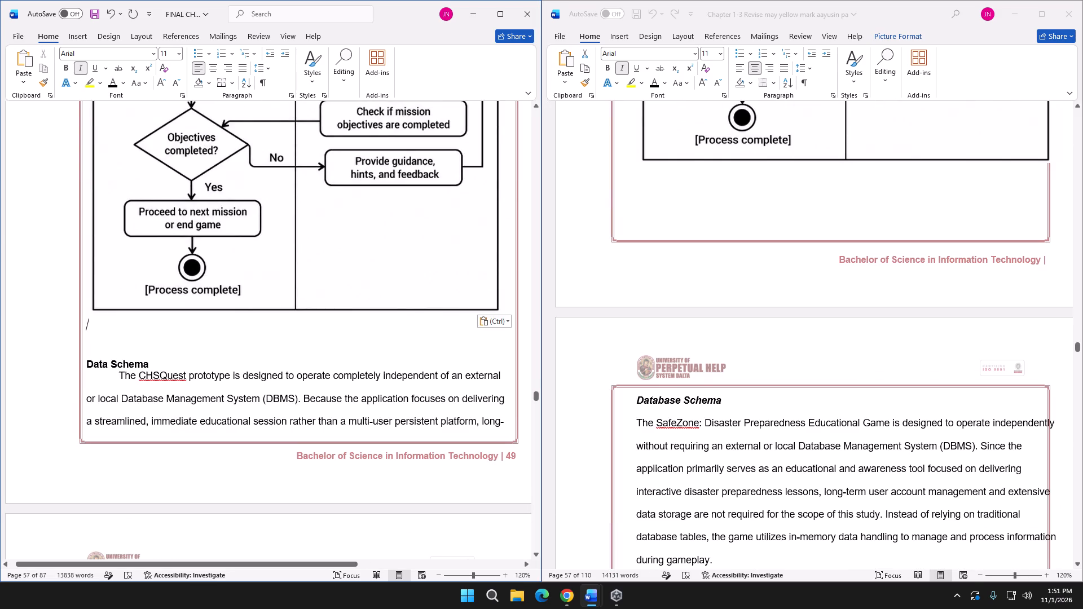
{"action": "scroll", "coordinate": [201, 341], "scroll_direction": "down", "scroll_amount": 7}
{"action": "scroll", "coordinate": [210, 347], "scroll_direction": "up", "scroll_amount": 3}
{"action": "key", "text": "BackSpace"}
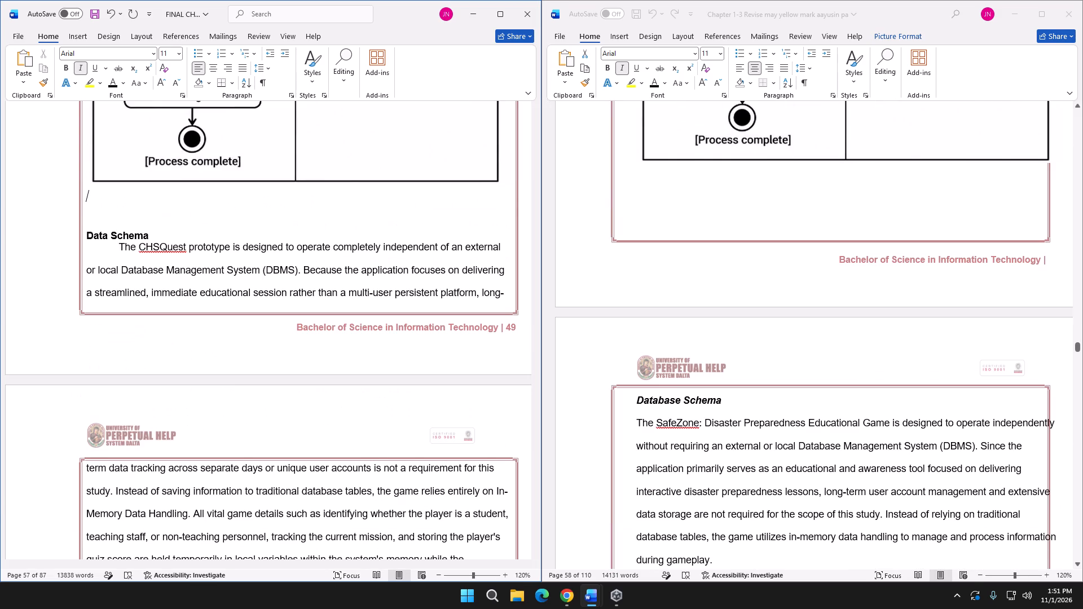
{"action": "key", "text": "BackSpace"}
{"action": "scroll", "coordinate": [210, 349], "scroll_direction": "down", "scroll_amount": 11}
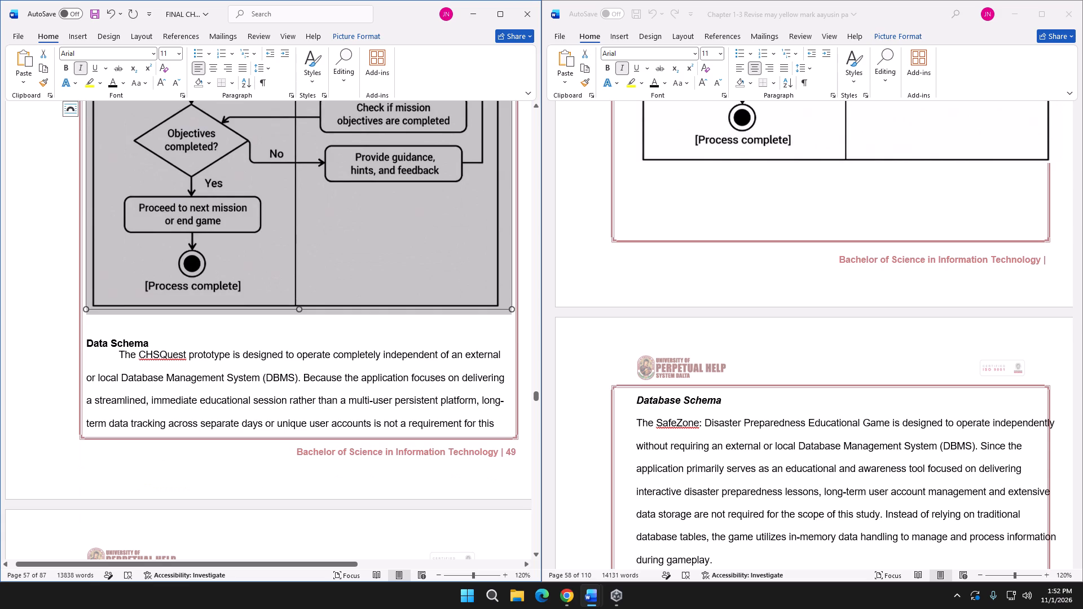
{"action": "left_click", "coordinate": [151, 340]}
{"action": "left_click", "coordinate": [118, 334]}
{"action": "key", "text": "BackSpace"}
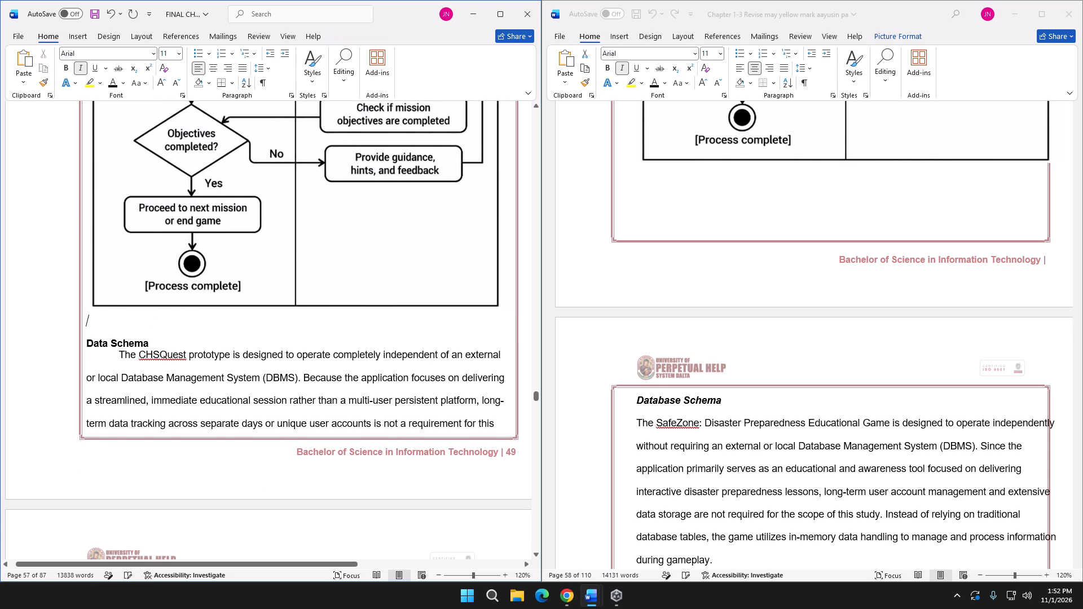
{"action": "key", "text": "BackSpace"}
{"action": "scroll", "coordinate": [689, 380], "scroll_direction": "down", "scroll_amount": 3}
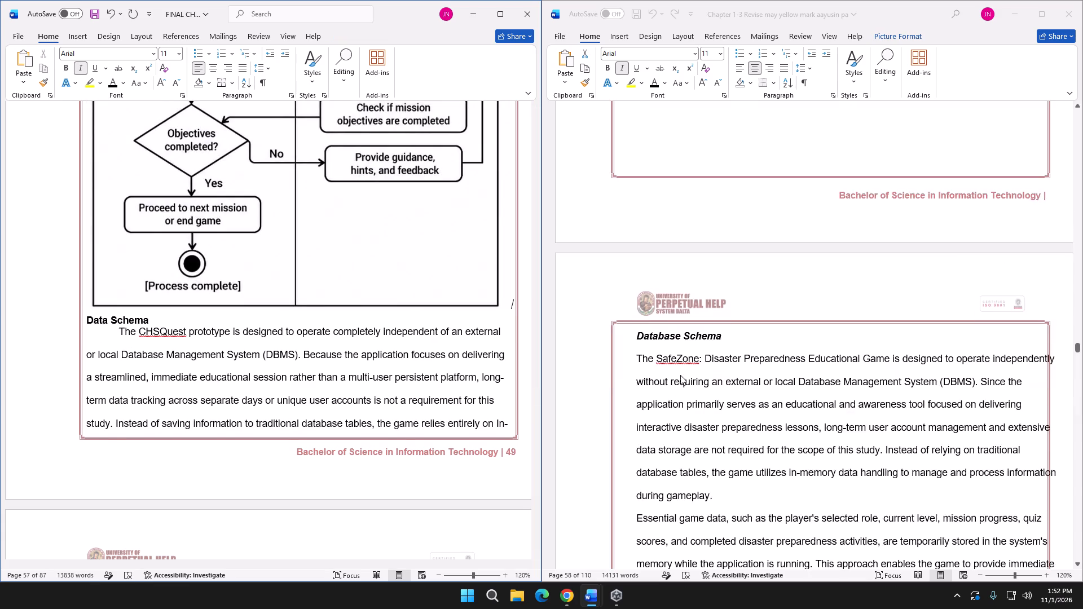
Set the Data Schema heading's line spacing to double in the FINAL document.
{"action": "left_click", "coordinate": [637, 326]}
{"action": "left_click", "coordinate": [636, 326]}
{"action": "left_click", "coordinate": [165, 319]}
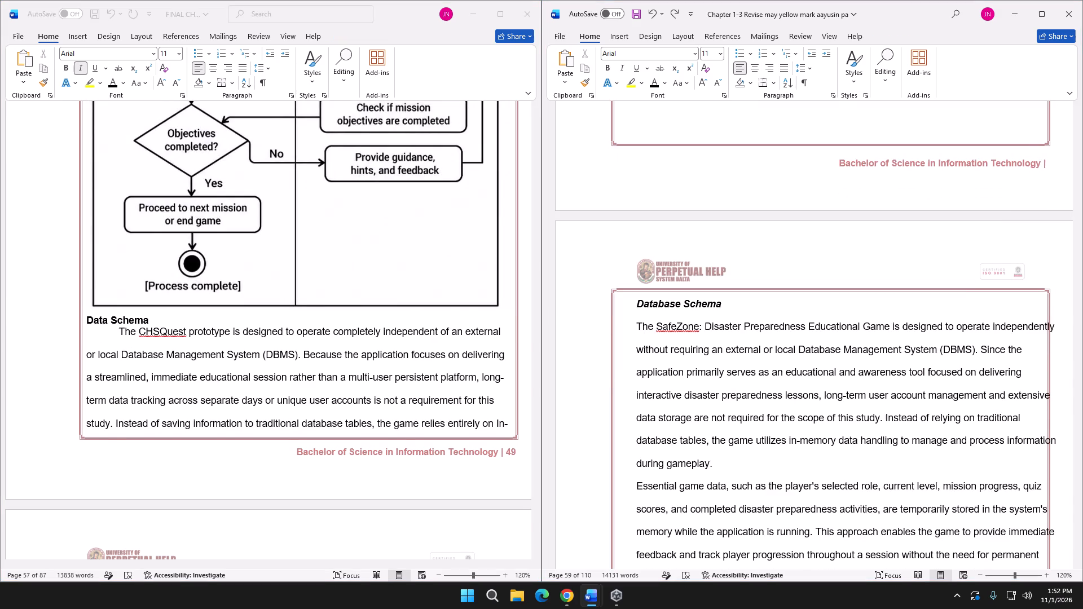
{"action": "left_click_drag", "start_coordinate": [152, 321], "coordinate": [87, 325]}
{"action": "left_click", "coordinate": [291, 98]}
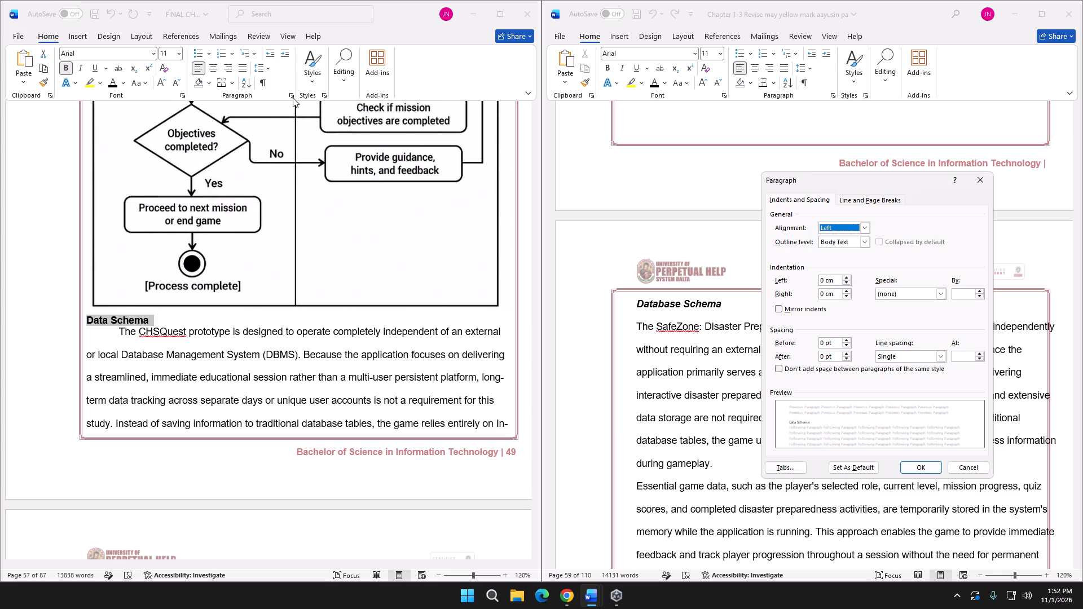
{"action": "left_click", "coordinate": [901, 355]}
{"action": "left_click", "coordinate": [890, 382]}
{"action": "left_click", "coordinate": [923, 464]}
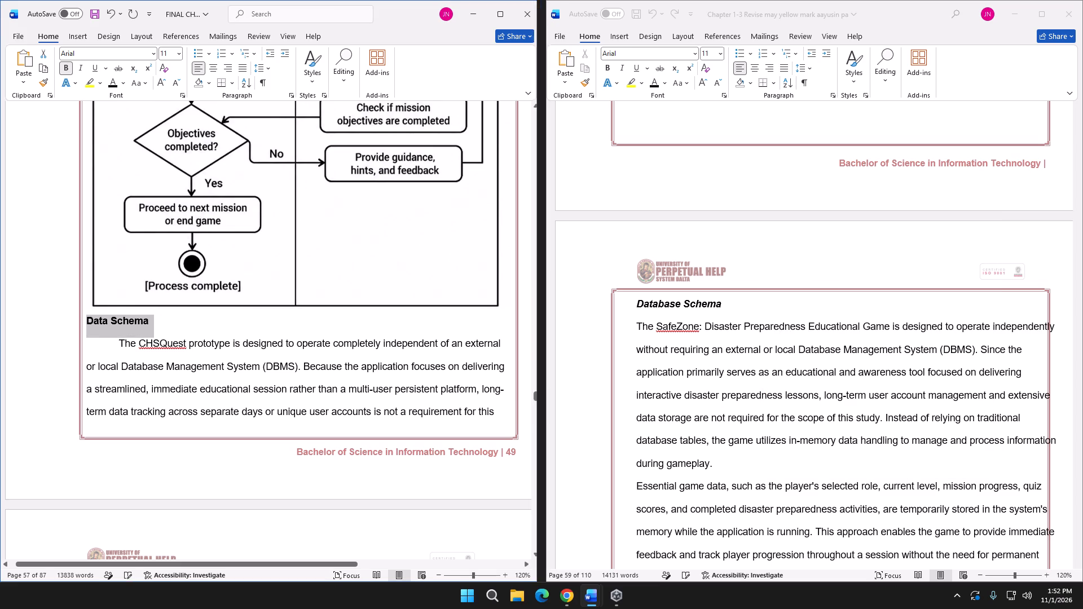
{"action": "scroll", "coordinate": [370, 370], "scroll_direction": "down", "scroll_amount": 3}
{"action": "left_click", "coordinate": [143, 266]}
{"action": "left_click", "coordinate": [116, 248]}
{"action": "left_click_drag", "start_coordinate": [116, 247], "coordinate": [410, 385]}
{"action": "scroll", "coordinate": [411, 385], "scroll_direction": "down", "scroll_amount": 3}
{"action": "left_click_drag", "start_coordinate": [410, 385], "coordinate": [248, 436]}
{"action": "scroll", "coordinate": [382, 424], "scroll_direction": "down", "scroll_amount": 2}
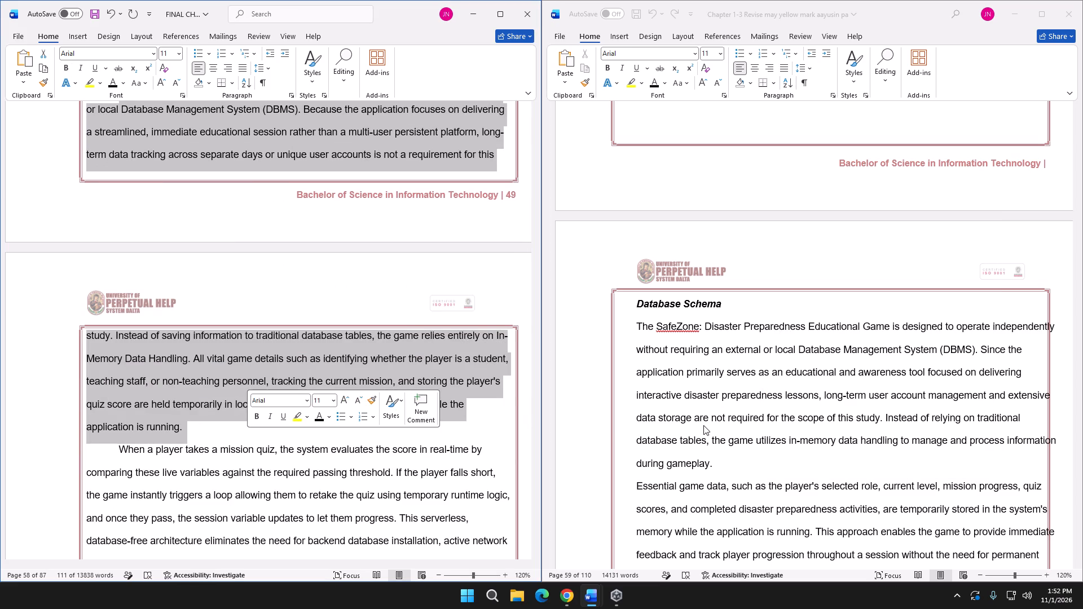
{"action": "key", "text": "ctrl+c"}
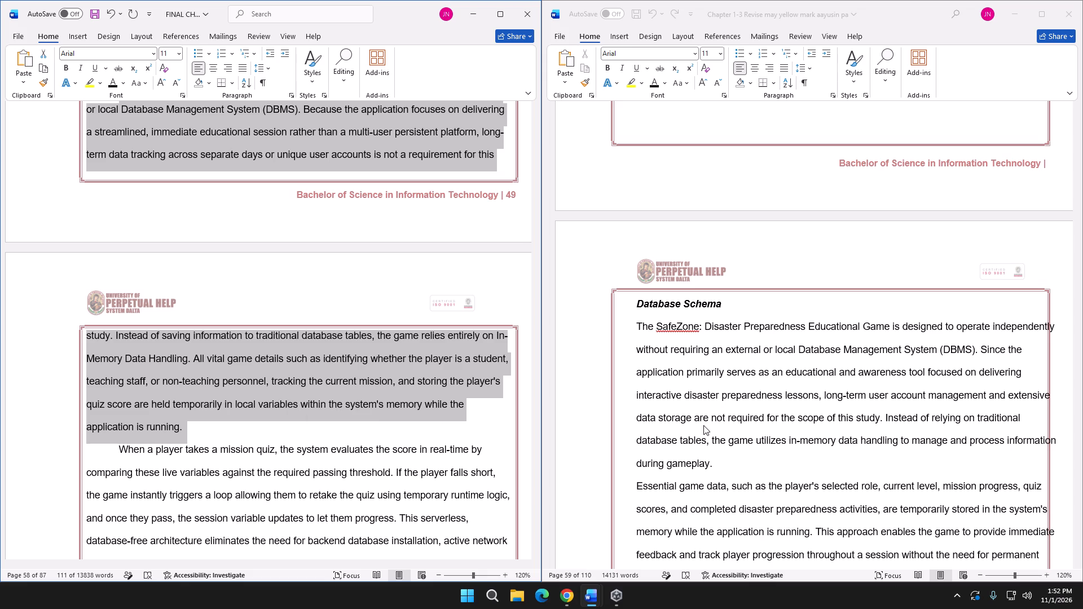
Copy the three SafeZone paragraphs under the Database Schema heading in the Chapter 1-3 reference.
{"action": "scroll", "coordinate": [703, 425], "scroll_direction": "up", "scroll_amount": 3}
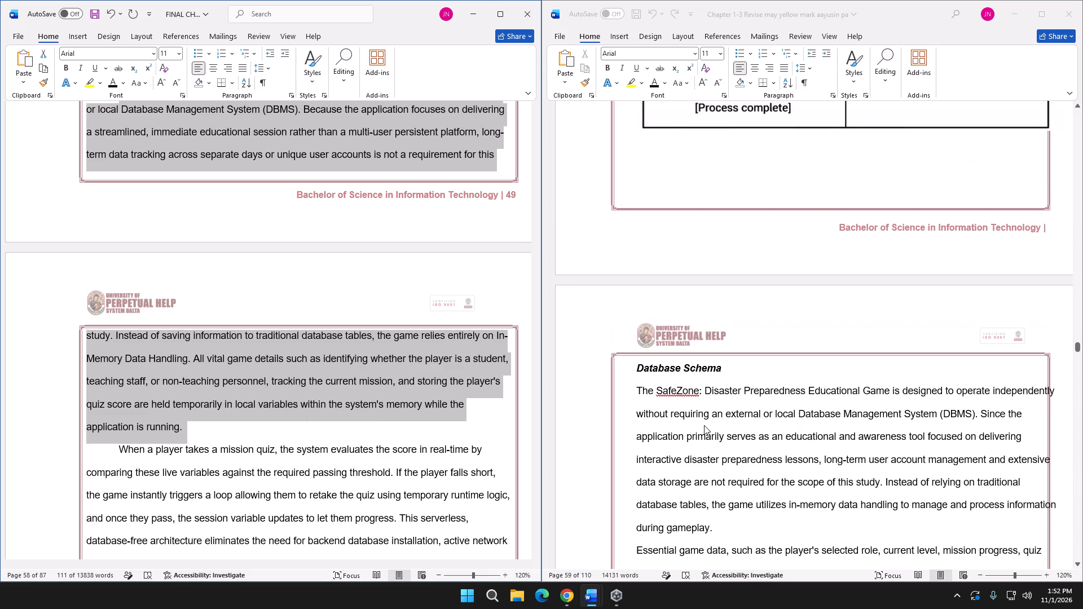
{"action": "scroll", "coordinate": [693, 430], "scroll_direction": "down", "scroll_amount": 3}
{"action": "left_click", "coordinate": [637, 351]}
{"action": "left_click_drag", "start_coordinate": [635, 325], "coordinate": [731, 453]}
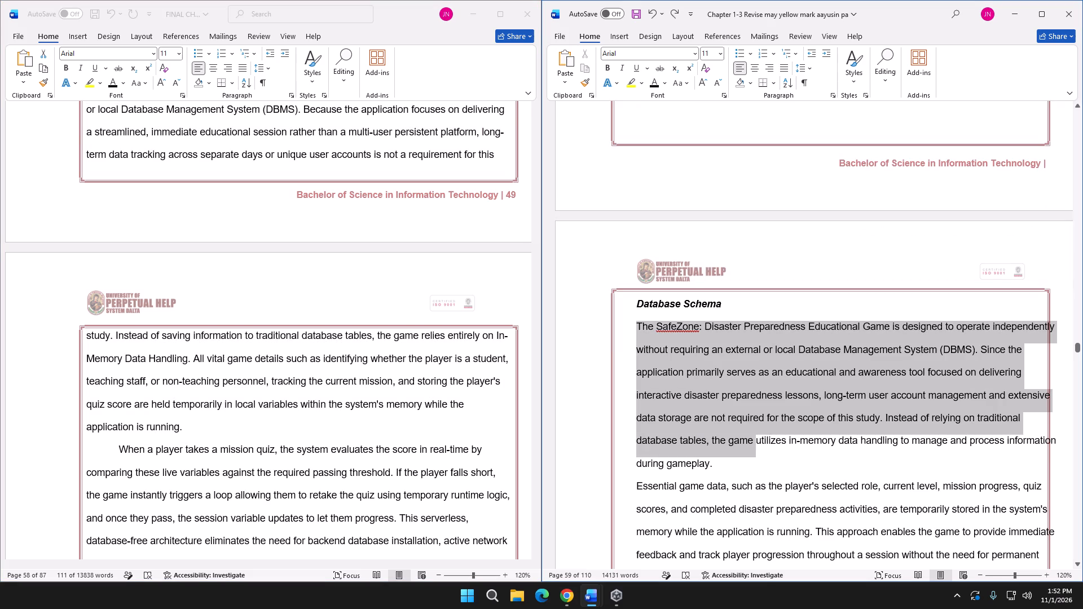
{"action": "left_click_drag", "start_coordinate": [731, 453], "coordinate": [751, 475]}
{"action": "scroll", "coordinate": [710, 465], "scroll_direction": "down", "scroll_amount": 8}
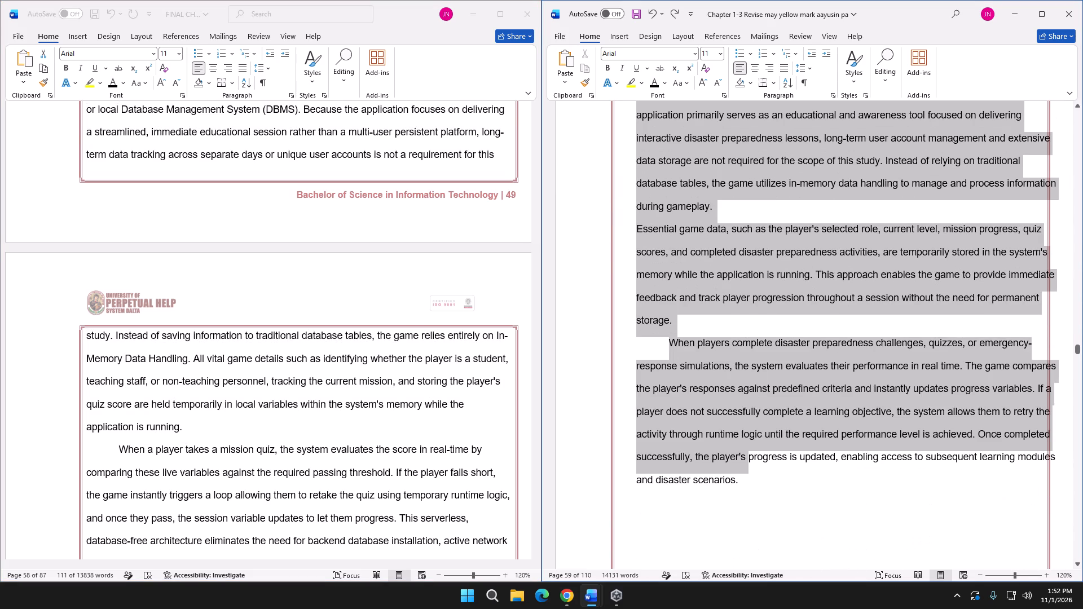
{"action": "left_click_drag", "start_coordinate": [751, 475], "coordinate": [741, 364]}
{"action": "scroll", "coordinate": [749, 475], "scroll_direction": "down", "scroll_amount": 7}
{"action": "scroll", "coordinate": [746, 460], "scroll_direction": "up", "scroll_amount": 3}
{"action": "key", "text": "ctrl+c"}
Replace all the CHSQuest paragraphs under the Data Schema heading in the FINAL document with the copied SafeZone paragraphs.
{"action": "scroll", "coordinate": [272, 331], "scroll_direction": "up", "scroll_amount": 6}
{"action": "left_click", "coordinate": [124, 277]}
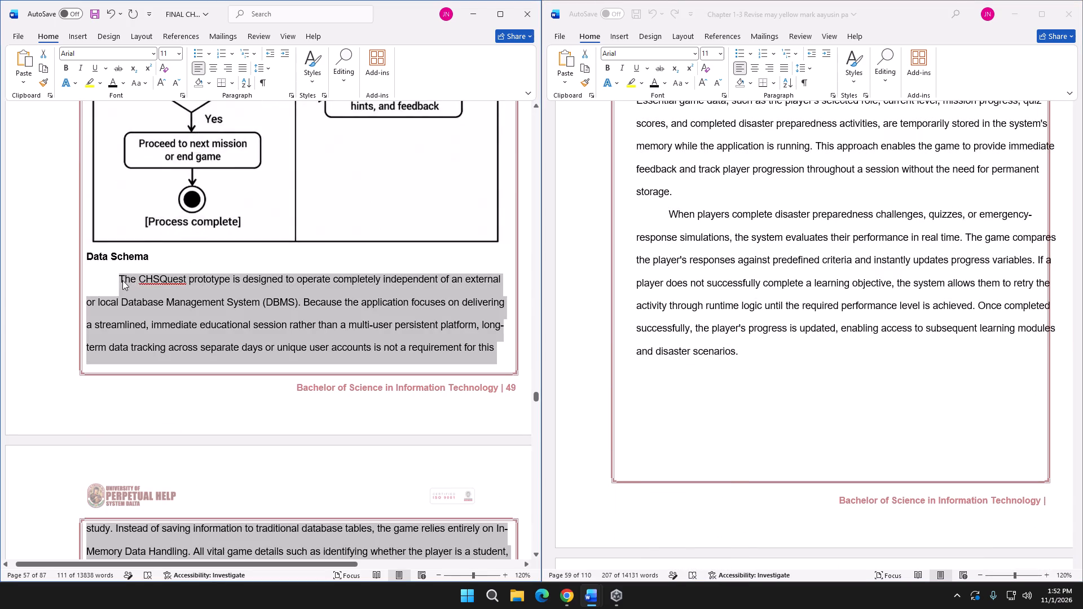
{"action": "left_click", "coordinate": [122, 280]}
{"action": "left_click_drag", "start_coordinate": [121, 280], "coordinate": [353, 352]}
{"action": "scroll", "coordinate": [303, 337], "scroll_direction": "down", "scroll_amount": 13}
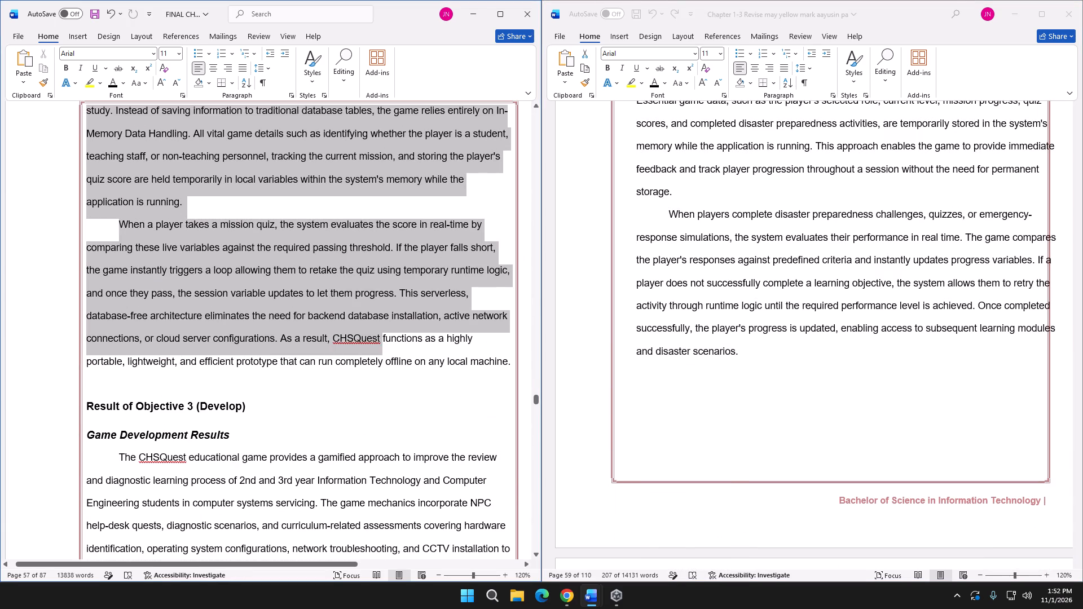
{"action": "left_click_drag", "start_coordinate": [353, 352], "coordinate": [512, 369]}
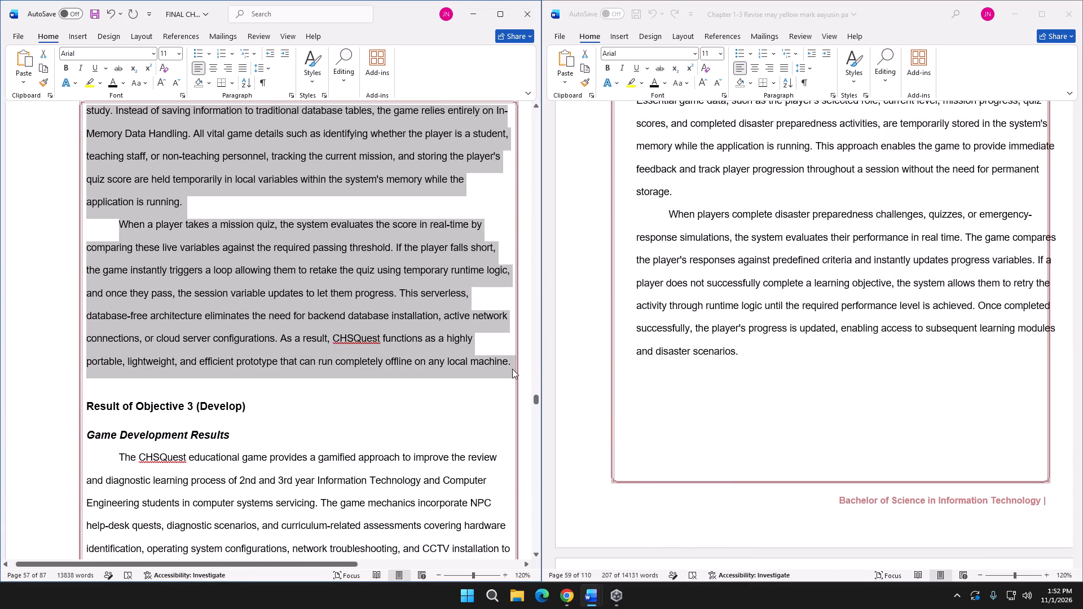
{"action": "key", "text": "ctrl+v"}
Indent the first lines of the first two pasted Data Schema paragraphs, including the one beginning "Essential game data".
{"action": "scroll", "coordinate": [290, 348], "scroll_direction": "up", "scroll_amount": 13}
{"action": "scroll", "coordinate": [295, 359], "scroll_direction": "down", "scroll_amount": 8}
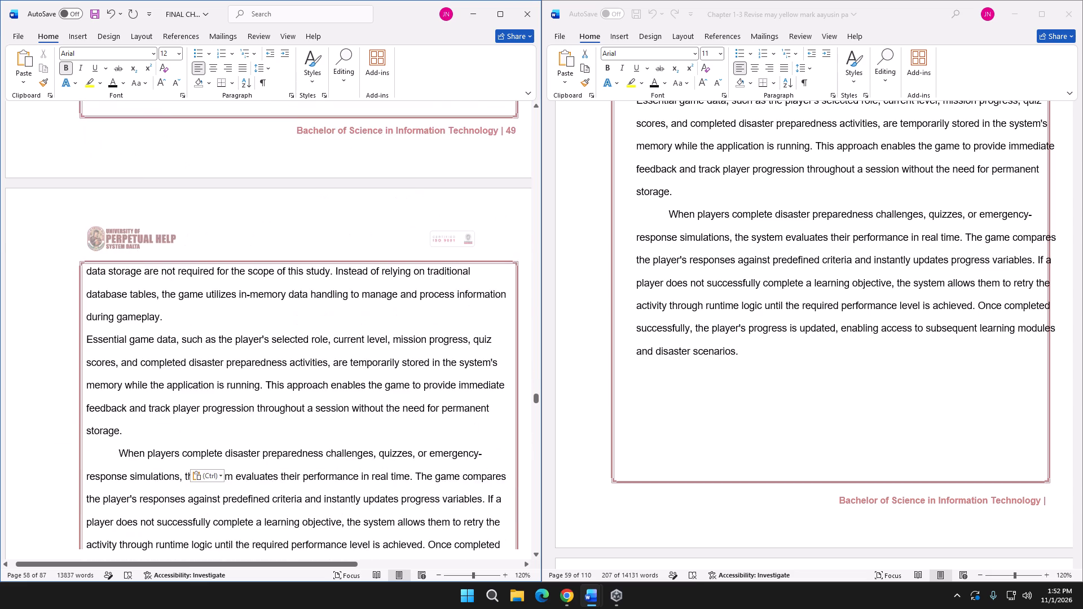
{"action": "scroll", "coordinate": [206, 313], "scroll_direction": "up", "scroll_amount": 5}
{"action": "left_click", "coordinate": [89, 186]}
{"action": "key", "text": "Tab"}
{"action": "scroll", "coordinate": [227, 312], "scroll_direction": "down", "scroll_amount": 7}
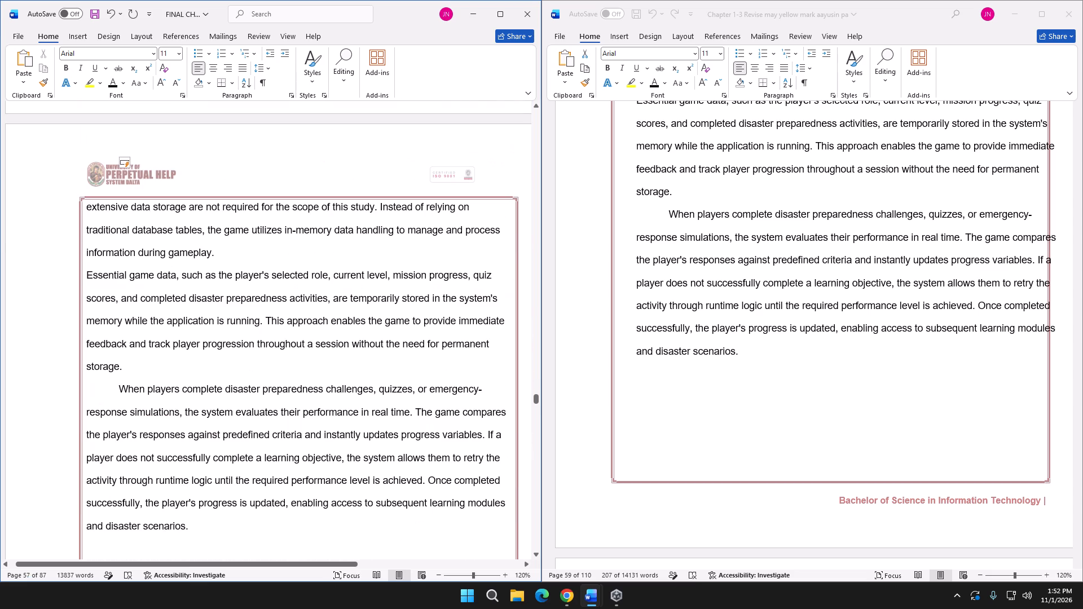
{"action": "left_click", "coordinate": [85, 276]}
{"action": "key", "text": "Tab"}
Compare the Result of Objective 3 (Develop) and Game Development Results headings and content in the FINAL document with the reference.
{"action": "scroll", "coordinate": [249, 332], "scroll_direction": "down", "scroll_amount": 8}
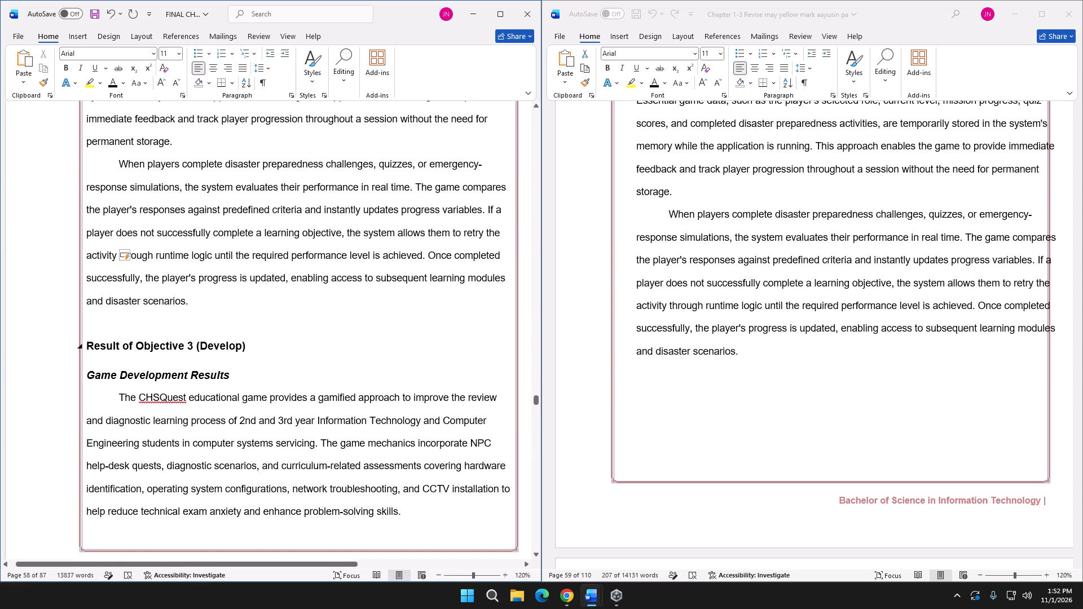
{"action": "scroll", "coordinate": [676, 373], "scroll_direction": "down", "scroll_amount": 9}
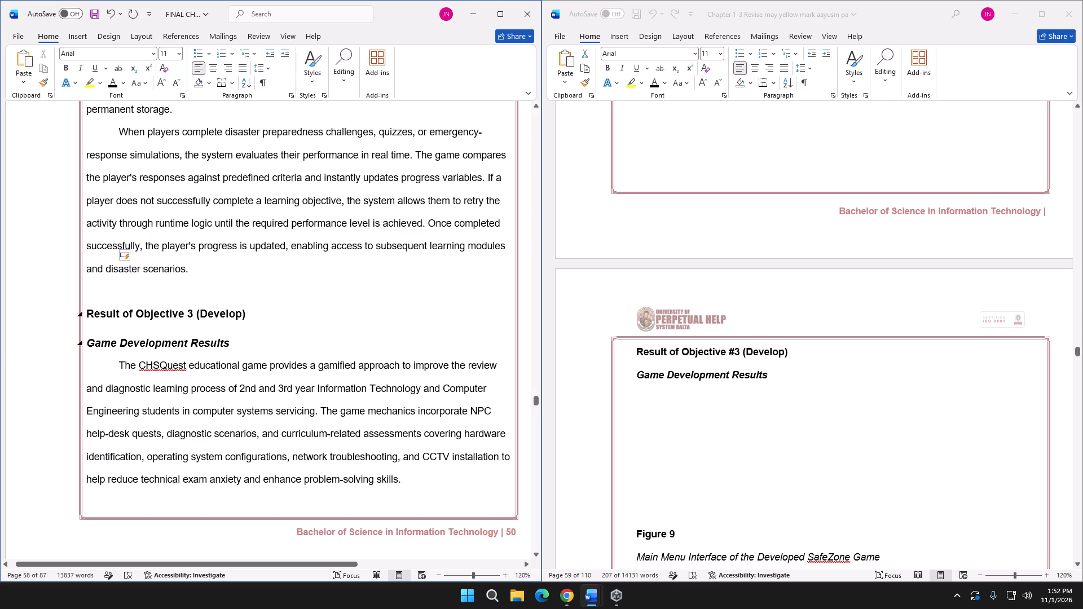
{"action": "left_click", "coordinate": [232, 341]}
{"action": "left_click", "coordinate": [220, 316]}
{"action": "left_click", "coordinate": [680, 351]}
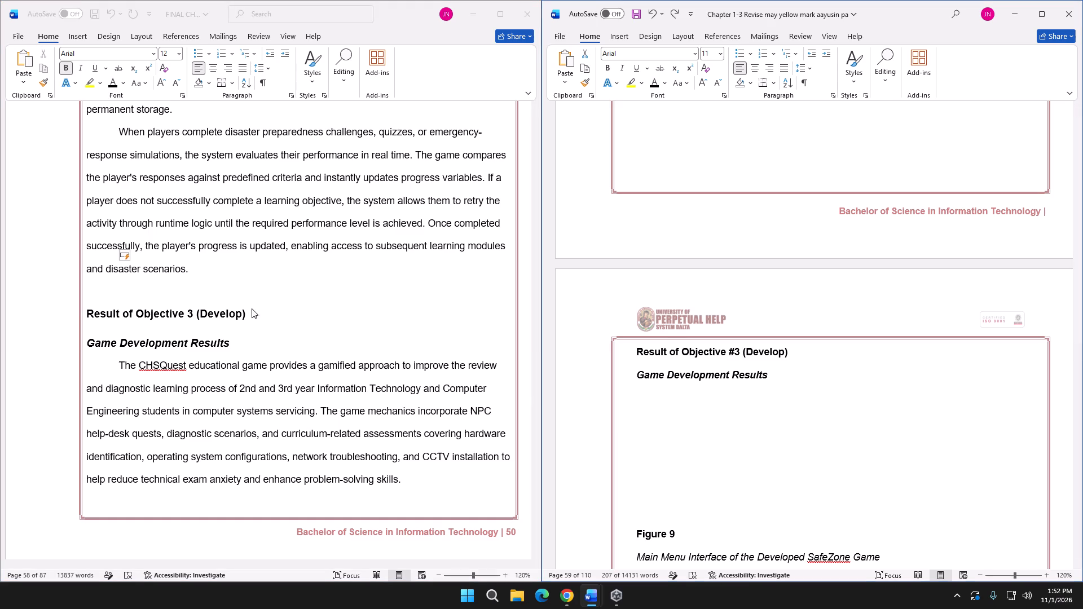
Set the "Result of Objective 3 (Develop)" and "Game Development Results" headings in the FINAL document to font size 11.
{"action": "left_click", "coordinate": [252, 309]}
{"action": "left_click_drag", "start_coordinate": [238, 343], "coordinate": [105, 310]}
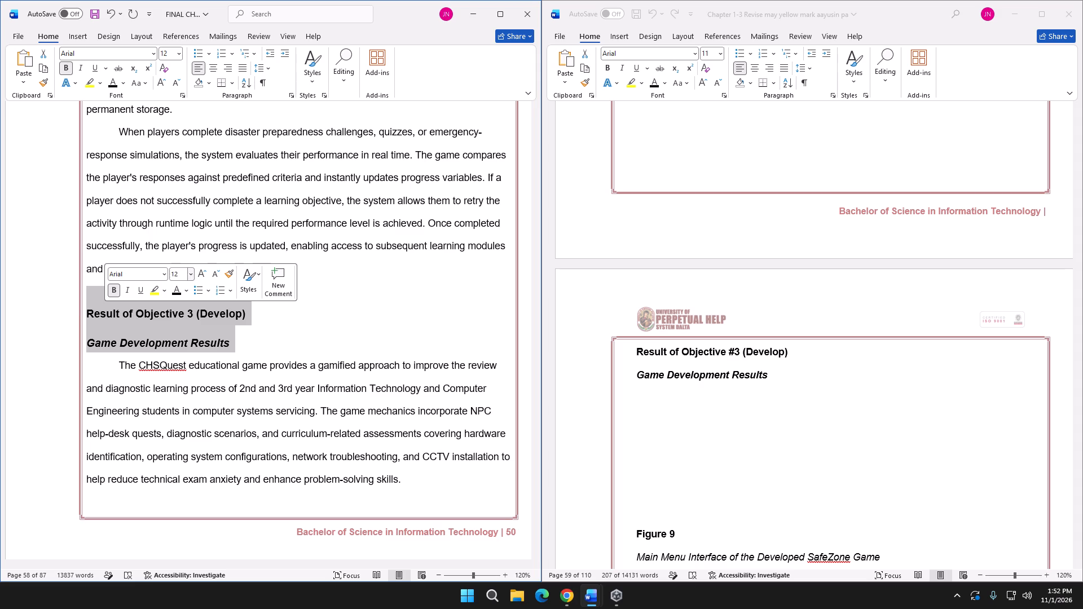
{"action": "left_click", "coordinate": [177, 276]}
{"action": "type", "text": "11"}
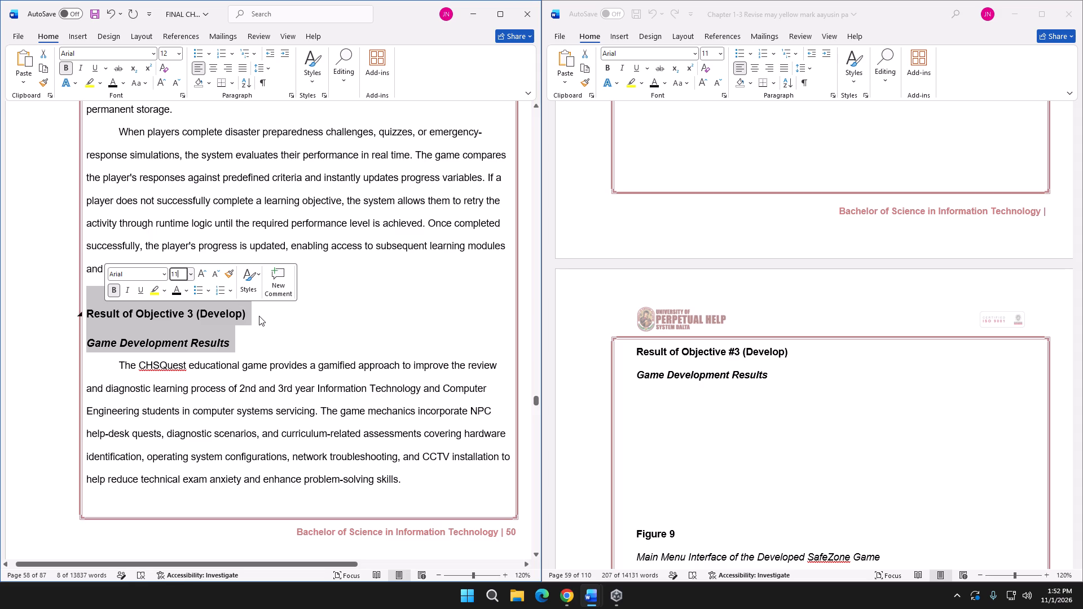
{"action": "key", "text": "Return"}
{"action": "left_click", "coordinate": [259, 316]}
{"action": "left_click", "coordinate": [162, 295]}
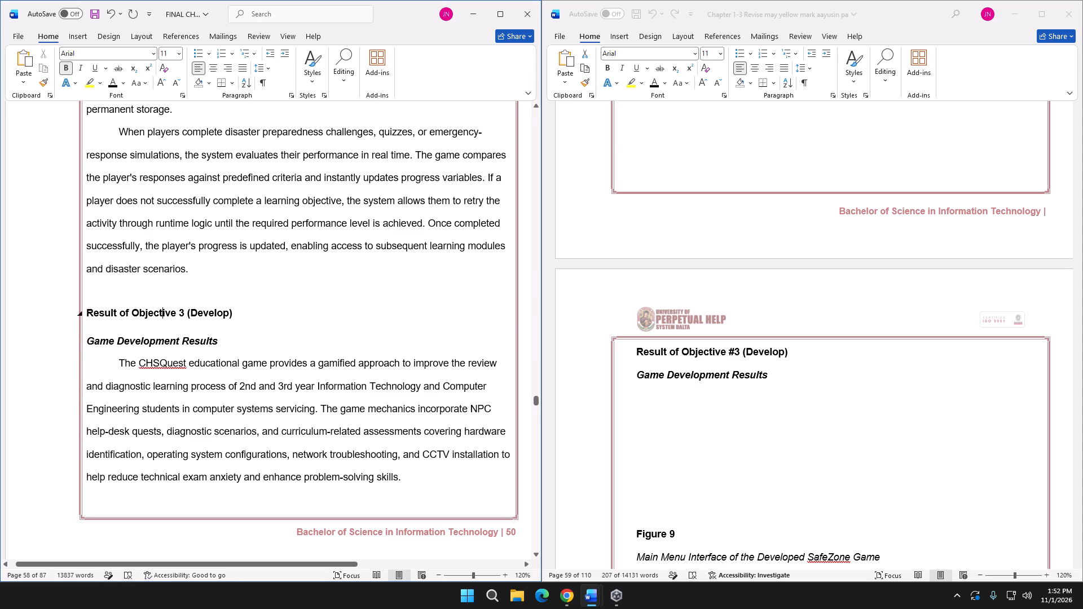
Remove the extra spacing above the Objective 3 and Game Development Results headings, keeping each on its own line, and make both bold.
{"action": "scroll", "coordinate": [450, 355], "scroll_direction": "up", "scroll_amount": 10}
{"action": "scroll", "coordinate": [758, 389], "scroll_direction": "down", "scroll_amount": 4}
{"action": "scroll", "coordinate": [170, 332], "scroll_direction": "down", "scroll_amount": 4}
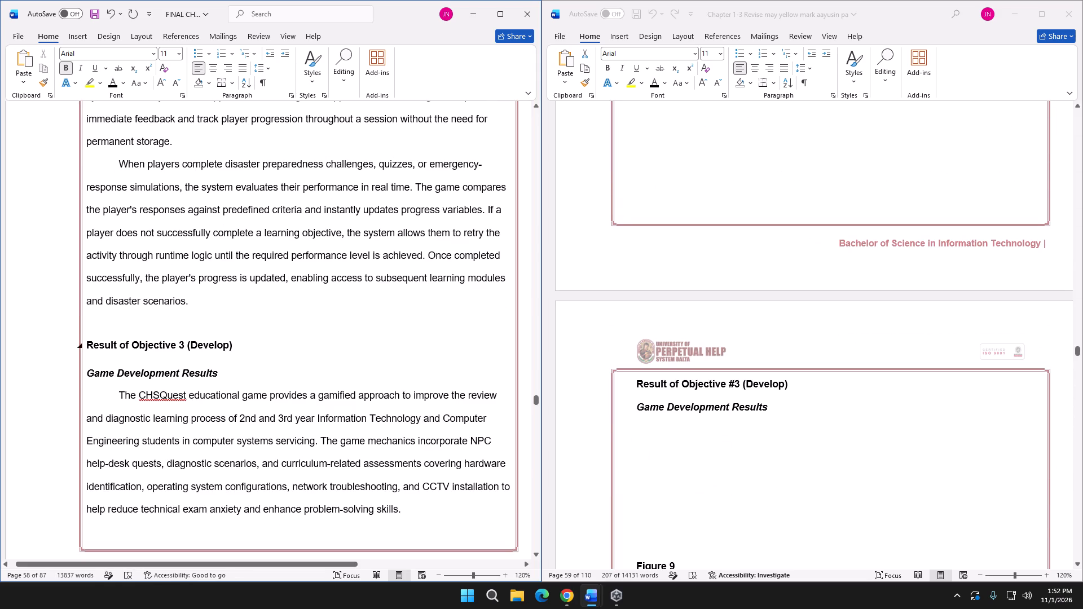
{"action": "left_click", "coordinate": [114, 324]}
{"action": "left_click", "coordinate": [85, 336]}
{"action": "key", "text": "BackSpace"}
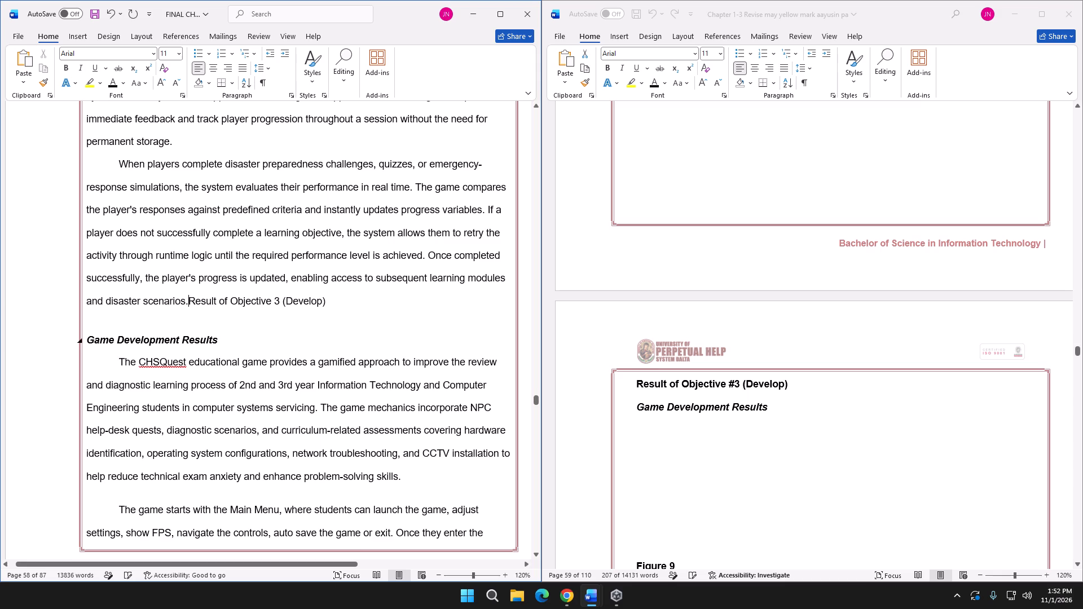
{"action": "key", "text": "Return"}
{"action": "key", "text": "BackSpace"}
{"action": "left_click", "coordinate": [131, 345]}
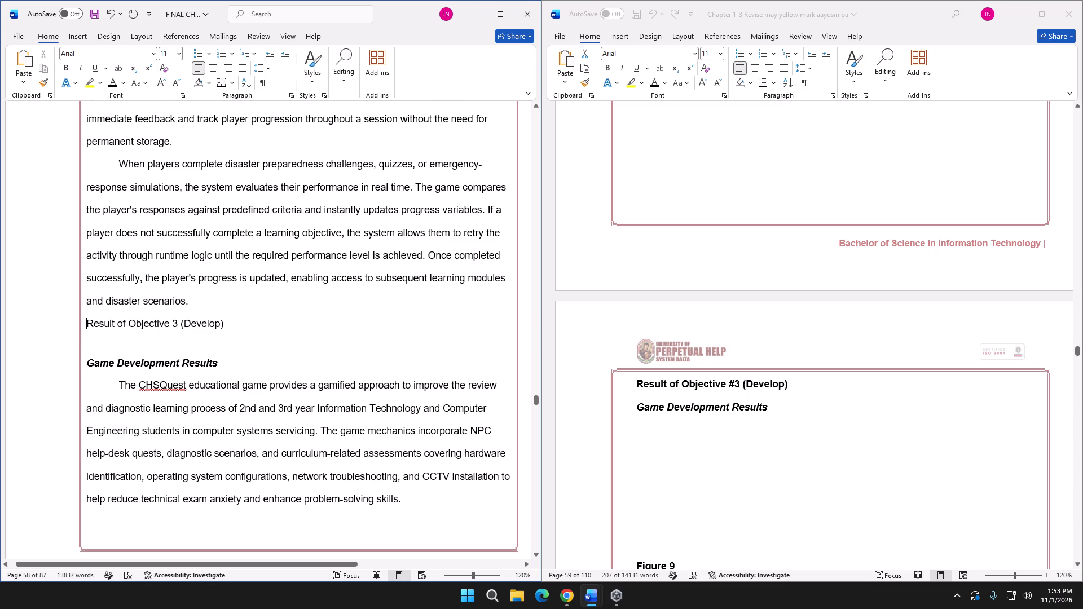
{"action": "left_click", "coordinate": [90, 365]}
{"action": "key", "text": "BackSpace"}
{"action": "key", "text": "Return"}
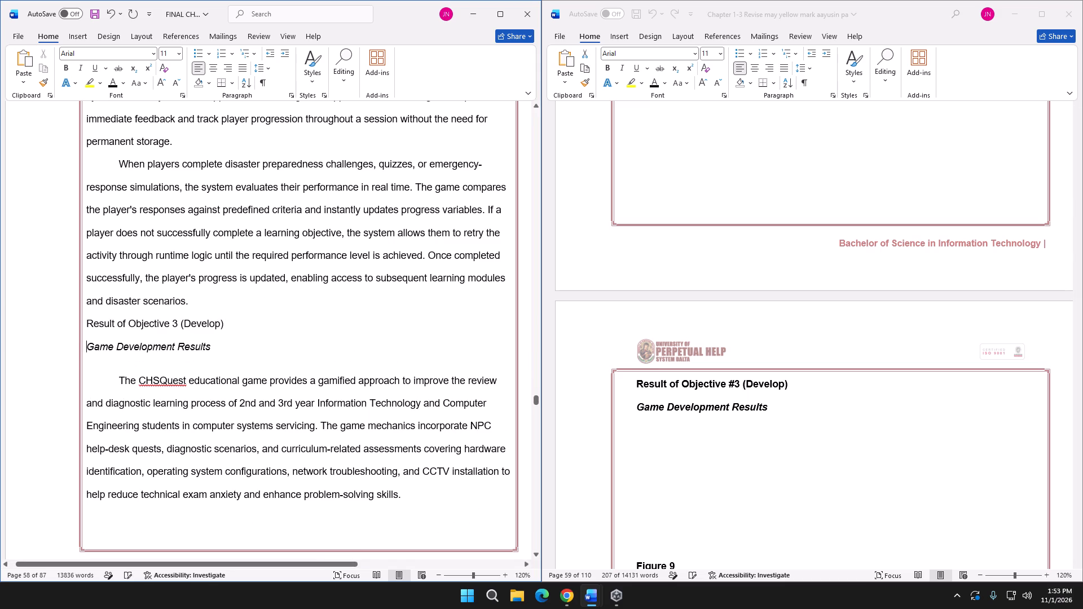
{"action": "left_click_drag", "start_coordinate": [224, 351], "coordinate": [92, 326]}
{"action": "left_click", "coordinate": [96, 308]}
{"action": "left_click", "coordinate": [231, 346]}
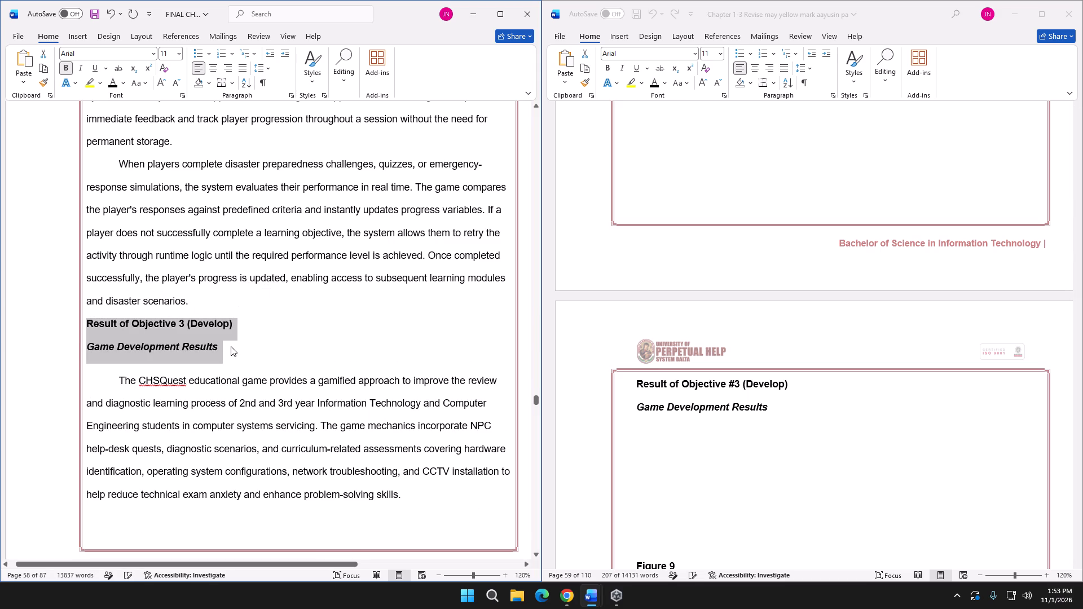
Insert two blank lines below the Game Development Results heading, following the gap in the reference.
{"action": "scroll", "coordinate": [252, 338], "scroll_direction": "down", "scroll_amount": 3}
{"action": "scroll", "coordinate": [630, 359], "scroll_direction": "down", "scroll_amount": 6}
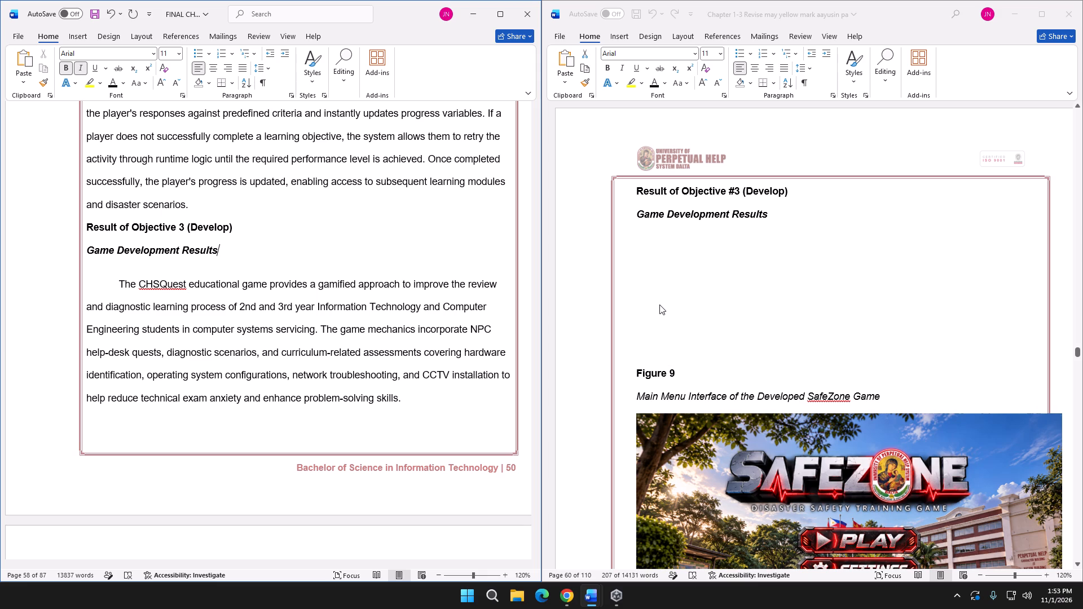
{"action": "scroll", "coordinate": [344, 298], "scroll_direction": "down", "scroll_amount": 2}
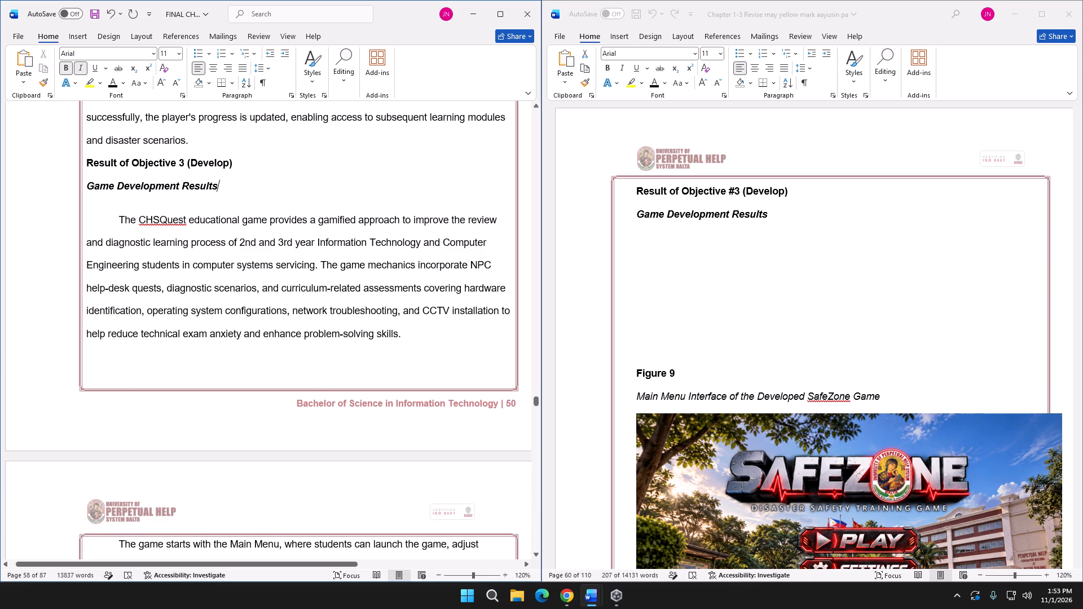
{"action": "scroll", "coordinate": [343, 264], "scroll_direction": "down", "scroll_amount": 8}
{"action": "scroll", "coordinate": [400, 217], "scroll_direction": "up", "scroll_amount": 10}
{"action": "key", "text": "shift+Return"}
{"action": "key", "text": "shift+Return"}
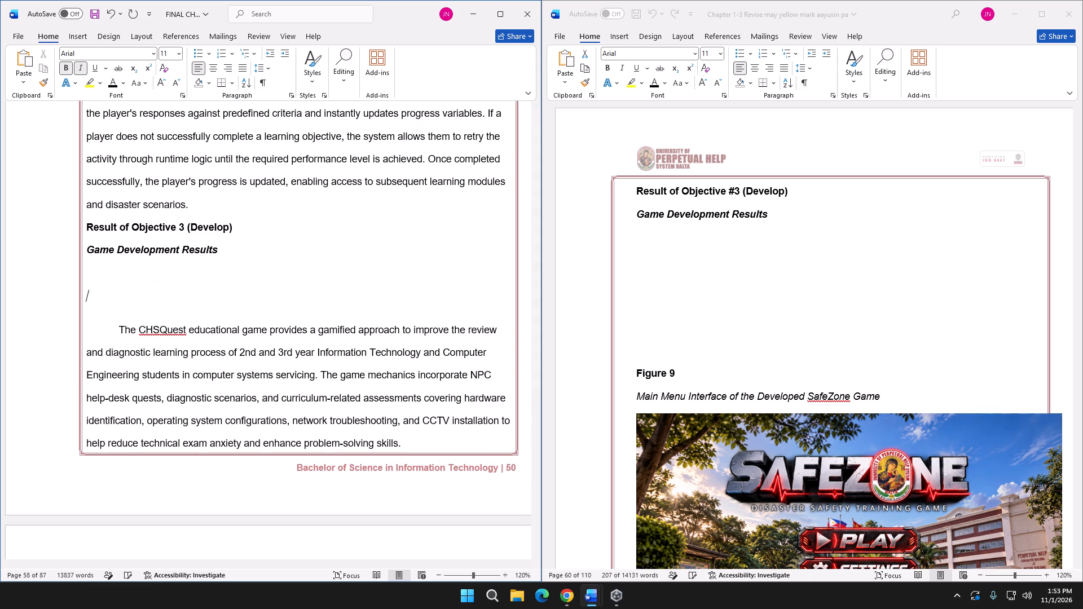
Delete the CHSQuest paragraphs between the Game Development Results heading and the Figure 9 label.
{"action": "scroll", "coordinate": [332, 221], "scroll_direction": "down", "scroll_amount": 2}
{"action": "left_click_drag", "start_coordinate": [116, 266], "coordinate": [385, 321]}
{"action": "scroll", "coordinate": [369, 327], "scroll_direction": "down", "scroll_amount": 4}
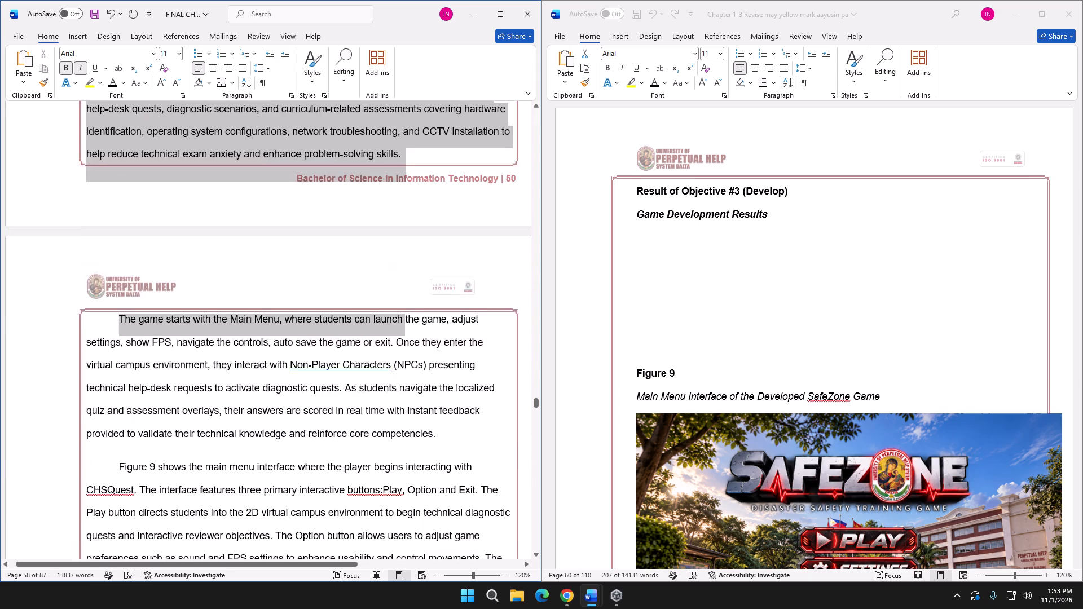
{"action": "scroll", "coordinate": [385, 321], "scroll_direction": "down", "scroll_amount": 12}
{"action": "left_click_drag", "start_coordinate": [385, 321], "coordinate": [441, 330]}
{"action": "key", "text": "BackSpace"}
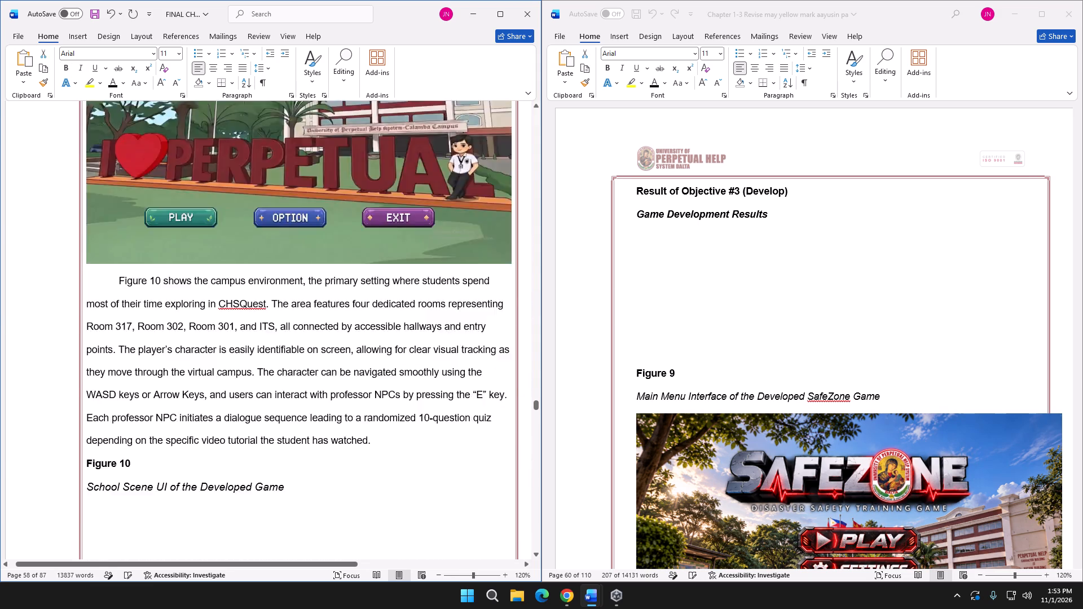
{"action": "scroll", "coordinate": [320, 314], "scroll_direction": "up", "scroll_amount": 7}
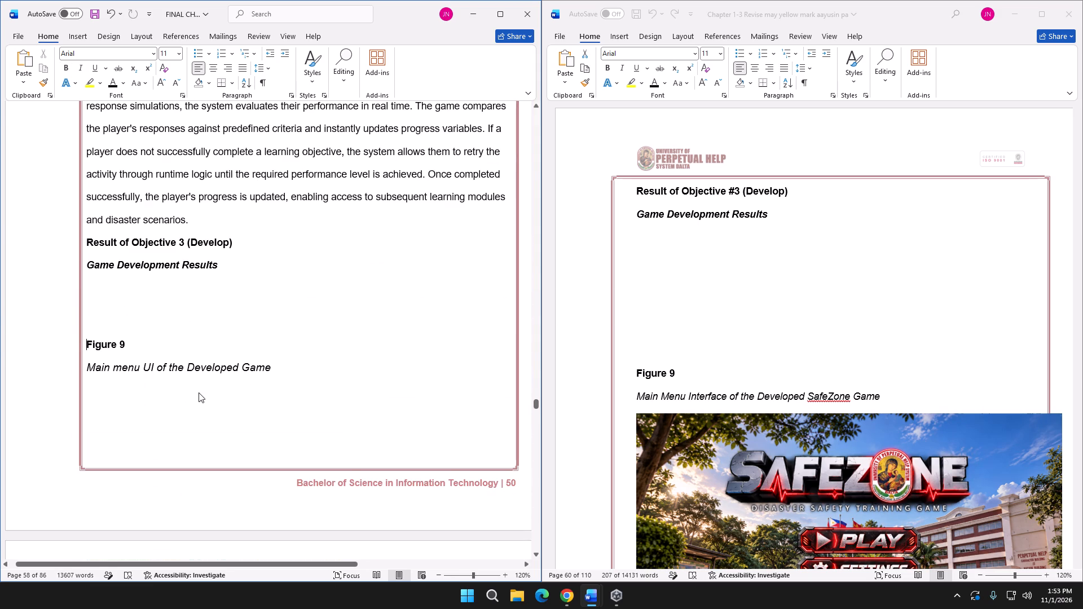
Replace the Figure 9 caption with "Main Menu Interface of the Developed SafeZone Game" copied from the reference.
{"action": "left_click", "coordinate": [199, 392]}
{"action": "left_click", "coordinate": [278, 370]}
{"action": "key", "text": "Return"}
{"action": "left_click", "coordinate": [874, 393]}
{"action": "left_click_drag", "start_coordinate": [881, 397], "coordinate": [648, 392]}
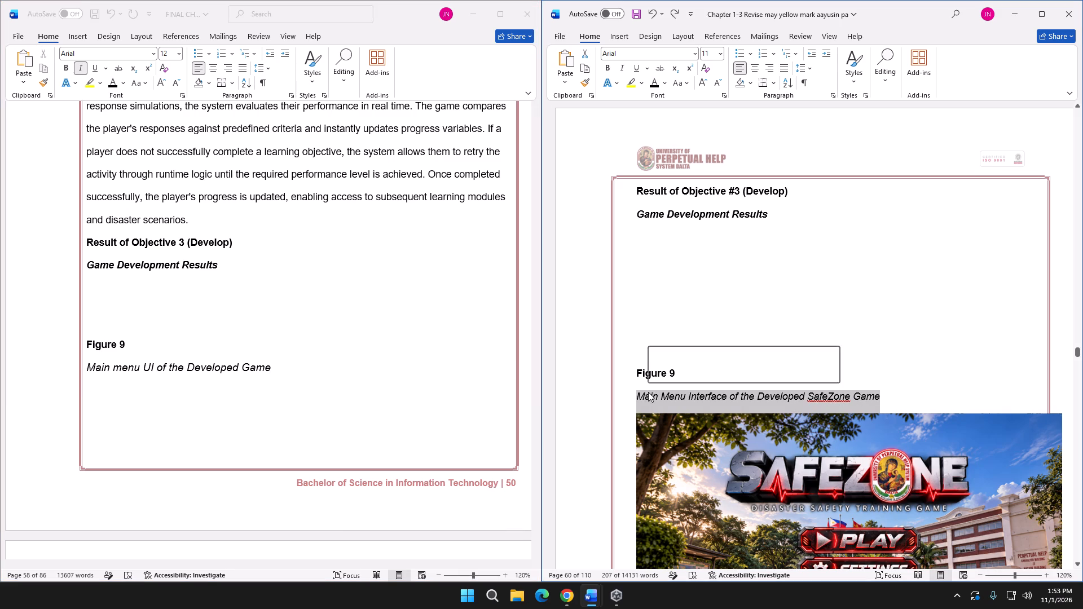
{"action": "key", "text": "ctrl+c"}
{"action": "left_click", "coordinate": [188, 386]}
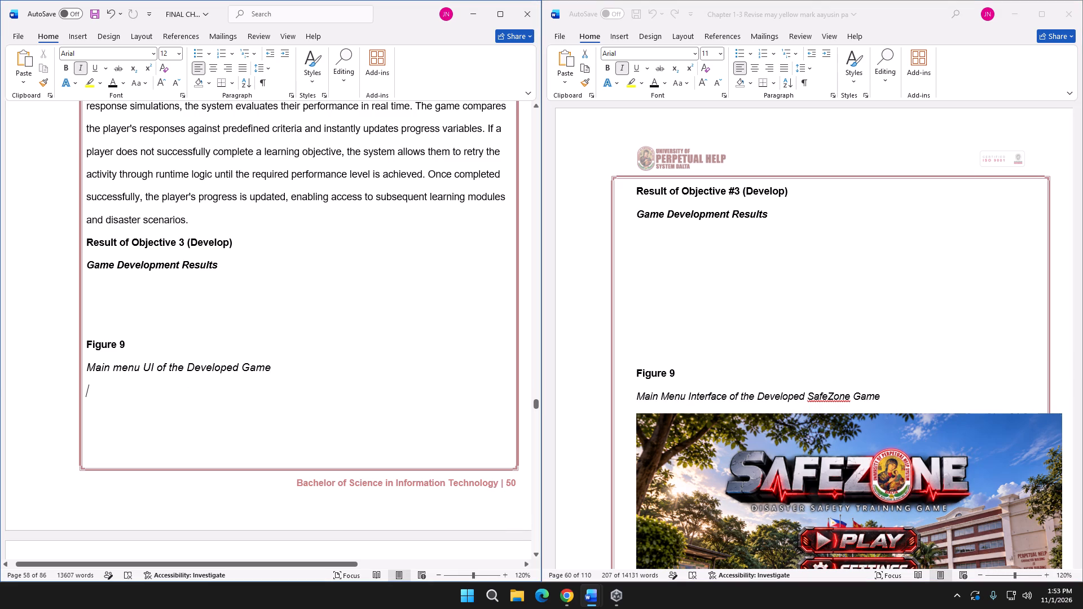
{"action": "left_click_drag", "start_coordinate": [280, 369], "coordinate": [66, 366]}
{"action": "key", "text": "ctrl+v"}
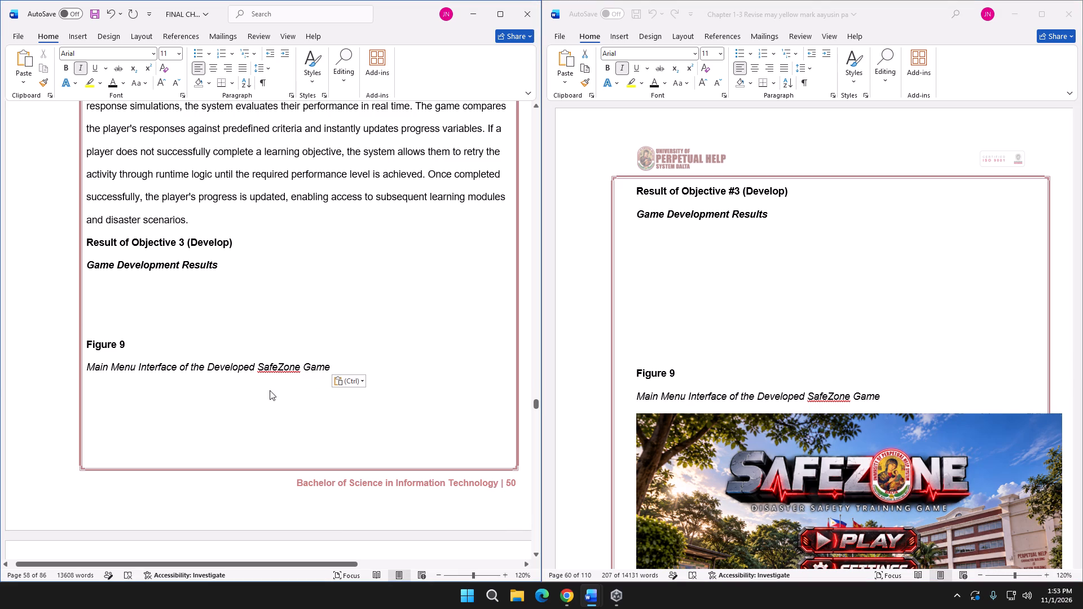
Copy the SafeZone main menu image from the reference and paste it below the Figure 9 caption.
{"action": "key", "text": "shift+Return"}
{"action": "scroll", "coordinate": [685, 401], "scroll_direction": "down", "scroll_amount": 5}
{"action": "left_click", "coordinate": [763, 376]}
{"action": "left_click", "coordinate": [785, 379]}
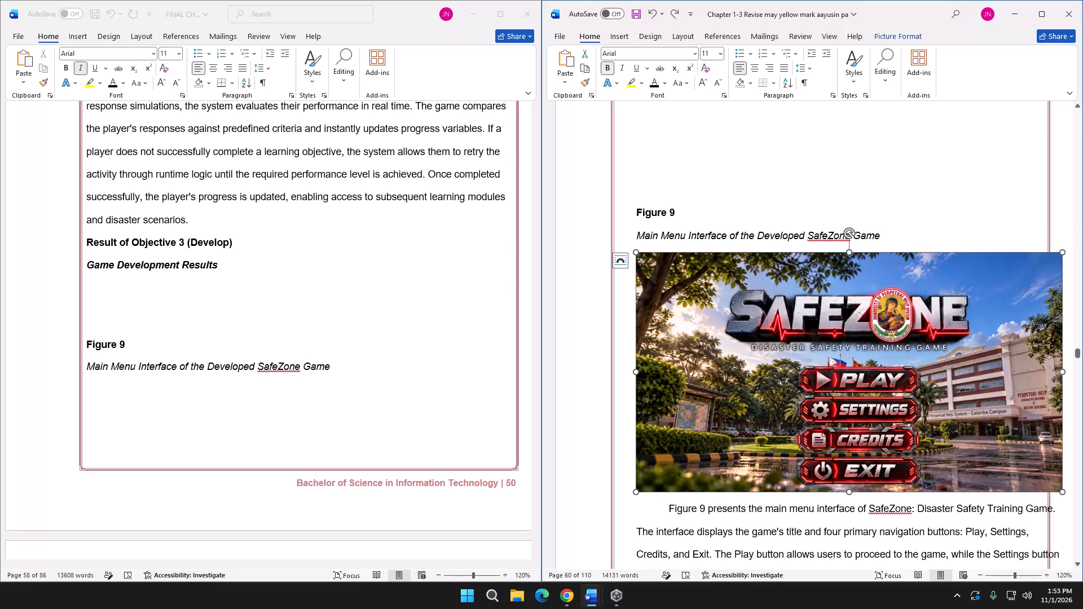
{"action": "key", "text": "ctrl+c"}
{"action": "left_click", "coordinate": [109, 386]}
{"action": "key", "text": "ctrl+v"}
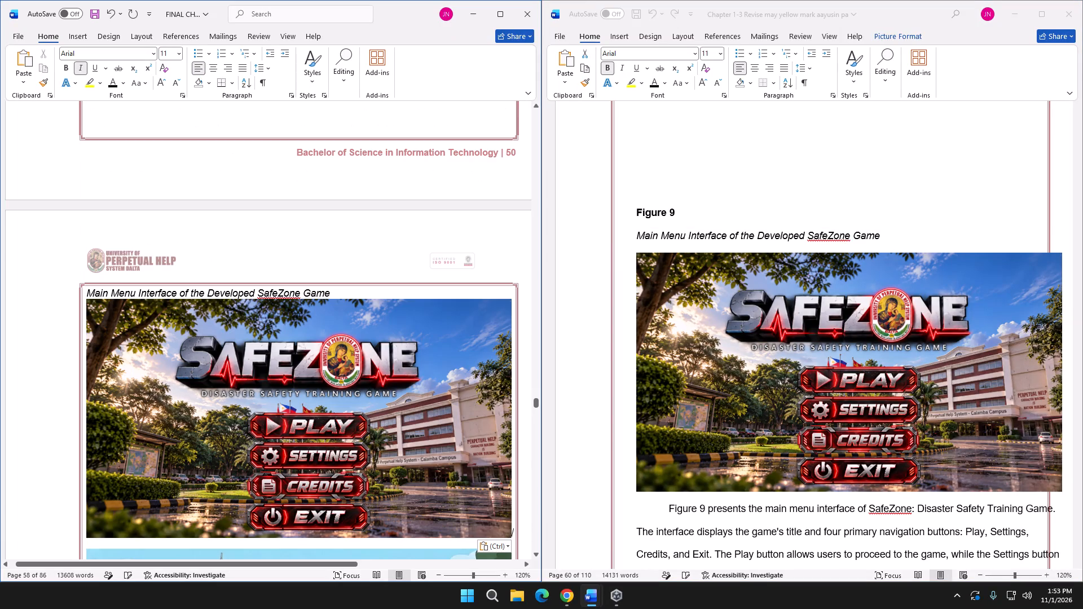
Remove the leftover blank lines above the Figure 9 label and add enough empty paragraphs to move it onto the following page with its caption.
{"action": "scroll", "coordinate": [197, 381], "scroll_direction": "up", "scroll_amount": 6}
{"action": "double_click", "coordinate": [90, 202]}
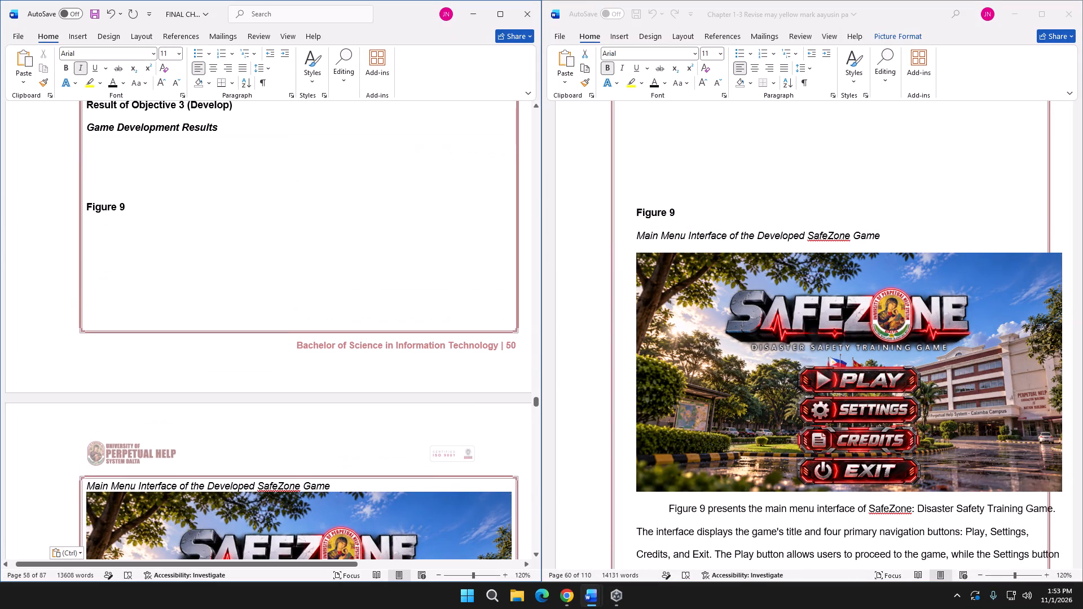
{"action": "key", "text": "BackSpace"}
{"action": "key", "text": "BackSpace"}
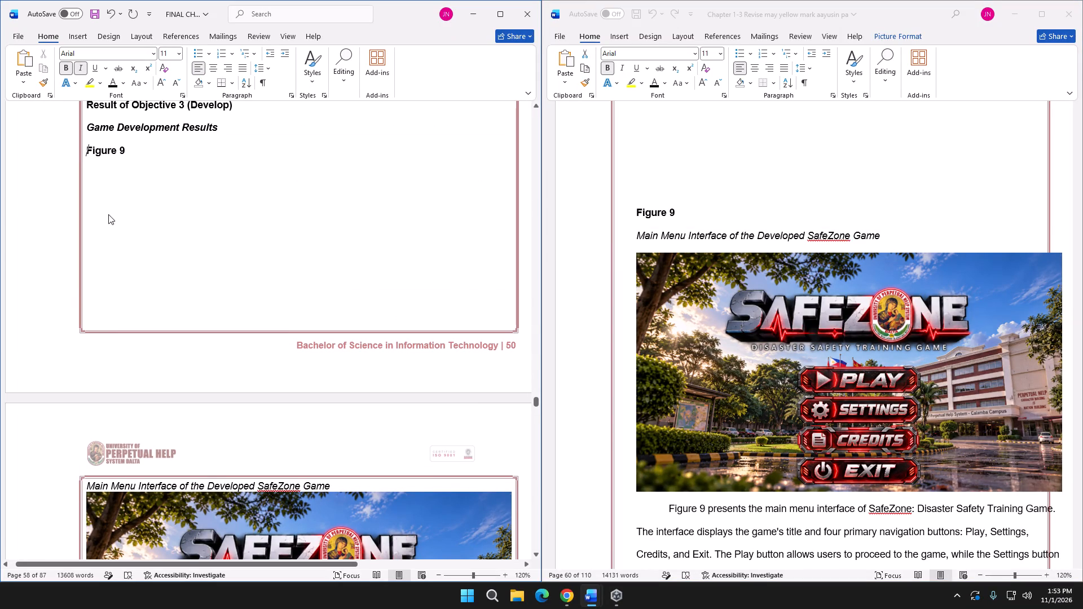
{"action": "key", "text": "Return"}
{"action": "key", "text": "Return"}
{"action": "key", "text": "Return"}
{"action": "key", "text": "Return"}
{"action": "key", "text": "Return"}
{"action": "key", "text": "Return"}
{"action": "key", "text": "Return"}
{"action": "key", "text": "Return"}
Close the extra gap between the Figure 9 label and its caption, keeping the caption on its own line.
{"action": "scroll", "coordinate": [228, 323], "scroll_direction": "down", "scroll_amount": 4}
{"action": "left_click", "coordinate": [103, 382]}
{"action": "left_click", "coordinate": [103, 376]}
{"action": "key", "text": "BackSpace"}
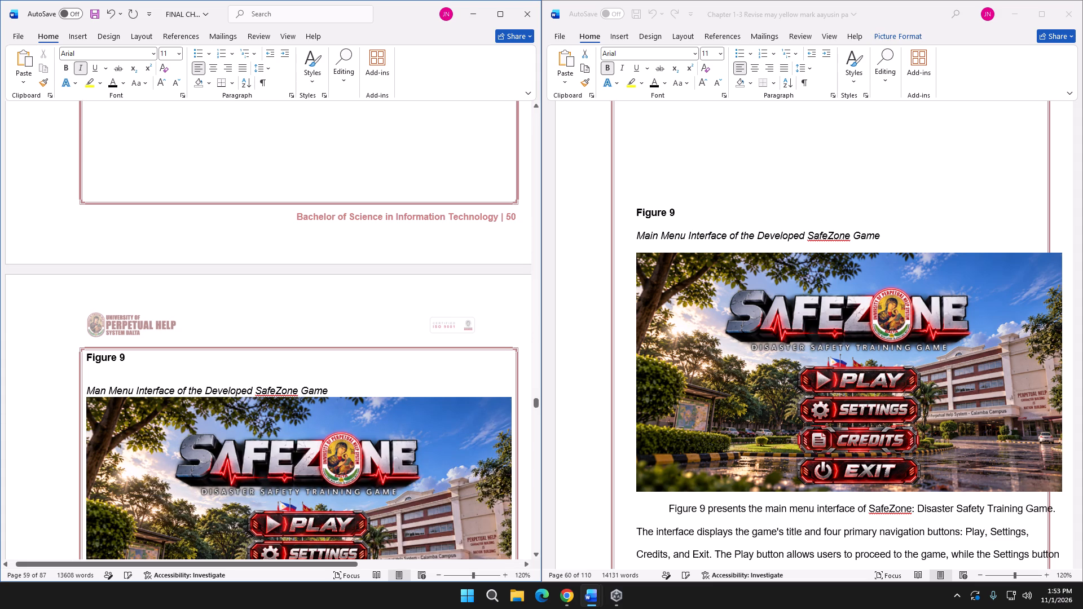
{"action": "key", "text": "ctrl+z"}
{"action": "left_click", "coordinate": [98, 372]}
{"action": "left_click", "coordinate": [113, 378]}
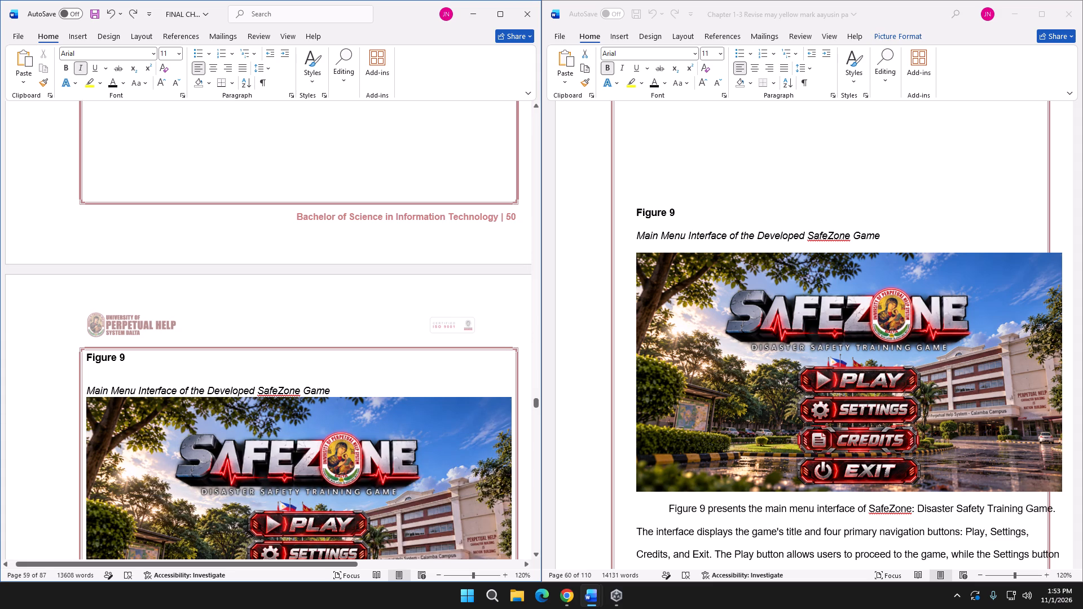
{"action": "left_click", "coordinate": [89, 389]}
{"action": "key", "text": "BackSpace"}
{"action": "key", "text": "Return"}
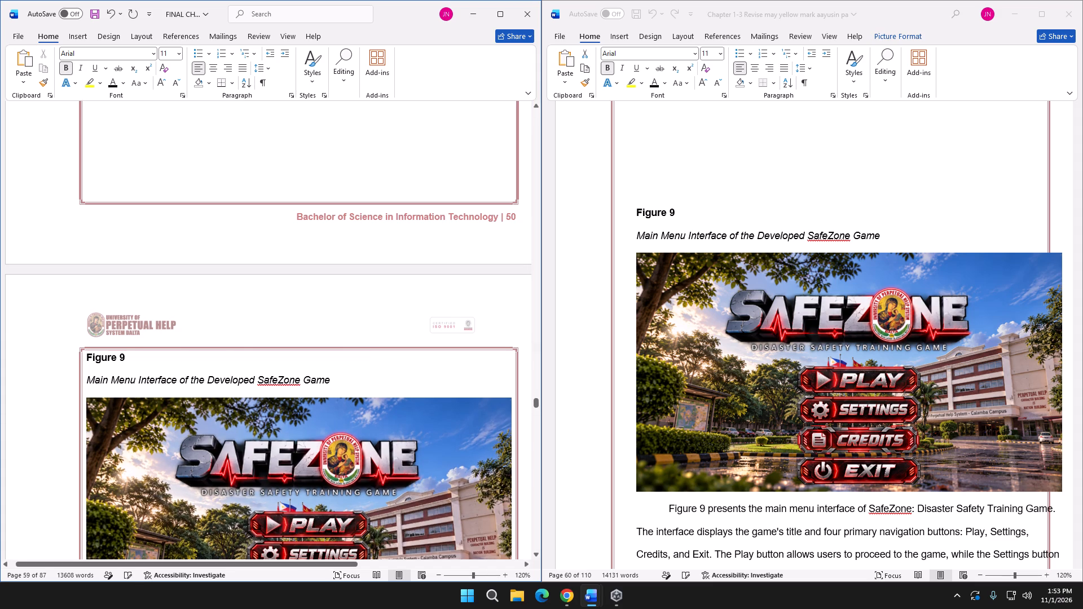
Delete the old CHSQuest main menu image below the SafeZone main menu image.
{"action": "scroll", "coordinate": [305, 381], "scroll_direction": "down", "scroll_amount": 14}
{"action": "left_click", "coordinate": [322, 348]}
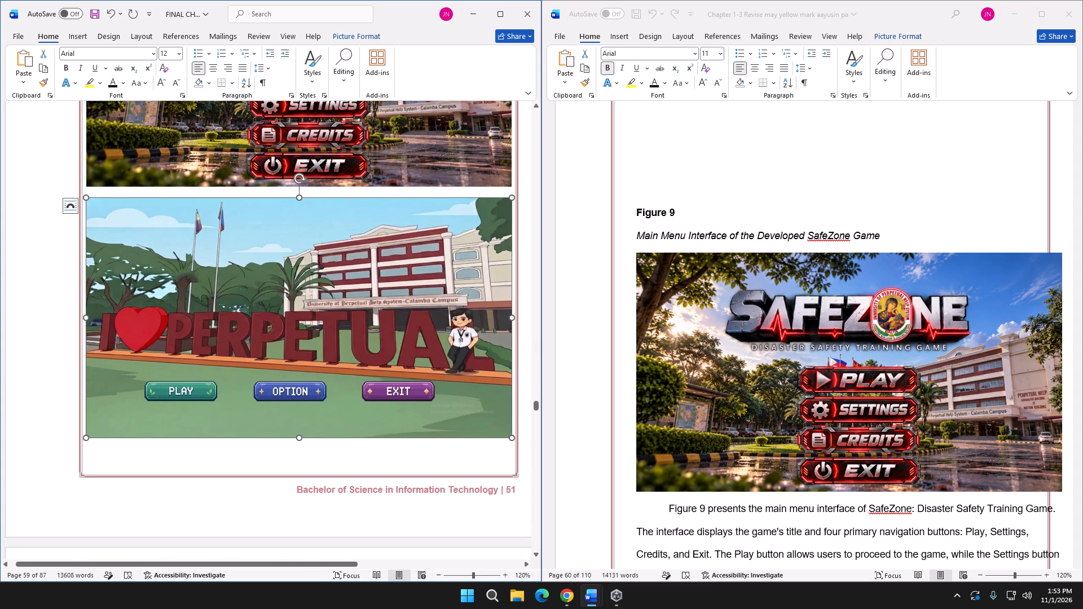
{"action": "key", "text": "Delete"}
Delete all CHSQuest content from the Figure 10 campus environment description through the paragraph just before the Figure 16 label.
{"action": "scroll", "coordinate": [382, 364], "scroll_direction": "down", "scroll_amount": 6}
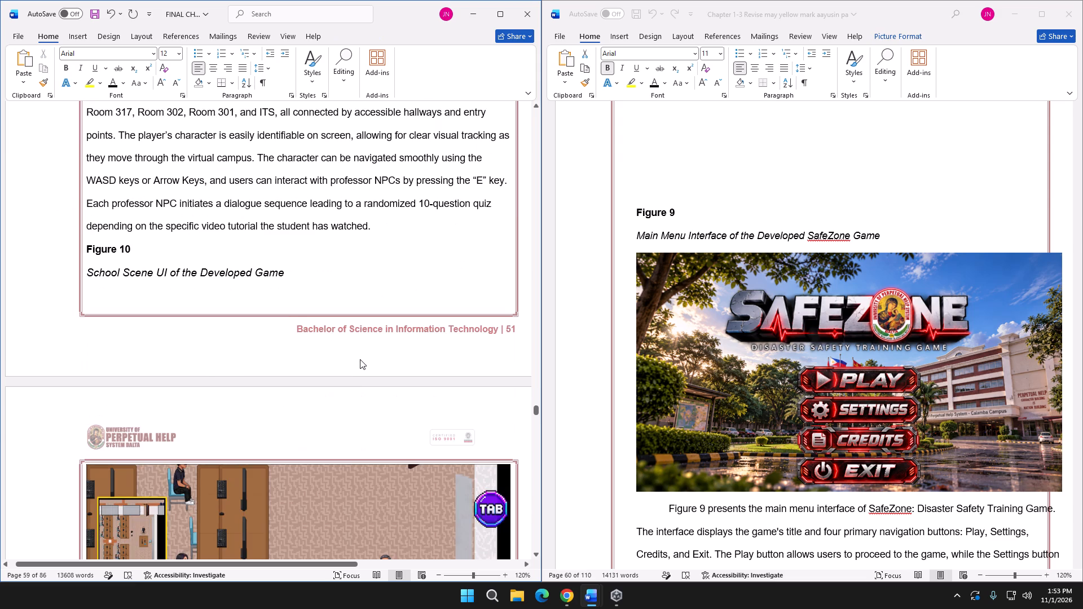
{"action": "scroll", "coordinate": [359, 359], "scroll_direction": "up", "scroll_amount": 6}
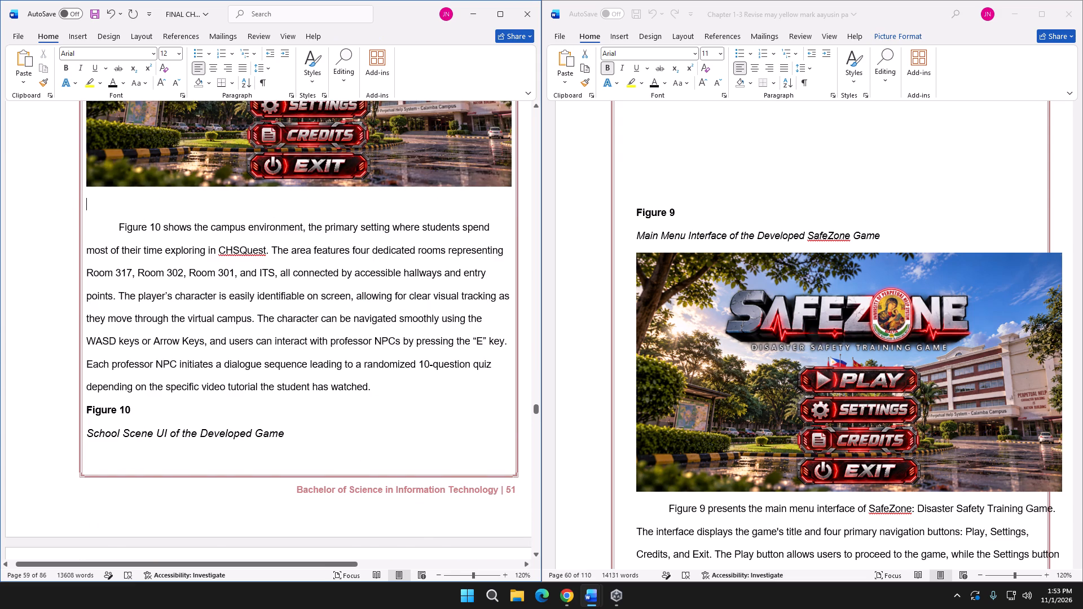
{"action": "scroll", "coordinate": [133, 236], "scroll_direction": "up", "scroll_amount": 7}
{"action": "scroll", "coordinate": [149, 248], "scroll_direction": "down", "scroll_amount": 4}
{"action": "left_click_drag", "start_coordinate": [120, 324], "coordinate": [205, 324]}
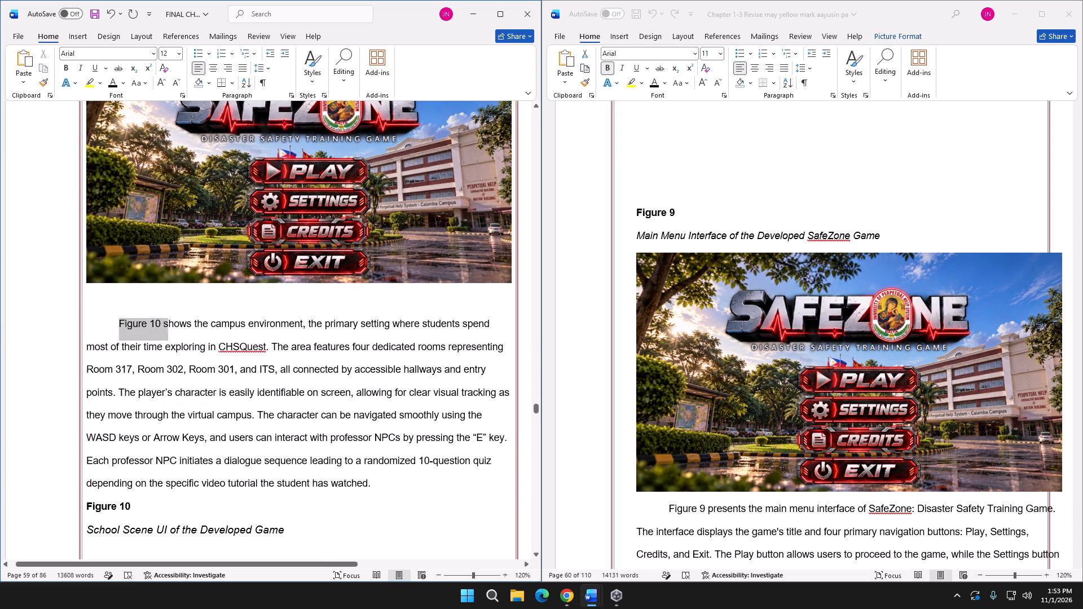
{"action": "left_click_drag", "start_coordinate": [205, 324], "coordinate": [328, 342]}
{"action": "scroll", "coordinate": [309, 349], "scroll_direction": "down", "scroll_amount": 20}
{"action": "scroll", "coordinate": [328, 342], "scroll_direction": "down", "scroll_amount": 11}
{"action": "scroll", "coordinate": [328, 342], "scroll_direction": "down", "scroll_amount": 18}
{"action": "scroll", "coordinate": [328, 342], "scroll_direction": "down", "scroll_amount": 6}
{"action": "scroll", "coordinate": [328, 342], "scroll_direction": "down", "scroll_amount": 20}
{"action": "scroll", "coordinate": [328, 342], "scroll_direction": "down", "scroll_amount": 20}
{"action": "scroll", "coordinate": [328, 342], "scroll_direction": "down", "scroll_amount": 12}
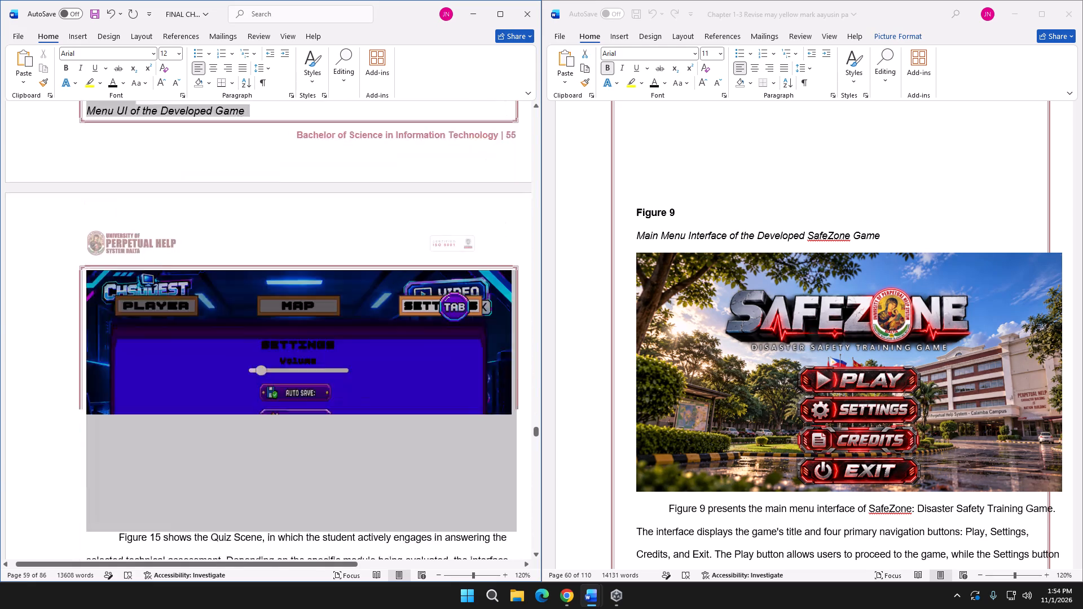
{"action": "scroll", "coordinate": [328, 342], "scroll_direction": "down", "scroll_amount": 20}
{"action": "scroll", "coordinate": [328, 342], "scroll_direction": "down", "scroll_amount": 11}
{"action": "left_click_drag", "start_coordinate": [328, 342], "coordinate": [339, 365]}
{"action": "scroll", "coordinate": [329, 349], "scroll_direction": "down", "scroll_amount": 16}
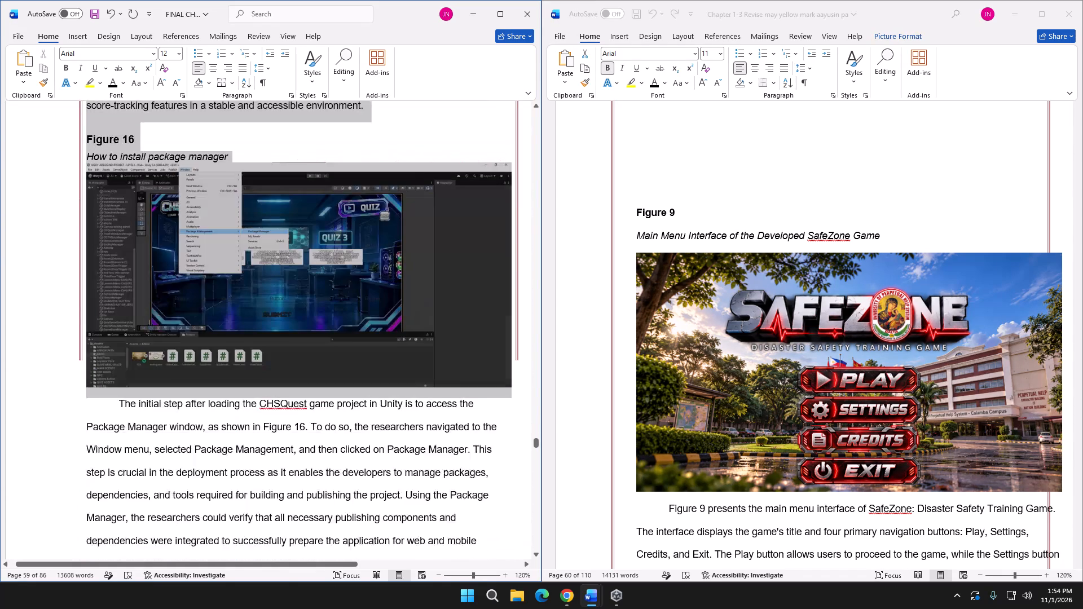
{"action": "scroll", "coordinate": [339, 365], "scroll_direction": "down", "scroll_amount": 2}
{"action": "left_click_drag", "start_coordinate": [339, 365], "coordinate": [365, 311]}
{"action": "scroll", "coordinate": [320, 372], "scroll_direction": "down", "scroll_amount": 2}
{"action": "scroll", "coordinate": [320, 372], "scroll_direction": "up", "scroll_amount": 9}
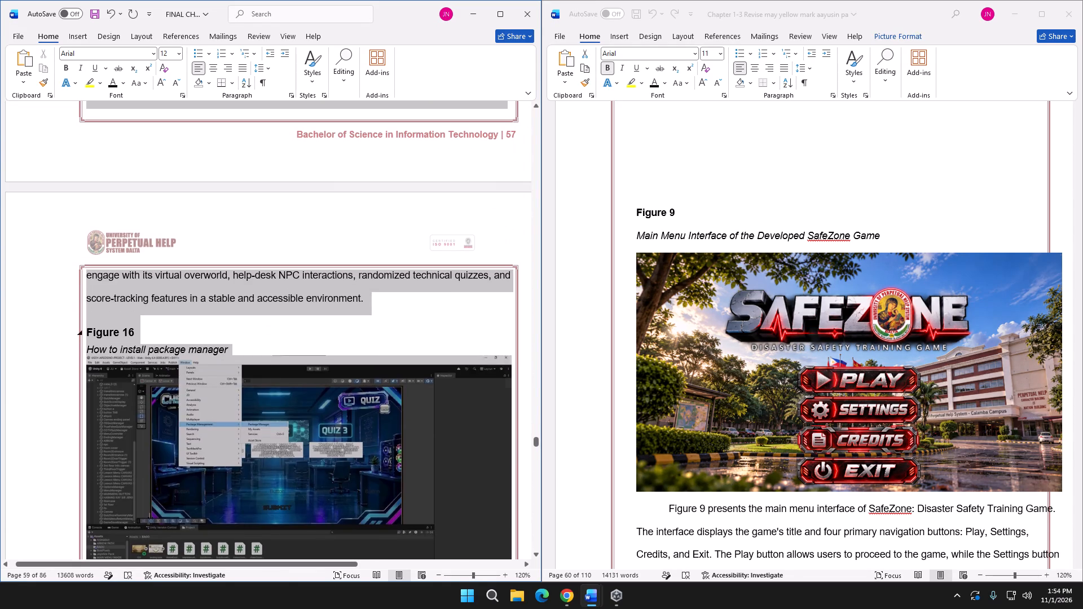
{"action": "left_click_drag", "start_coordinate": [365, 311], "coordinate": [381, 308]}
{"action": "key", "text": "BackSpace"}
Copy the Figure 9 main menu description from the Chapter 1-3 reference into the FINAL document, directly below the SafeZone main menu image.
{"action": "scroll", "coordinate": [340, 358], "scroll_direction": "up", "scroll_amount": 13}
{"action": "scroll", "coordinate": [331, 371], "scroll_direction": "down", "scroll_amount": 4}
{"action": "scroll", "coordinate": [315, 381], "scroll_direction": "up", "scroll_amount": 5}
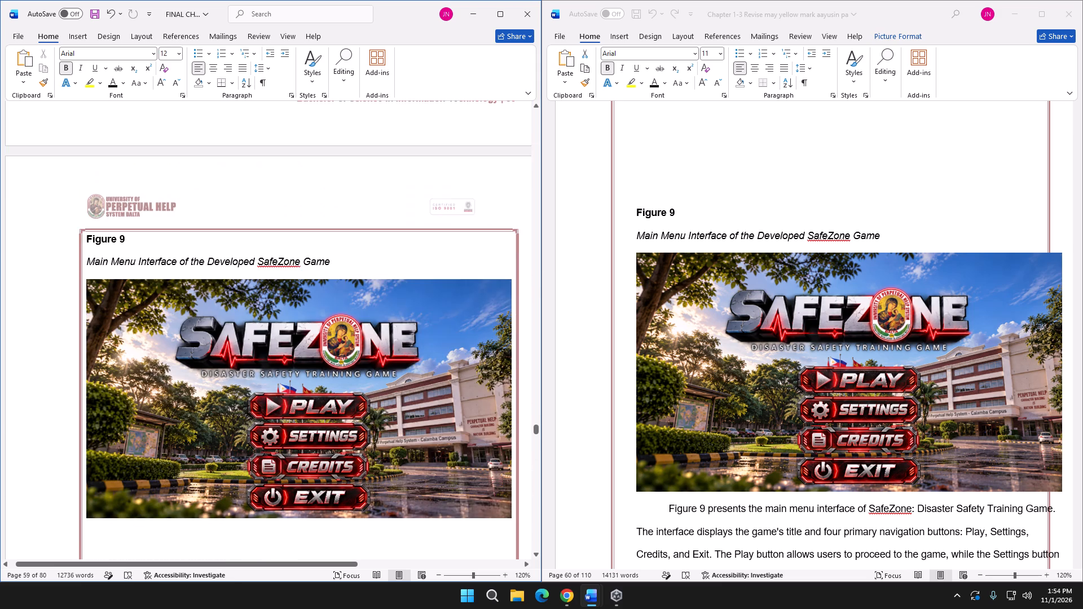
{"action": "scroll", "coordinate": [316, 390], "scroll_direction": "down", "scroll_amount": 5}
{"action": "left_click", "coordinate": [183, 385]}
{"action": "scroll", "coordinate": [624, 388], "scroll_direction": "down", "scroll_amount": 5}
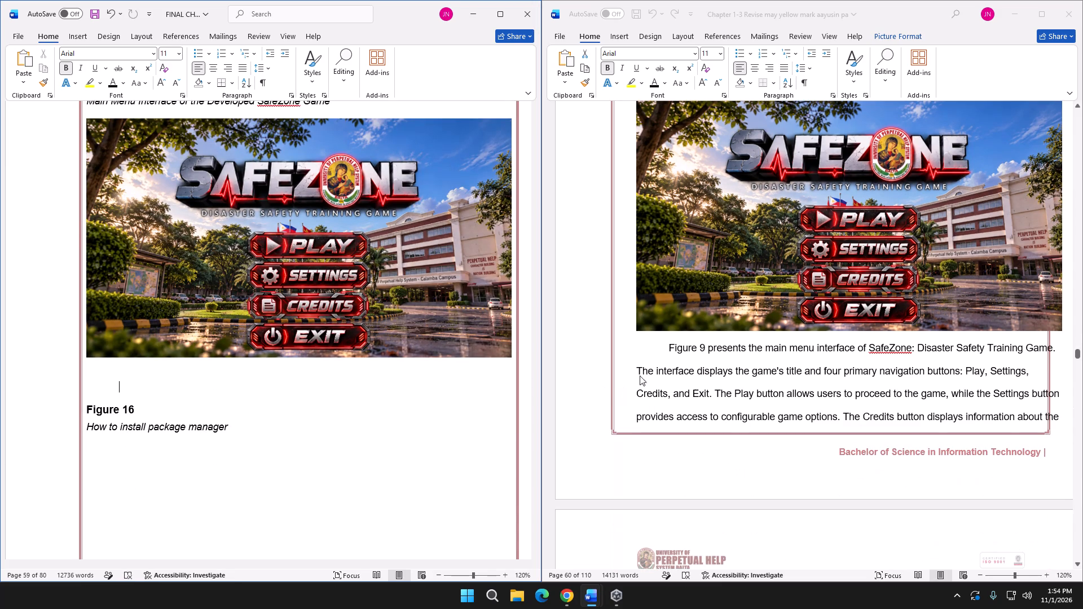
{"action": "left_click", "coordinate": [670, 346]}
{"action": "left_click_drag", "start_coordinate": [669, 349], "coordinate": [1048, 393]}
{"action": "scroll", "coordinate": [1036, 393], "scroll_direction": "down", "scroll_amount": 3}
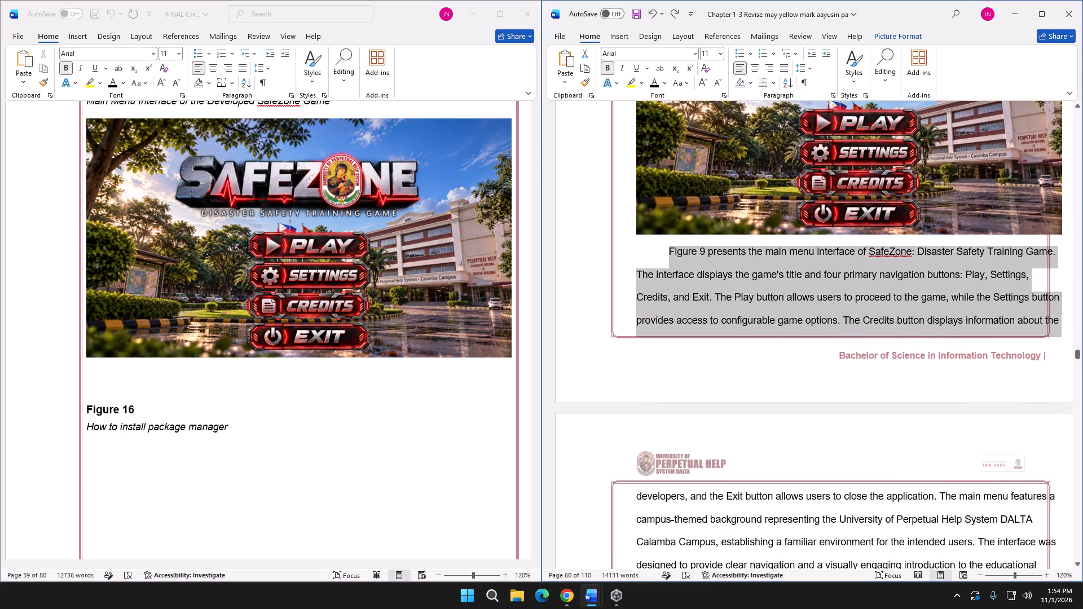
{"action": "scroll", "coordinate": [1048, 393], "scroll_direction": "down", "scroll_amount": 3}
{"action": "left_click_drag", "start_coordinate": [1048, 393], "coordinate": [683, 434]}
{"action": "scroll", "coordinate": [924, 396], "scroll_direction": "down", "scroll_amount": 2}
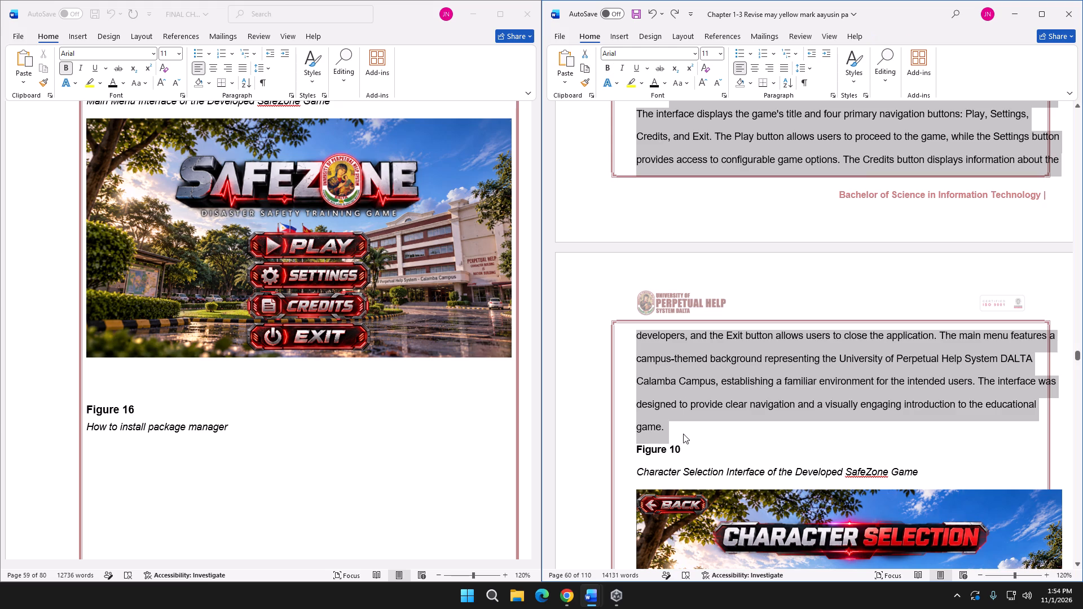
{"action": "key", "text": "ctrl+c"}
{"action": "scroll", "coordinate": [614, 426], "scroll_direction": "up", "scroll_amount": 4}
{"action": "left_click", "coordinate": [137, 372]}
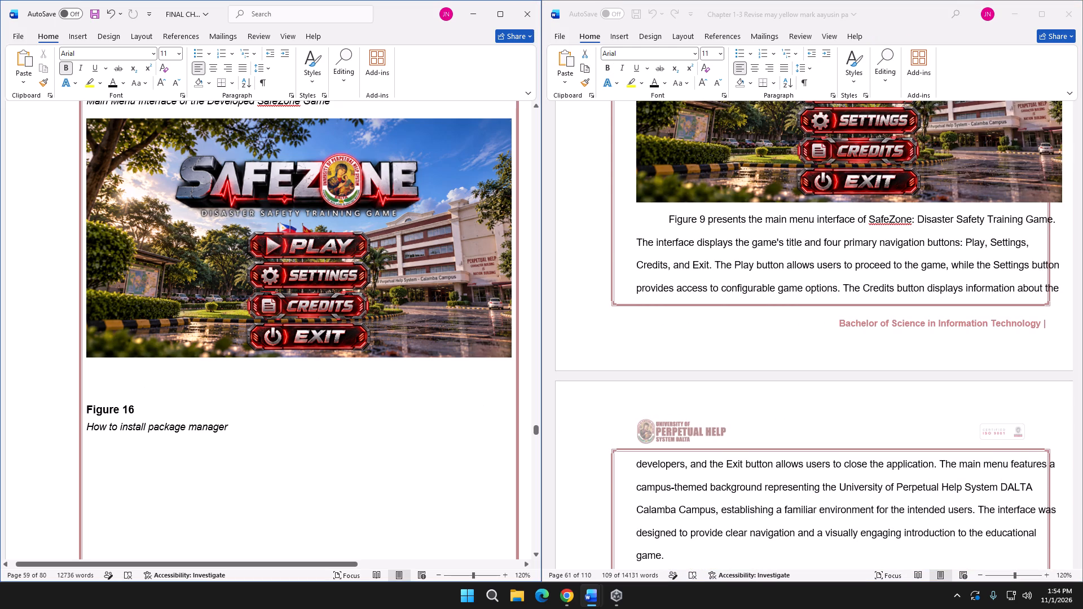
{"action": "left_click", "coordinate": [129, 366]}
{"action": "scroll", "coordinate": [139, 373], "scroll_direction": "down", "scroll_amount": 3}
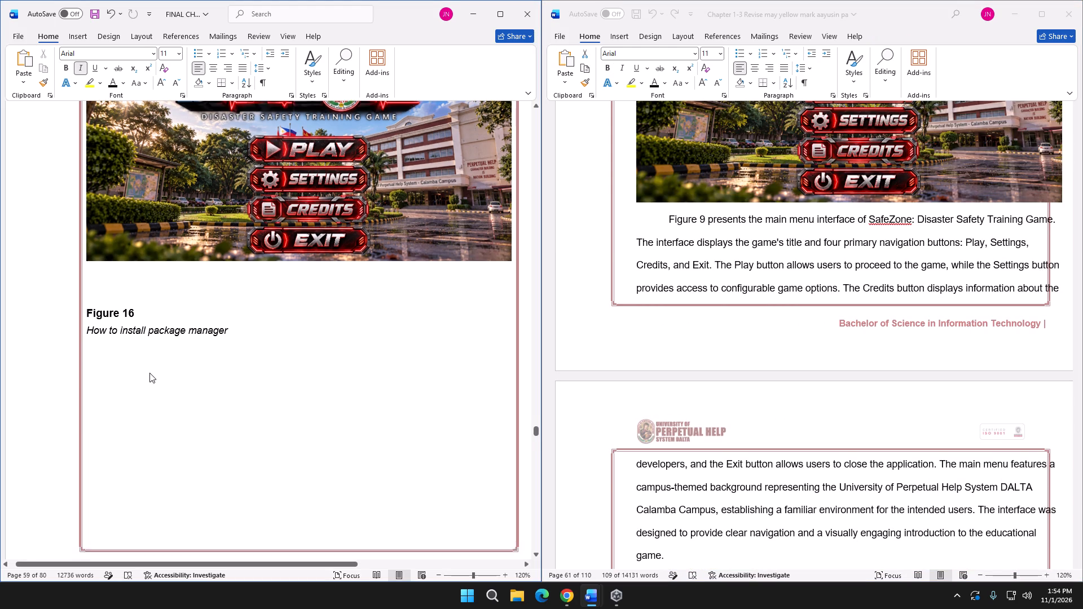
{"action": "scroll", "coordinate": [150, 373], "scroll_direction": "up", "scroll_amount": 3}
{"action": "left_click", "coordinate": [133, 381]}
{"action": "left_click", "coordinate": [120, 366]}
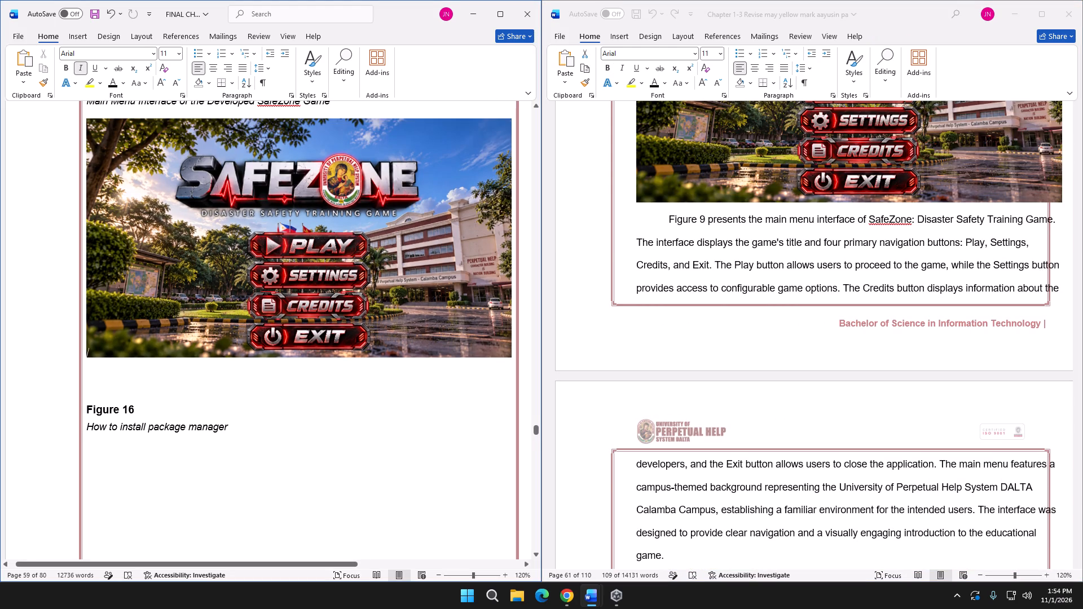
{"action": "key", "text": "Return"}
{"action": "key", "text": "ctrl+z"}
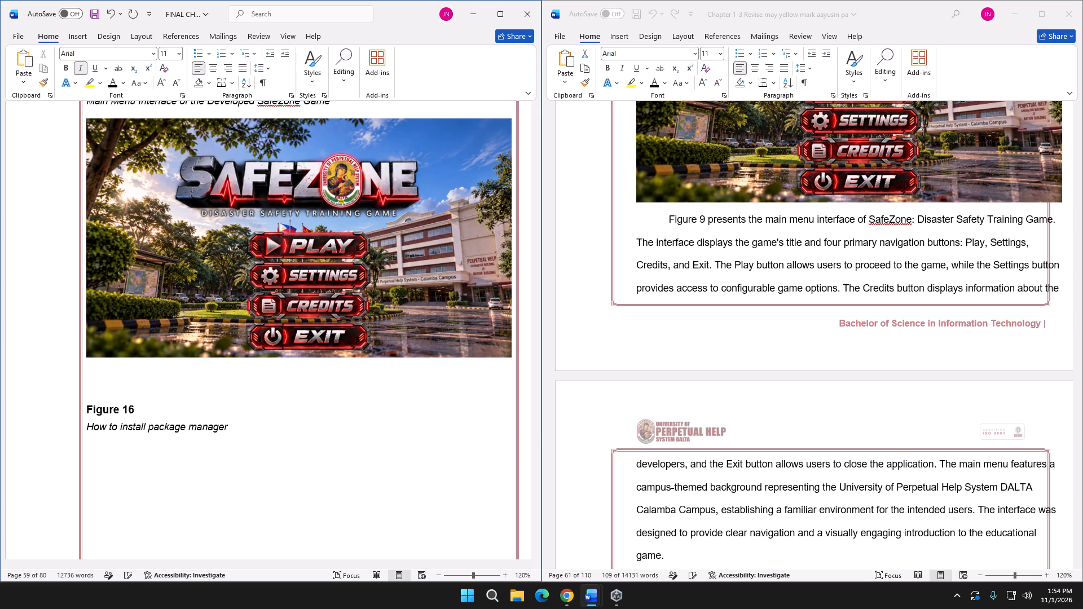
{"action": "left_click", "coordinate": [170, 381]}
{"action": "left_click", "coordinate": [110, 370]}
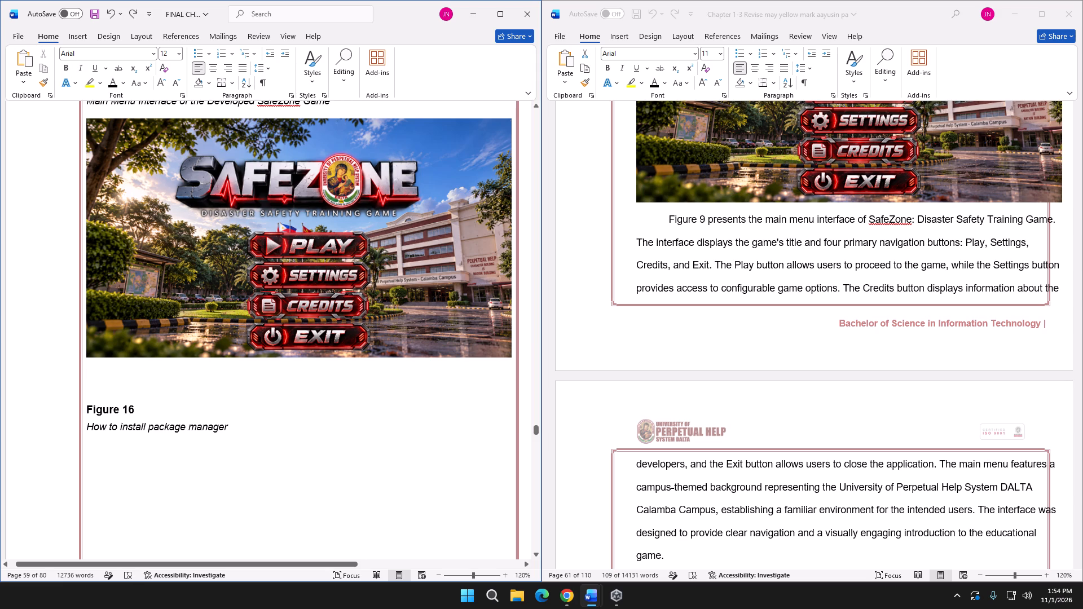
{"action": "key", "text": "ctrl+v"}
{"action": "scroll", "coordinate": [143, 361], "scroll_direction": "down", "scroll_amount": 4}
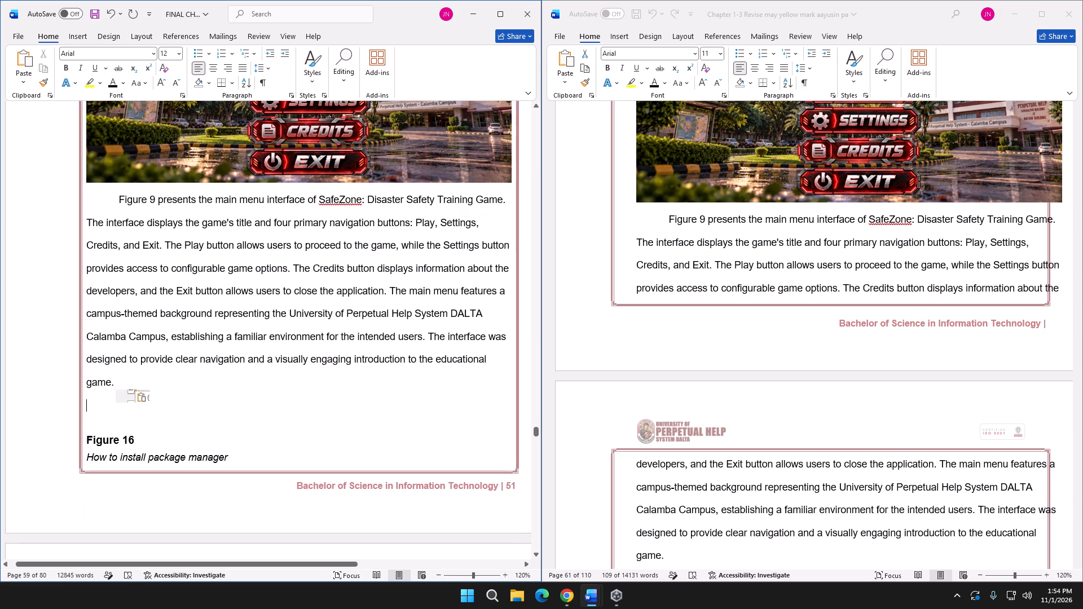
Copy the Figure 10 label and Character Selection Interface caption from the reference to below the Figure 9 description in the FINAL document.
{"action": "scroll", "coordinate": [662, 402], "scroll_direction": "down", "scroll_amount": 5}
{"action": "left_click", "coordinate": [630, 420]}
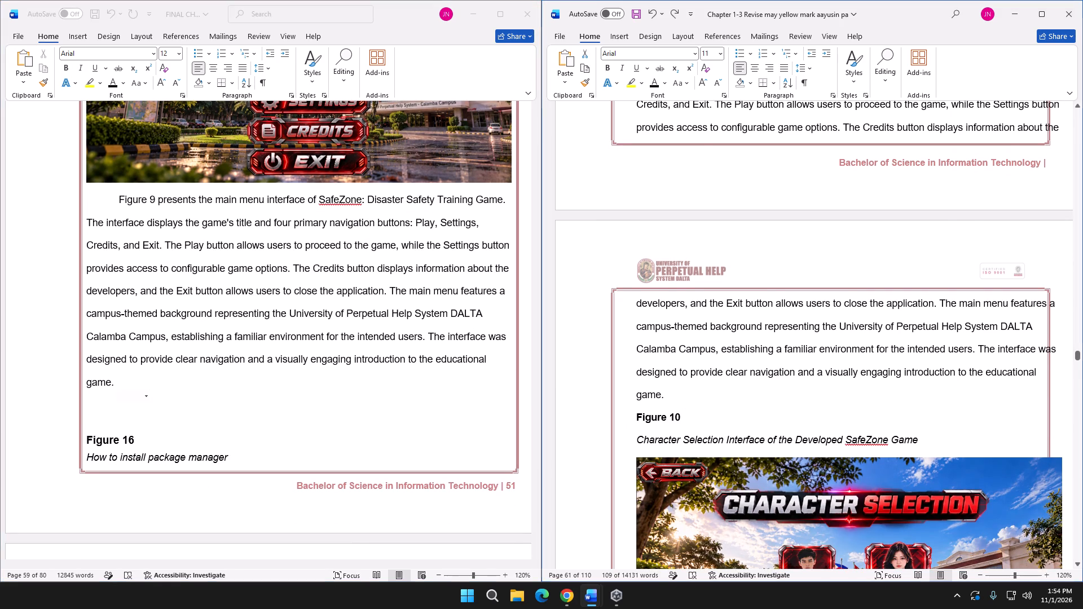
{"action": "left_click", "coordinate": [635, 420]}
{"action": "left_click_drag", "start_coordinate": [635, 420], "coordinate": [897, 427]}
{"action": "scroll", "coordinate": [967, 452], "scroll_direction": "down", "scroll_amount": 7}
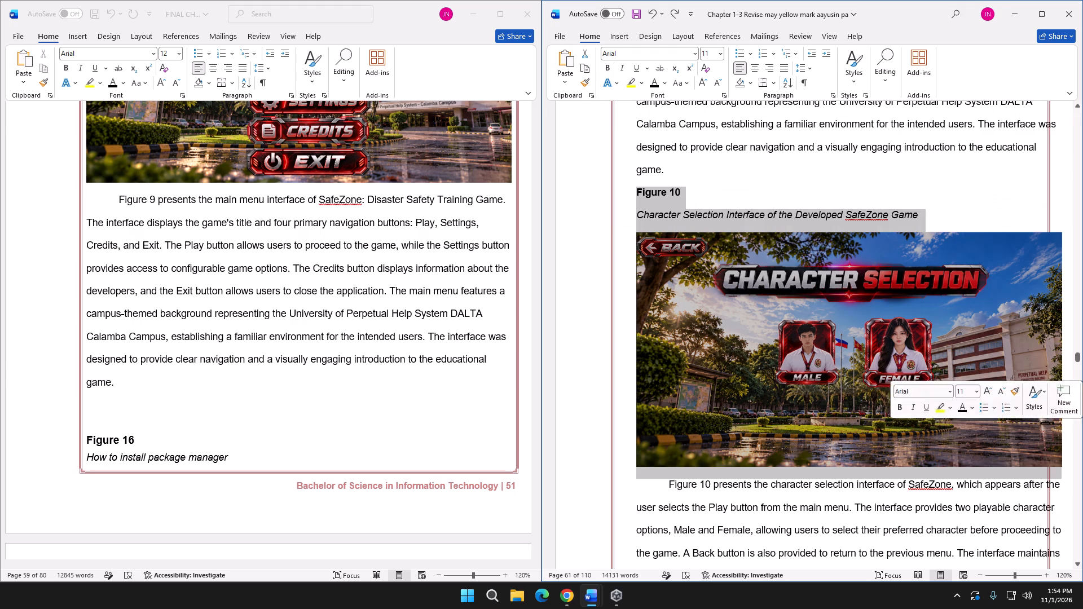
{"action": "left_click", "coordinate": [775, 204]}
{"action": "left_click_drag", "start_coordinate": [637, 193], "coordinate": [942, 220]}
{"action": "key", "text": "ctrl+c"}
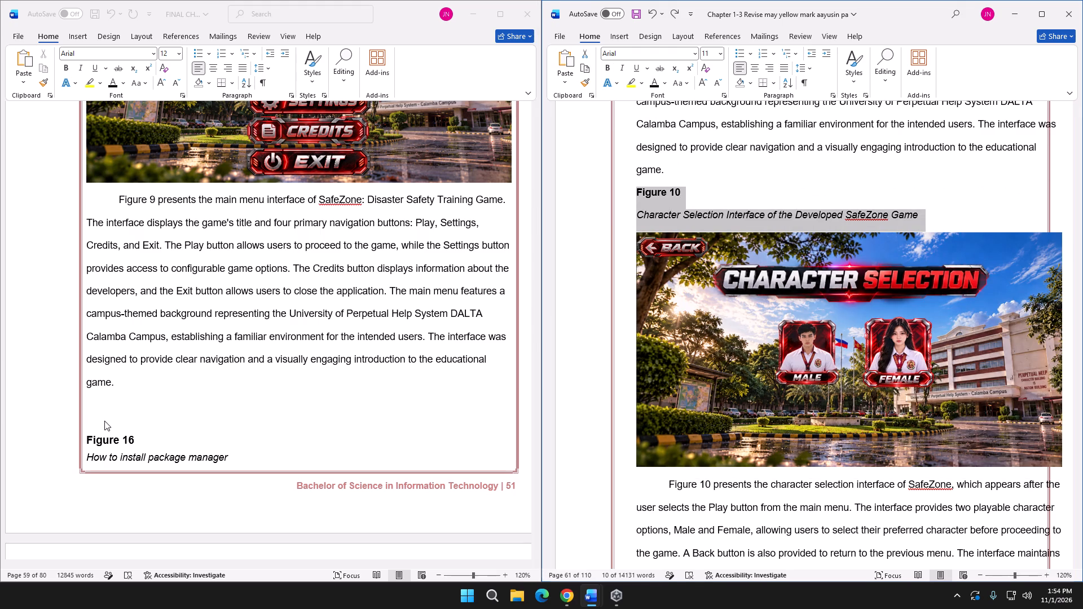
{"action": "left_click", "coordinate": [104, 421]}
{"action": "key", "text": "ctrl+v"}
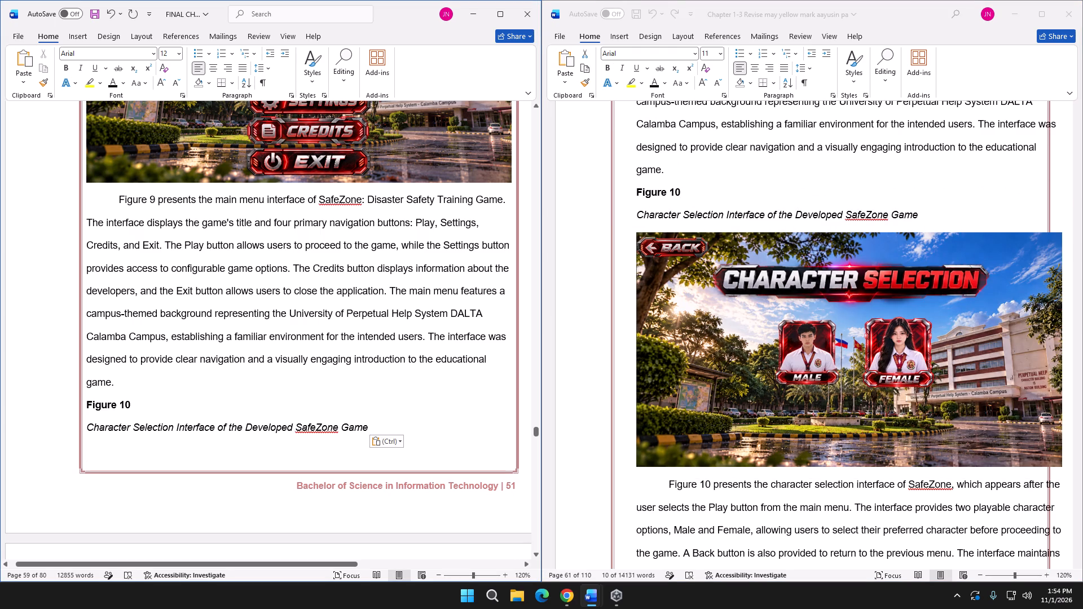
Insert three empty paragraphs before the Figure 10 label to move it and its caption onto the following page.
{"action": "left_click", "coordinate": [83, 409]}
{"action": "key", "text": "Return"}
{"action": "key", "text": "Return"}
{"action": "key", "text": "Return"}
{"action": "scroll", "coordinate": [266, 419], "scroll_direction": "down", "scroll_amount": 5}
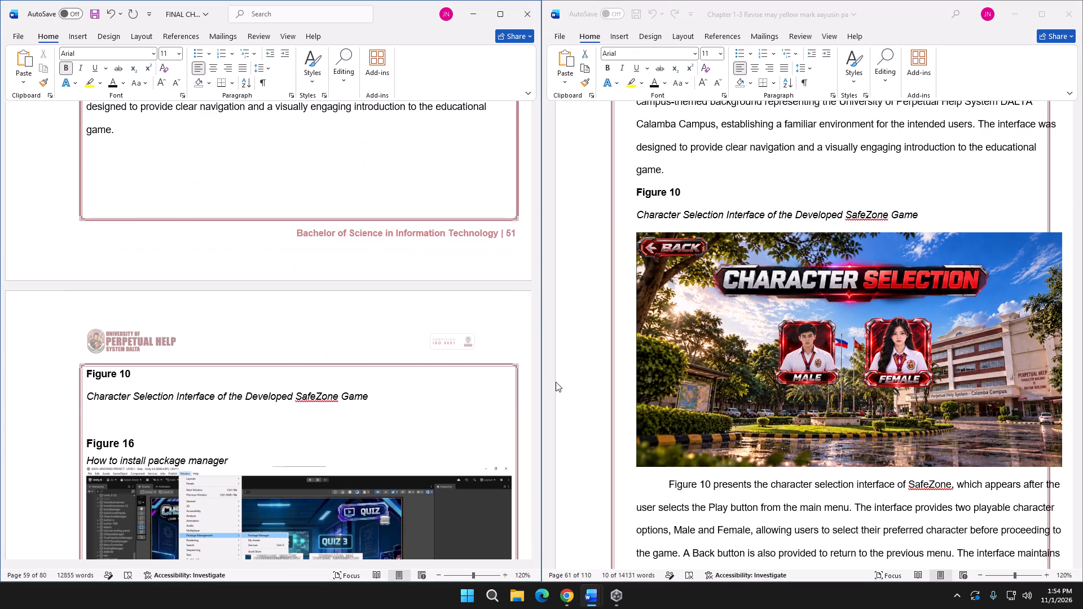
Copy the character selection image from the reference to directly below the Figure 10 caption in the FINAL document.
{"action": "scroll", "coordinate": [671, 367], "scroll_direction": "down", "scroll_amount": 2}
{"action": "left_click", "coordinate": [705, 342]}
{"action": "left_click", "coordinate": [755, 311]}
{"action": "key", "text": "ctrl+c"}
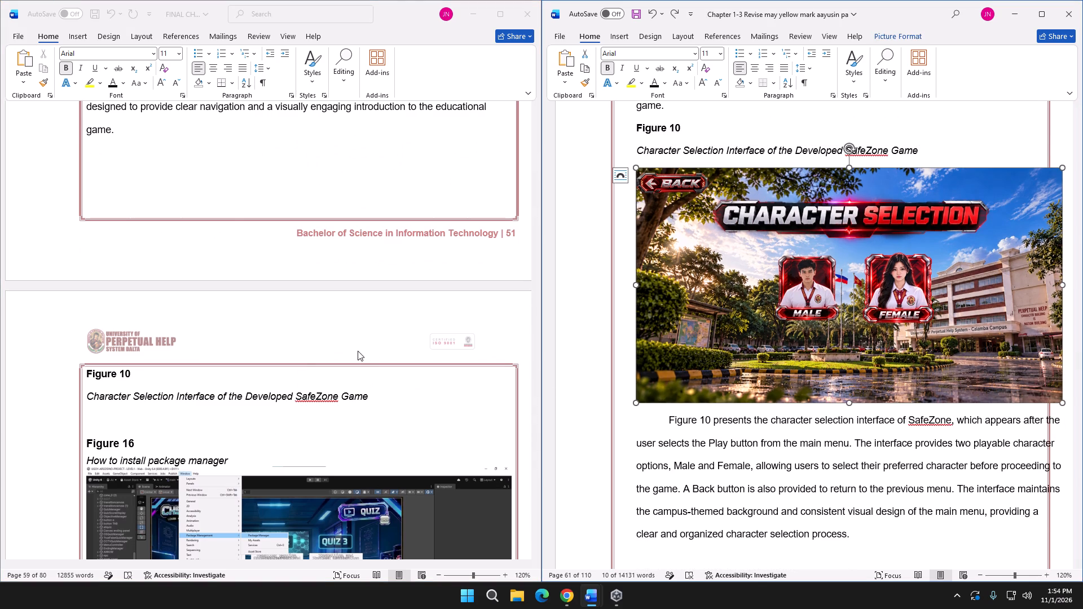
{"action": "left_click", "coordinate": [117, 406]}
{"action": "left_click", "coordinate": [112, 411]}
{"action": "key", "text": "ctrl+v"}
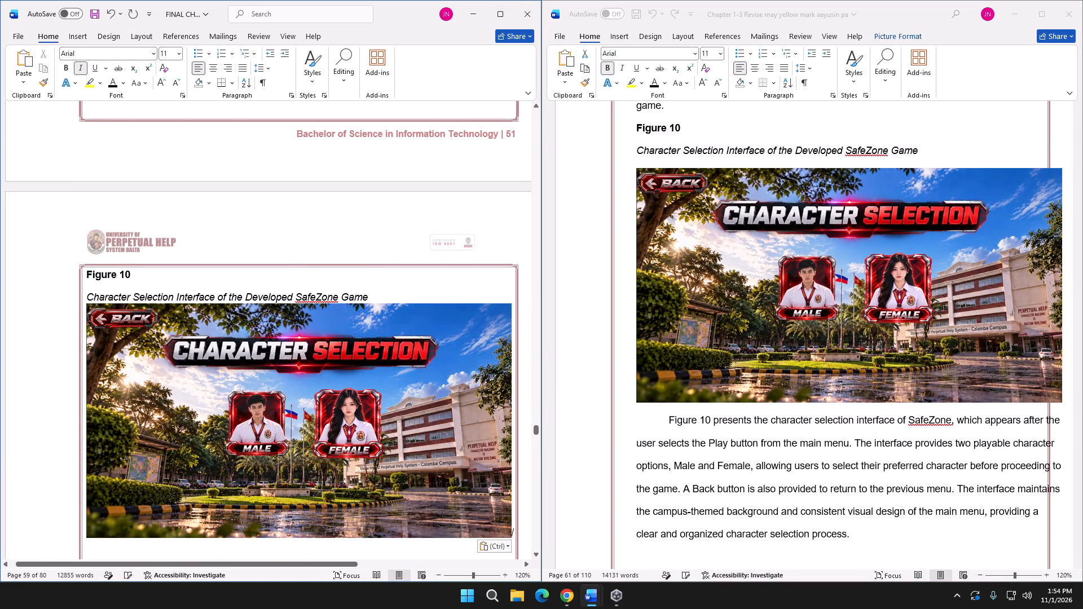
Copy the Figure 10 character selection description from the reference onto the line below the character selection image in the FINAL document.
{"action": "scroll", "coordinate": [261, 401], "scroll_direction": "down", "scroll_amount": 5}
{"action": "left_click", "coordinate": [177, 400]}
{"action": "left_click", "coordinate": [133, 390]}
{"action": "left_click", "coordinate": [99, 387]}
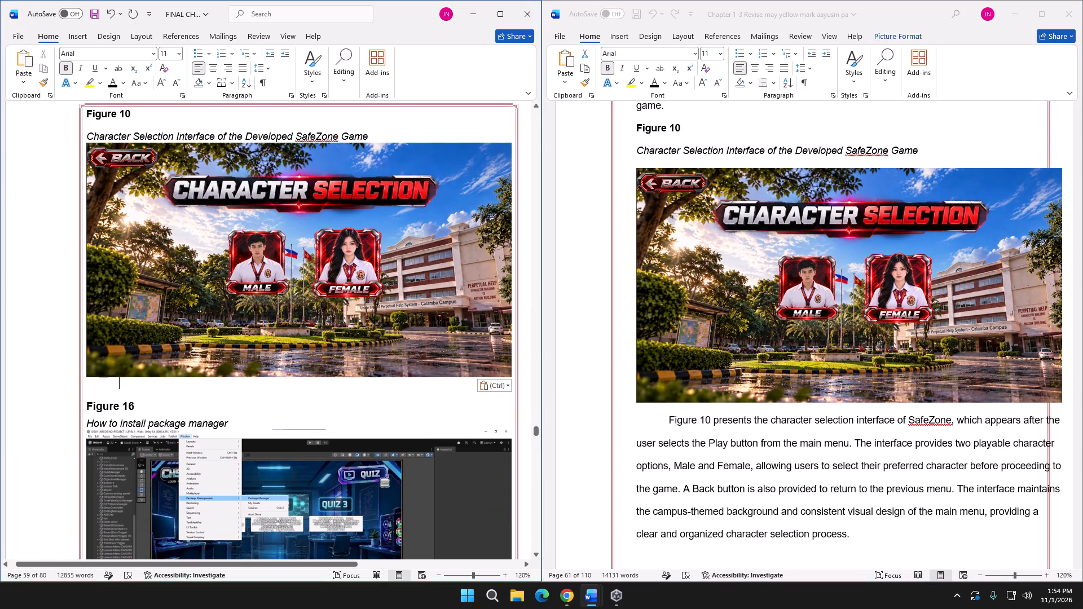
{"action": "key", "text": "Return"}
{"action": "key", "text": "BackSpace"}
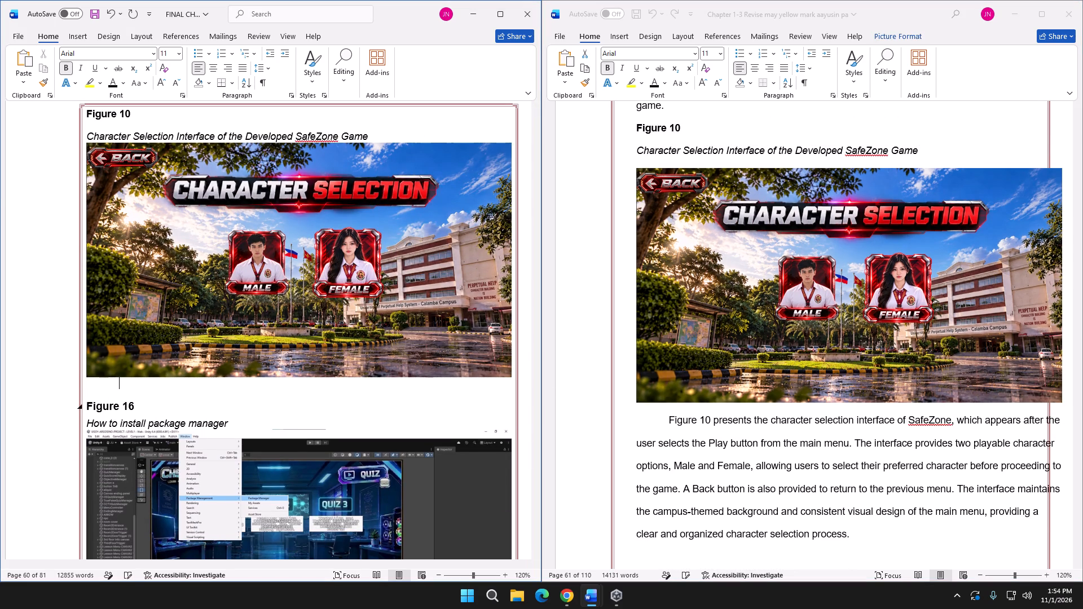
{"action": "key", "text": "BackSpace"}
{"action": "key", "text": "Return"}
{"action": "scroll", "coordinate": [676, 399], "scroll_direction": "down", "scroll_amount": 5}
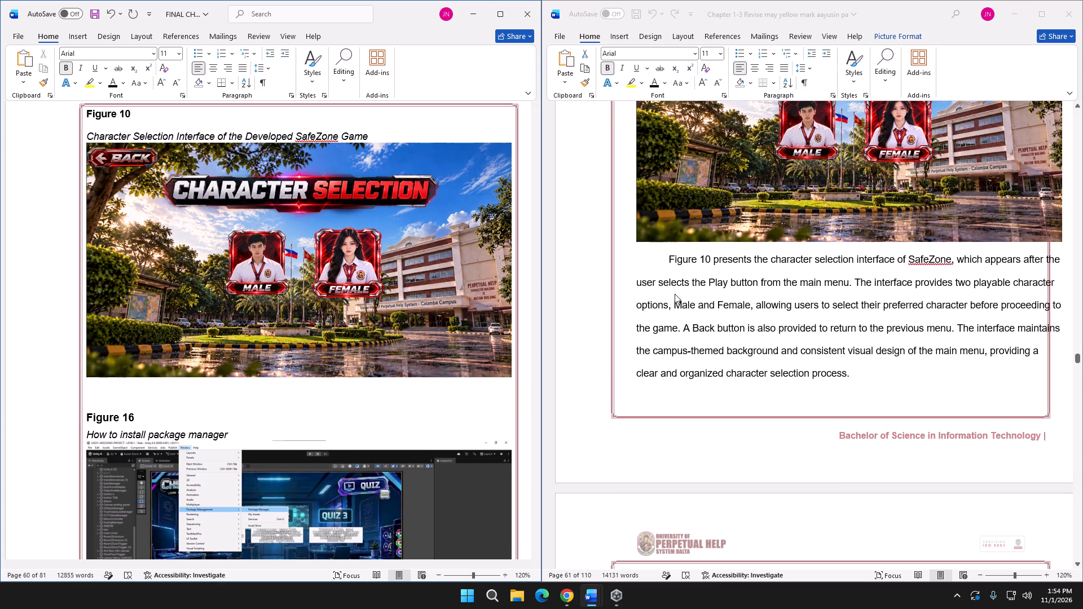
{"action": "left_click", "coordinate": [668, 259]}
{"action": "left_click_drag", "start_coordinate": [668, 259], "coordinate": [837, 363]}
{"action": "left_click", "coordinate": [662, 259]}
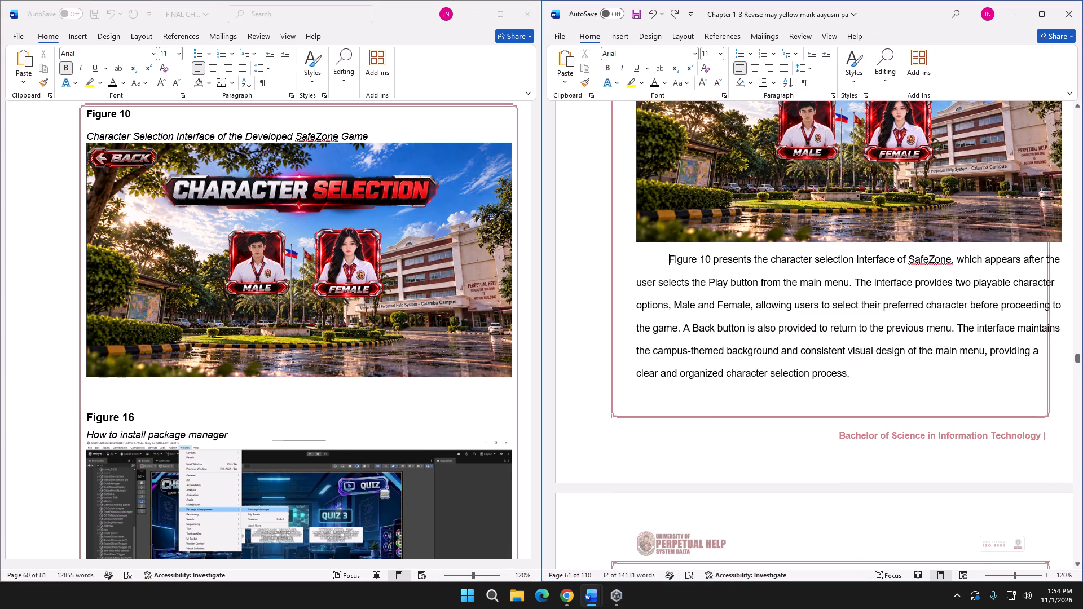
{"action": "left_click_drag", "start_coordinate": [666, 259], "coordinate": [856, 370]}
{"action": "key", "text": "ctrl+c"}
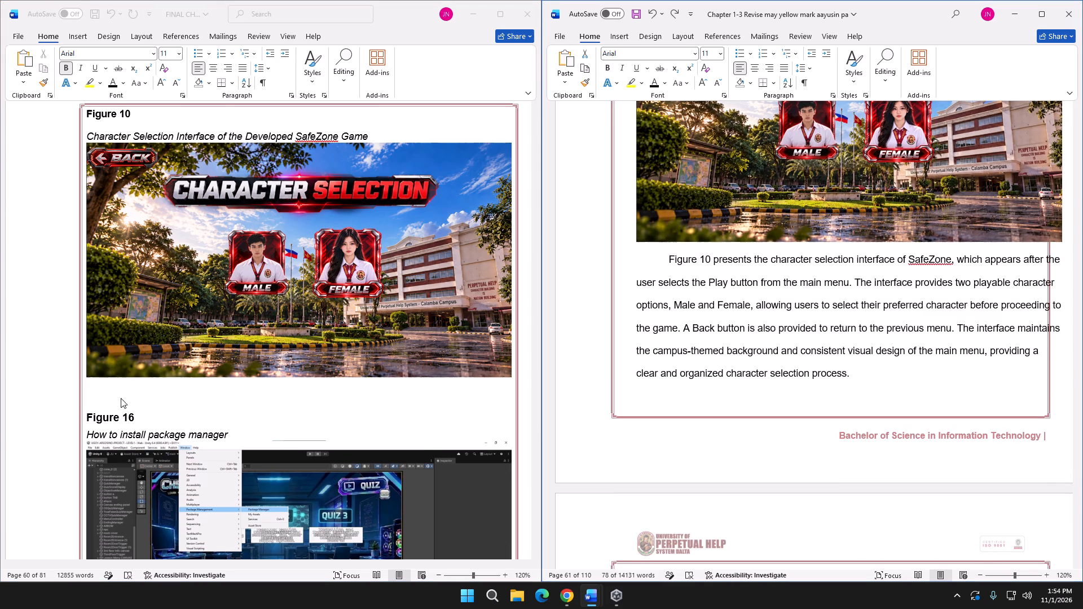
{"action": "left_click", "coordinate": [121, 398]}
{"action": "key", "text": "ctrl+v"}
{"action": "scroll", "coordinate": [241, 388], "scroll_direction": "down", "scroll_amount": 9}
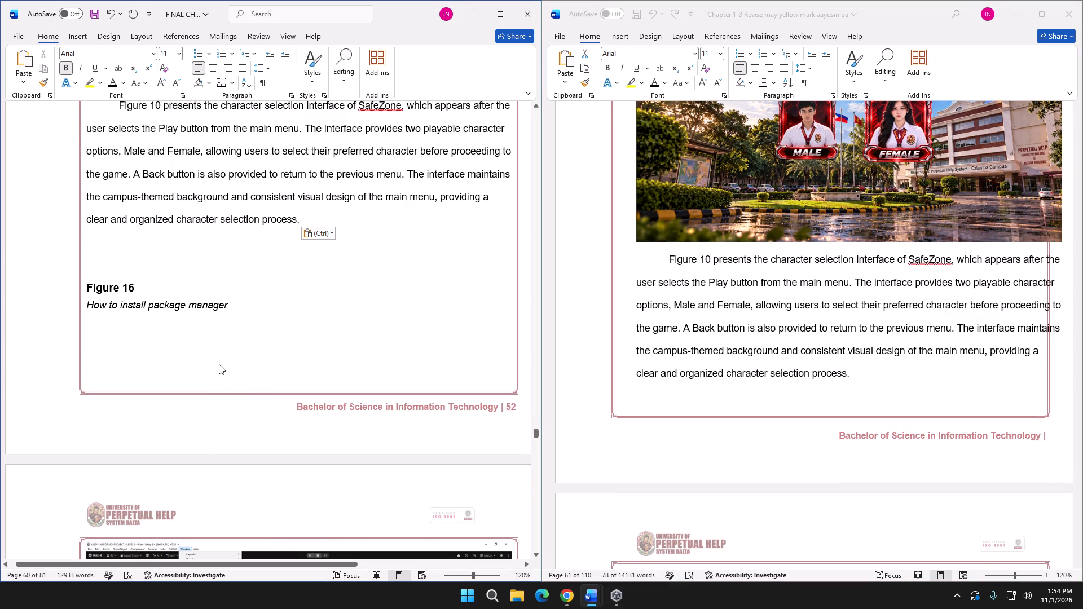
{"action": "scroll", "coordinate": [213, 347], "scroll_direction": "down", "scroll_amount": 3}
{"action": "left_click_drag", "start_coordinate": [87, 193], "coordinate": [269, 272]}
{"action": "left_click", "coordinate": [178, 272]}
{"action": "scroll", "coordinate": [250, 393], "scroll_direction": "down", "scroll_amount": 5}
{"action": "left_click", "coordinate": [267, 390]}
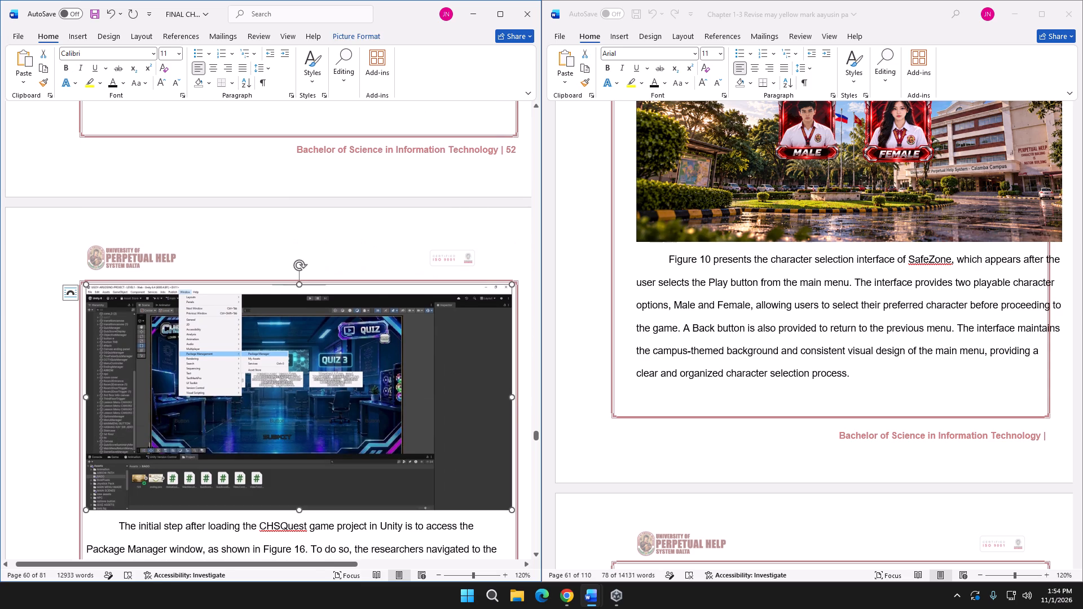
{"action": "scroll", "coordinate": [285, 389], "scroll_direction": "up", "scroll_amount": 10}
Copy the Figure 11 label and Drill Selection Interface caption from the reference to below the Figure 10 description, removing the extra blank line there.
{"action": "left_click", "coordinate": [134, 324]}
{"action": "scroll", "coordinate": [679, 404], "scroll_direction": "down", "scroll_amount": 3}
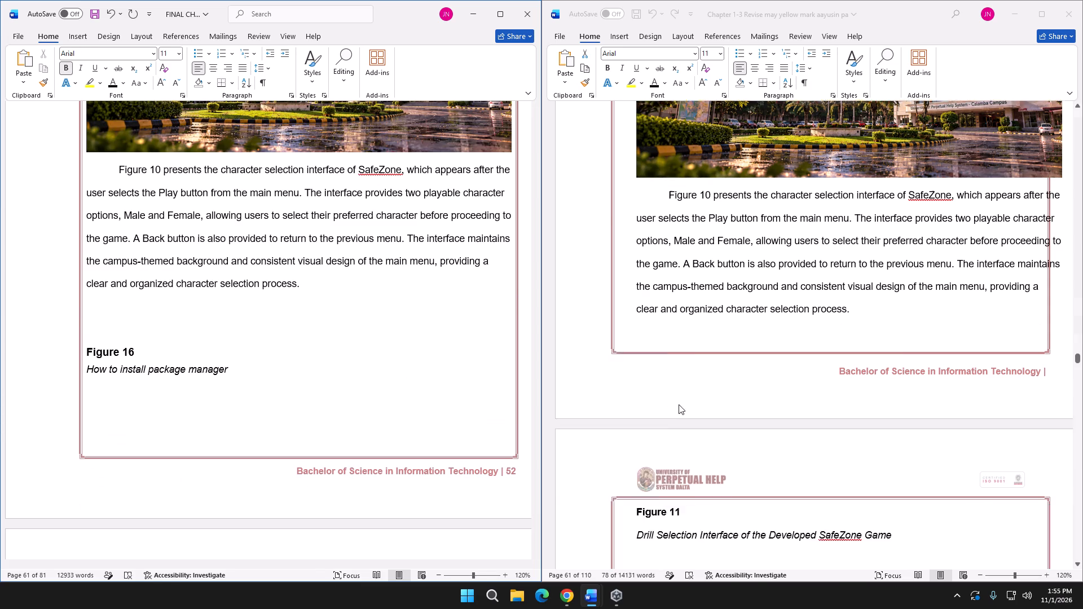
{"action": "scroll", "coordinate": [679, 404], "scroll_direction": "down", "scroll_amount": 6}
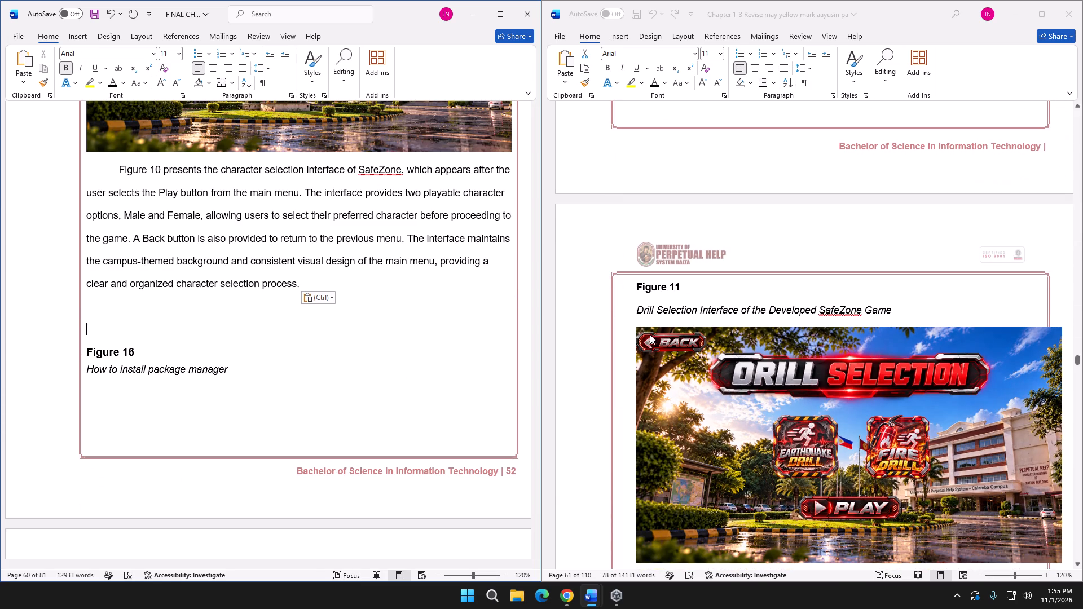
{"action": "left_click", "coordinate": [639, 291]}
{"action": "left_click_drag", "start_coordinate": [636, 289], "coordinate": [901, 312]}
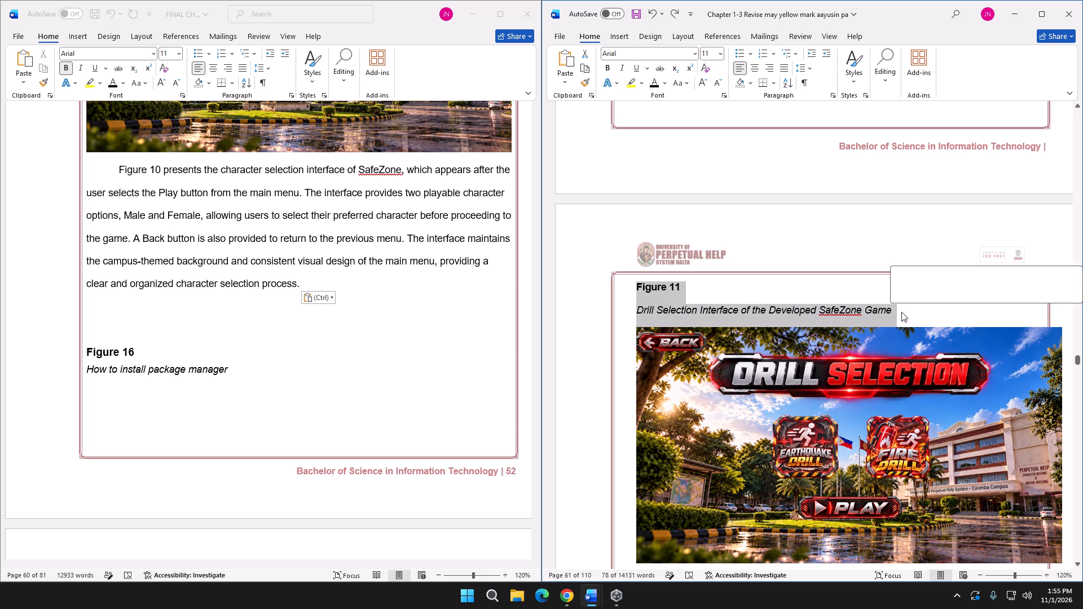
{"action": "key", "text": "ctrl+c"}
{"action": "left_click", "coordinate": [129, 298]}
{"action": "scroll", "coordinate": [137, 333], "scroll_direction": "down", "scroll_amount": 5}
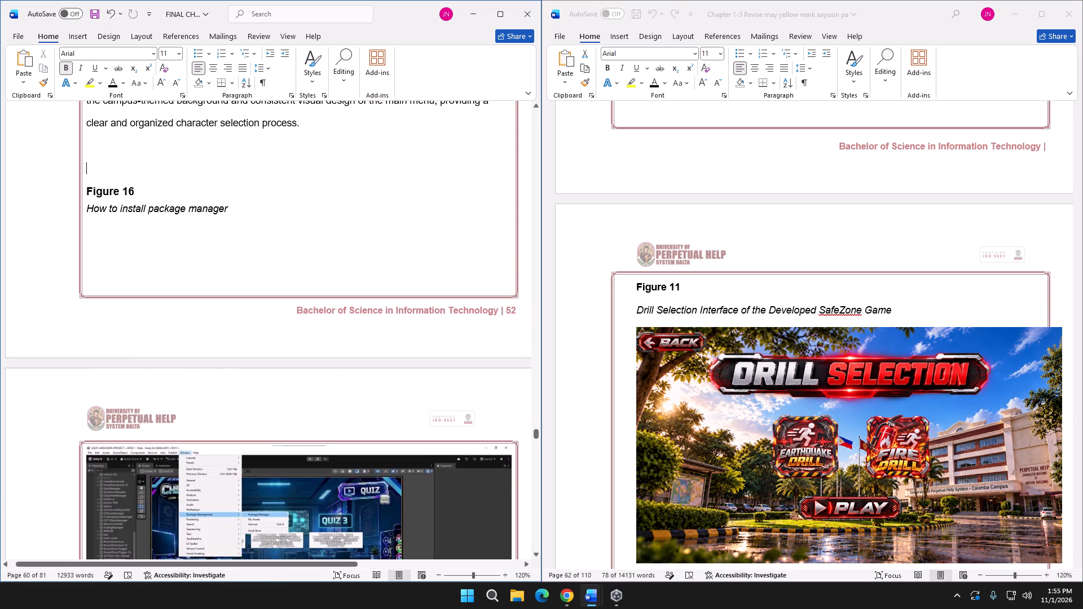
{"action": "scroll", "coordinate": [130, 304], "scroll_direction": "up", "scroll_amount": 4}
{"action": "key", "text": "BackSpace"}
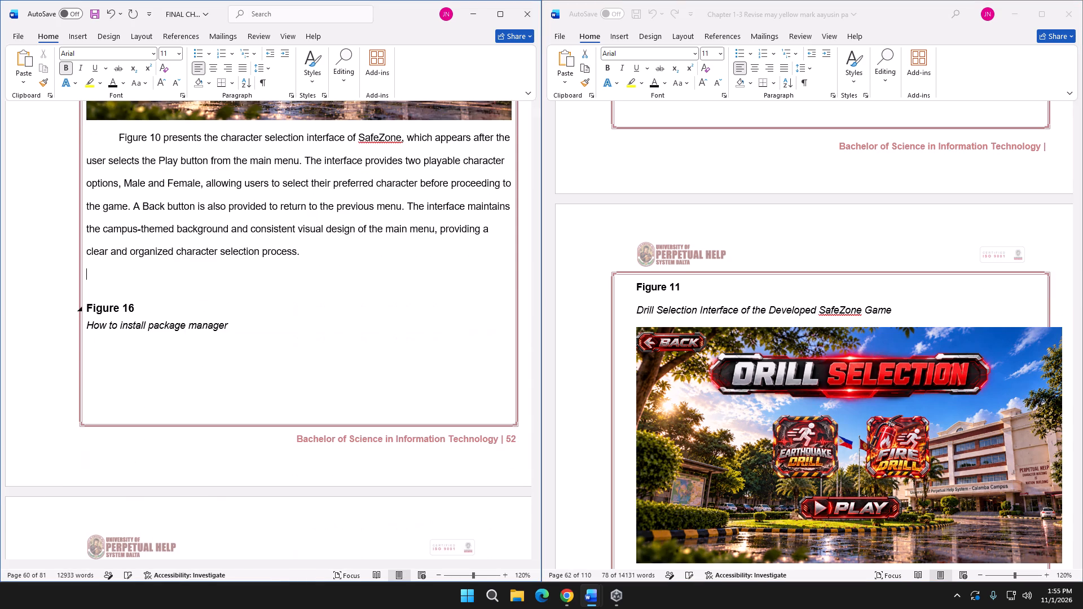
{"action": "key", "text": "ctrl+v"}
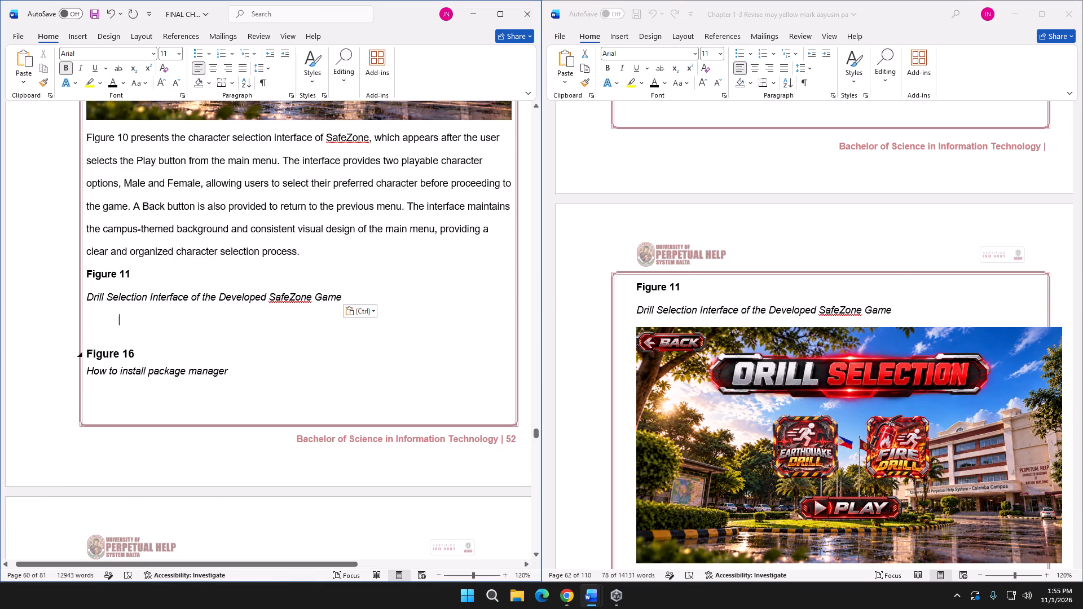
Remove the indent on the line below the Figure 11 caption and insert the reference's drill selection image there.
{"action": "left_click", "coordinate": [755, 368]}
{"action": "left_click", "coordinate": [765, 384]}
{"action": "key", "text": "ctrl+c"}
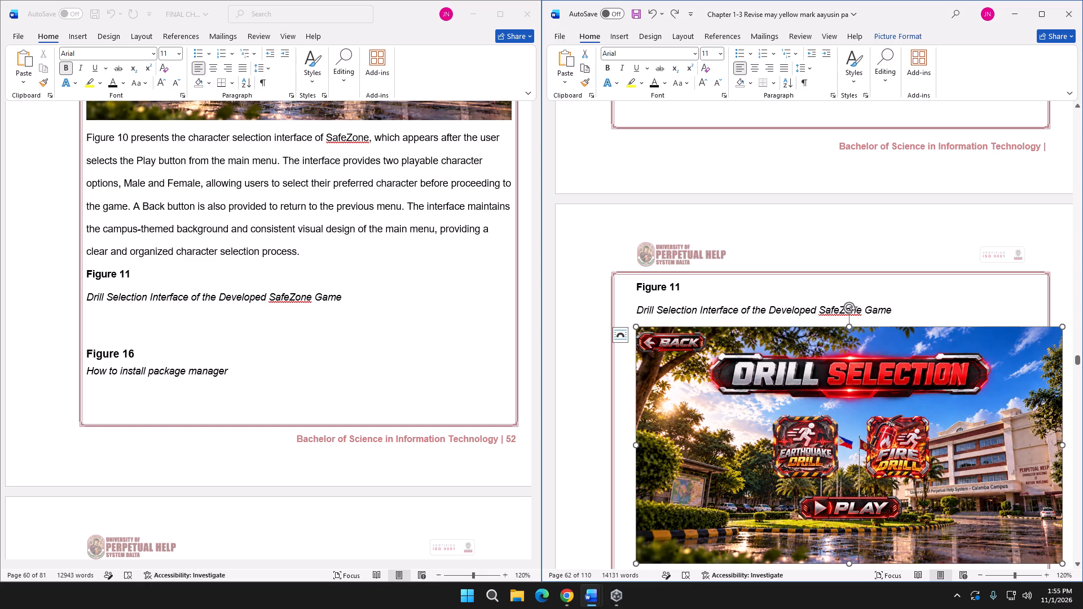
{"action": "left_click", "coordinate": [171, 312]}
{"action": "left_click", "coordinate": [91, 315]}
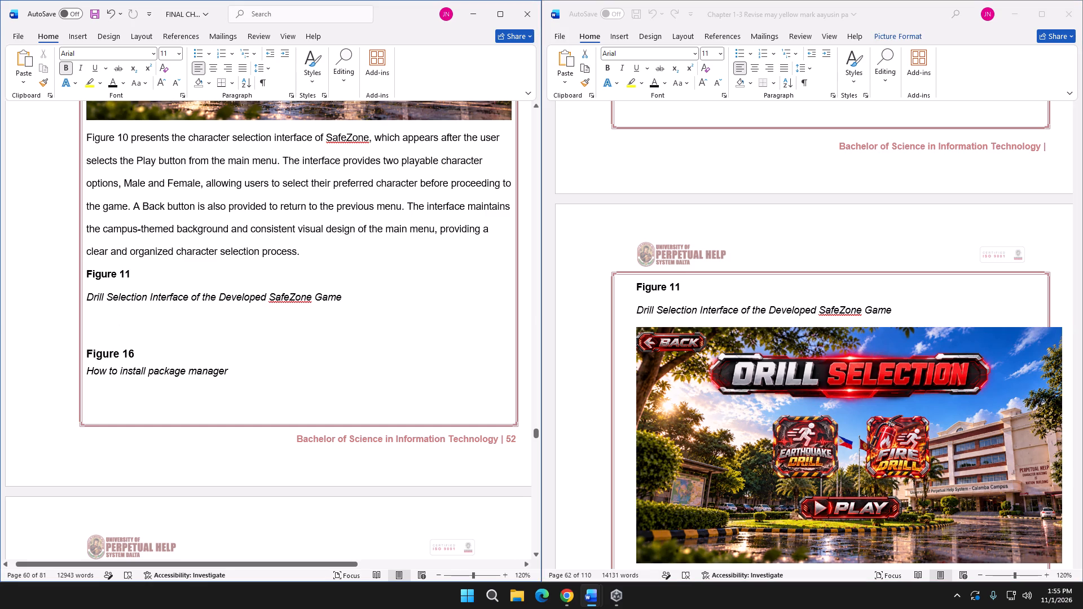
{"action": "key", "text": "BackSpace"}
{"action": "key", "text": "ctrl+v"}
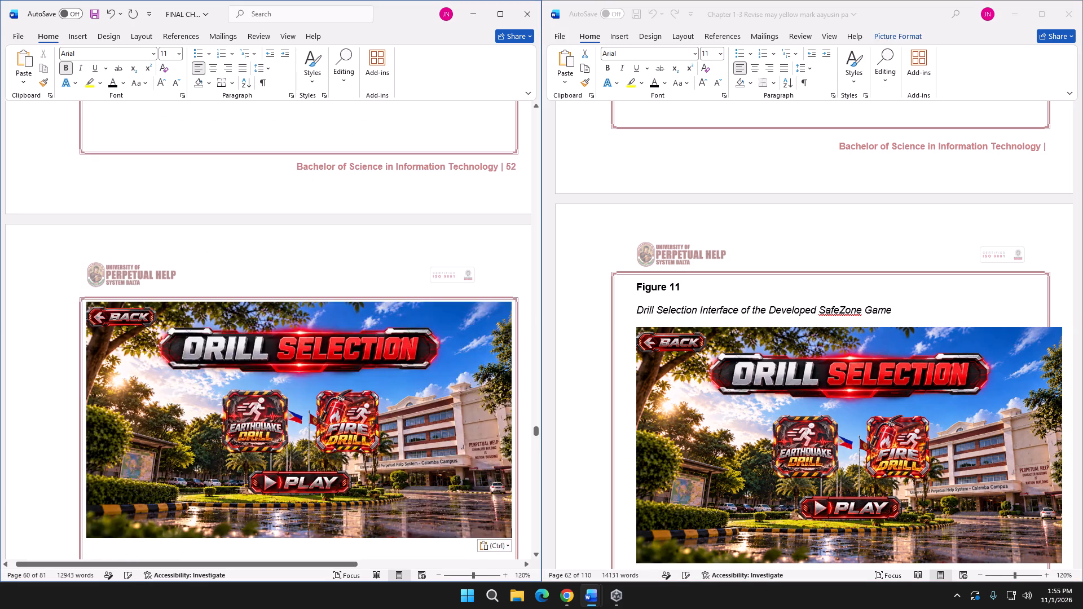
{"action": "scroll", "coordinate": [247, 334], "scroll_direction": "up", "scroll_amount": 8}
{"action": "scroll", "coordinate": [130, 294], "scroll_direction": "down", "scroll_amount": 12}
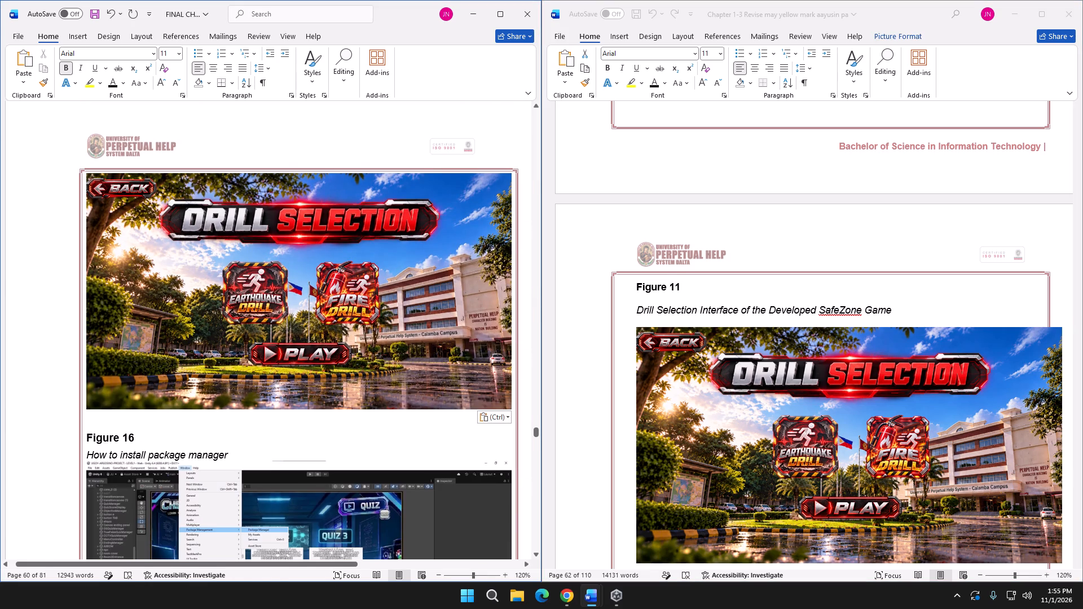
Copy the Figure 11 drill selection description paragraph from the reference document for use in the FINAL document.
{"action": "scroll", "coordinate": [655, 382], "scroll_direction": "down", "scroll_amount": 6}
{"action": "left_click", "coordinate": [683, 394]}
{"action": "left_click", "coordinate": [666, 390]}
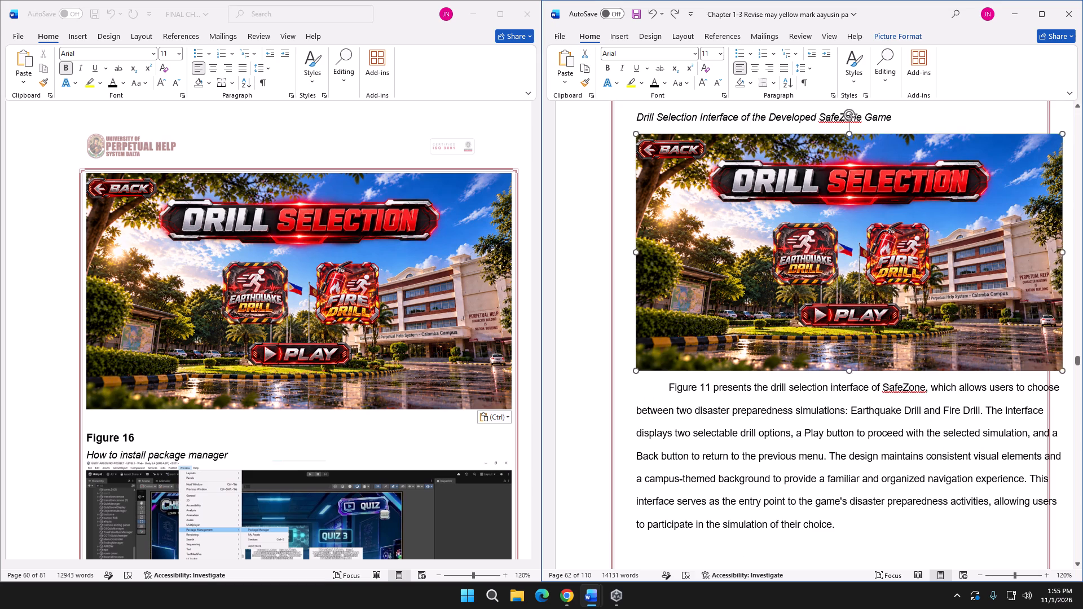
{"action": "left_click_drag", "start_coordinate": [666, 389], "coordinate": [855, 522]}
{"action": "key", "text": "ctrl+c"}
{"action": "left_click", "coordinate": [111, 419]}
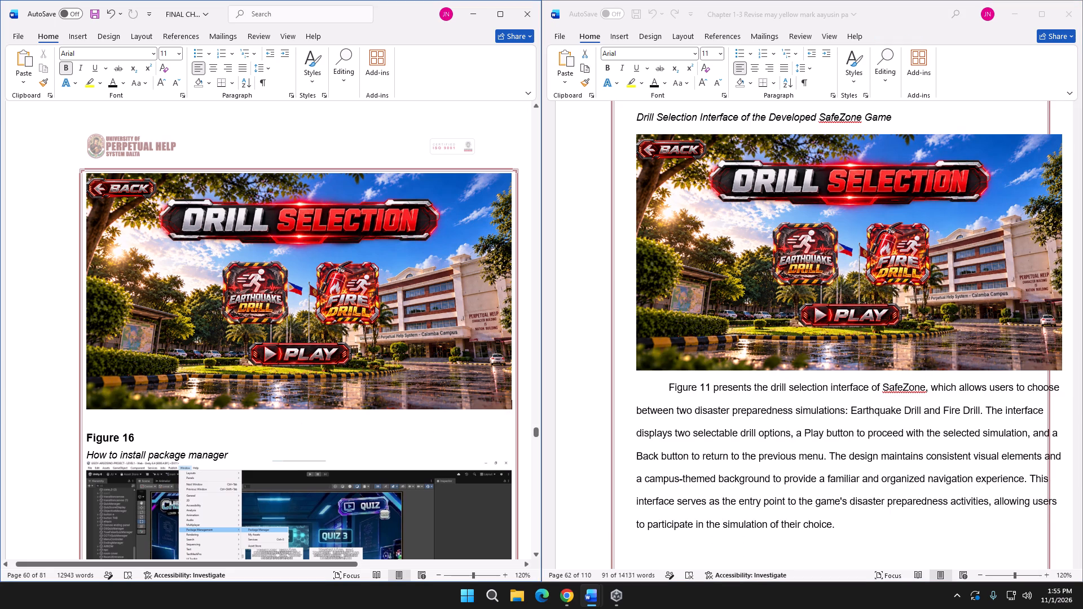
{"action": "left_click", "coordinate": [93, 423]}
{"action": "left_click", "coordinate": [89, 421]}
Insert blank lines above the Figure 11 label in the FINAL document so the label and caption move onto the image's page.
{"action": "scroll", "coordinate": [152, 396], "scroll_direction": "up", "scroll_amount": 10}
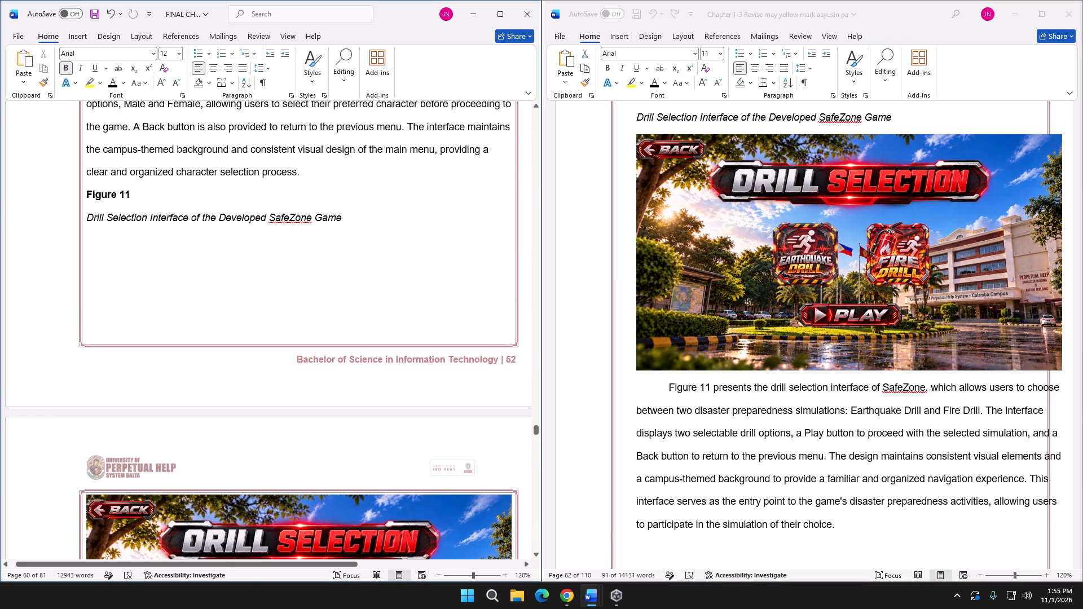
{"action": "left_click", "coordinate": [82, 200]}
{"action": "key", "text": "Return"}
{"action": "key", "text": "Return"}
{"action": "key", "text": "Return"}
{"action": "key", "text": "Return"}
{"action": "key", "text": "Return"}
{"action": "key", "text": "Return"}
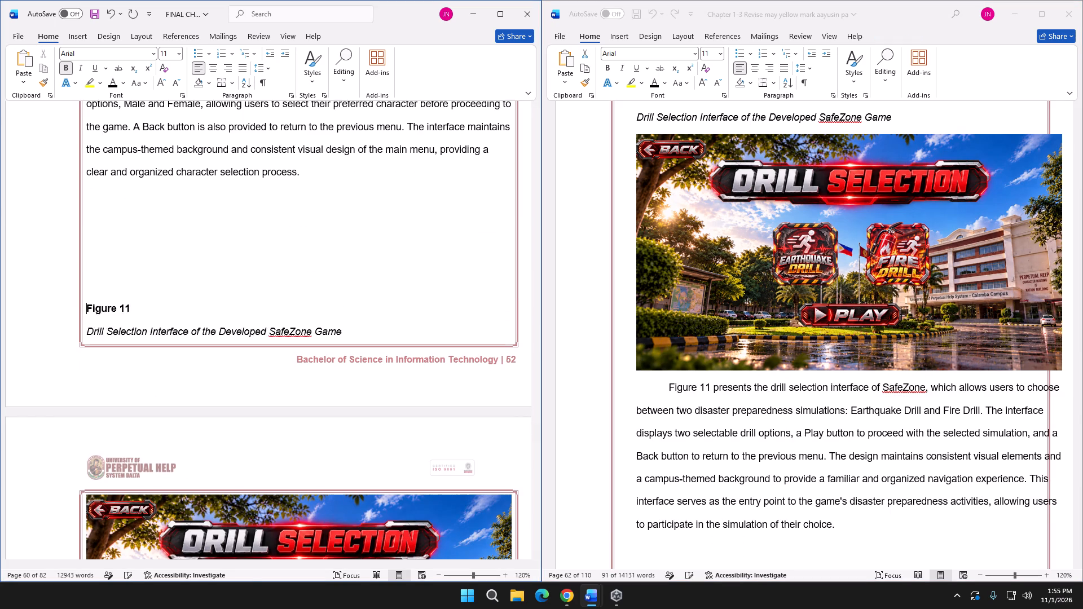
{"action": "key", "text": "Return"}
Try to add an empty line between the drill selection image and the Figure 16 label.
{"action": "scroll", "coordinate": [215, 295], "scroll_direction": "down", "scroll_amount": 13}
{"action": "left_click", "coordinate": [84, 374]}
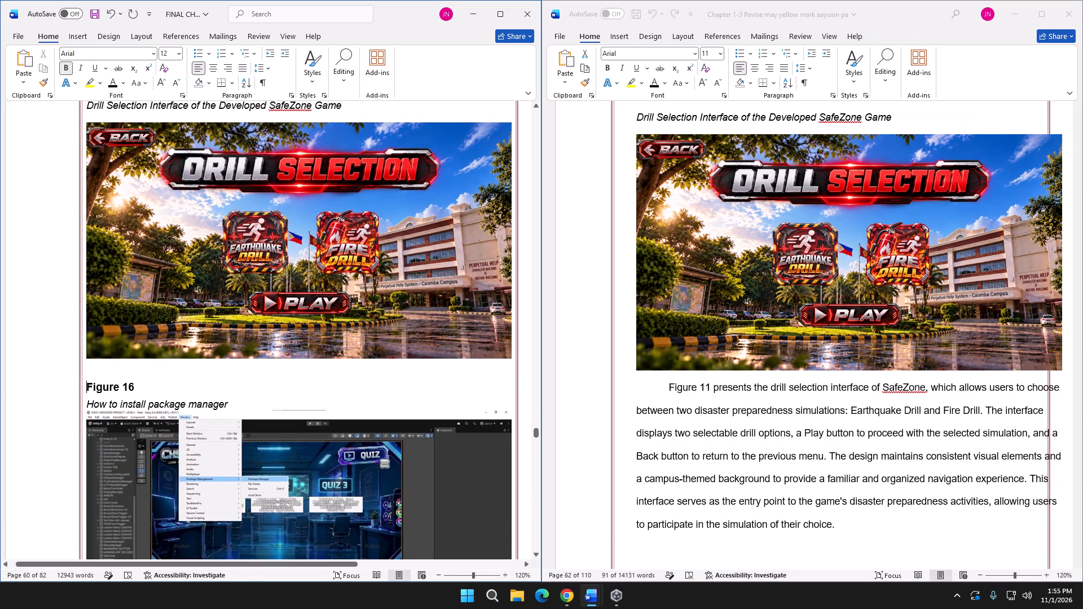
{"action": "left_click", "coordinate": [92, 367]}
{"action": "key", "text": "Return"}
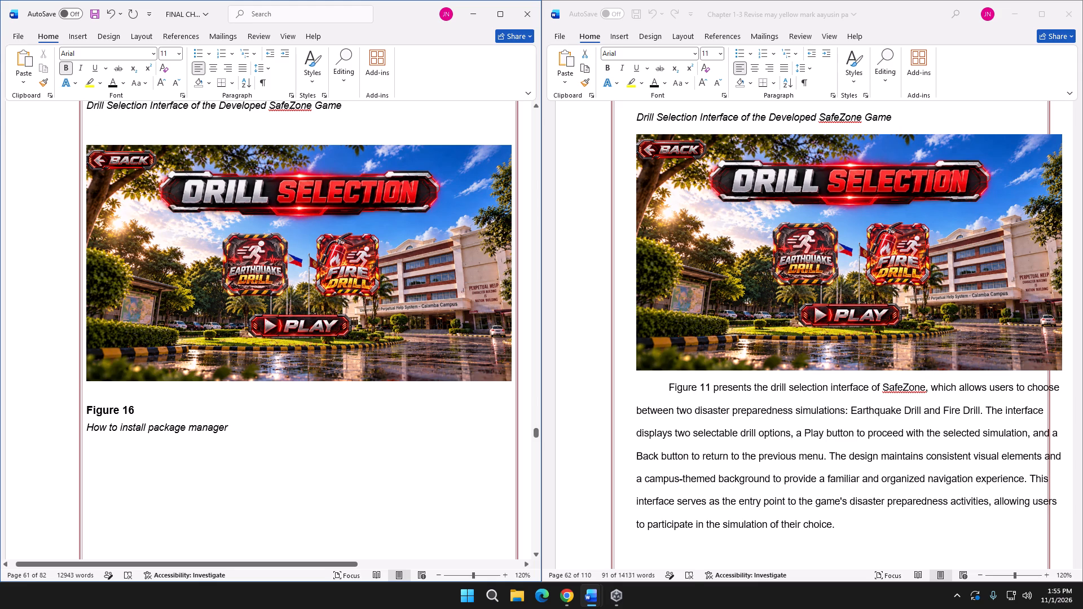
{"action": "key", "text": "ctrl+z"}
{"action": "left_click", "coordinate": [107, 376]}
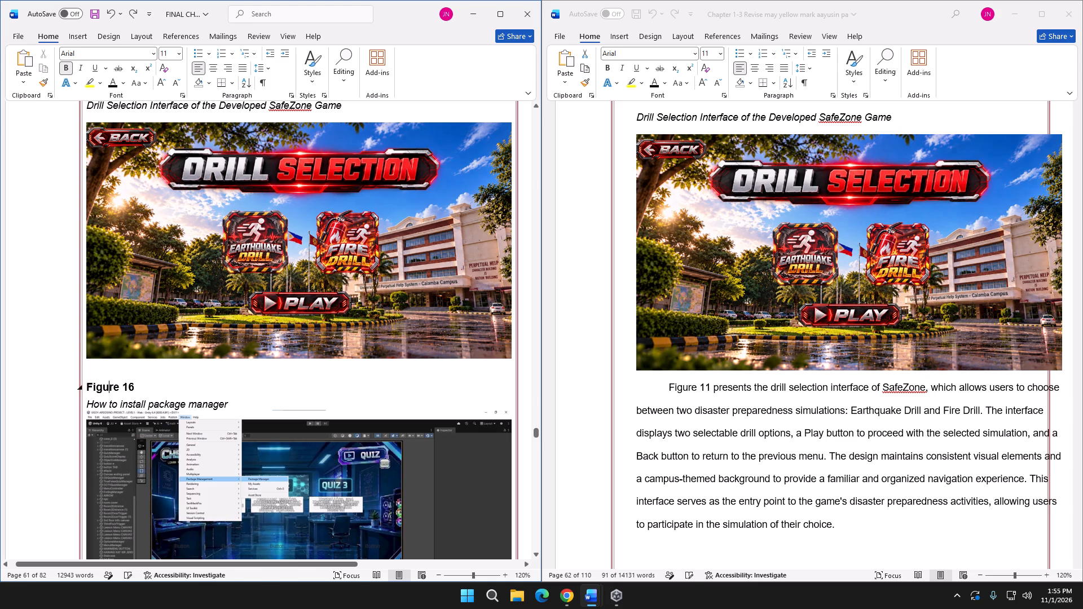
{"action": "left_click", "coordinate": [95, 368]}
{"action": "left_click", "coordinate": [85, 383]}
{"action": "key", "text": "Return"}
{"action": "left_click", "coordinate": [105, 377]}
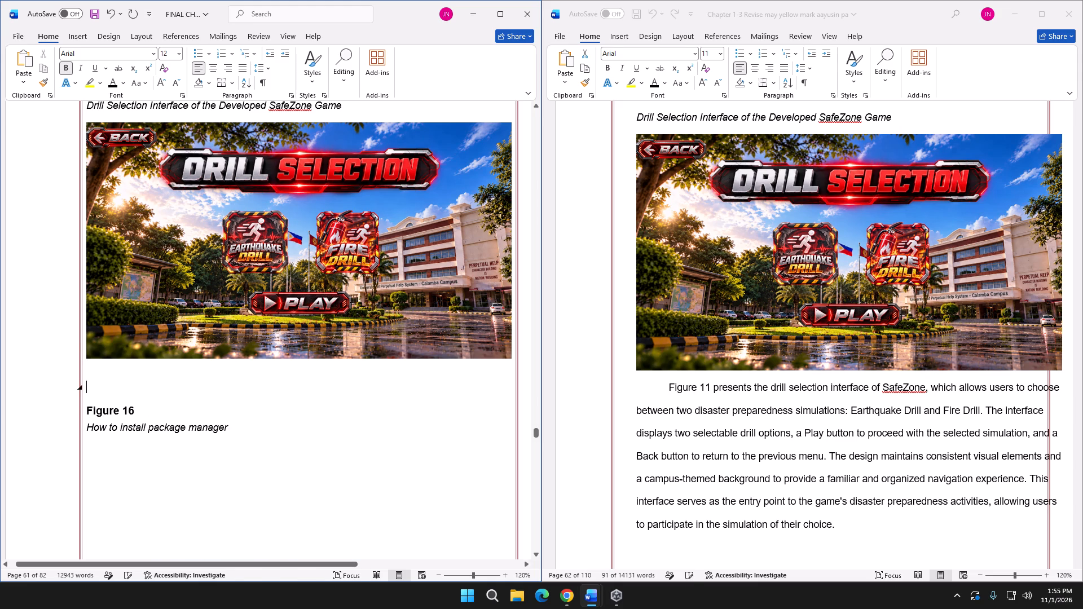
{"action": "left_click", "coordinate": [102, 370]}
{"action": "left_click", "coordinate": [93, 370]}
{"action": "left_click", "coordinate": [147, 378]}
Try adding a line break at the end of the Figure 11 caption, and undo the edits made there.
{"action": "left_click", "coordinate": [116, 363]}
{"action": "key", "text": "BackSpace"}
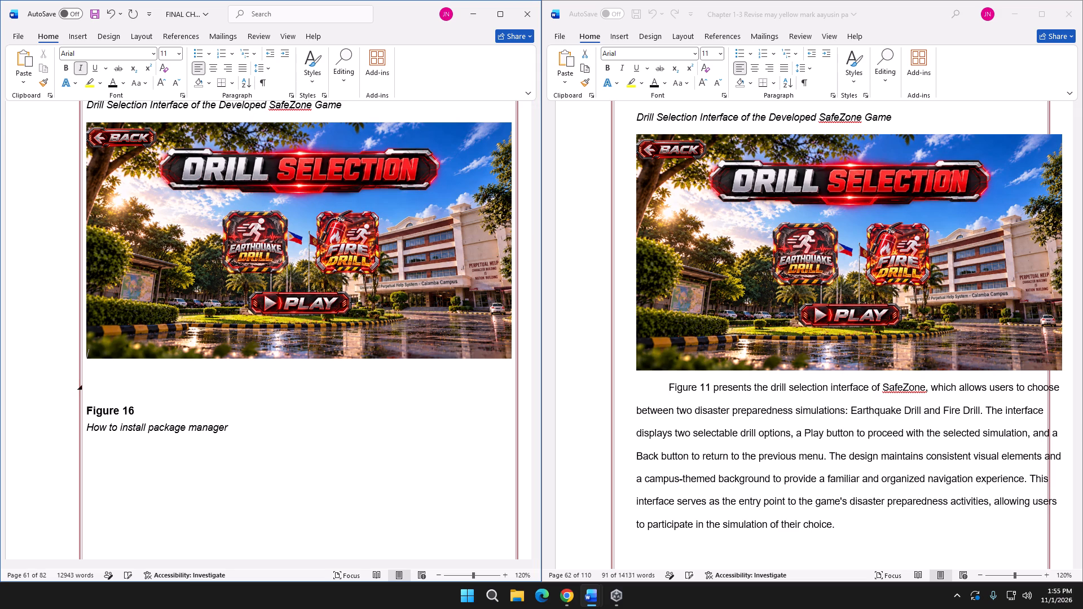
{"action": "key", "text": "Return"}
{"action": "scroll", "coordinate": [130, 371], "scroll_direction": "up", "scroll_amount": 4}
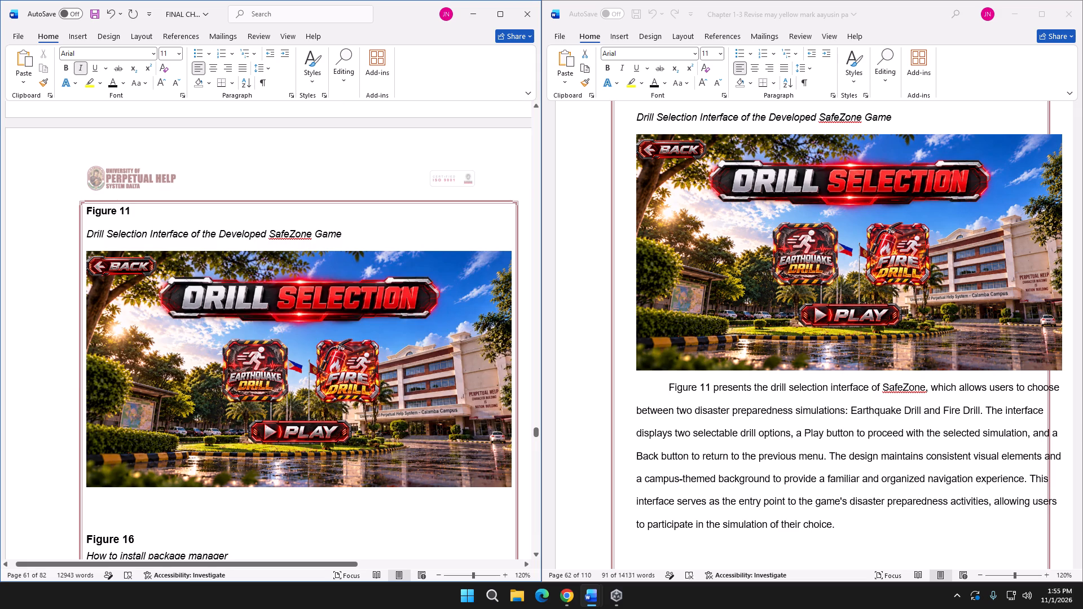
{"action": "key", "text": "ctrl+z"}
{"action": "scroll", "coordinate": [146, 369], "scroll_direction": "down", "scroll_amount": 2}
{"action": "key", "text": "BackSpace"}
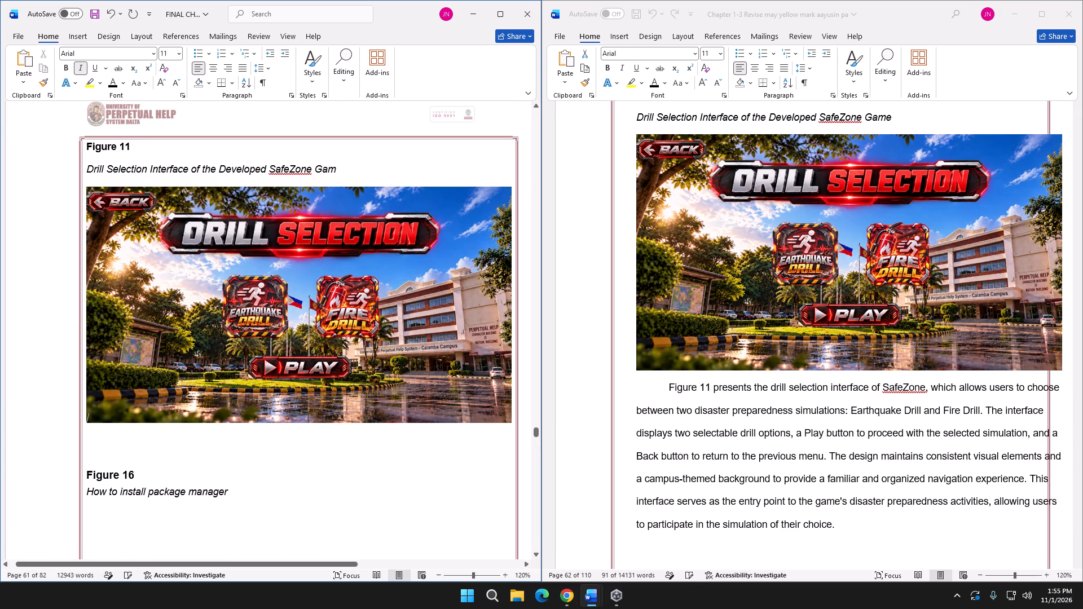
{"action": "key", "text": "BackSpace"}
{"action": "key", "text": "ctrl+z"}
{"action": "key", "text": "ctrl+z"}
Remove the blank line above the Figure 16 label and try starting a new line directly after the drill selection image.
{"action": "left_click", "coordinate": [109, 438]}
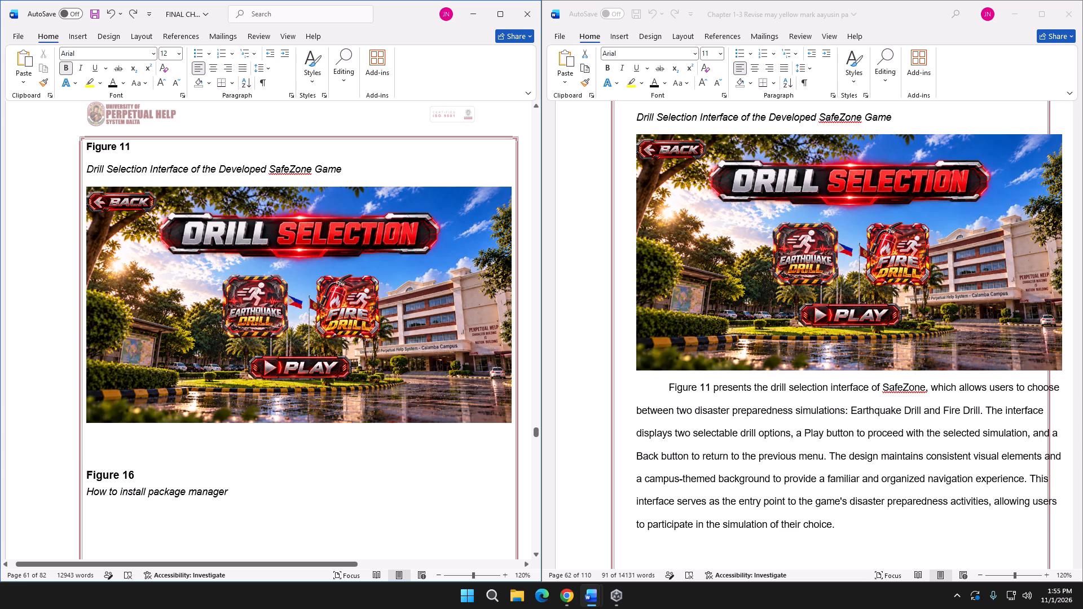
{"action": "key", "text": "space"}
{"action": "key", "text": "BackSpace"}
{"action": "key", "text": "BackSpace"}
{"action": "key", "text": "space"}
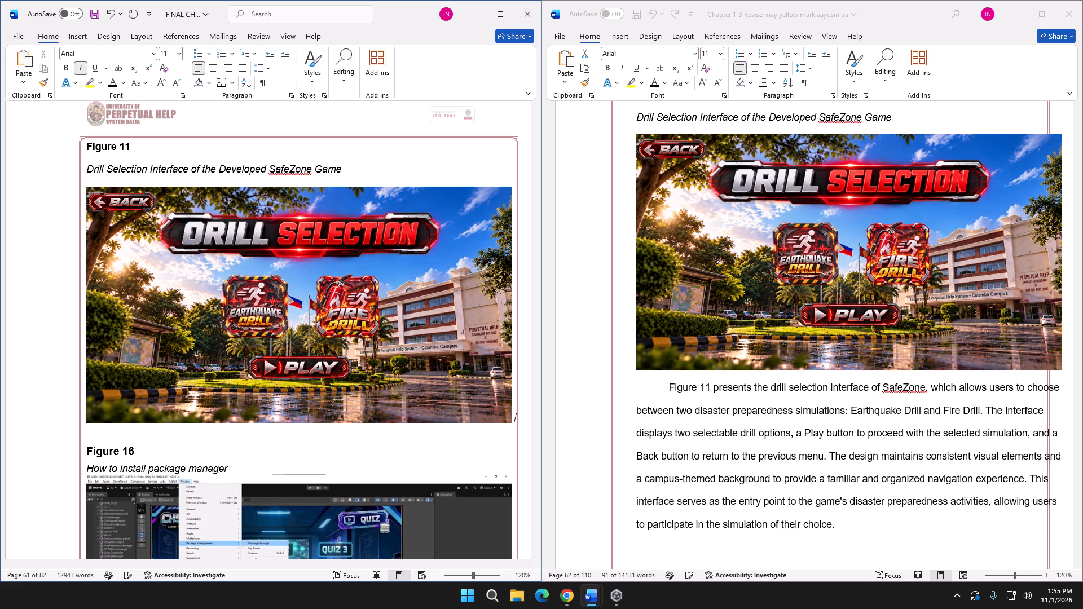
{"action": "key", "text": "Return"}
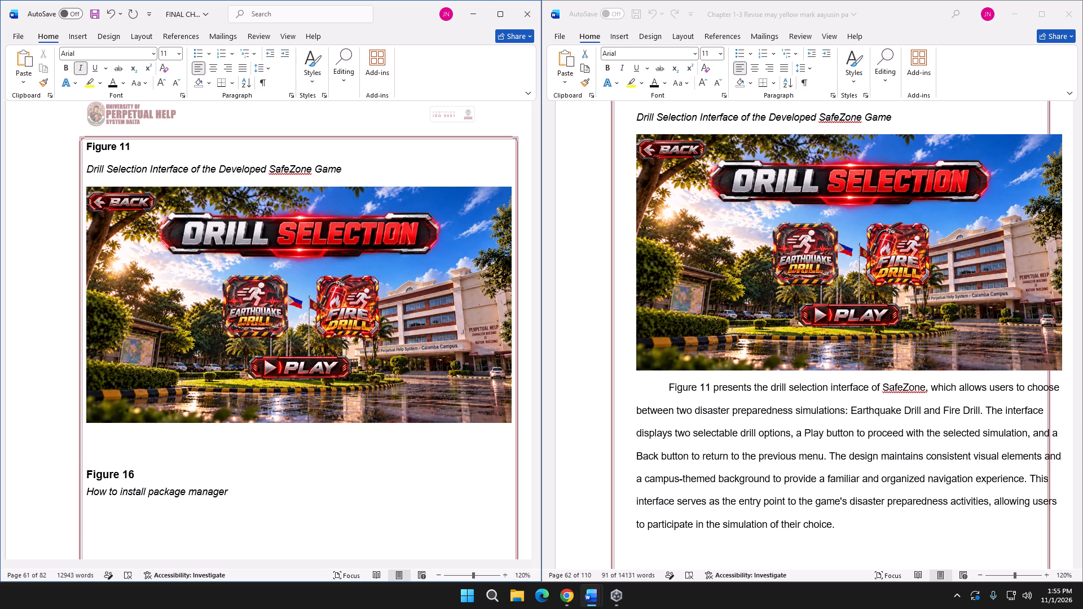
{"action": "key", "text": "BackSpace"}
Add a line above the Figure 16 label and paste the Figure 11 description there, below the drill selection image.
{"action": "left_click", "coordinate": [91, 434]}
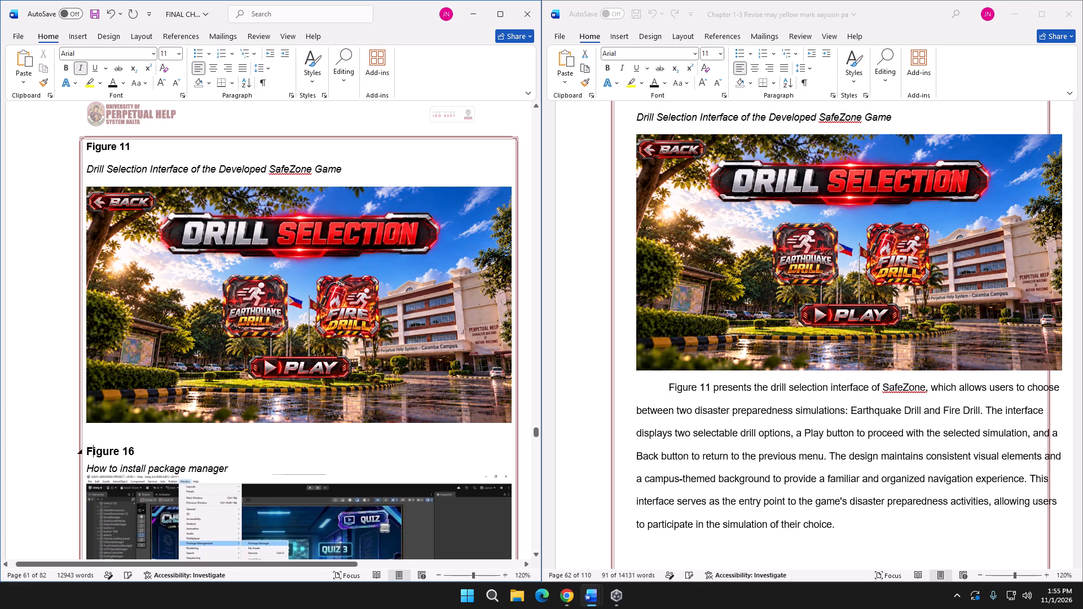
{"action": "left_click", "coordinate": [85, 448]}
{"action": "key", "text": "Return"}
{"action": "left_click", "coordinate": [100, 435]}
{"action": "left_click", "coordinate": [98, 435]}
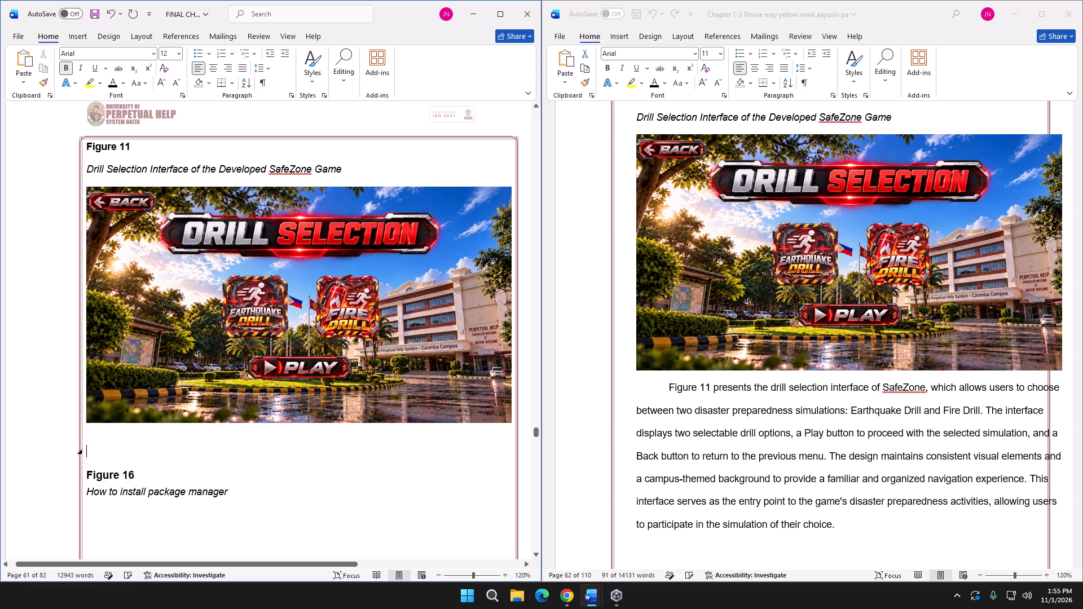
{"action": "key", "text": "ctrl+v"}
Copy the Figure 12 label and Earthquake Drill Classroom Introduction Interface caption from the reference document.
{"action": "scroll", "coordinate": [231, 394], "scroll_direction": "down", "scroll_amount": 5}
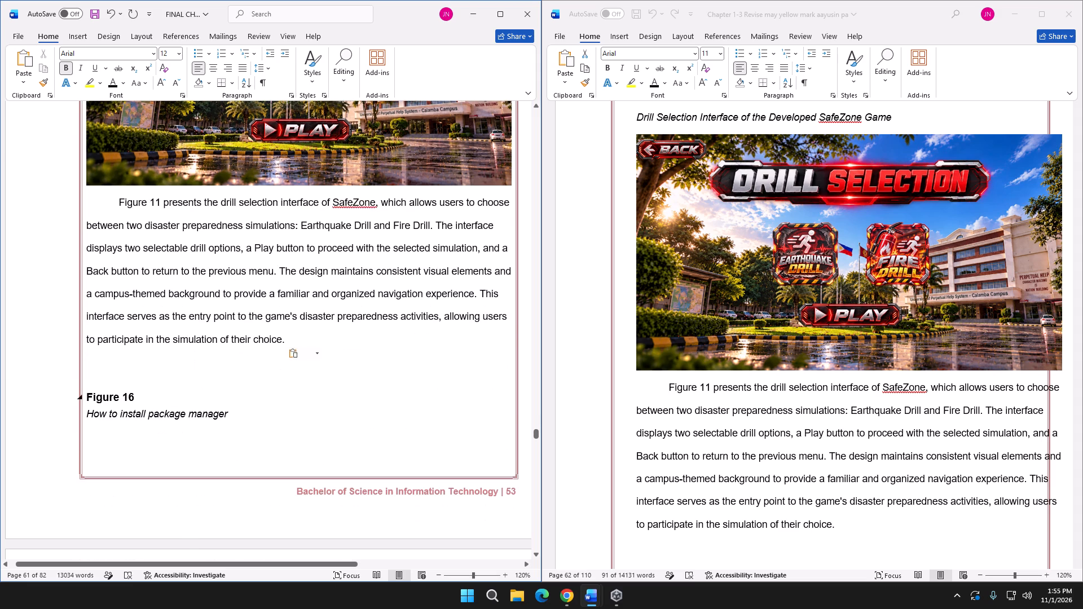
{"action": "scroll", "coordinate": [233, 399], "scroll_direction": "down", "scroll_amount": 5}
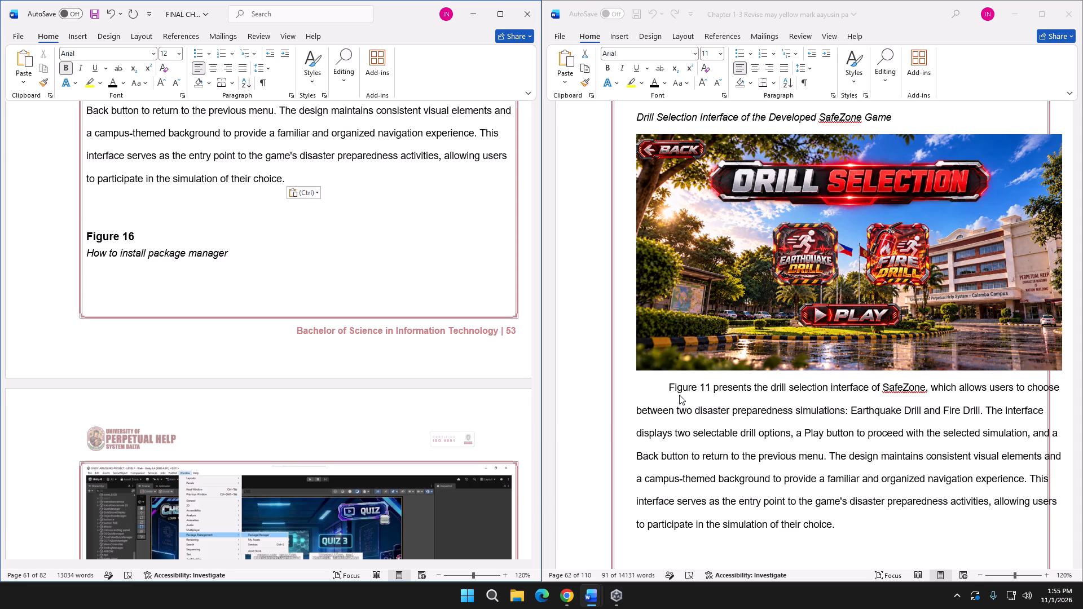
{"action": "scroll", "coordinate": [679, 395], "scroll_direction": "down", "scroll_amount": 16}
{"action": "double_click", "coordinate": [636, 306]}
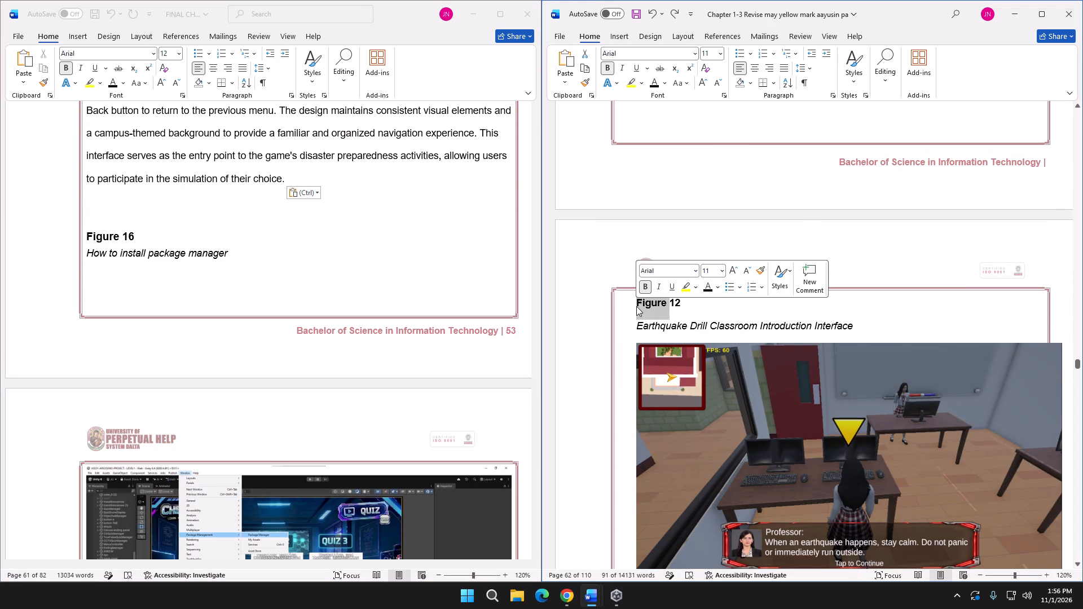
{"action": "left_click", "coordinate": [635, 305]}
{"action": "left_click_drag", "start_coordinate": [633, 303], "coordinate": [854, 327]}
{"action": "key", "text": "ctrl+c"}
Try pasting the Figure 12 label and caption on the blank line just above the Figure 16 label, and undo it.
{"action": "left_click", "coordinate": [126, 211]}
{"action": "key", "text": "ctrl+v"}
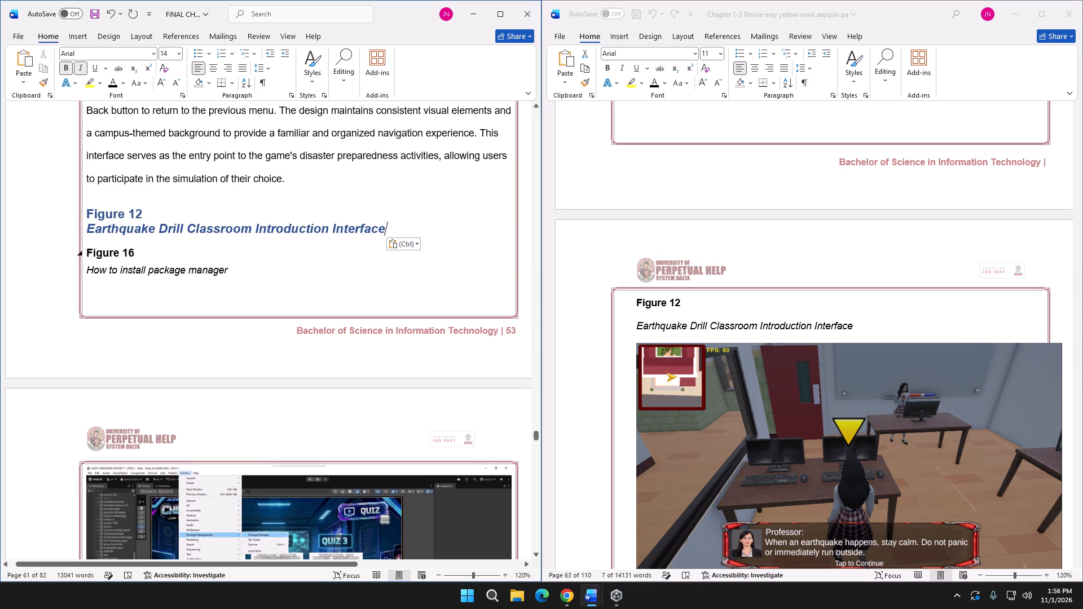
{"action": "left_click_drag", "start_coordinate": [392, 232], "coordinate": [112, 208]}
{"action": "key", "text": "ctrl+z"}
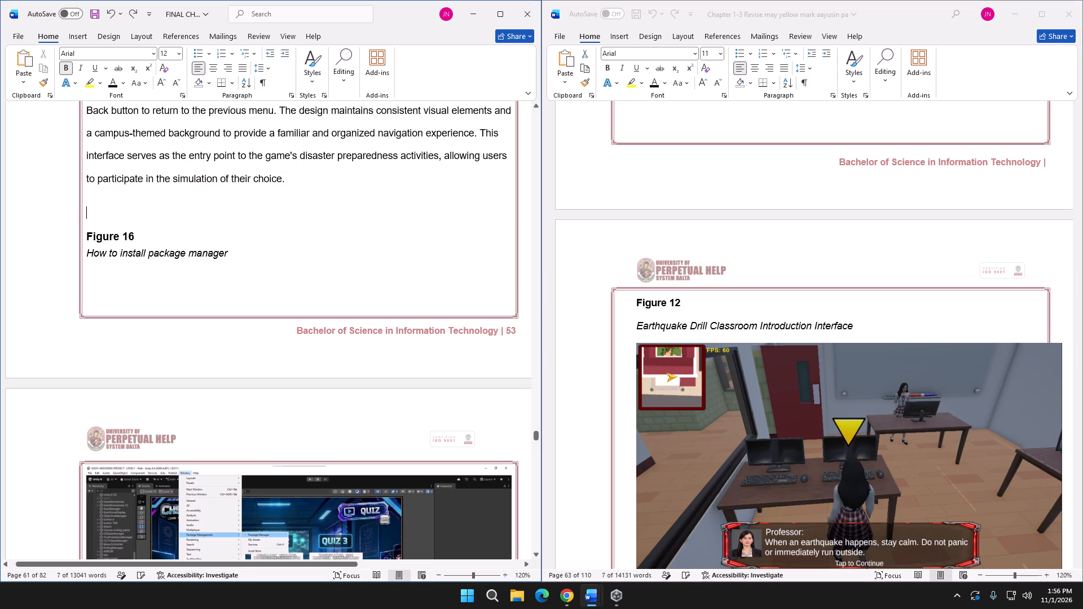
Add blank lines after the Figure 11 description and paste the Figure 12 label and caption at the top of the following page.
{"action": "left_click", "coordinate": [158, 243]}
{"action": "left_click", "coordinate": [86, 237]}
{"action": "key", "text": "Return"}
{"action": "key", "text": "Return"}
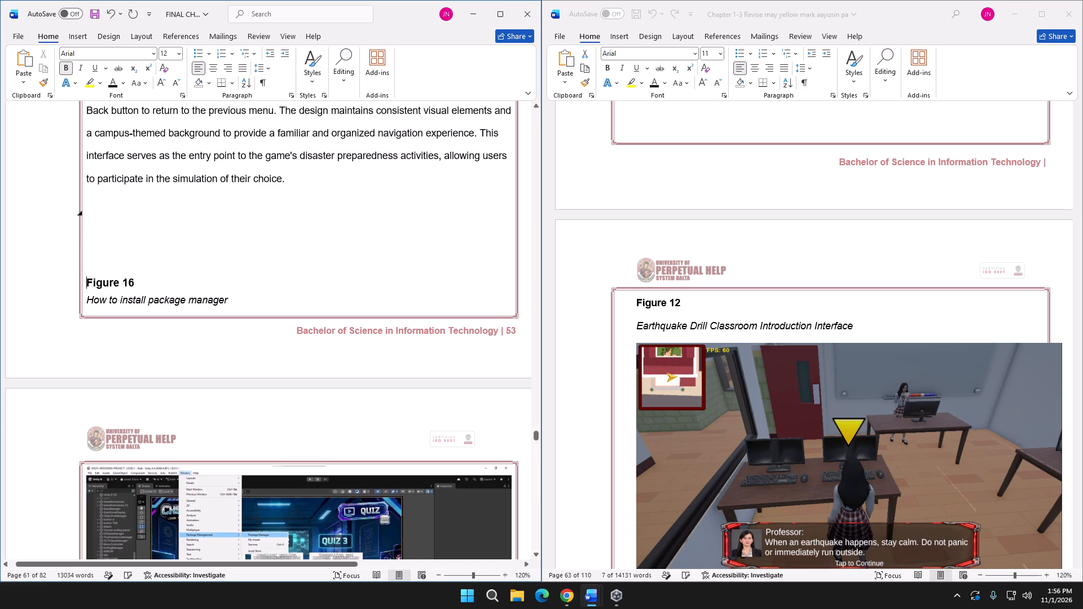
{"action": "left_click", "coordinate": [293, 188]}
{"action": "key", "text": "Return"}
{"action": "key", "text": "Return"}
{"action": "key", "text": "BackSpace"}
{"action": "key", "text": "BackSpace"}
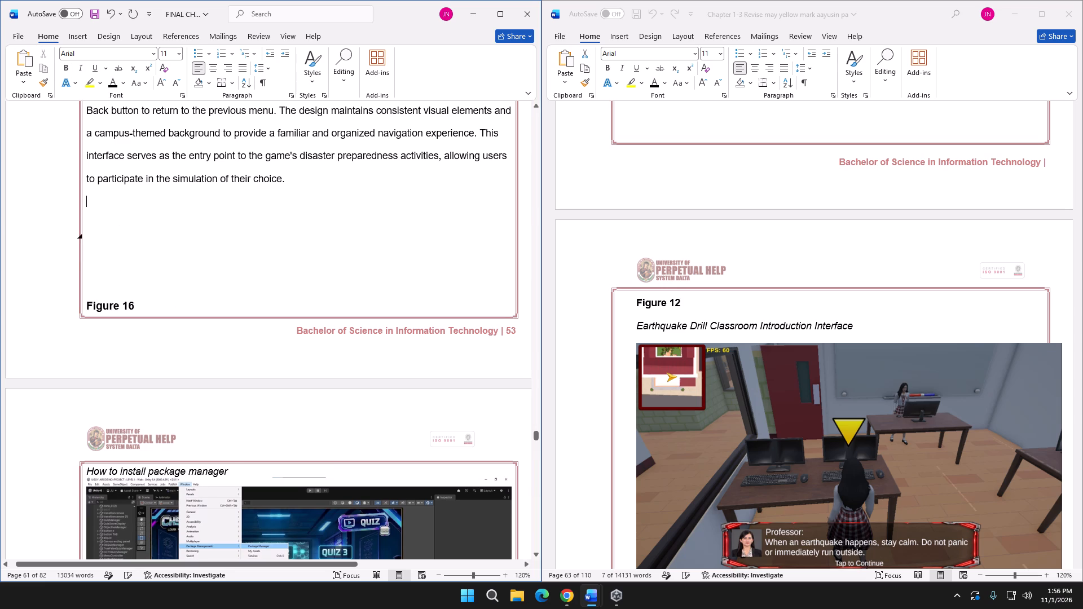
{"action": "key", "text": "Return"}
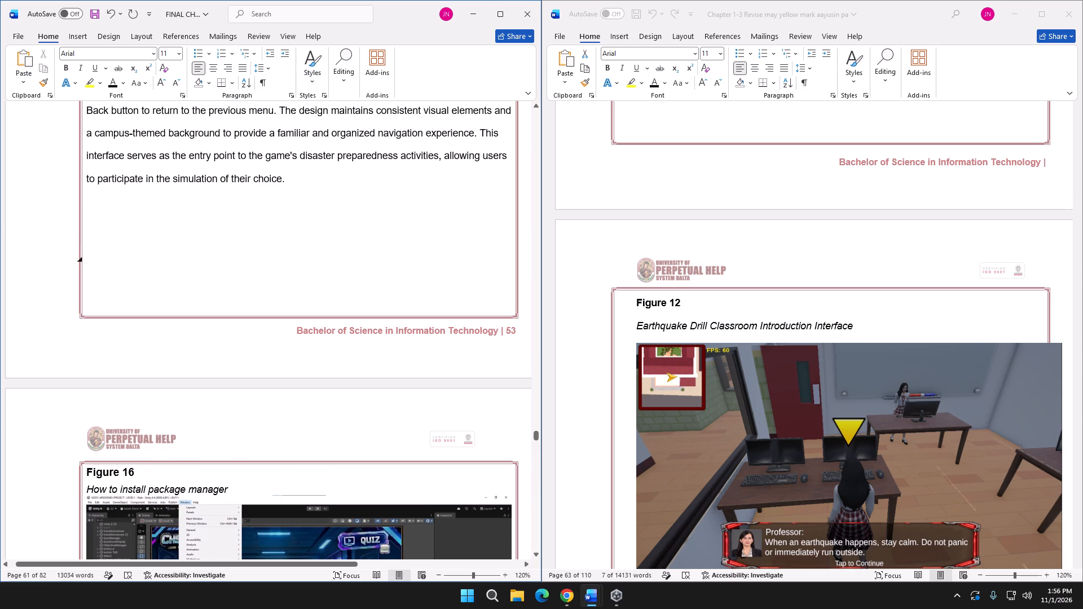
{"action": "key", "text": "Return"}
{"action": "key", "text": "Return"}
{"action": "key", "text": "Return"}
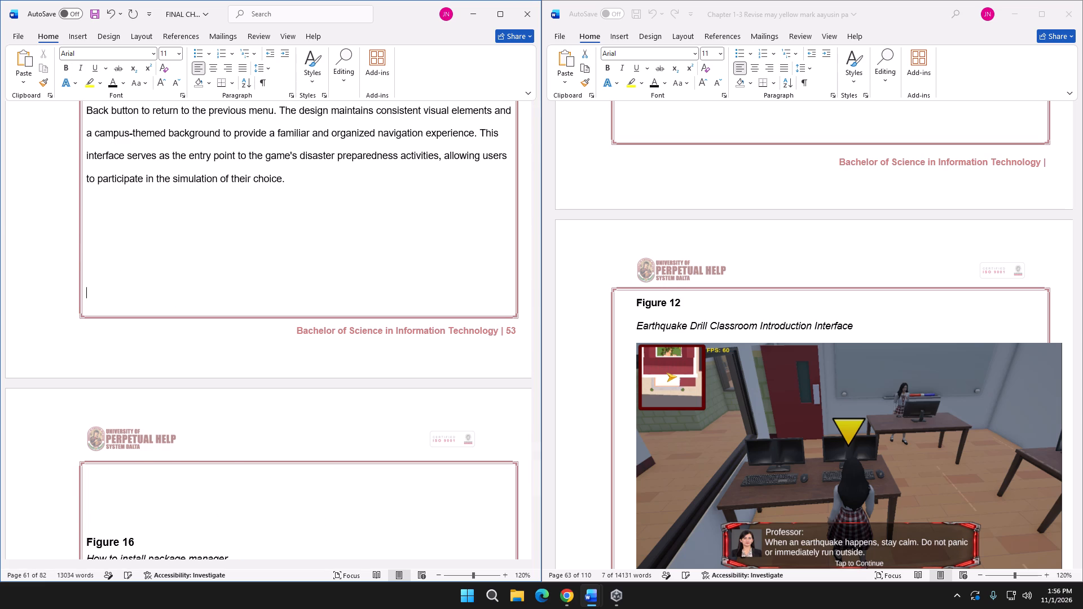
{"action": "key", "text": "Return"}
{"action": "key", "text": "ctrl+v"}
Copy the earthquake drill classroom image from the reference to directly below the Figure 12 caption in the FINAL document.
{"action": "scroll", "coordinate": [190, 307], "scroll_direction": "down", "scroll_amount": 5}
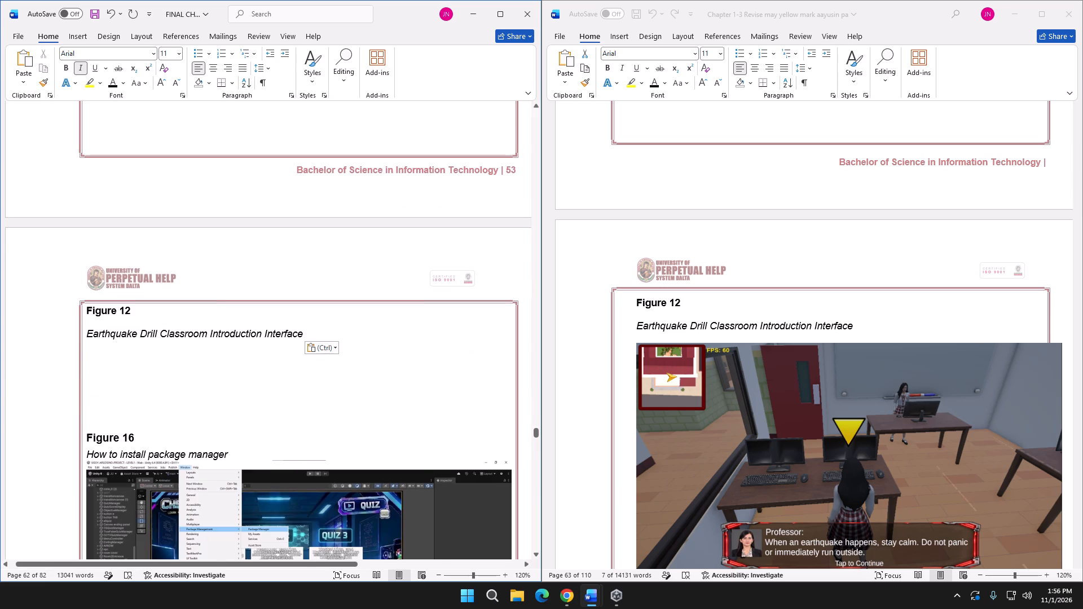
{"action": "scroll", "coordinate": [246, 298], "scroll_direction": "down", "scroll_amount": 3}
{"action": "left_click", "coordinate": [711, 386]}
{"action": "left_click", "coordinate": [708, 386]}
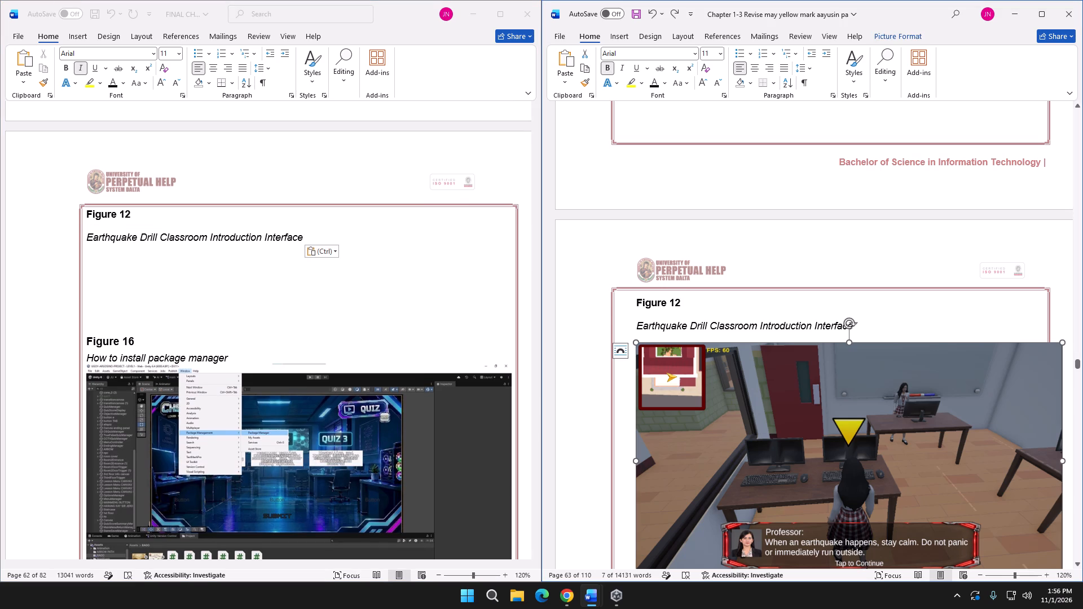
{"action": "scroll", "coordinate": [711, 383], "scroll_direction": "down", "scroll_amount": 4}
{"action": "key", "text": "ctrl+c"}
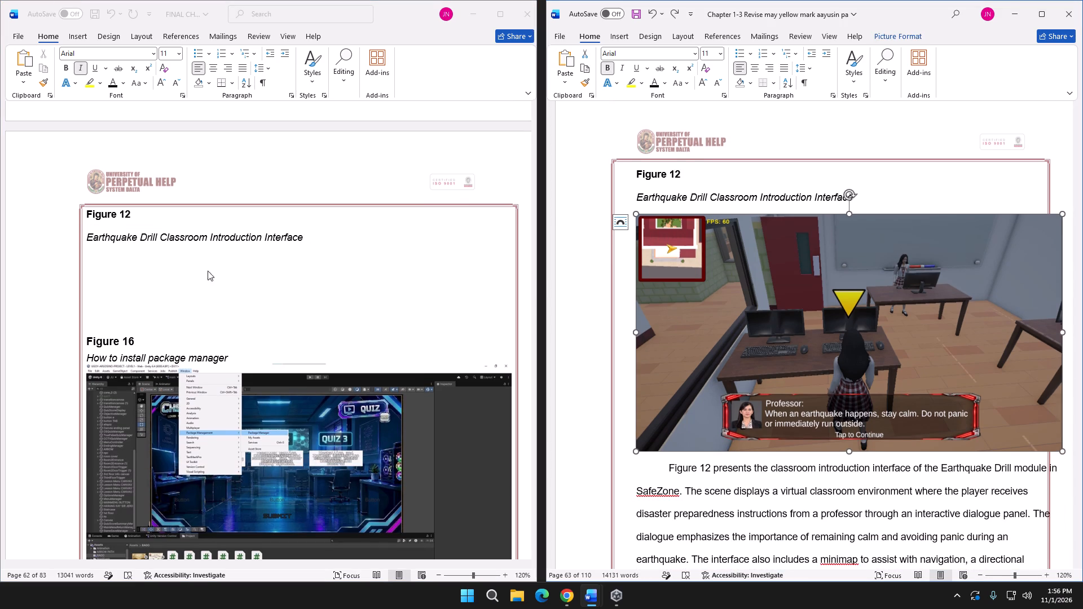
{"action": "left_click", "coordinate": [125, 259]}
{"action": "left_click", "coordinate": [98, 257]}
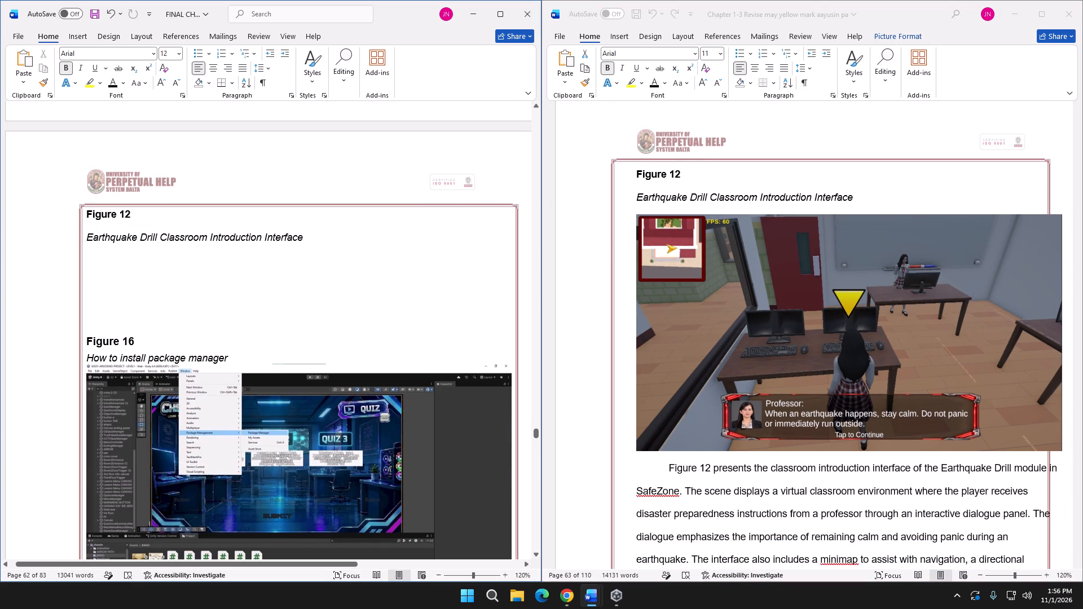
{"action": "key", "text": "ctrl+v"}
Copy the Figure 12 classroom introduction description from the reference onto the line below the classroom image in the FINAL document.
{"action": "scroll", "coordinate": [311, 248], "scroll_direction": "down", "scroll_amount": 6}
{"action": "scroll", "coordinate": [805, 389], "scroll_direction": "down", "scroll_amount": 4}
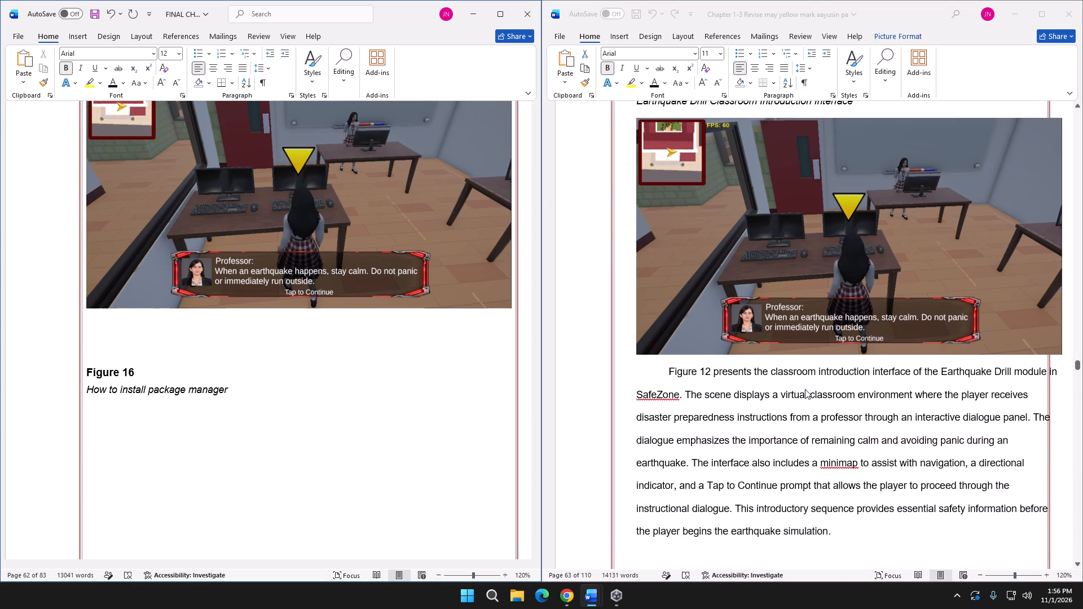
{"action": "scroll", "coordinate": [805, 389], "scroll_direction": "down", "scroll_amount": 2}
{"action": "left_click", "coordinate": [672, 289]}
{"action": "left_click", "coordinate": [668, 276]}
{"action": "left_click_drag", "start_coordinate": [668, 276], "coordinate": [844, 432]}
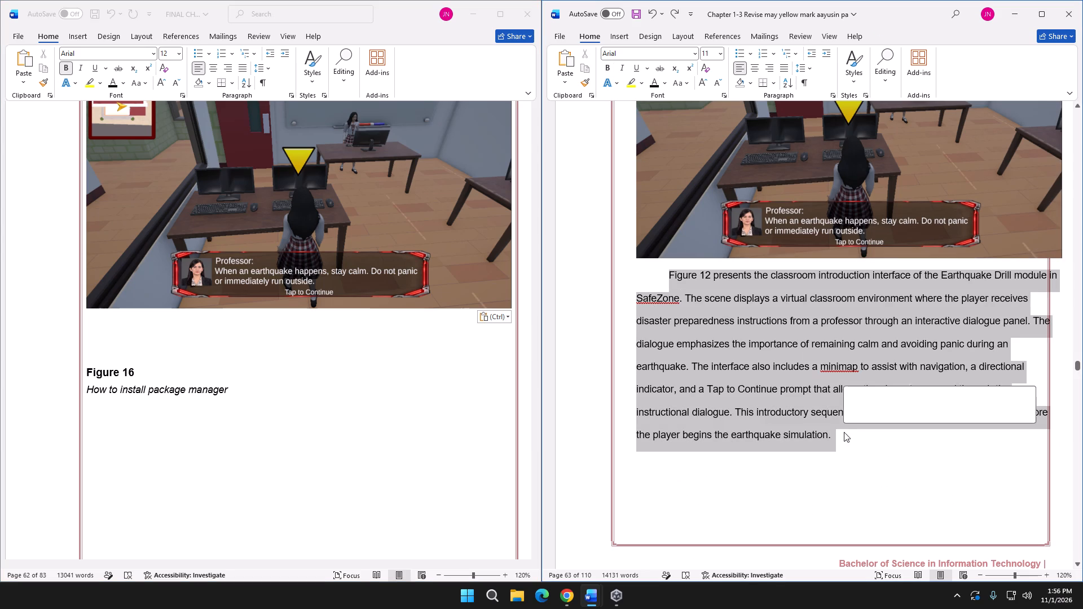
{"action": "key", "text": "ctrl+c"}
{"action": "left_click", "coordinate": [108, 310]}
{"action": "left_click", "coordinate": [102, 319]}
{"action": "key", "text": "ctrl+v"}
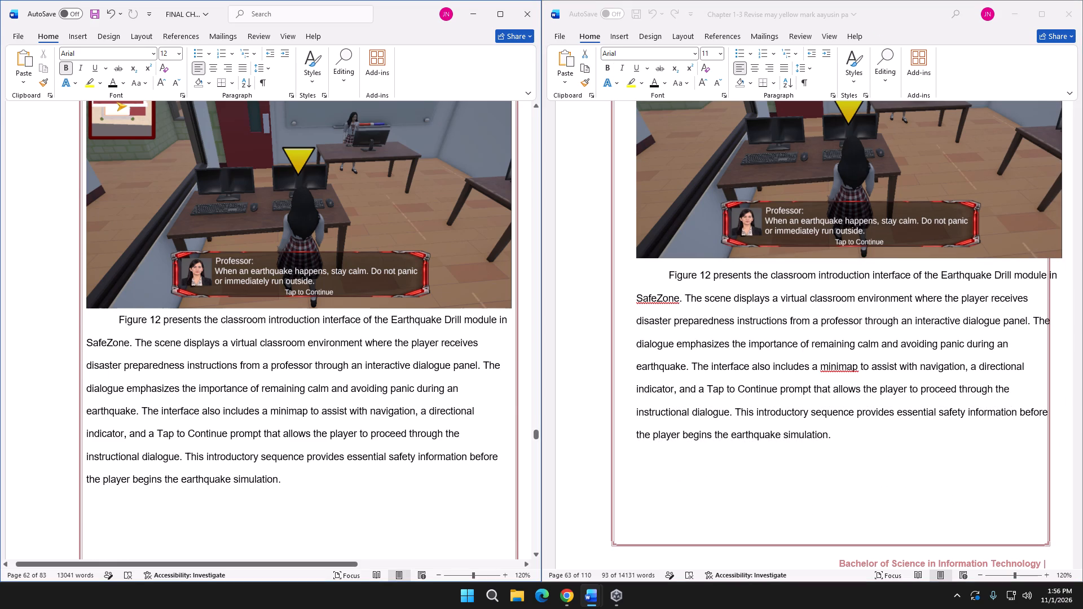
Copy the Figure 13 label and caption from the reference below the Figure 12 description, adding blank lines so they start the following page.
{"action": "scroll", "coordinate": [191, 354], "scroll_direction": "down", "scroll_amount": 6}
{"action": "scroll", "coordinate": [642, 355], "scroll_direction": "down", "scroll_amount": 11}
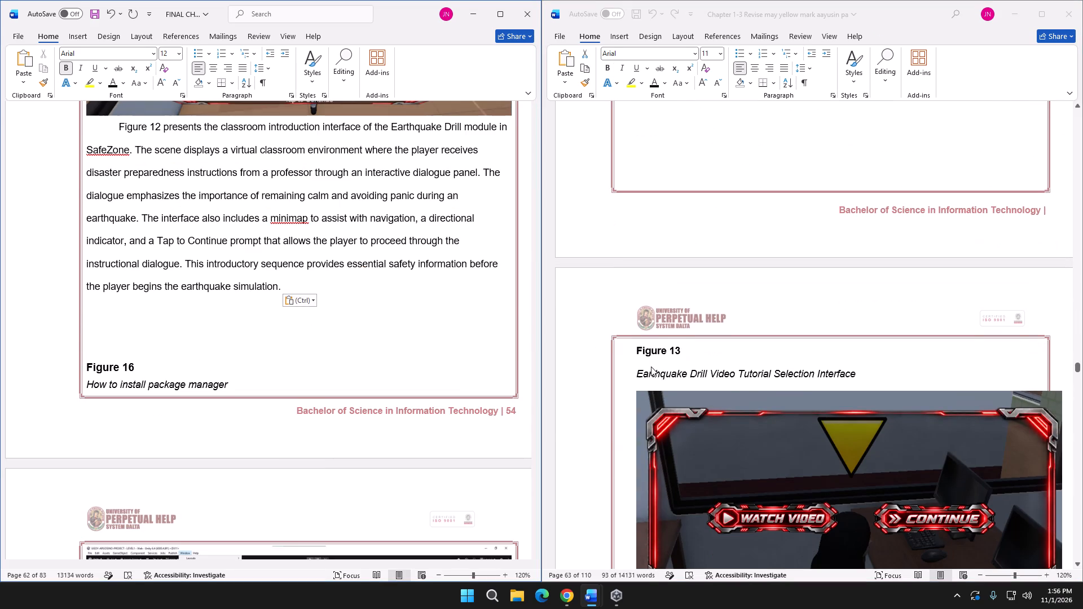
{"action": "left_click", "coordinate": [877, 369]}
{"action": "left_click_drag", "start_coordinate": [870, 376], "coordinate": [650, 356]}
{"action": "key", "text": "ctrl+c"}
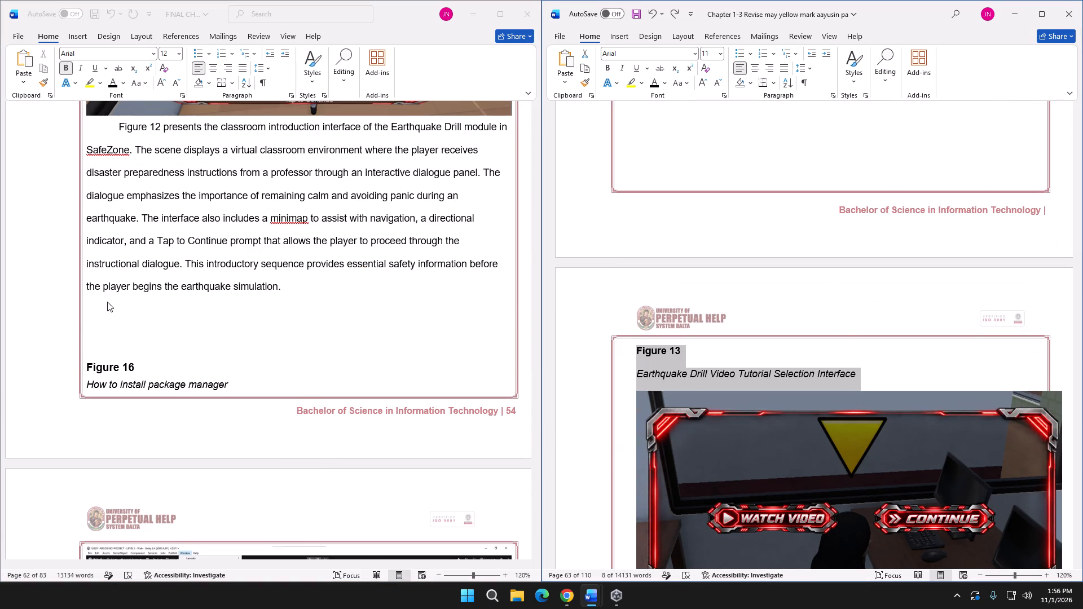
{"action": "left_click", "coordinate": [107, 302]}
{"action": "key", "text": "ctrl+v"}
{"action": "left_click", "coordinate": [86, 308]}
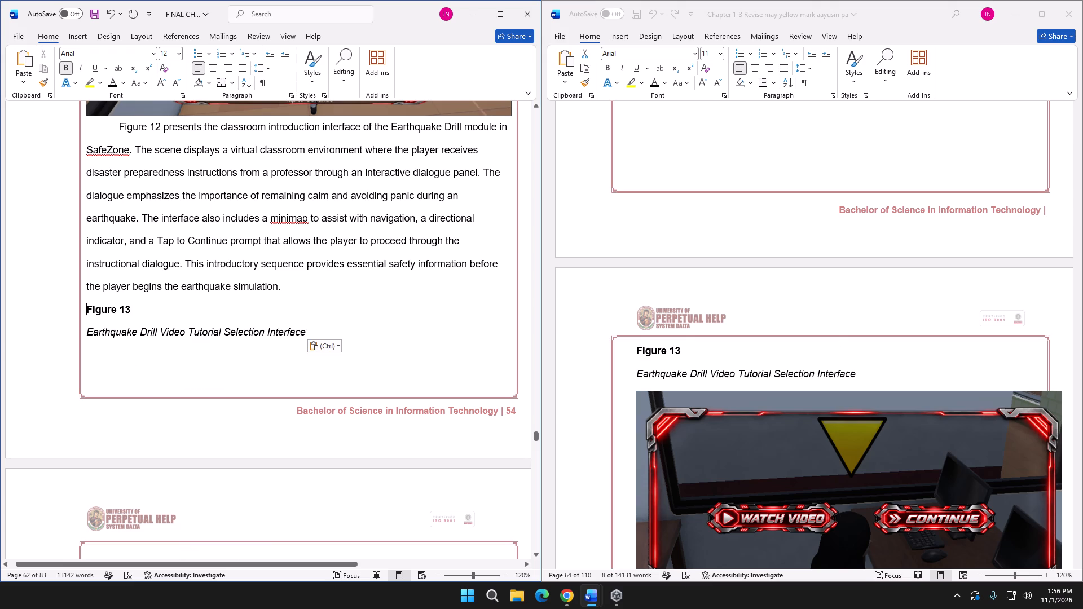
{"action": "key", "text": "Return"}
{"action": "key", "text": "Return"}
{"action": "key", "text": "Return"}
{"action": "key", "text": "Return"}
{"action": "scroll", "coordinate": [208, 326], "scroll_direction": "down", "scroll_amount": 8}
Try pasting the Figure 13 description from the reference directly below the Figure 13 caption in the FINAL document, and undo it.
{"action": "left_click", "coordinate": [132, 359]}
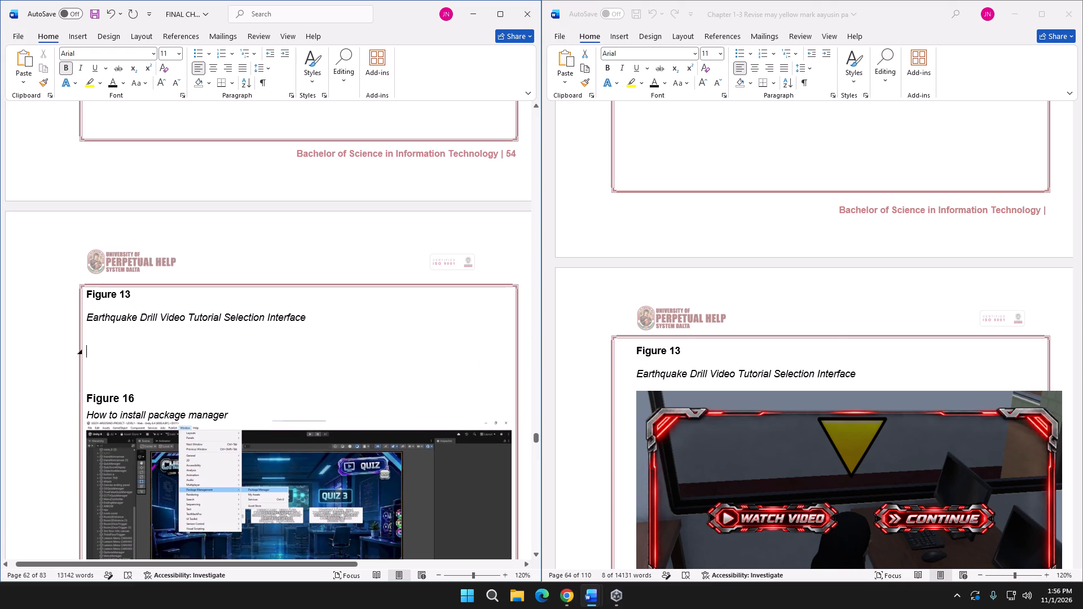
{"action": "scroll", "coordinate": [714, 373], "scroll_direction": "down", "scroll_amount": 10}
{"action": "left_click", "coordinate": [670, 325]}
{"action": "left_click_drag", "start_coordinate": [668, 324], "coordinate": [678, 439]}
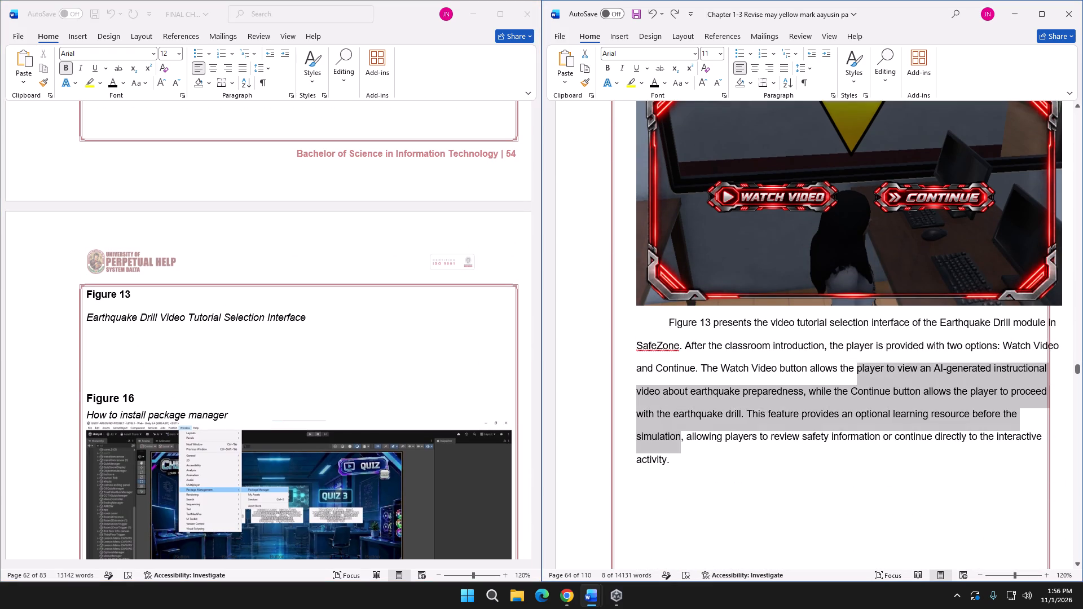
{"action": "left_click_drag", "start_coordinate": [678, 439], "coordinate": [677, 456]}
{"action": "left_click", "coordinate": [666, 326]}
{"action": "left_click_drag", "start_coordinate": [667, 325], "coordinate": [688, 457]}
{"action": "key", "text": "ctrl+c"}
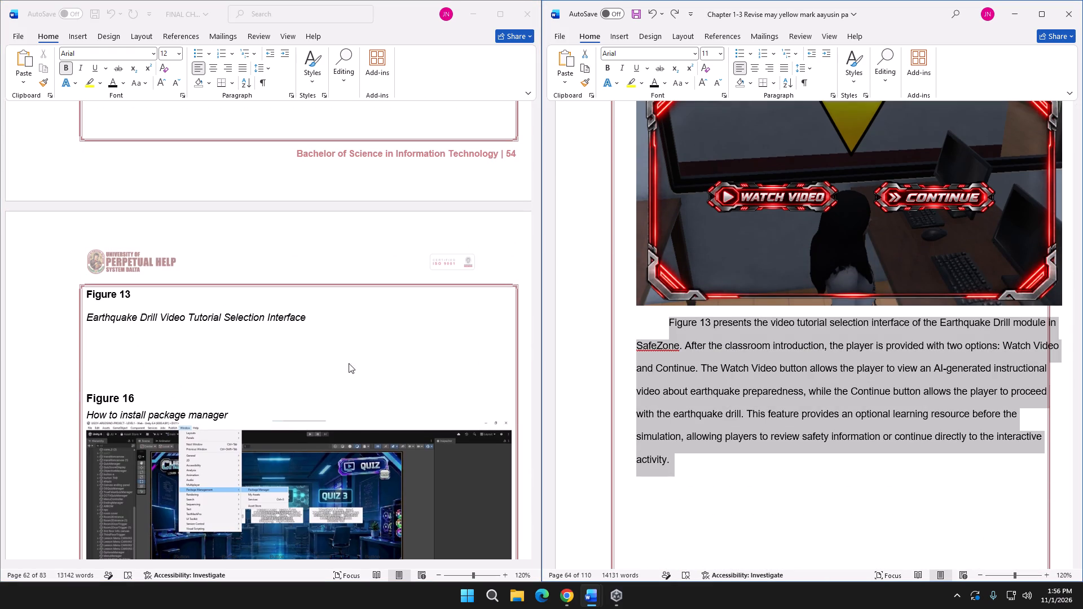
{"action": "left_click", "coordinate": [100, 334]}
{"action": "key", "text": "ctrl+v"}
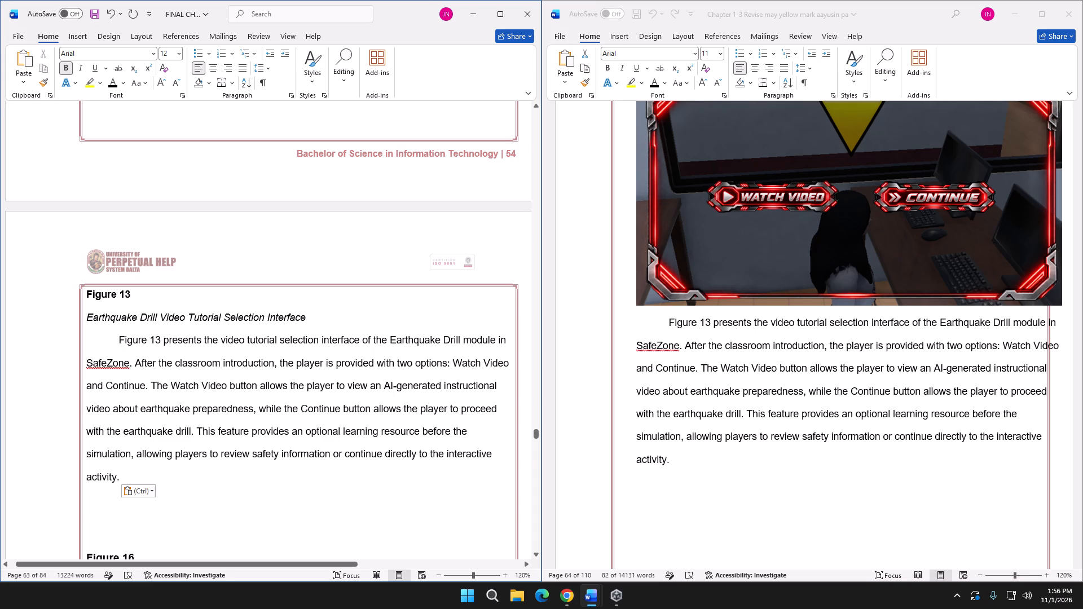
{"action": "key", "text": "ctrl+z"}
Copy the Watch Video and Continue selection image from the reference to directly below the Figure 13 caption in the FINAL document.
{"action": "left_click", "coordinate": [787, 213]}
{"action": "left_click", "coordinate": [787, 213]}
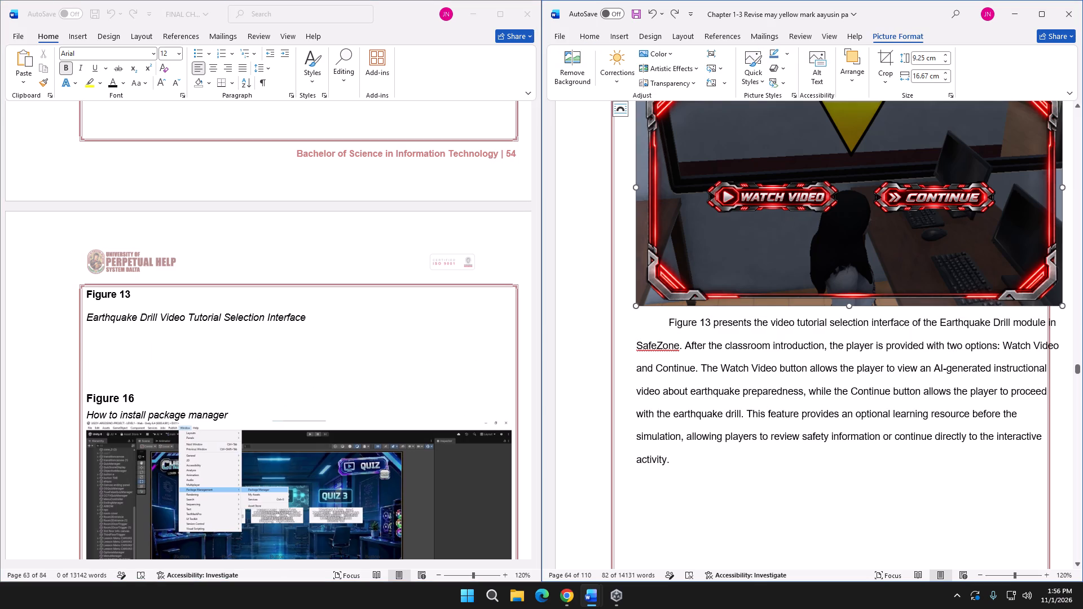
{"action": "key", "text": "ctrl+c"}
{"action": "left_click", "coordinate": [117, 332]}
{"action": "key", "text": "ctrl+v"}
Copy the Figure 13 video tutorial selection description from the reference onto the line below its image in the FINAL document.
{"action": "scroll", "coordinate": [202, 344], "scroll_direction": "down", "scroll_amount": 7}
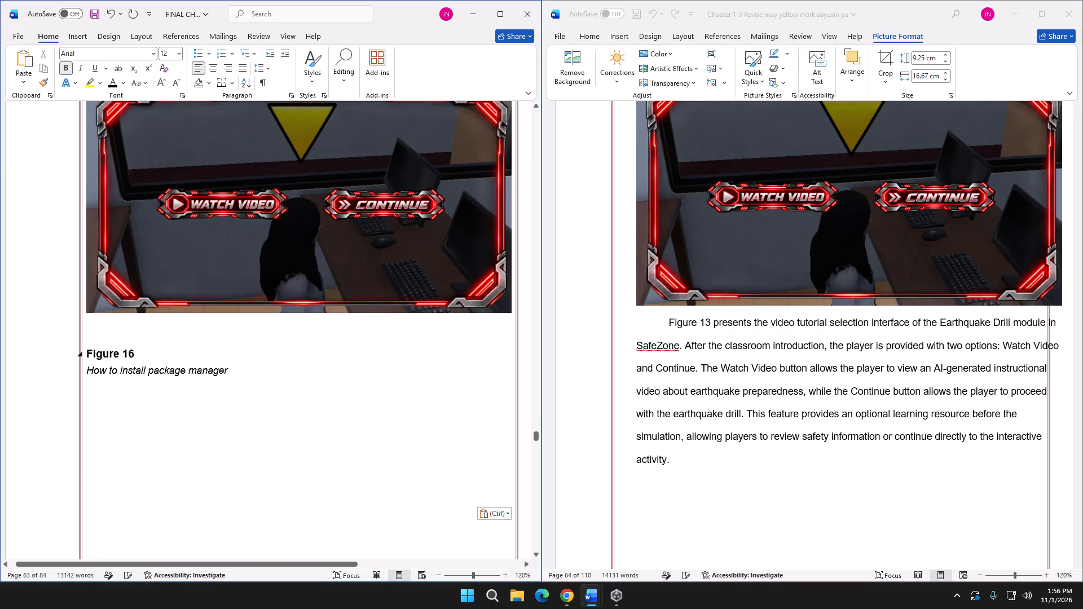
{"action": "left_click", "coordinate": [134, 346]}
{"action": "left_click", "coordinate": [125, 334]}
{"action": "double_click", "coordinate": [671, 319]}
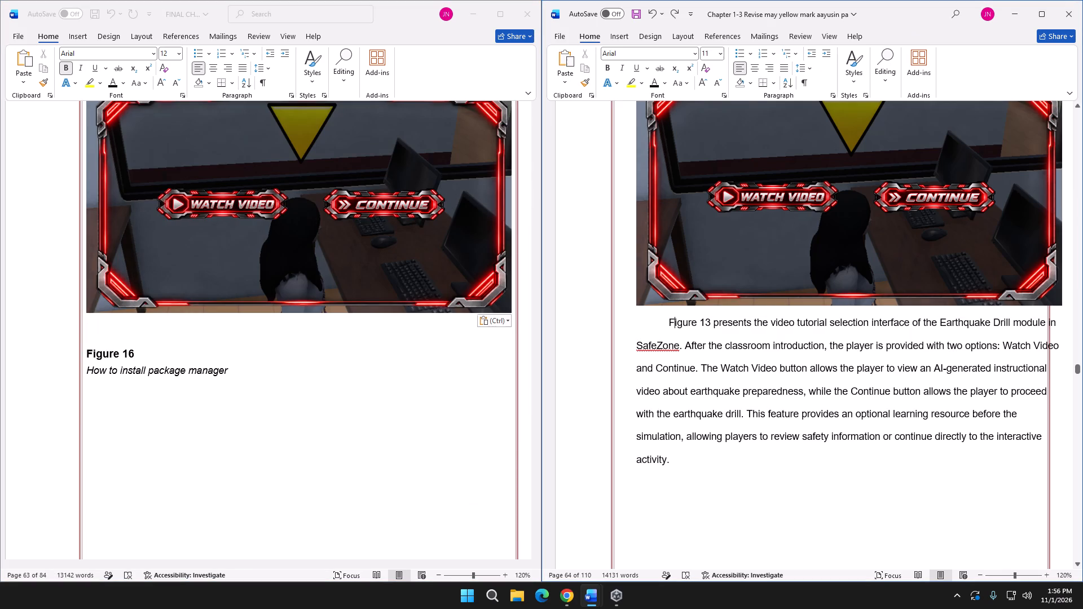
{"action": "left_click_drag", "start_coordinate": [670, 321], "coordinate": [677, 458]}
{"action": "key", "text": "ctrl+c"}
{"action": "left_click", "coordinate": [129, 332]}
{"action": "key", "text": "ctrl+v"}
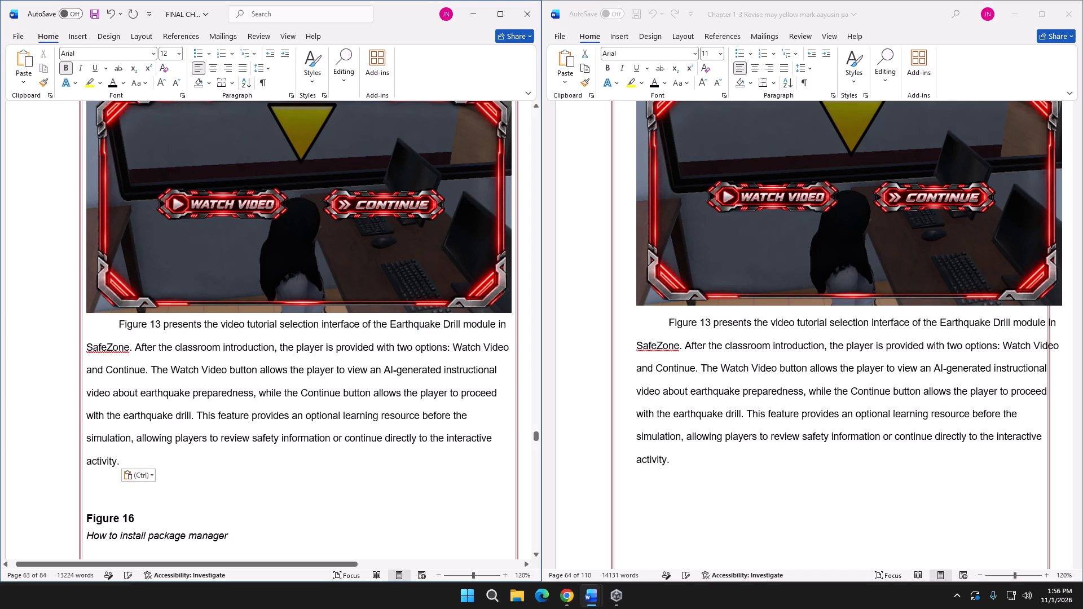
Add blank lines after the Figure 13 description and paste the reference's Figure 14 label and caption at the top of the following page.
{"action": "scroll", "coordinate": [246, 360], "scroll_direction": "down", "scroll_amount": 7}
{"action": "scroll", "coordinate": [638, 391], "scroll_direction": "down", "scroll_amount": 12}
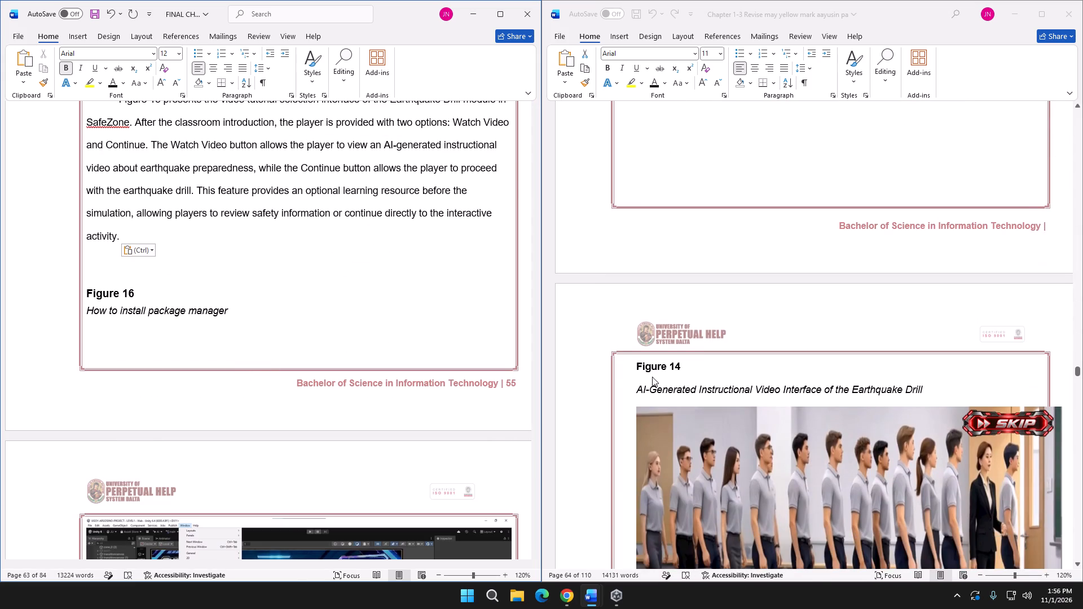
{"action": "left_click", "coordinate": [645, 372]}
{"action": "left_click", "coordinate": [639, 371]}
{"action": "left_click_drag", "start_coordinate": [638, 369], "coordinate": [921, 394]}
{"action": "key", "text": "ctrl+c"}
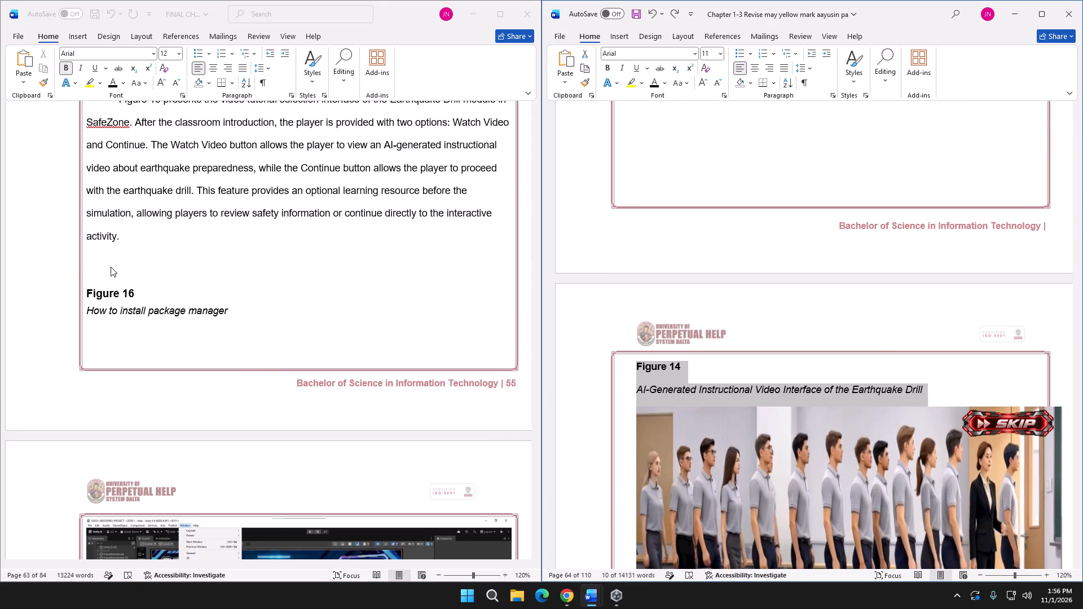
{"action": "left_click", "coordinate": [107, 267]}
{"action": "key", "text": "Return"}
{"action": "key", "text": "Return"}
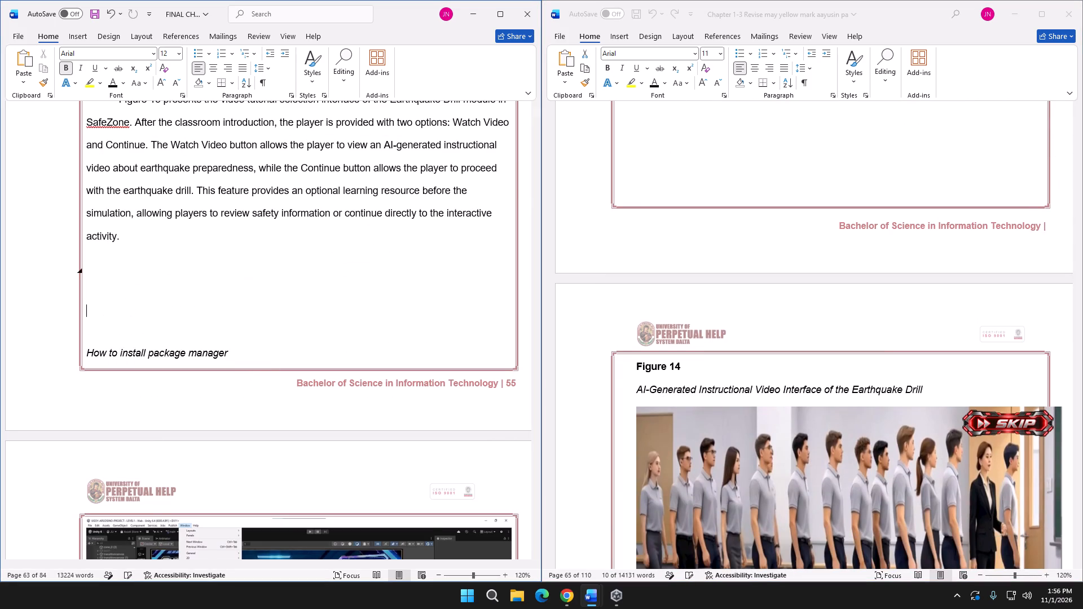
{"action": "key", "text": "Return"}
{"action": "key", "text": "Return"}
{"action": "key", "text": "Return"}
{"action": "key", "text": "ctrl+v"}
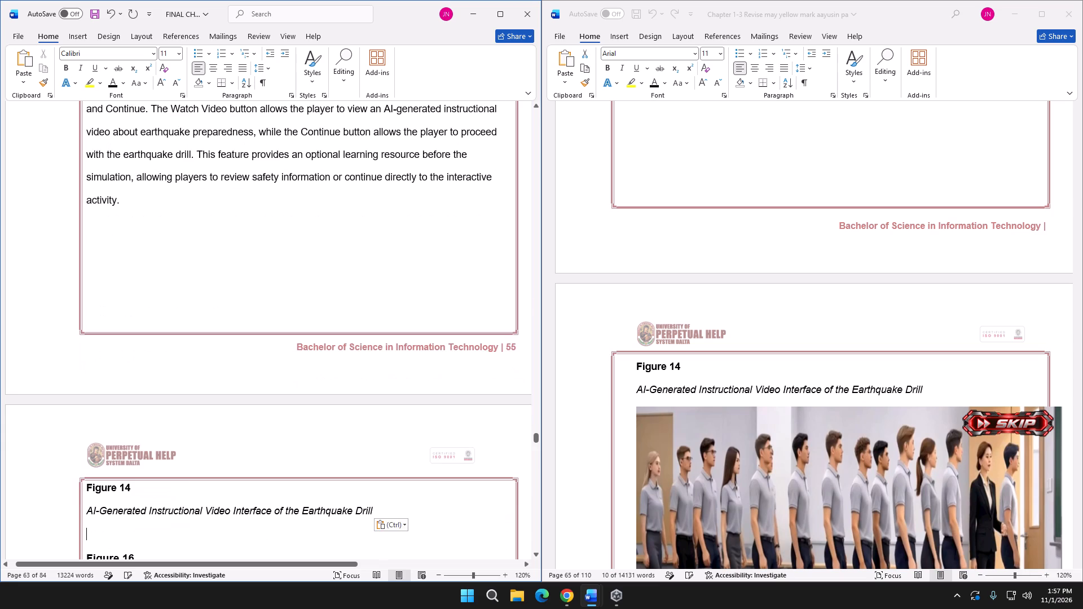
Copy the instructional video image of the lined-up students from the reference to directly below the Figure 14 caption in the FINAL document.
{"action": "scroll", "coordinate": [99, 253], "scroll_direction": "down", "scroll_amount": 4}
{"action": "left_click", "coordinate": [715, 392]}
{"action": "left_click", "coordinate": [729, 429]}
{"action": "key", "text": "ctrl+c"}
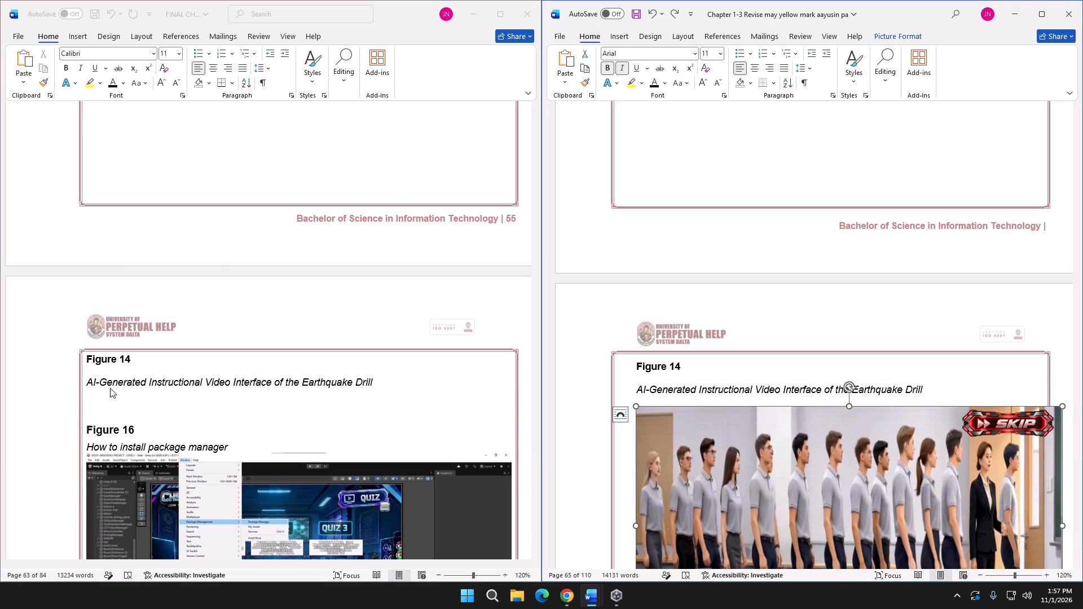
{"action": "left_click", "coordinate": [67, 391]}
{"action": "key", "text": "ctrl+v"}
Copy the Figure 14 instructional video description from the reference onto a new line between its image and the Figure 16 label.
{"action": "scroll", "coordinate": [200, 367], "scroll_direction": "down", "scroll_amount": 6}
{"action": "scroll", "coordinate": [695, 413], "scroll_direction": "down", "scroll_amount": 3}
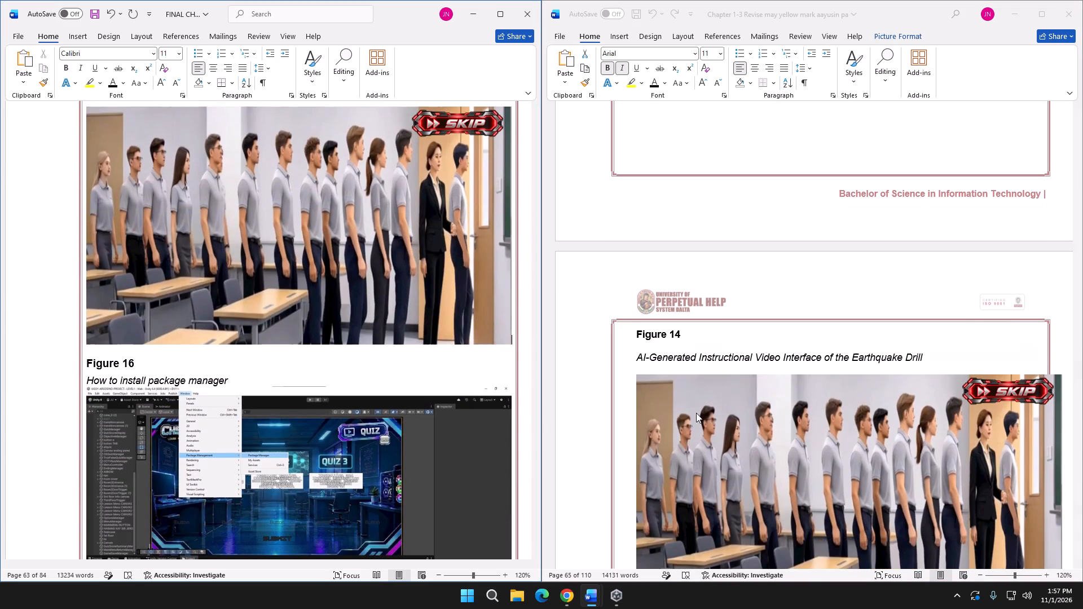
{"action": "scroll", "coordinate": [696, 413], "scroll_direction": "down", "scroll_amount": 4}
{"action": "left_click", "coordinate": [671, 442]}
{"action": "left_click_drag", "start_coordinate": [670, 437], "coordinate": [874, 430]}
{"action": "scroll", "coordinate": [771, 445], "scroll_direction": "down", "scroll_amount": 4}
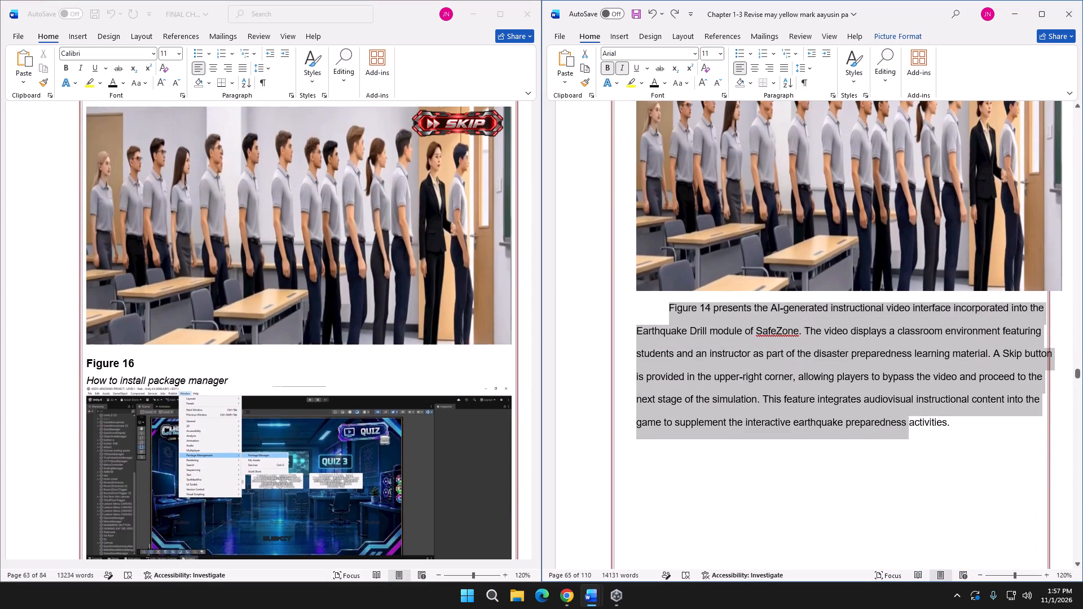
{"action": "left_click_drag", "start_coordinate": [874, 430], "coordinate": [968, 426]}
{"action": "key", "text": "ctrl+c"}
{"action": "left_click", "coordinate": [113, 352]}
{"action": "left_click", "coordinate": [114, 352]}
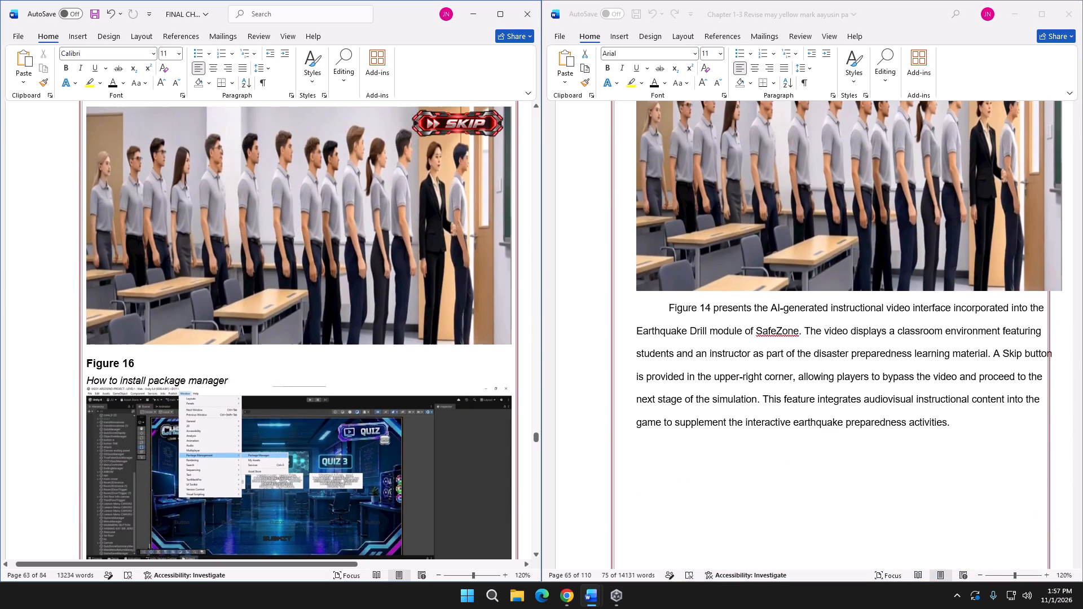
{"action": "key", "text": "Return"}
{"action": "key", "text": "ctrl+z"}
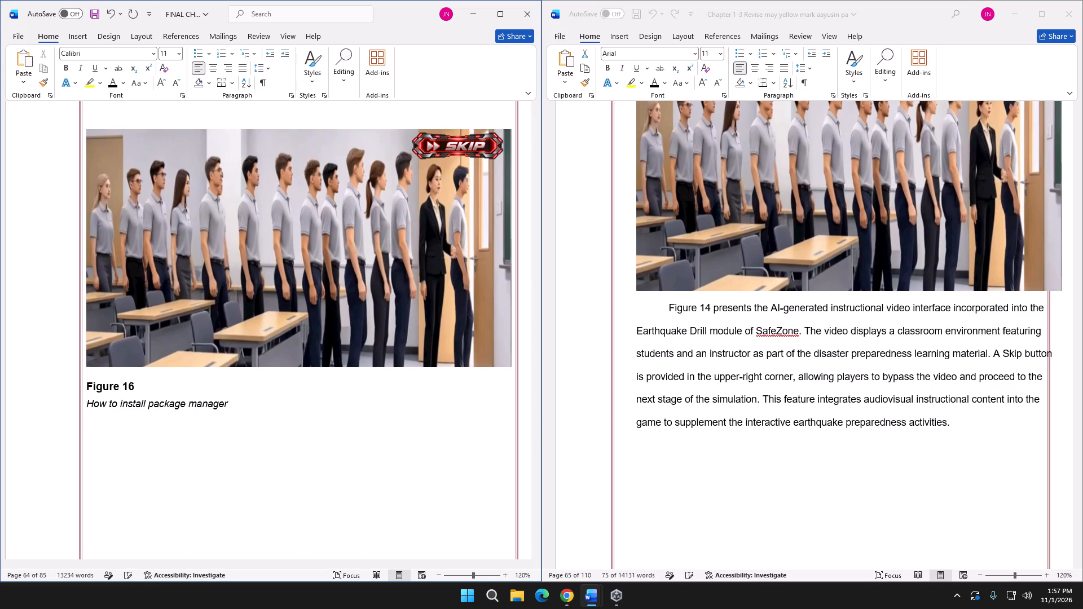
{"action": "left_click", "coordinate": [115, 352]}
{"action": "left_click", "coordinate": [87, 360]}
{"action": "key", "text": "Return"}
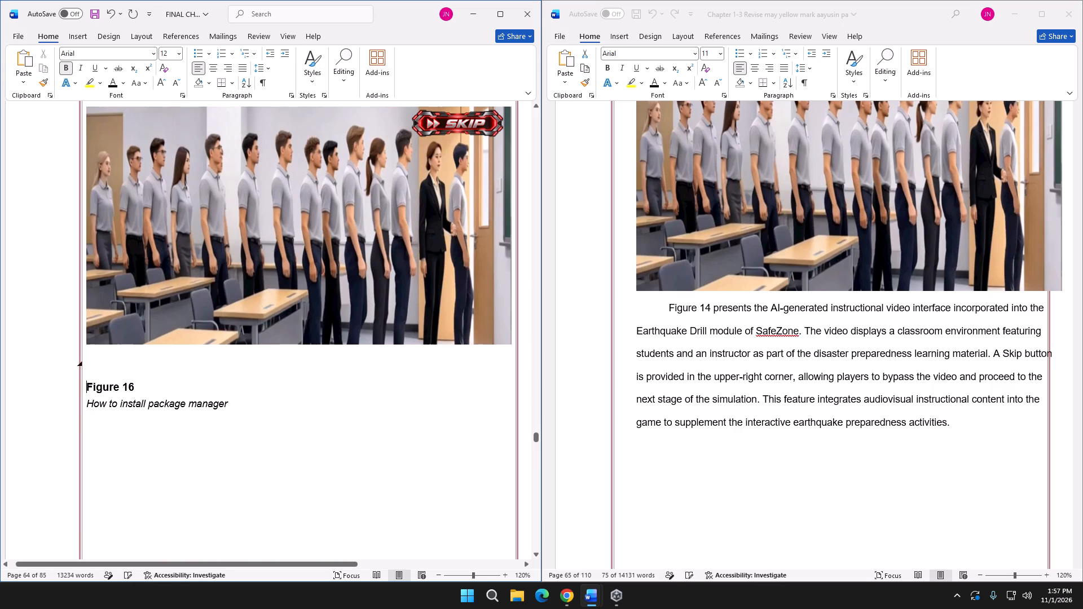
{"action": "left_click", "coordinate": [109, 355]}
{"action": "key", "text": "ctrl+v"}
Add blank lines after the Figure 14 description and paste the reference's Figure 15 label and caption at the top of the following page.
{"action": "scroll", "coordinate": [140, 368], "scroll_direction": "down", "scroll_amount": 5}
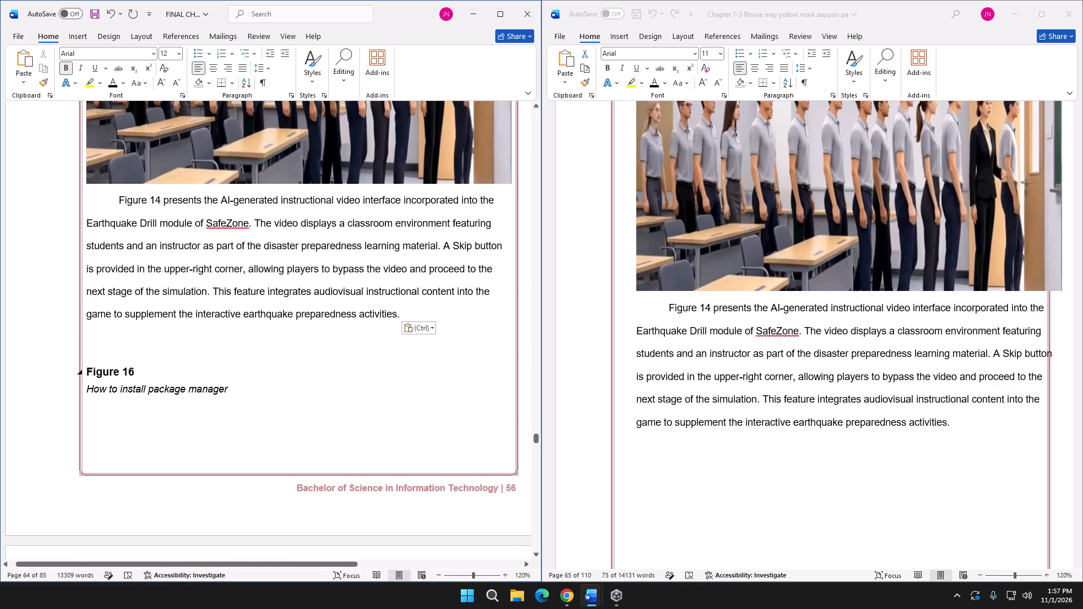
{"action": "scroll", "coordinate": [646, 405], "scroll_direction": "down", "scroll_amount": 10}
{"action": "scroll", "coordinate": [693, 403], "scroll_direction": "down", "scroll_amount": 5}
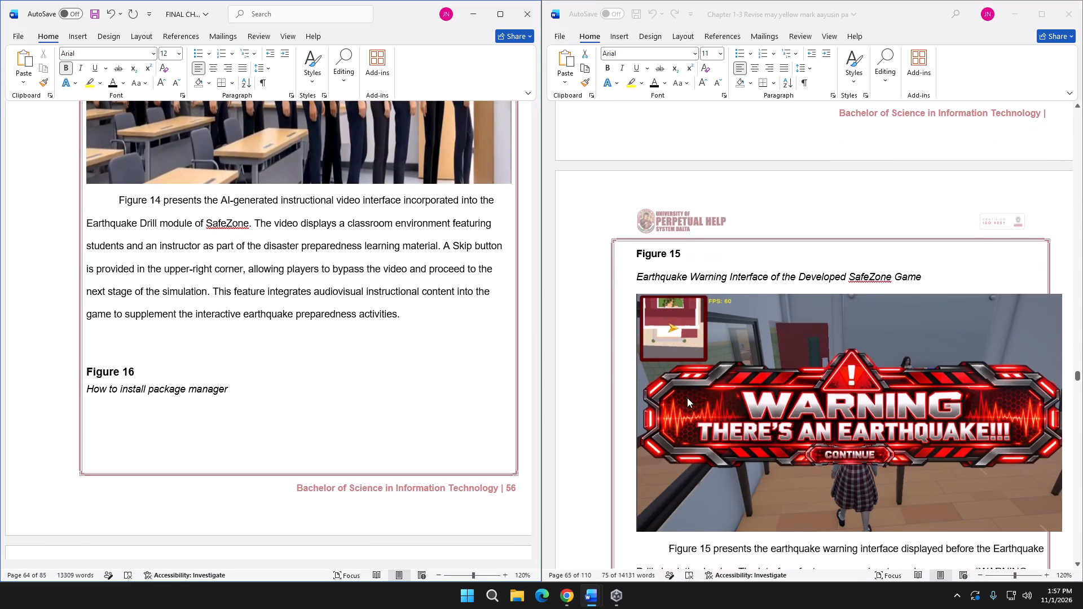
{"action": "double_click", "coordinate": [642, 255]}
{"action": "left_click_drag", "start_coordinate": [635, 253], "coordinate": [930, 279]}
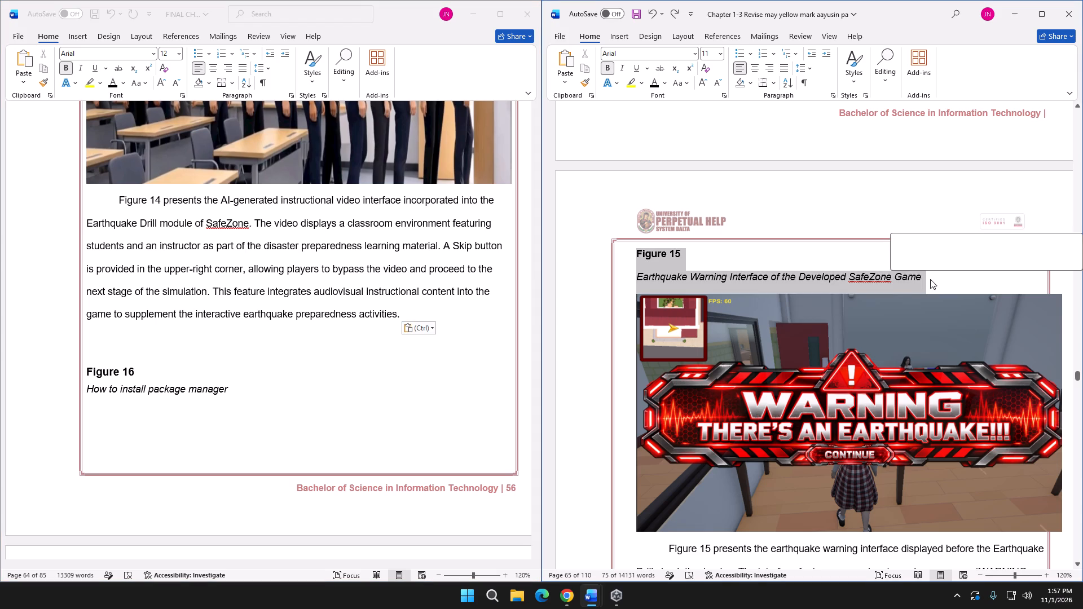
{"action": "key", "text": "ctrl+c"}
{"action": "left_click", "coordinate": [85, 350]}
{"action": "left_click", "coordinate": [96, 348]}
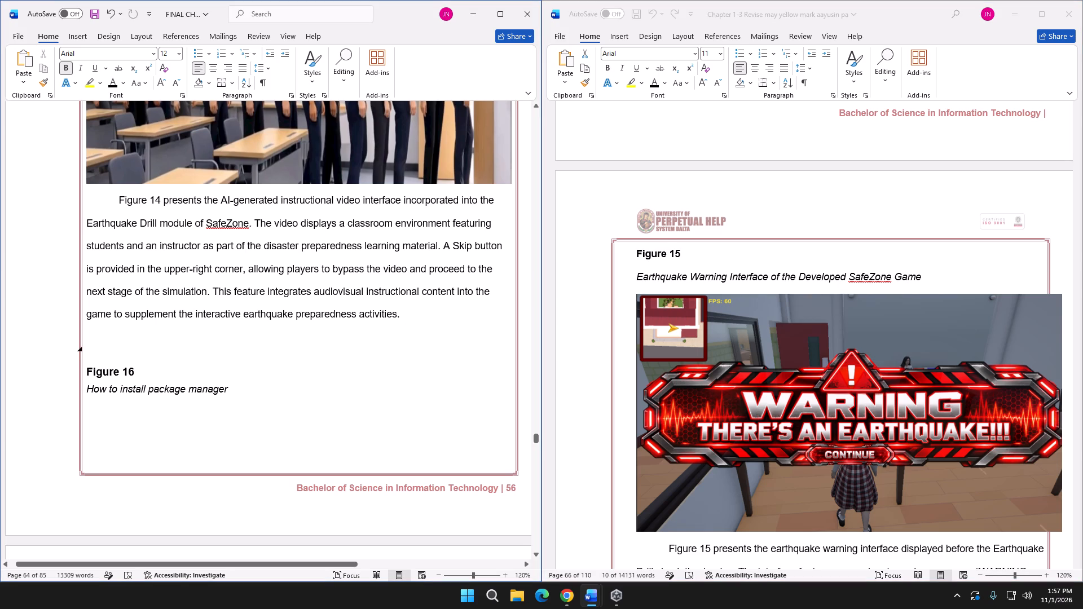
{"action": "key", "text": "Return"}
{"action": "key", "text": "Return"}
{"action": "key", "text": "Return"}
{"action": "key", "text": "Return"}
{"action": "key", "text": "Return"}
{"action": "key", "text": "Return"}
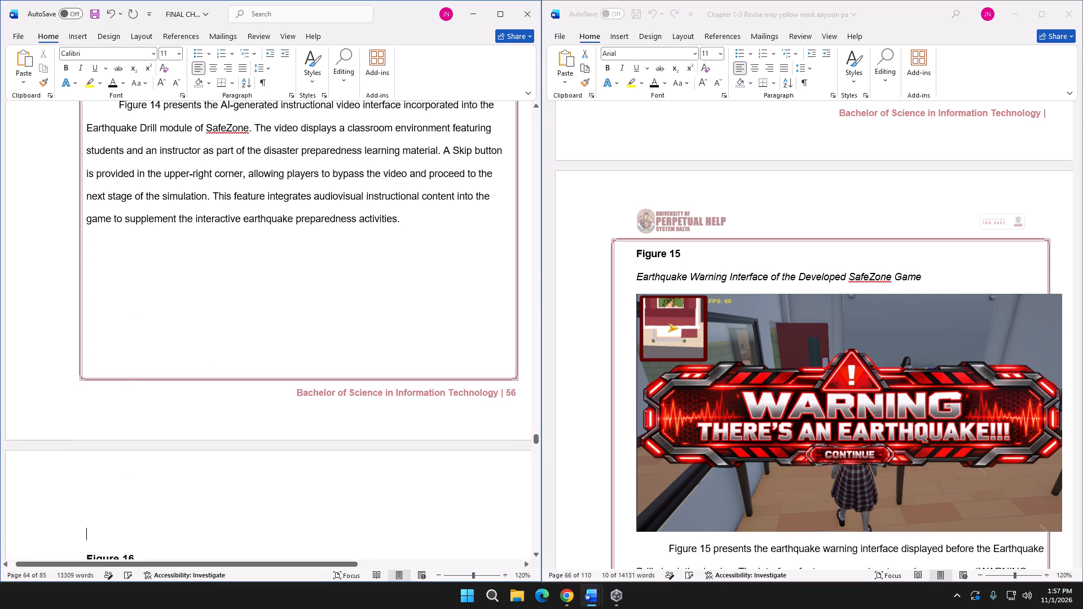
{"action": "key", "text": "ctrl+v"}
Copy the earthquake warning image from the reference to directly below the Figure 15 caption in the FINAL document.
{"action": "scroll", "coordinate": [154, 333], "scroll_direction": "down", "scroll_amount": 5}
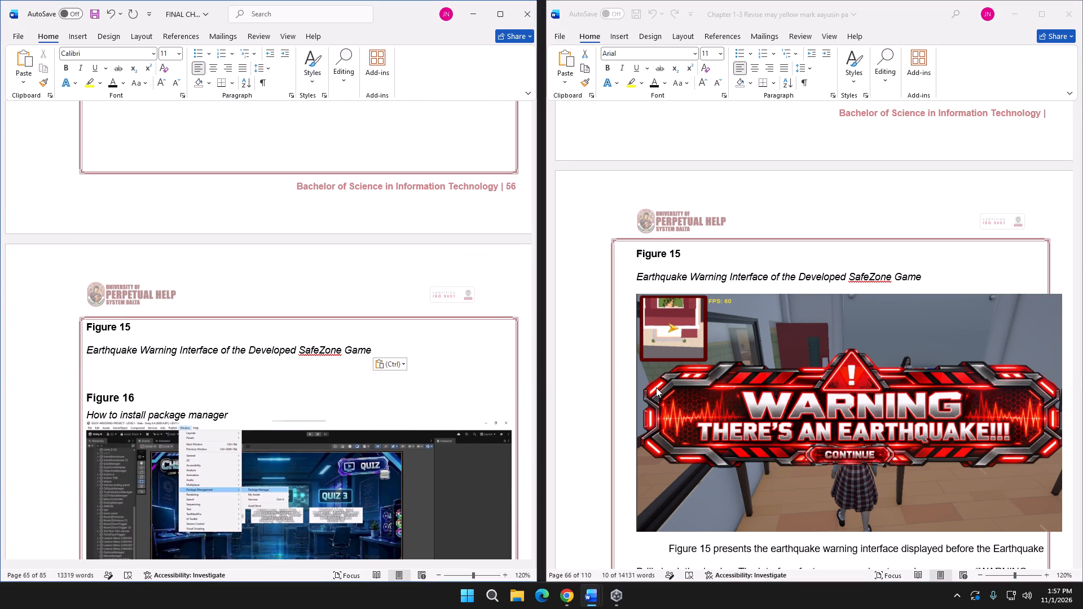
{"action": "left_click", "coordinate": [692, 380]}
{"action": "left_click", "coordinate": [707, 377]}
{"action": "key", "text": "ctrl+c"}
{"action": "left_click", "coordinate": [93, 363]}
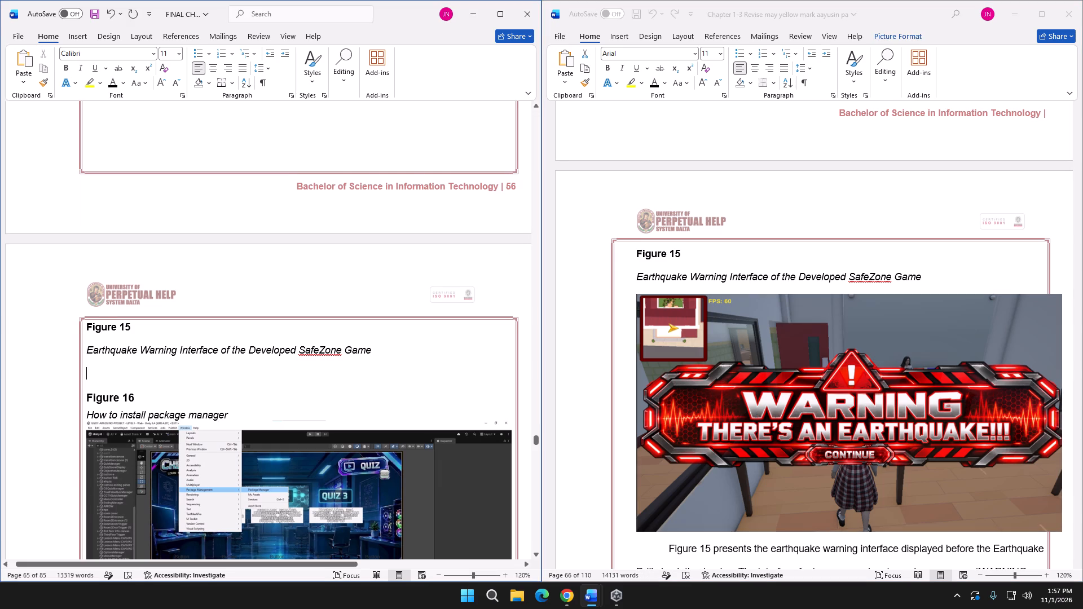
{"action": "key", "text": "ctrl+v"}
Copy the Figure 15 earthquake warning description from the reference onto a new line between its image and the Figure 16 label.
{"action": "scroll", "coordinate": [714, 381], "scroll_direction": "down", "scroll_amount": 6}
{"action": "left_click", "coordinate": [675, 365]}
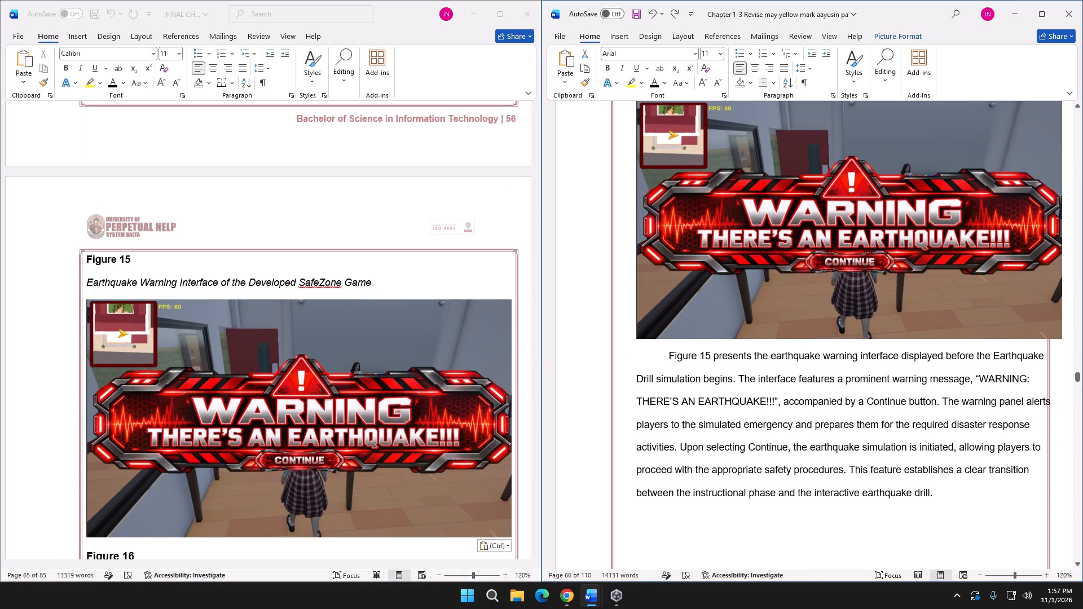
{"action": "left_click", "coordinate": [668, 358]}
{"action": "left_click_drag", "start_coordinate": [668, 357], "coordinate": [936, 488]}
{"action": "key", "text": "ctrl+c"}
{"action": "scroll", "coordinate": [269, 354], "scroll_direction": "down", "scroll_amount": 6}
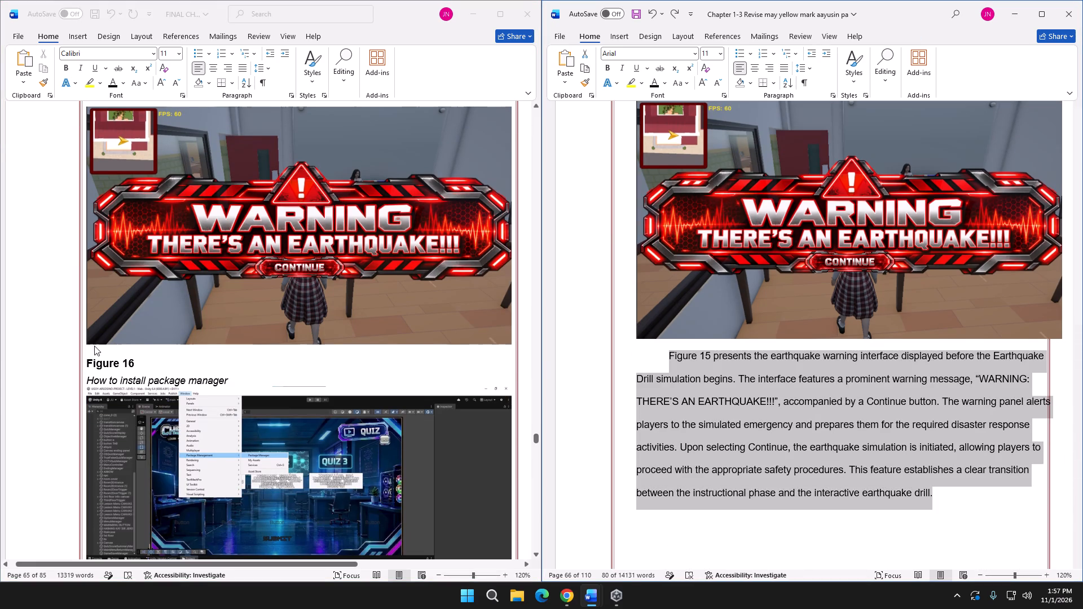
{"action": "left_click", "coordinate": [94, 346]}
{"action": "left_click", "coordinate": [93, 350]}
{"action": "key", "text": "Return"}
{"action": "key", "text": "BackSpace"}
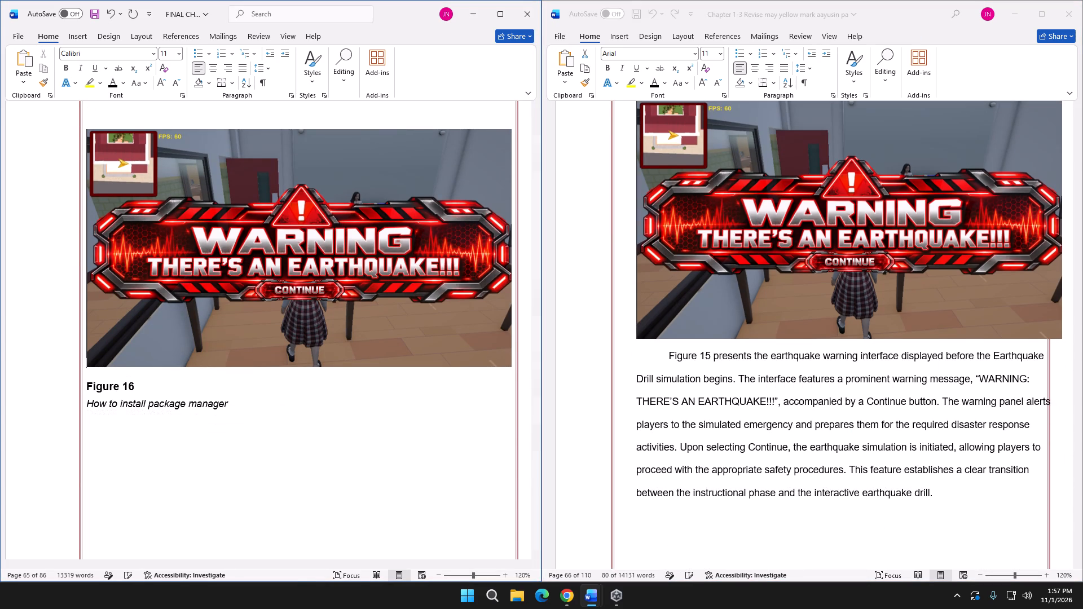
{"action": "left_click", "coordinate": [86, 361]}
{"action": "key", "text": "Return"}
{"action": "left_click", "coordinate": [97, 358]}
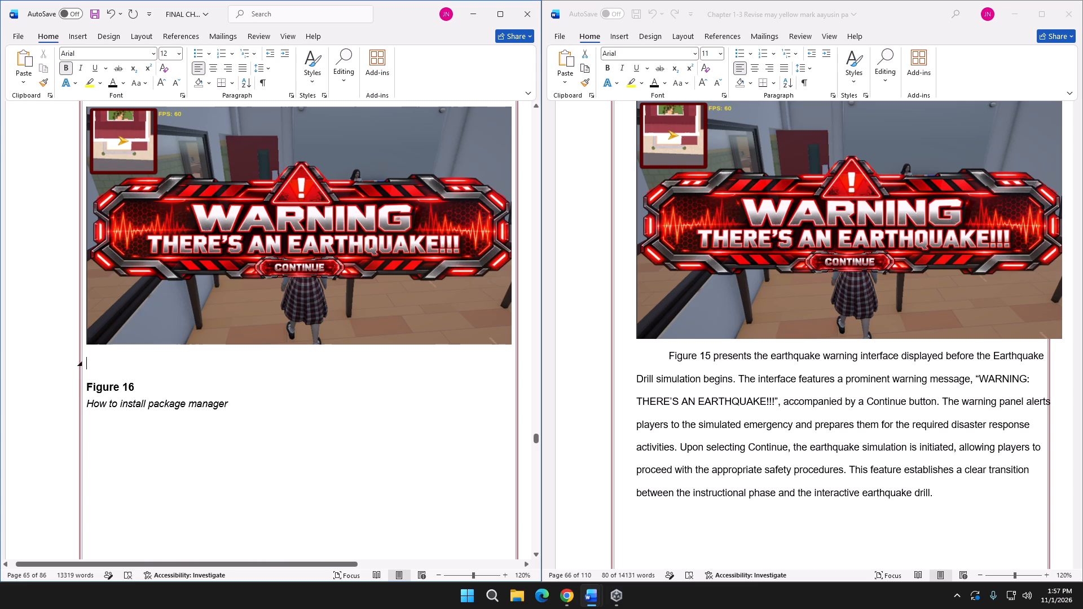
{"action": "key", "text": "ctrl+v"}
{"action": "key", "text": "ctrl+z"}
{"action": "key", "text": "Return"}
{"action": "key", "text": "BackSpace"}
{"action": "key", "text": "ctrl+v"}
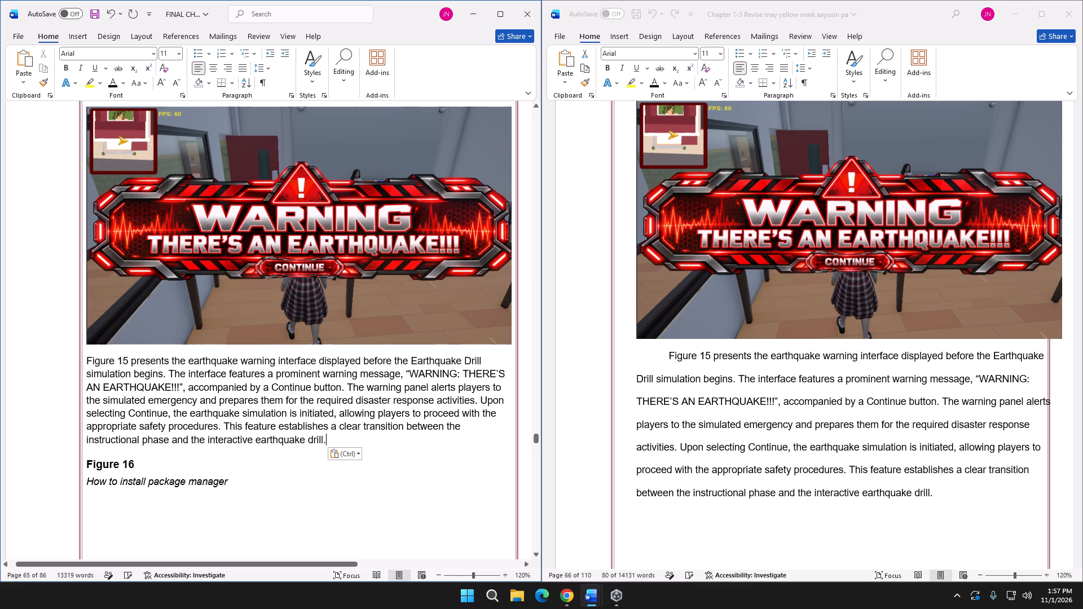
{"action": "scroll", "coordinate": [175, 377], "scroll_direction": "up", "scroll_amount": 6}
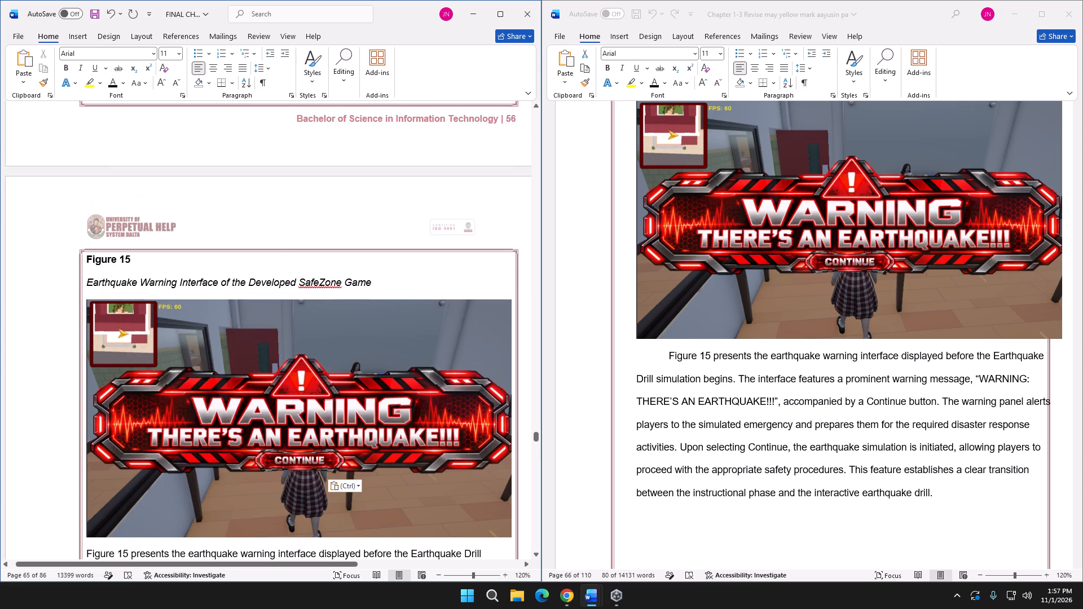
Set the Figure 15 description to double line spacing and indent its first line.
{"action": "scroll", "coordinate": [175, 377], "scroll_direction": "down", "scroll_amount": 6}
{"action": "left_click_drag", "start_coordinate": [334, 443], "coordinate": [89, 364]}
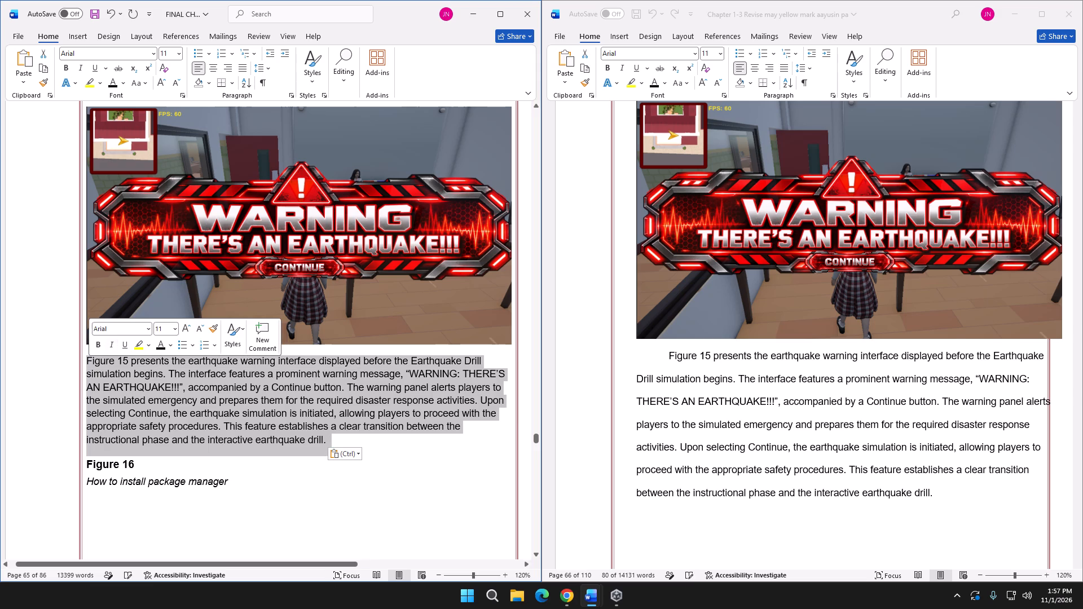
{"action": "left_click", "coordinate": [296, 95]}
{"action": "left_click", "coordinate": [900, 361]}
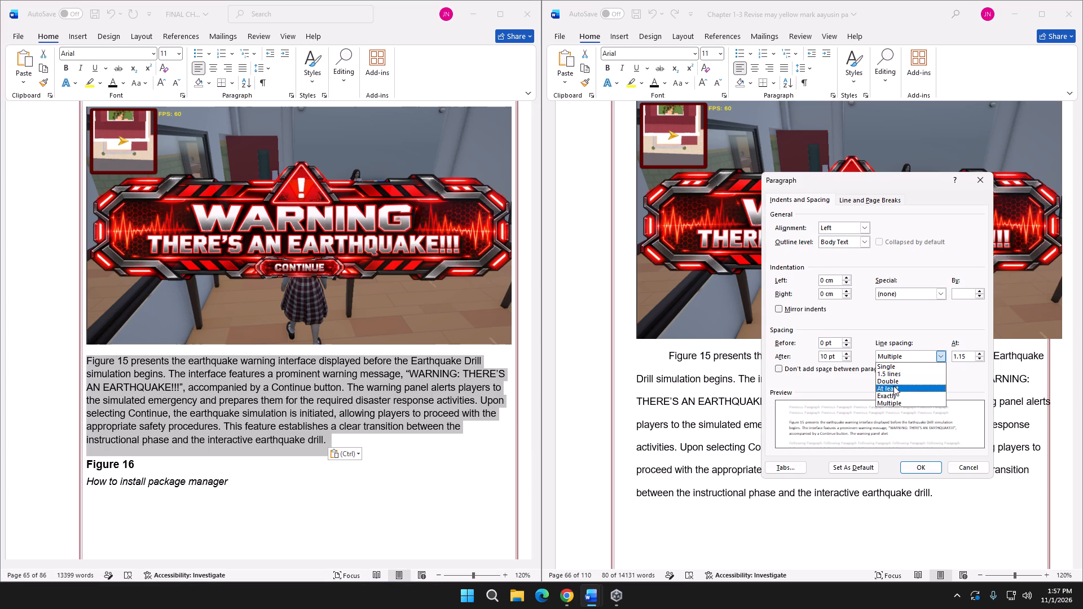
{"action": "left_click", "coordinate": [895, 383]}
{"action": "left_click", "coordinate": [924, 464]}
{"action": "left_click", "coordinate": [174, 385]}
{"action": "left_click", "coordinate": [86, 362]}
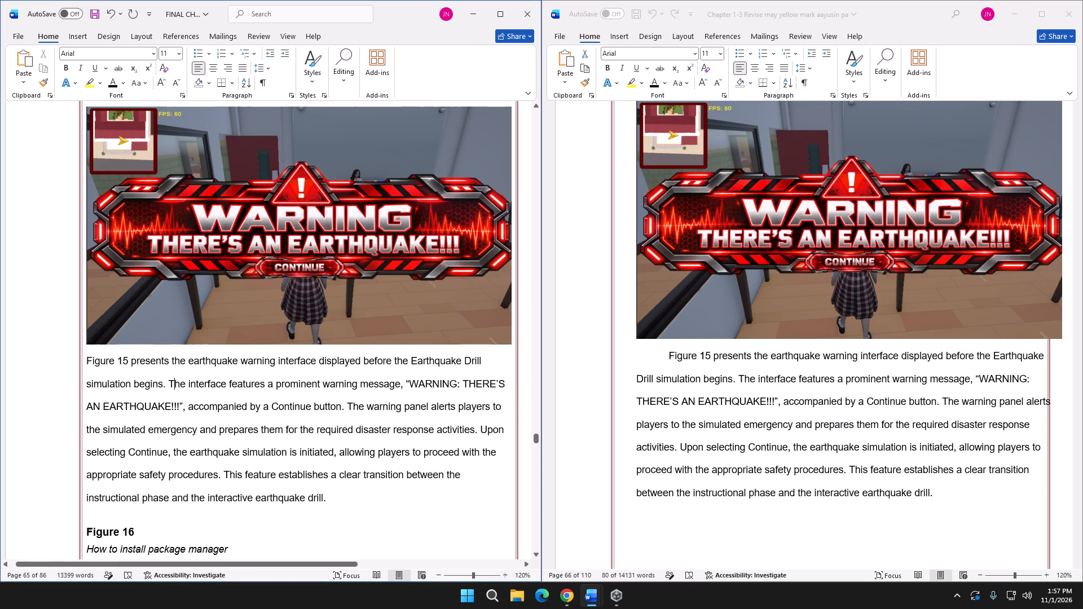
{"action": "key", "text": "Tab"}
Add blank lines after the Figure 15 description to push the insertion point and the old Figure 16 label onto the following page.
{"action": "scroll", "coordinate": [228, 387], "scroll_direction": "up", "scroll_amount": 6}
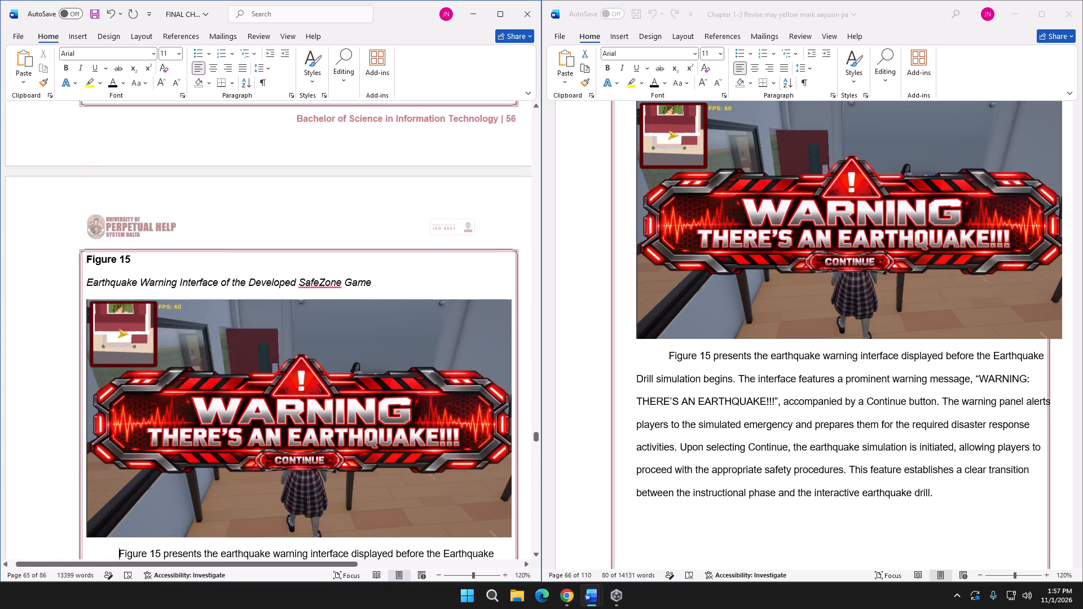
{"action": "scroll", "coordinate": [229, 390], "scroll_direction": "up", "scroll_amount": 12}
{"action": "scroll", "coordinate": [229, 391], "scroll_direction": "down", "scroll_amount": 20}
{"action": "scroll", "coordinate": [229, 391], "scroll_direction": "down", "scroll_amount": 1}
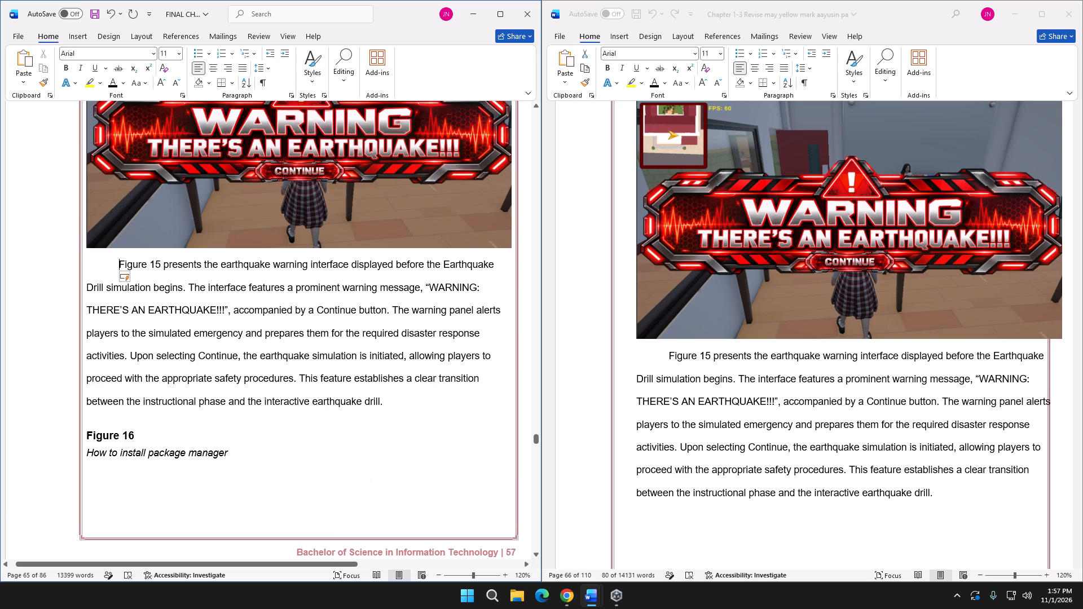
{"action": "scroll", "coordinate": [227, 396], "scroll_direction": "down", "scroll_amount": 4}
{"action": "left_click", "coordinate": [413, 271]}
{"action": "key", "text": "Return"}
{"action": "key", "text": "Return"}
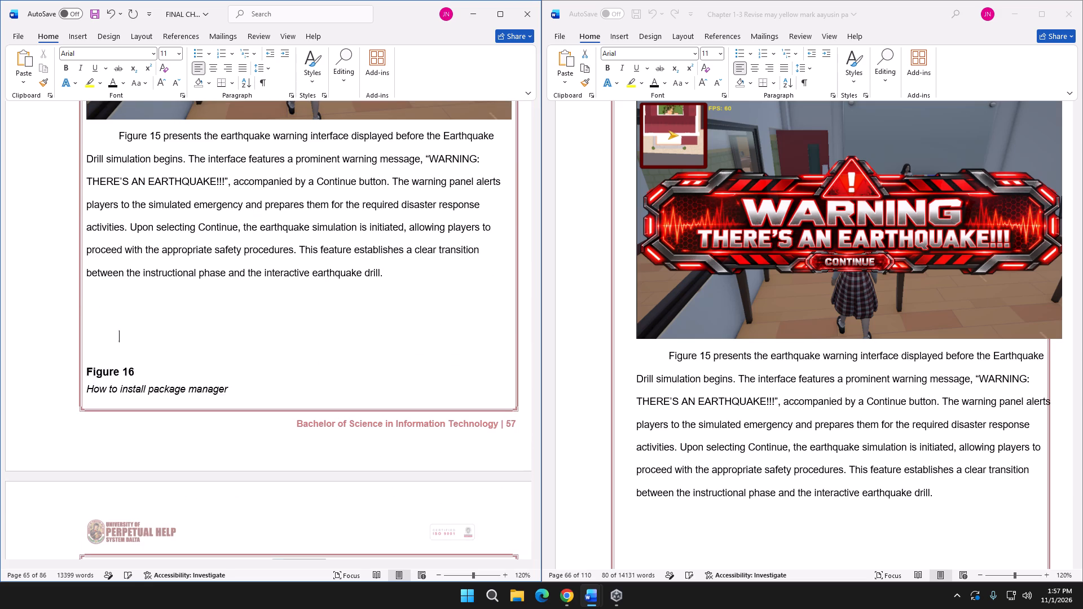
{"action": "key", "text": "Return"}
{"action": "key", "text": "Return"}
{"action": "scroll", "coordinate": [369, 295], "scroll_direction": "down", "scroll_amount": 4}
{"action": "key", "text": "Return"}
{"action": "key", "text": "BackSpace"}
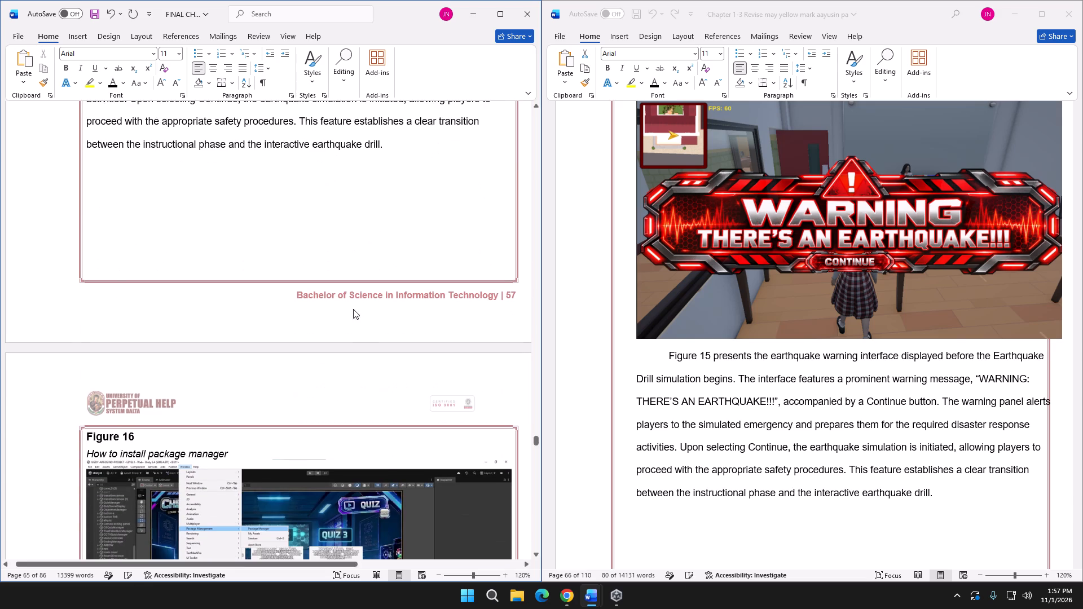
{"action": "key", "text": "BackSpace"}
{"action": "key", "text": "BackSpace"}
{"action": "key", "text": "BackSpace"}
{"action": "key", "text": "BackSpace"}
{"action": "key", "text": "Return"}
{"action": "key", "text": "Return"}
{"action": "key", "text": "Return"}
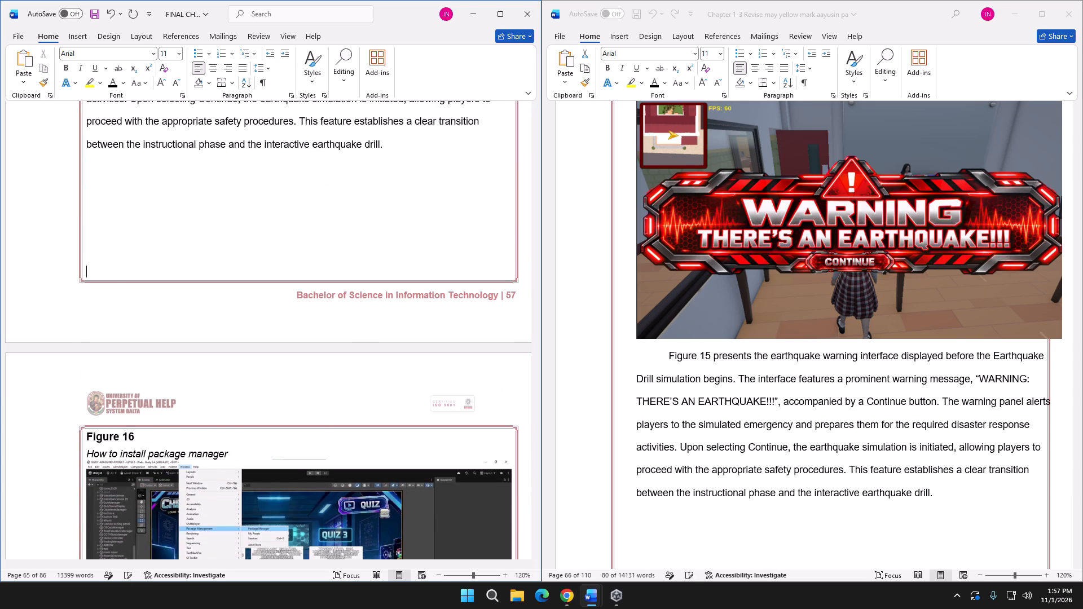
{"action": "key", "text": "Return"}
Copy the reference's Figure 16 label and "Earthquake Duck, Cover, and Hold Warning System" caption to the top of the new page.
{"action": "scroll", "coordinate": [604, 377], "scroll_direction": "down", "scroll_amount": 13}
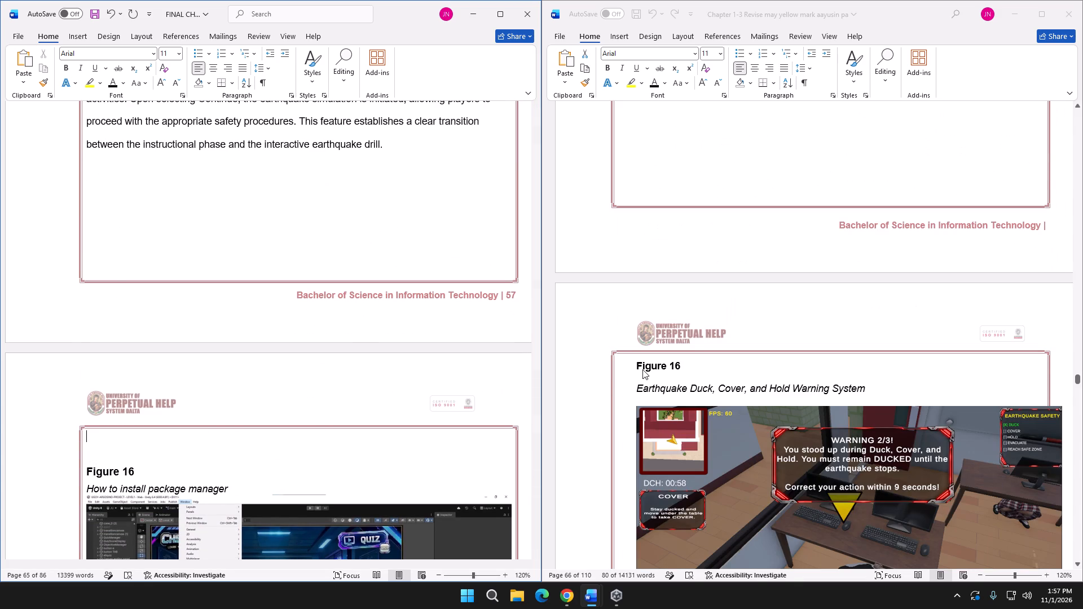
{"action": "left_click", "coordinate": [642, 369]}
{"action": "left_click_drag", "start_coordinate": [636, 368], "coordinate": [886, 394]}
{"action": "key", "text": "ctrl+c"}
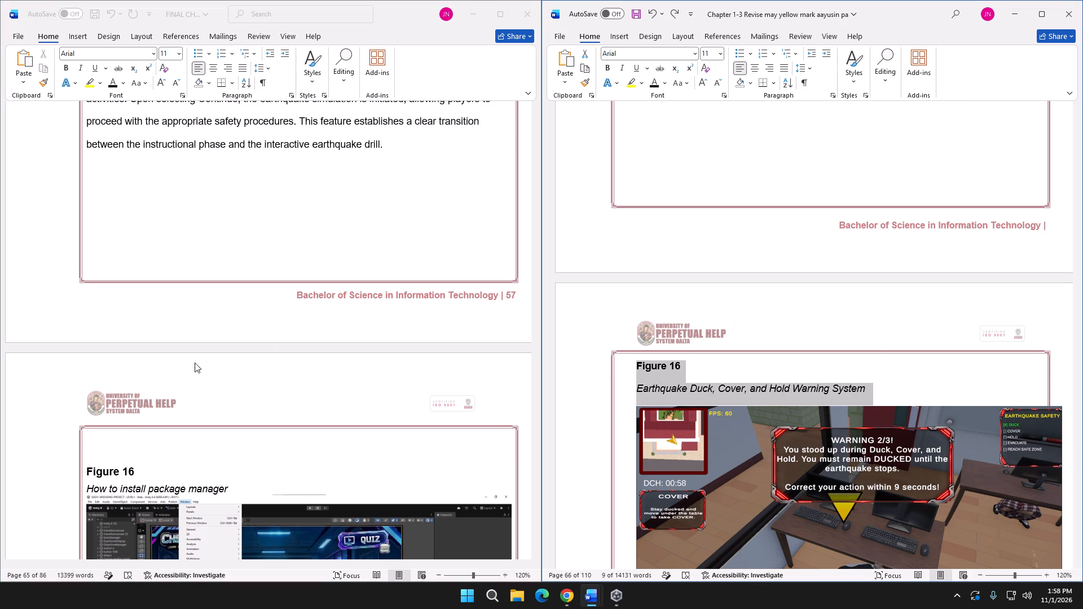
{"action": "left_click", "coordinate": [93, 431]}
{"action": "key", "text": "ctrl+v"}
Copy the duck, cover and hold warning image from the reference to directly below the new Figure 16 caption.
{"action": "scroll", "coordinate": [232, 402], "scroll_direction": "down", "scroll_amount": 4}
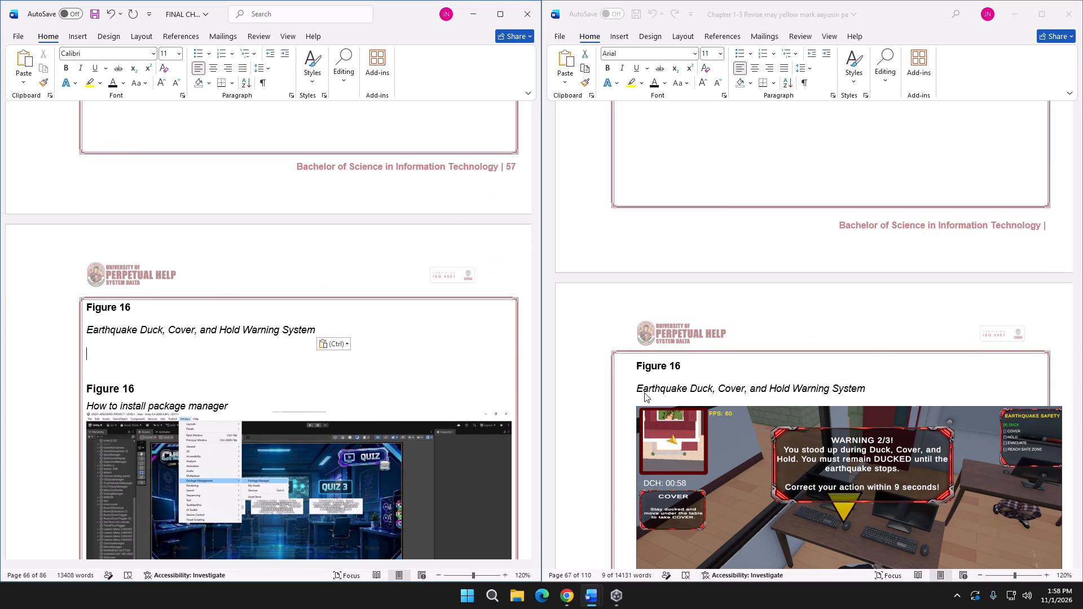
{"action": "scroll", "coordinate": [630, 393], "scroll_direction": "down", "scroll_amount": 4}
{"action": "left_click", "coordinate": [721, 355]}
{"action": "left_click", "coordinate": [738, 357]}
{"action": "key", "text": "ctrl+c"}
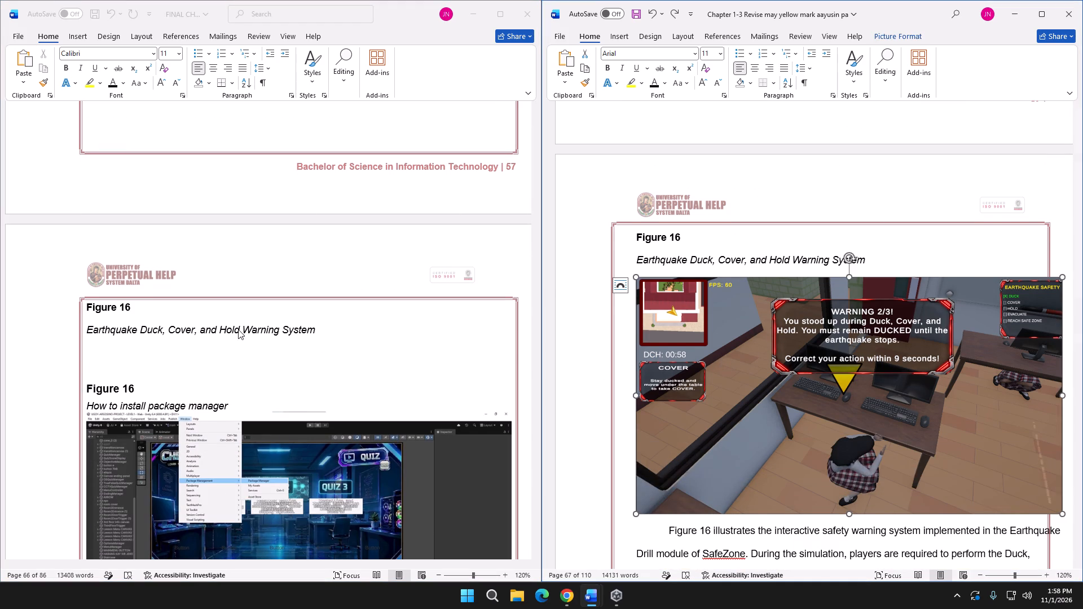
{"action": "left_click", "coordinate": [109, 342]}
{"action": "key", "text": "ctrl+v"}
Copy the reference's Figure 16 safety warning description onto a new line between its image and the old Figure 16 label.
{"action": "scroll", "coordinate": [223, 349], "scroll_direction": "down", "scroll_amount": 5}
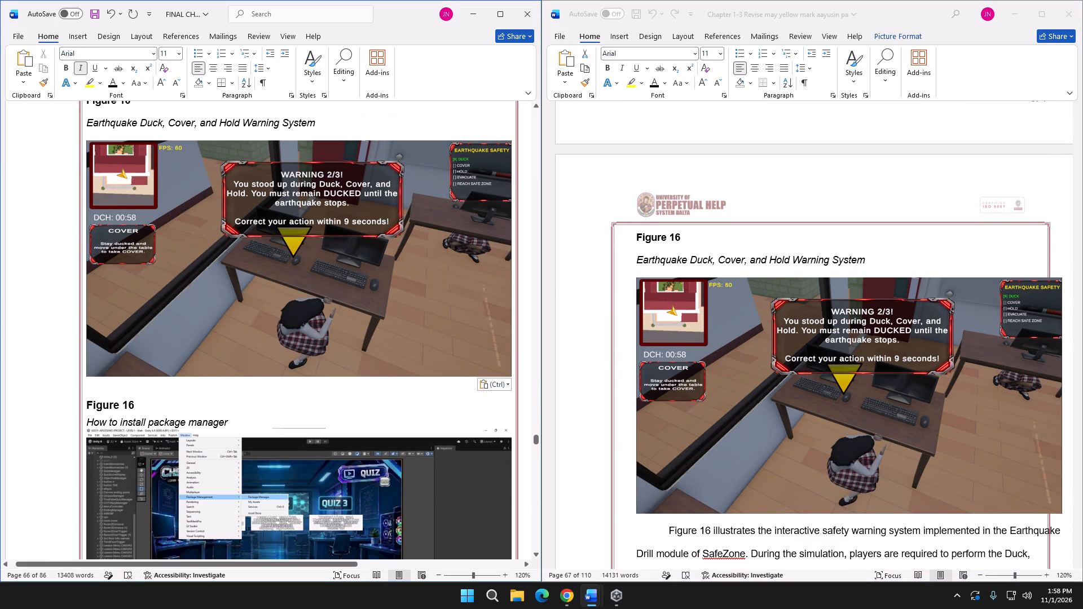
{"action": "key", "text": "Return"}
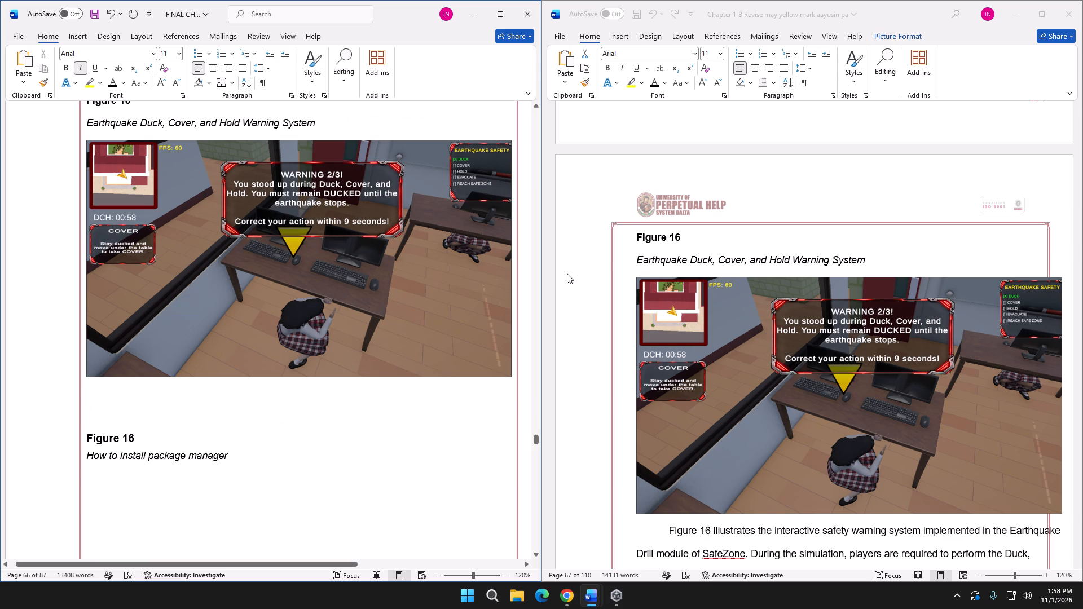
{"action": "scroll", "coordinate": [692, 321], "scroll_direction": "down", "scroll_amount": 6}
{"action": "left_click", "coordinate": [666, 339]}
{"action": "left_click_drag", "start_coordinate": [666, 339], "coordinate": [692, 514]}
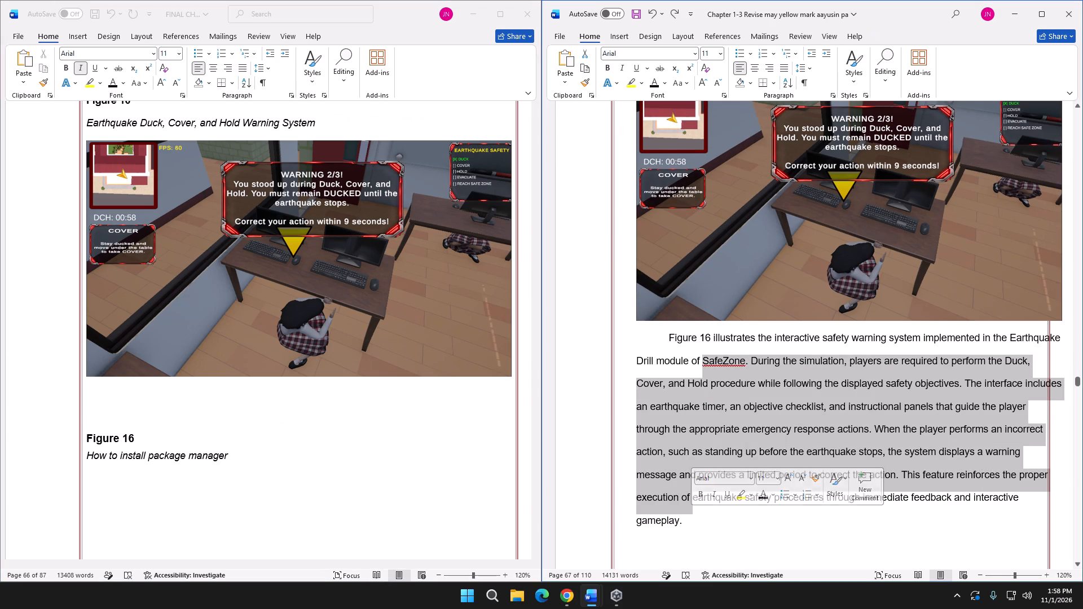
{"action": "left_click", "coordinate": [694, 528]}
{"action": "left_click_drag", "start_coordinate": [692, 529], "coordinate": [658, 348]}
{"action": "key", "text": "ctrl+c"}
{"action": "left_click", "coordinate": [138, 391]}
{"action": "key", "text": "ctrl+v"}
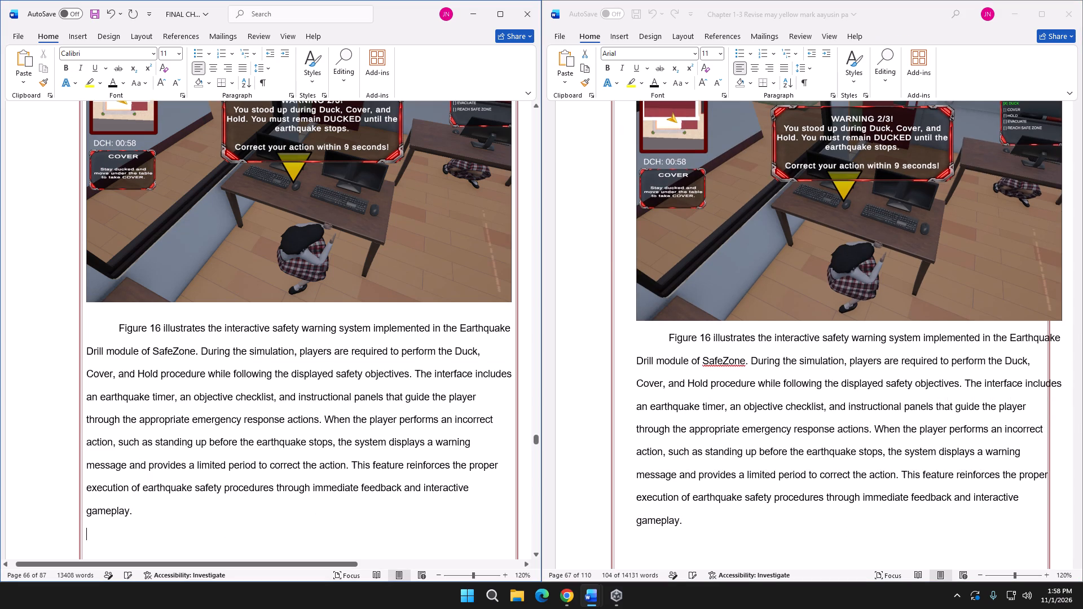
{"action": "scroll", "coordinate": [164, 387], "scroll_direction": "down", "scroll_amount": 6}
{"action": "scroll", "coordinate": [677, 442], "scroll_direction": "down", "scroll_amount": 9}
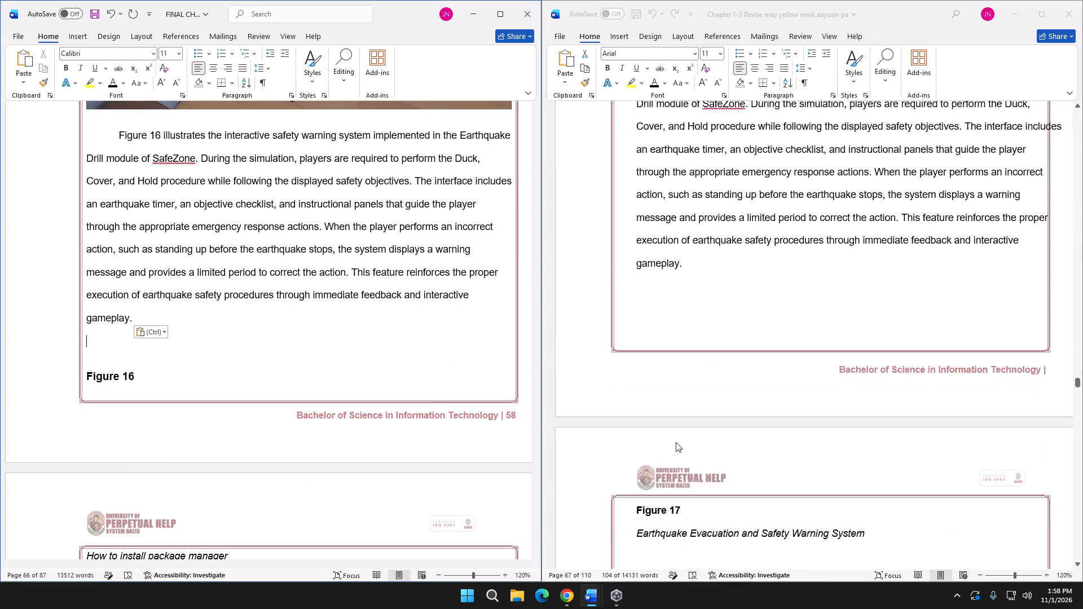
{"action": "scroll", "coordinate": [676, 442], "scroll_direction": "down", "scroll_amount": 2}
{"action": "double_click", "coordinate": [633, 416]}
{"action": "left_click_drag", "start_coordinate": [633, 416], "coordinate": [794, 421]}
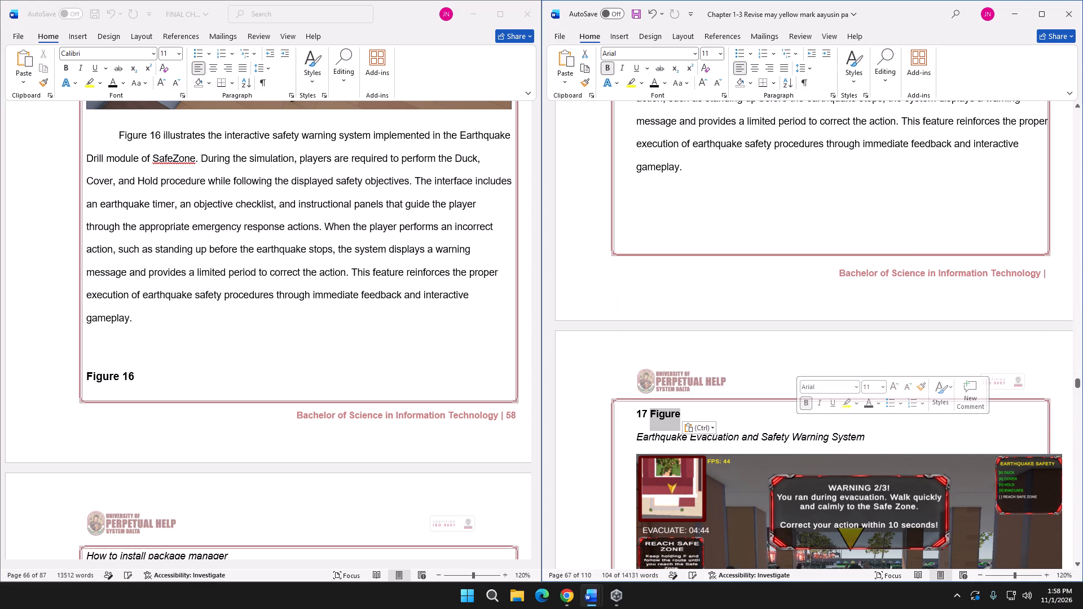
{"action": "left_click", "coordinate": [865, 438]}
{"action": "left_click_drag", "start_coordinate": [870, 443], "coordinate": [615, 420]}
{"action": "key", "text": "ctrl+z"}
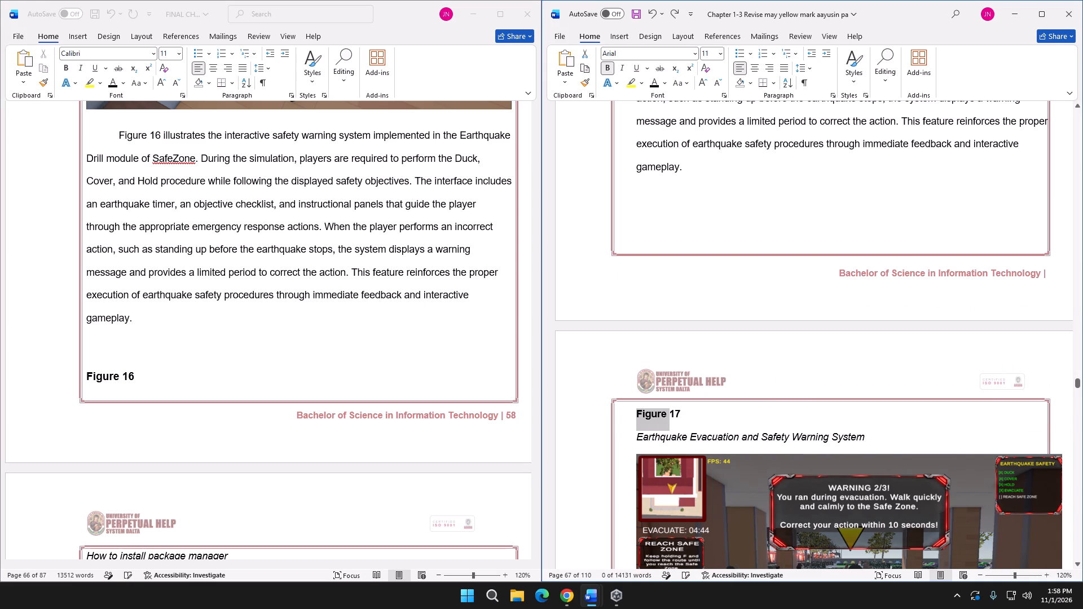
Paste the reference's Figure 17 label and "Earthquake Evacuation and Safety Warning System" caption after the Figure 16 description, adding blank lines to start them on the following page.
{"action": "left_click", "coordinate": [873, 447]}
{"action": "left_click_drag", "start_coordinate": [875, 442], "coordinate": [637, 425]}
{"action": "key", "text": "ctrl+c"}
{"action": "left_click", "coordinate": [73, 351]}
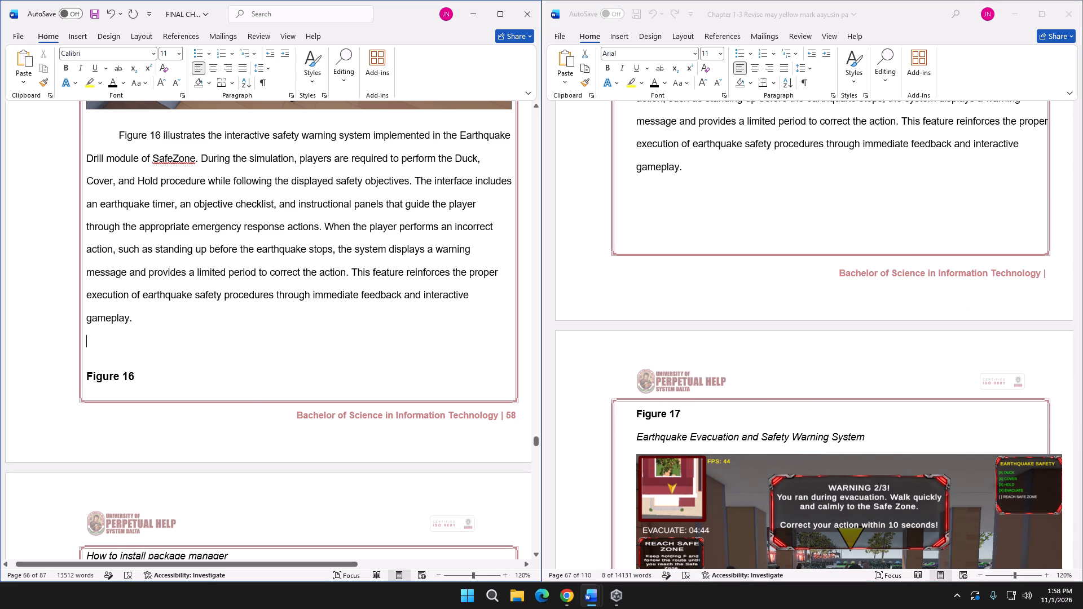
{"action": "key", "text": "ctrl+v"}
{"action": "left_click", "coordinate": [86, 346]}
{"action": "key", "text": "Return"}
{"action": "key", "text": "Return"}
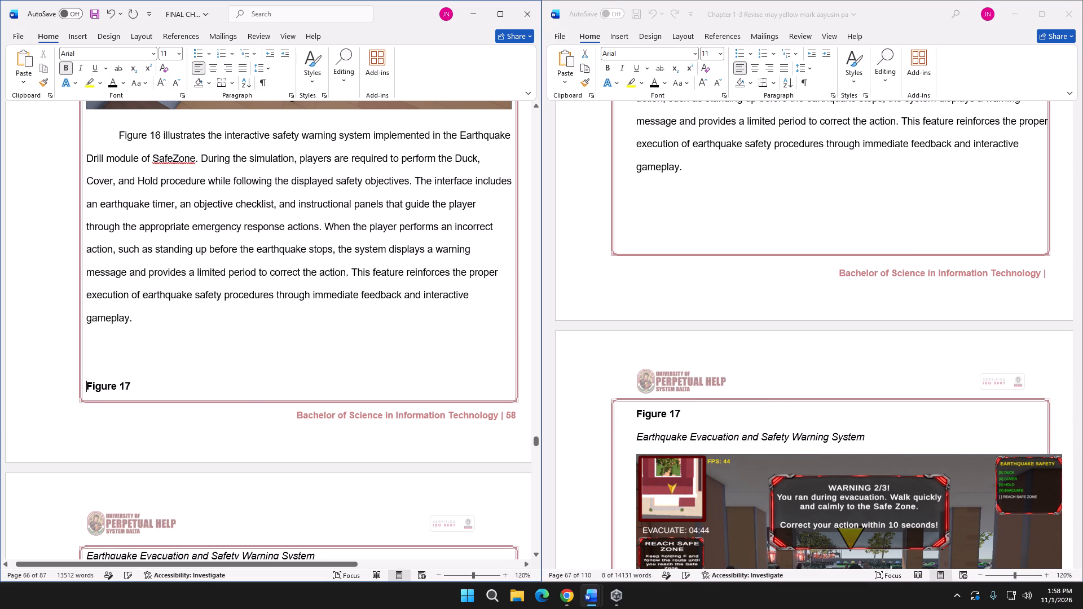
{"action": "key", "text": "Return"}
Copy the evacuation warning image from the reference to directly below the Figure 17 caption in the FINAL document.
{"action": "scroll", "coordinate": [230, 381], "scroll_direction": "down", "scroll_amount": 6}
{"action": "scroll", "coordinate": [530, 426], "scroll_direction": "down", "scroll_amount": 4}
{"action": "scroll", "coordinate": [728, 460], "scroll_direction": "down", "scroll_amount": 5}
{"action": "double_click", "coordinate": [746, 421]}
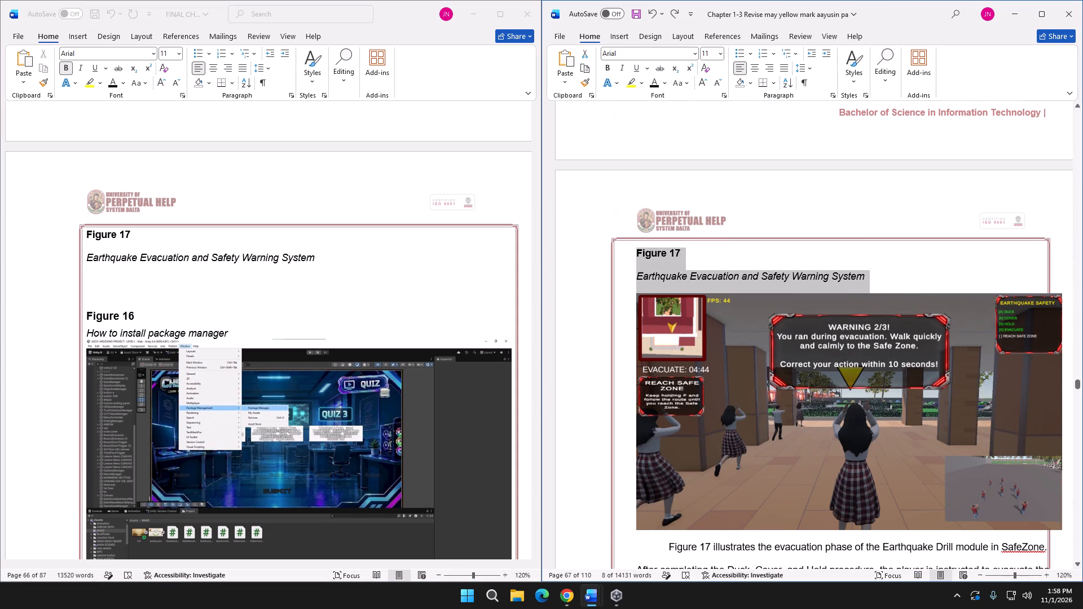
{"action": "key", "text": "ctrl+c"}
{"action": "left_click", "coordinate": [111, 282]}
{"action": "left_click", "coordinate": [95, 280]}
{"action": "key", "text": "ctrl+v"}
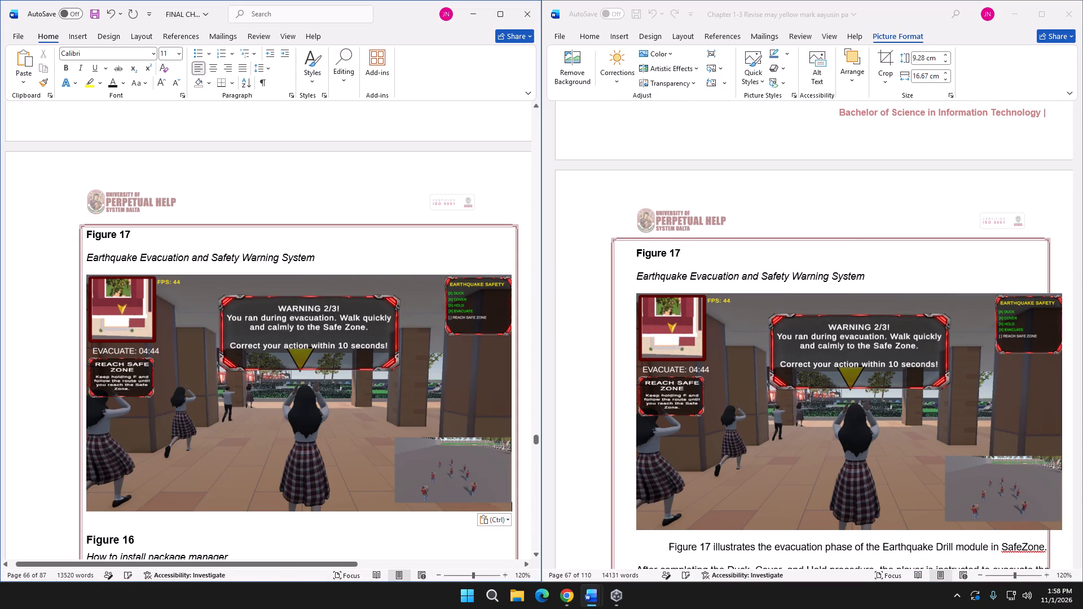
Copy the Figure 17 evacuation phase description from the reference onto a new line between its image and the old Figure 16 label.
{"action": "scroll", "coordinate": [246, 309], "scroll_direction": "down", "scroll_amount": 5}
{"action": "scroll", "coordinate": [737, 404], "scroll_direction": "down", "scroll_amount": 6}
{"action": "left_click", "coordinate": [670, 363]}
{"action": "left_click", "coordinate": [668, 357]}
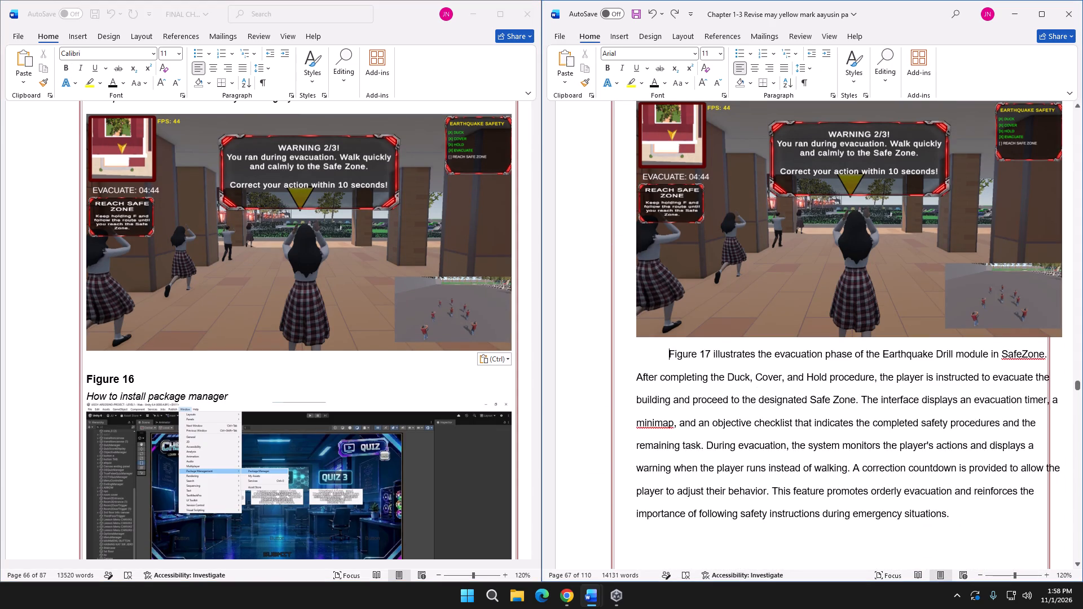
{"action": "left_click_drag", "start_coordinate": [668, 357], "coordinate": [949, 515]}
{"action": "key", "text": "ctrl+c"}
{"action": "left_click", "coordinate": [124, 373]}
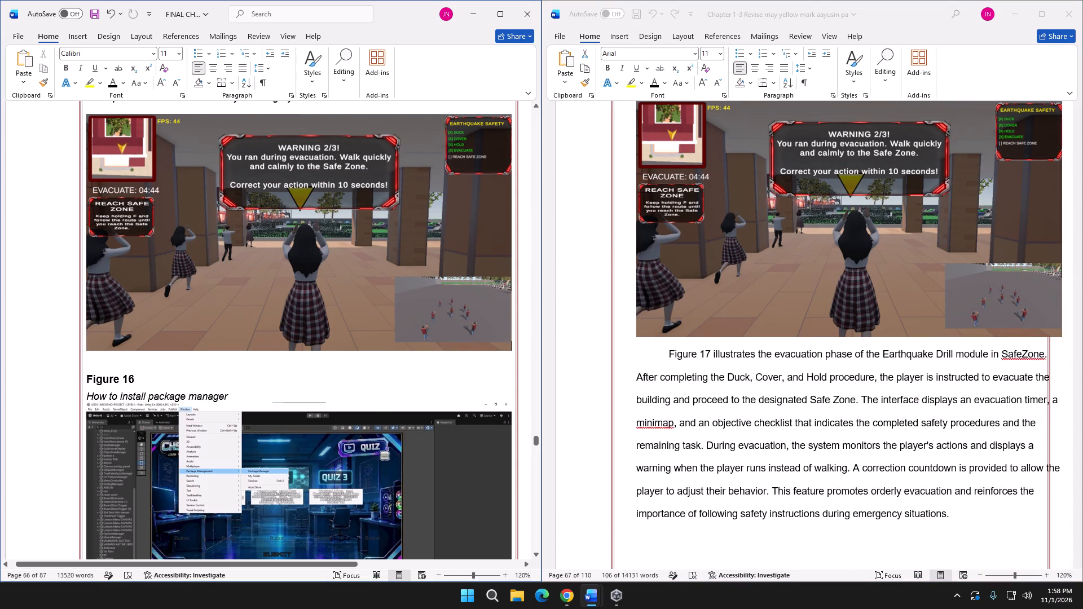
{"action": "left_click", "coordinate": [118, 363]}
{"action": "double_click", "coordinate": [118, 363]}
{"action": "left_click", "coordinate": [128, 361]}
{"action": "left_click", "coordinate": [523, 361]}
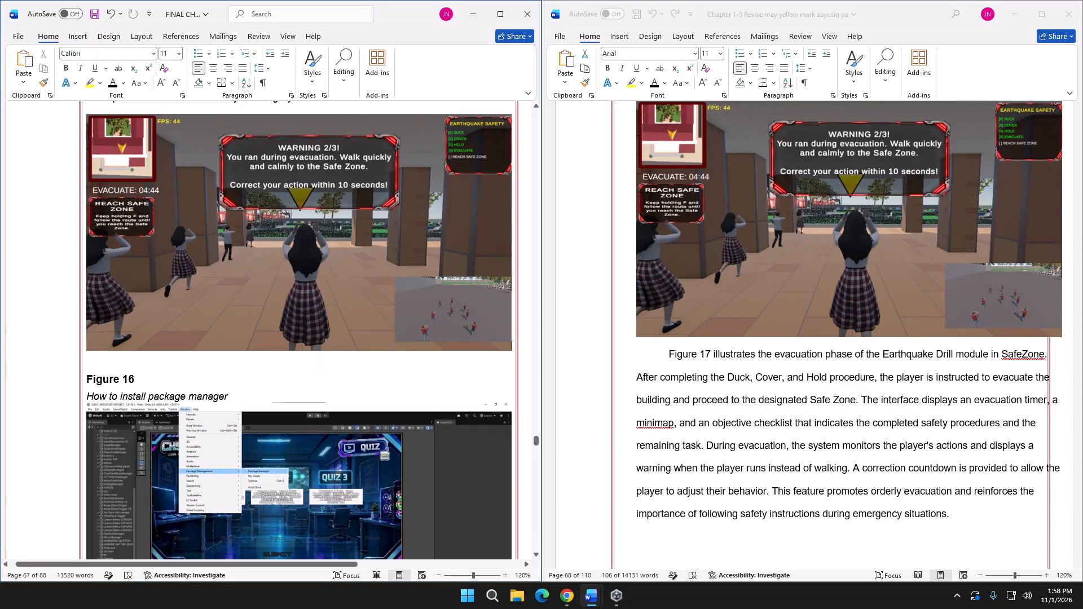
{"action": "key", "text": "Return"}
{"action": "key", "text": "ctrl+v"}
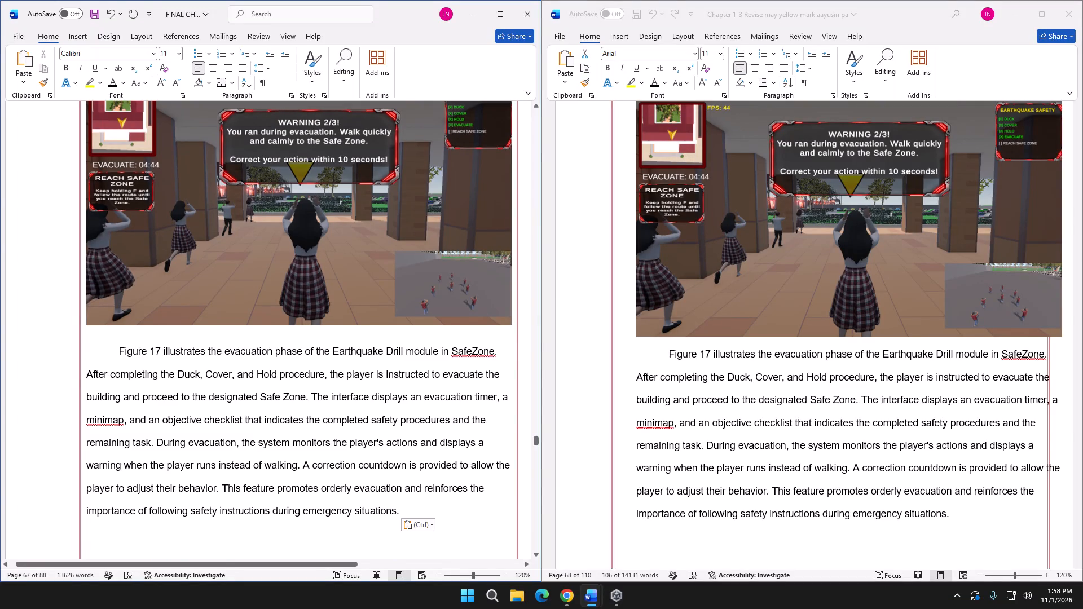
Add blank lines after the Figure 17 description and paste the reference's Figure 18 label and head counting caption on the following page.
{"action": "scroll", "coordinate": [228, 388], "scroll_direction": "down", "scroll_amount": 8}
{"action": "scroll", "coordinate": [730, 464], "scroll_direction": "down", "scroll_amount": 16}
{"action": "left_click", "coordinate": [634, 314]}
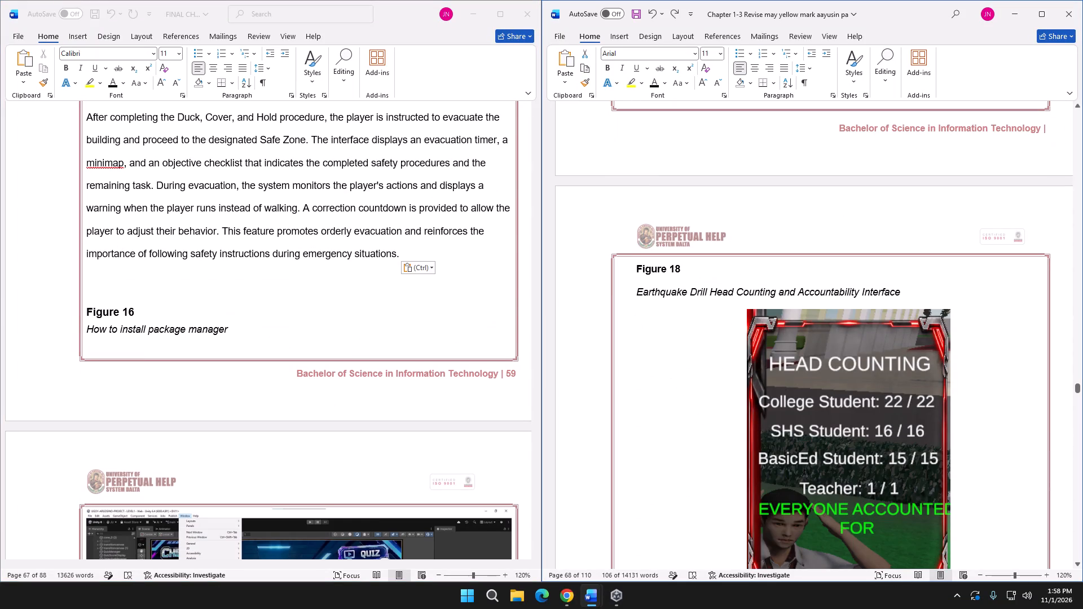
{"action": "left_click_drag", "start_coordinate": [636, 276], "coordinate": [902, 303]}
{"action": "key", "text": "ctrl+c"}
{"action": "scroll", "coordinate": [252, 350], "scroll_direction": "down", "scroll_amount": 2}
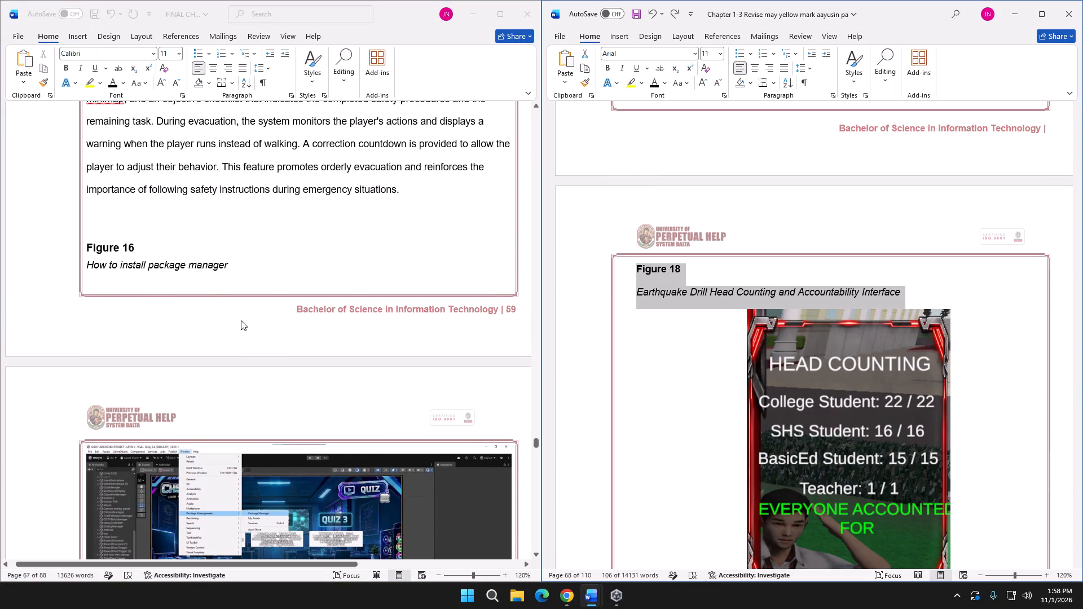
{"action": "left_click", "coordinate": [109, 228]}
{"action": "key", "text": "Return"}
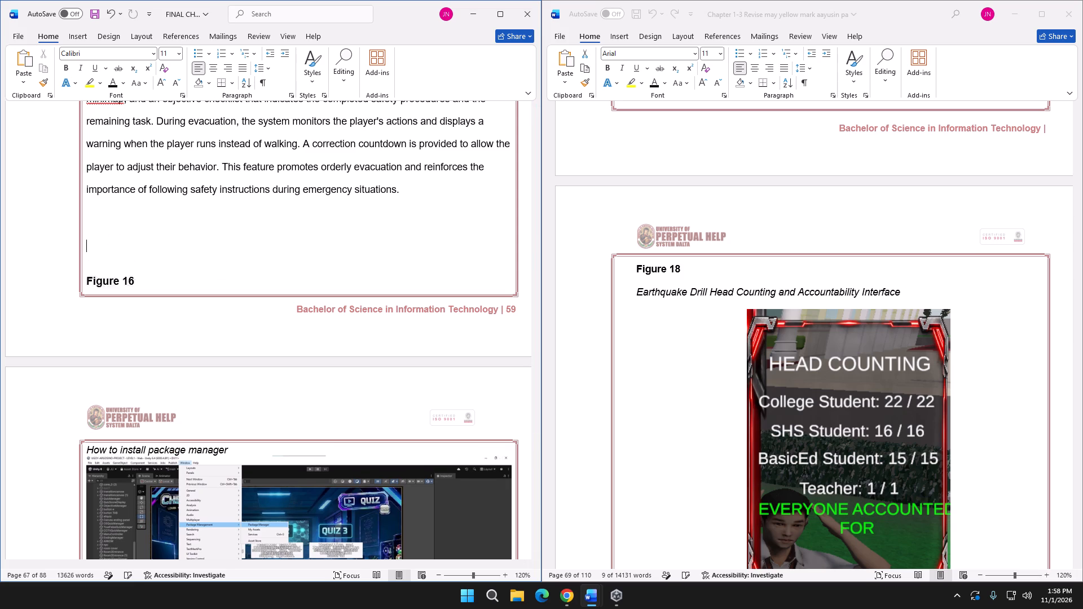
{"action": "key", "text": "Return"}
{"action": "key", "text": "Return"}
{"action": "key", "text": "ctrl+v"}
Copy the head counting image from the reference to below the Figure 18 caption and center it.
{"action": "scroll", "coordinate": [420, 352], "scroll_direction": "down", "scroll_amount": 4}
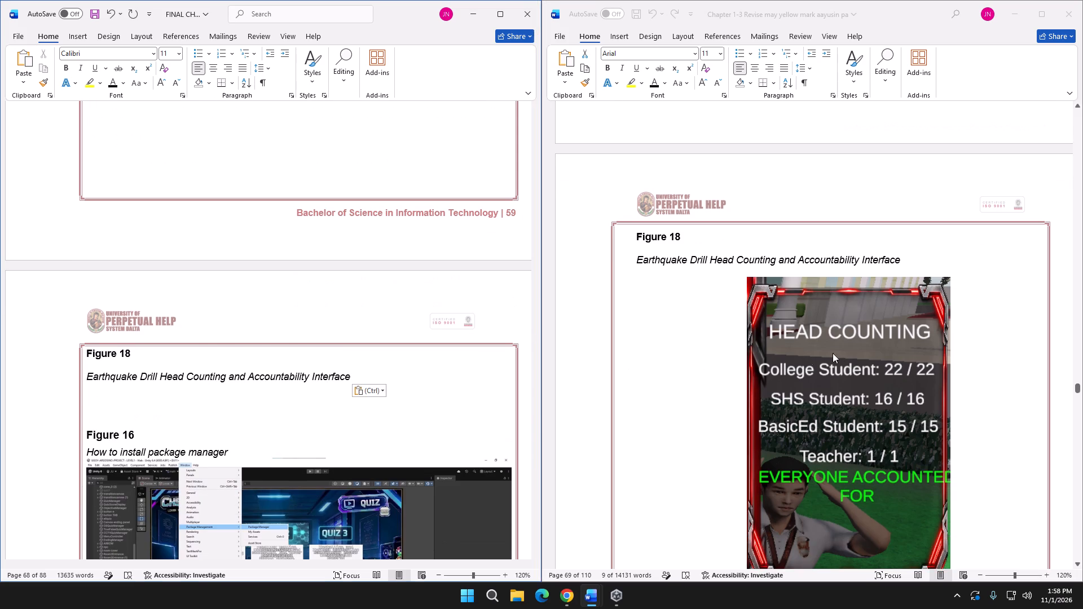
{"action": "double_click", "coordinate": [840, 351]}
{"action": "key", "text": "ctrl+c"}
{"action": "left_click", "coordinate": [112, 394]}
{"action": "key", "text": "ctrl+v"}
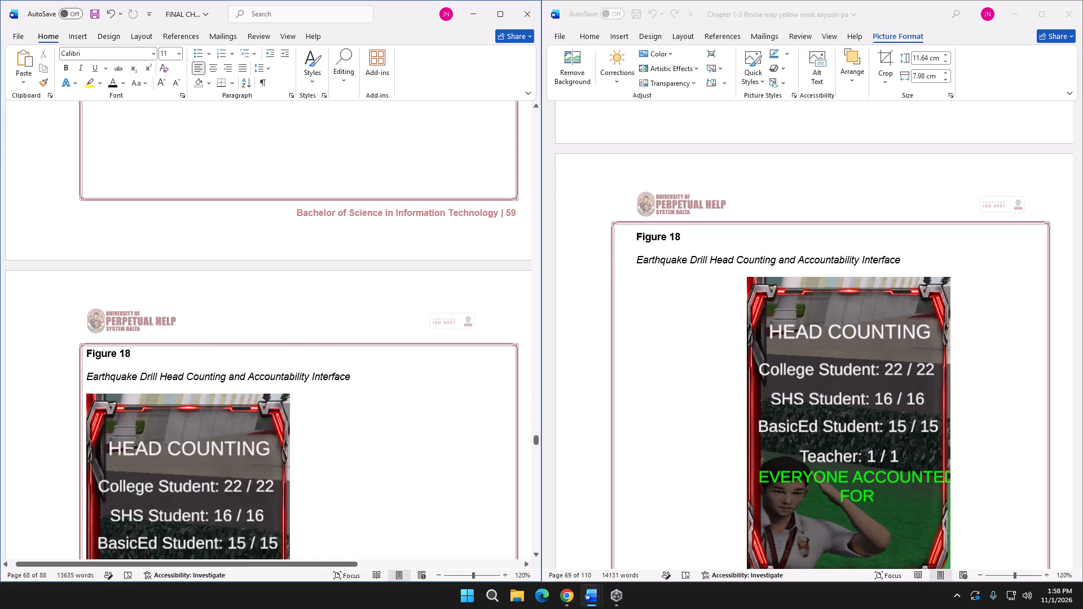
{"action": "left_click", "coordinate": [239, 367]}
{"action": "left_click", "coordinate": [215, 73]}
Copy the Figure 18 head counting description from the reference onto a left-aligned new line below its image in the FINAL document.
{"action": "scroll", "coordinate": [329, 322], "scroll_direction": "down", "scroll_amount": 4}
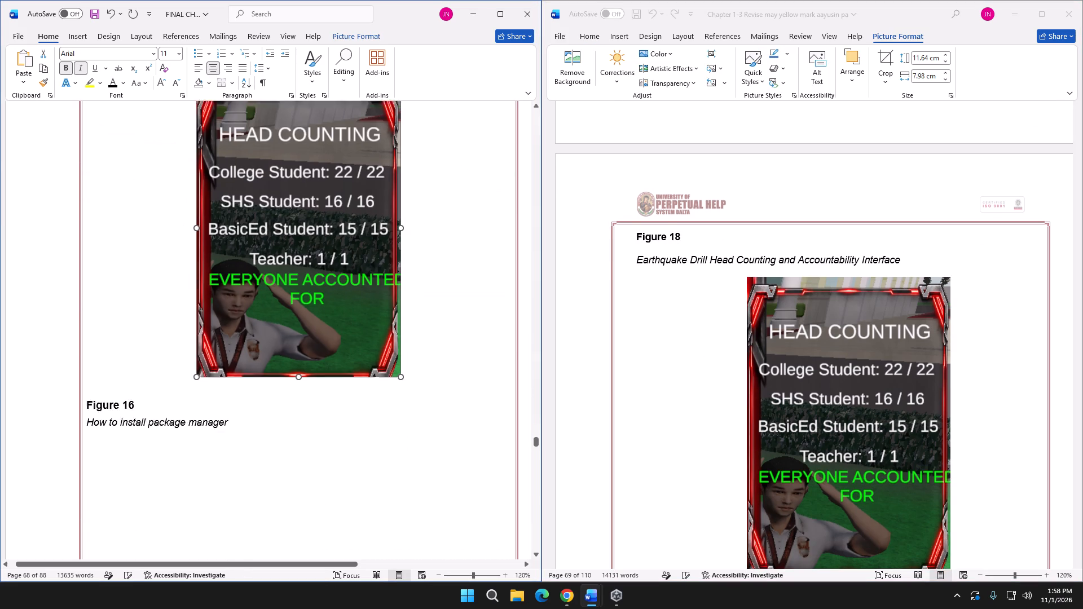
{"action": "scroll", "coordinate": [332, 328], "scroll_direction": "down", "scroll_amount": 3}
{"action": "left_click", "coordinate": [170, 325]}
{"action": "left_click", "coordinate": [435, 405]}
{"action": "key", "text": "Return"}
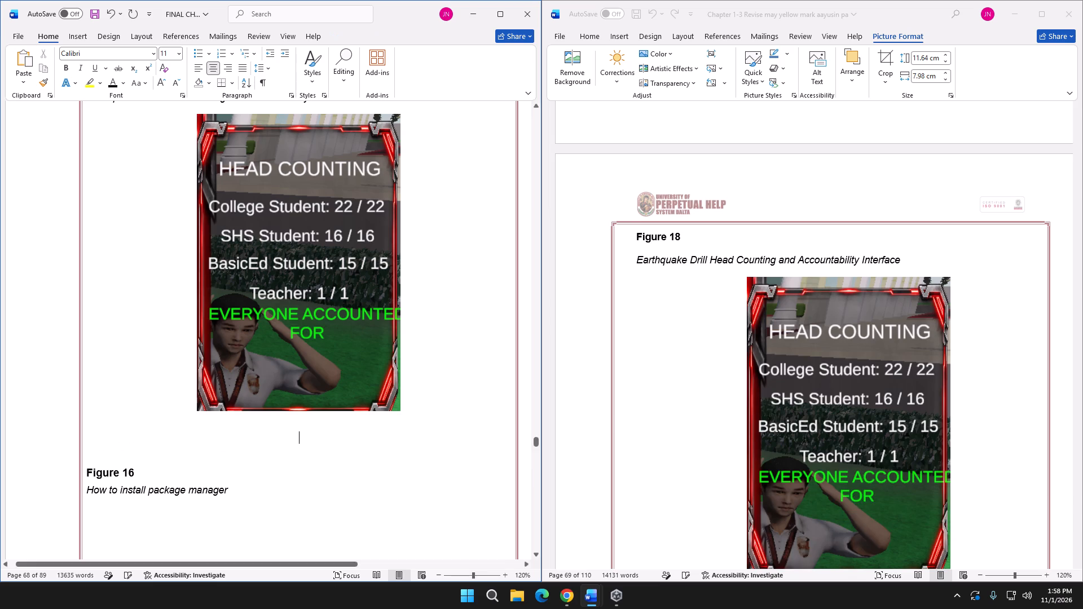
{"action": "scroll", "coordinate": [763, 435], "scroll_direction": "down", "scroll_amount": 8}
{"action": "double_click", "coordinate": [673, 331]}
{"action": "left_click_drag", "start_coordinate": [667, 332], "coordinate": [672, 335]}
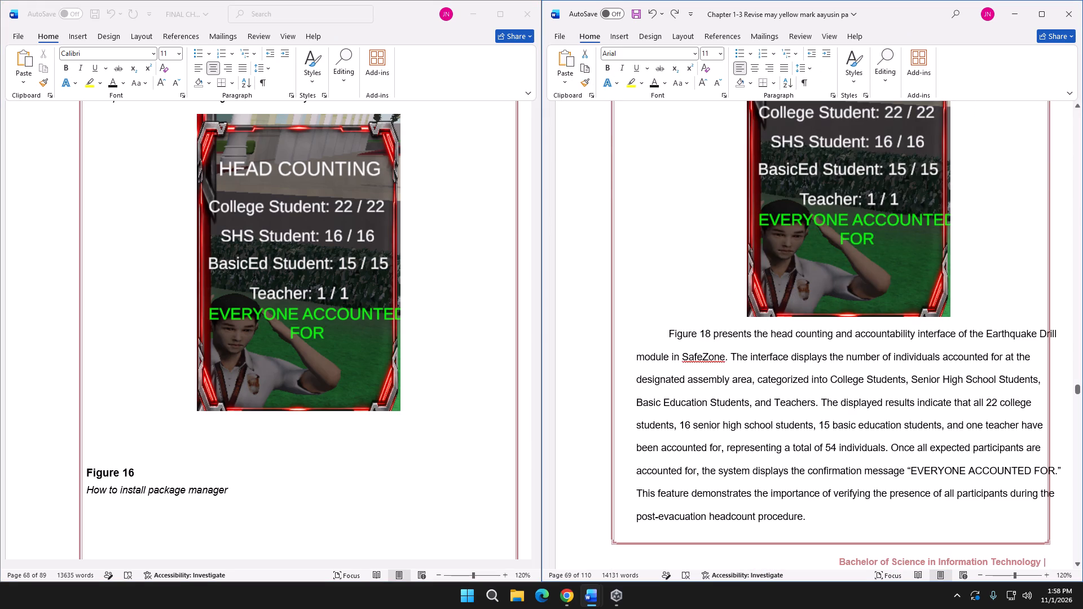
{"action": "left_click_drag", "start_coordinate": [670, 336], "coordinate": [828, 531]}
{"action": "key", "text": "ctrl+c"}
{"action": "scroll", "coordinate": [761, 475], "scroll_direction": "down", "scroll_amount": 7}
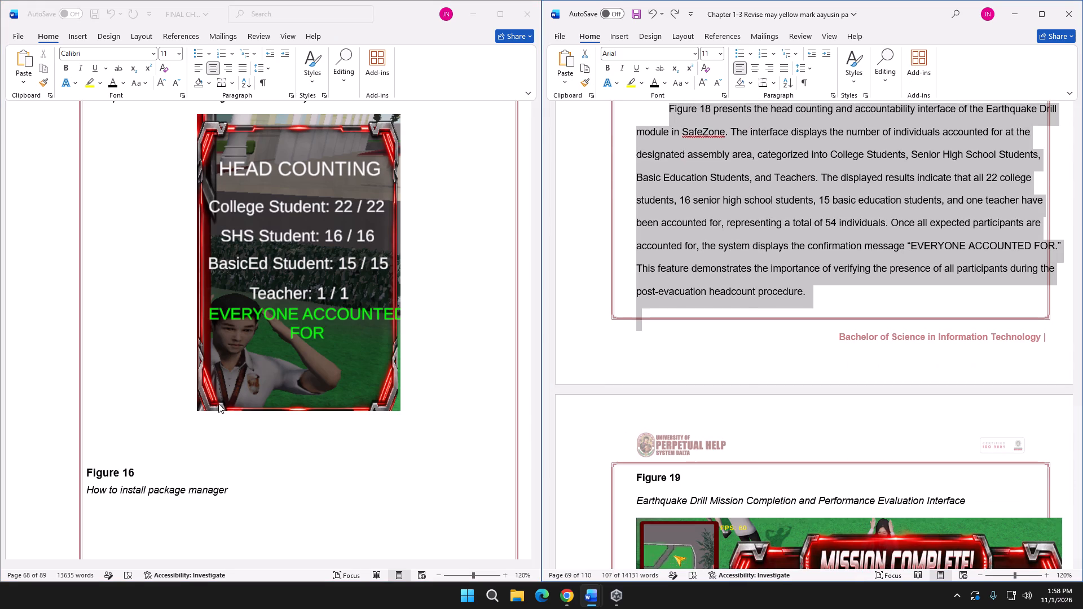
{"action": "left_click", "coordinate": [145, 413]}
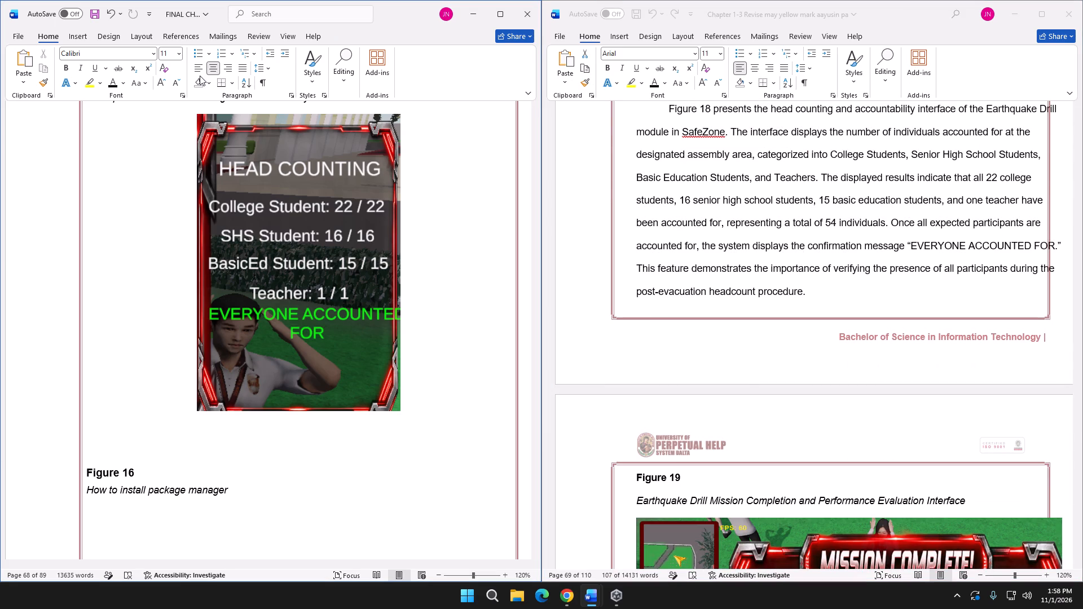
{"action": "key", "text": "Return"}
{"action": "key", "text": "BackSpace"}
{"action": "key", "text": "BackSpace"}
{"action": "key", "text": "ctrl+v"}
Shrink the Figure 18 head counting image slightly so its whole description fits on the same page.
{"action": "scroll", "coordinate": [234, 356], "scroll_direction": "up", "scroll_amount": 4}
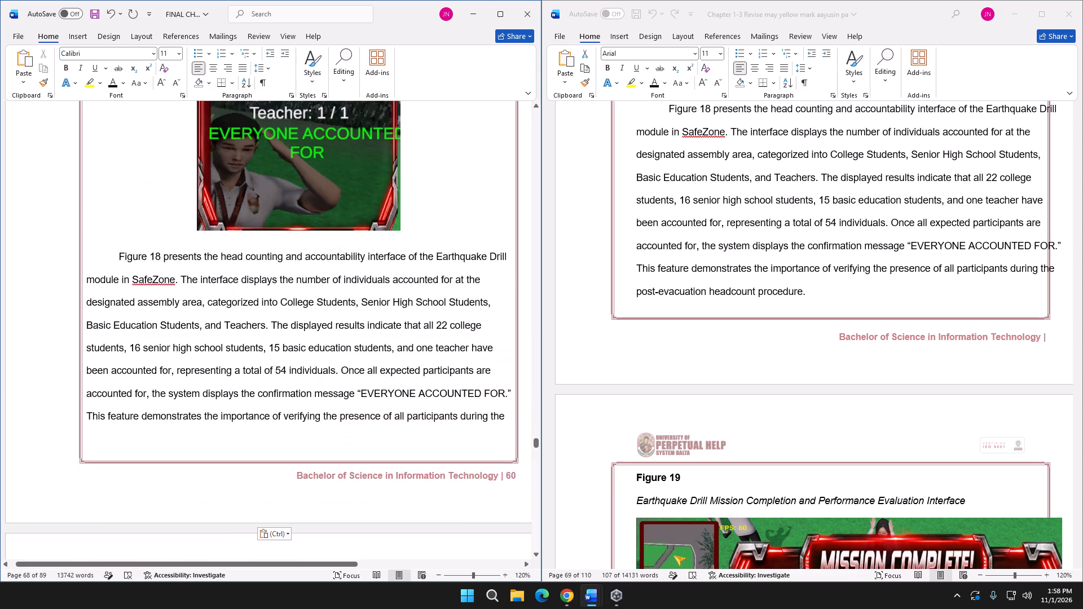
{"action": "scroll", "coordinate": [250, 394], "scroll_direction": "down", "scroll_amount": 9}
{"action": "scroll", "coordinate": [180, 373], "scroll_direction": "up", "scroll_amount": 5}
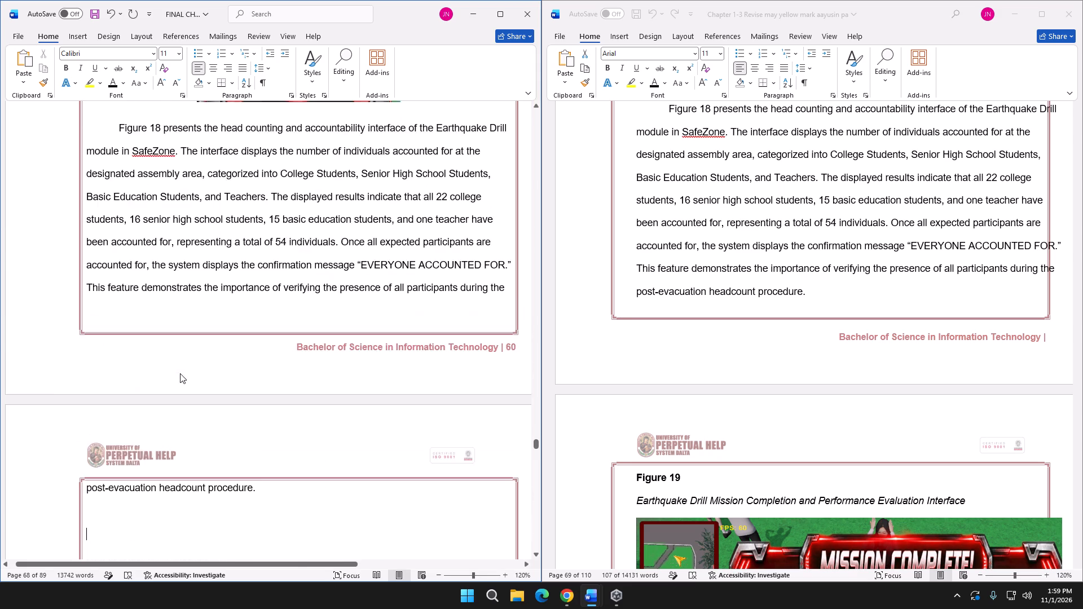
{"action": "scroll", "coordinate": [207, 392], "scroll_direction": "up", "scroll_amount": 11}
{"action": "left_click", "coordinate": [249, 365]}
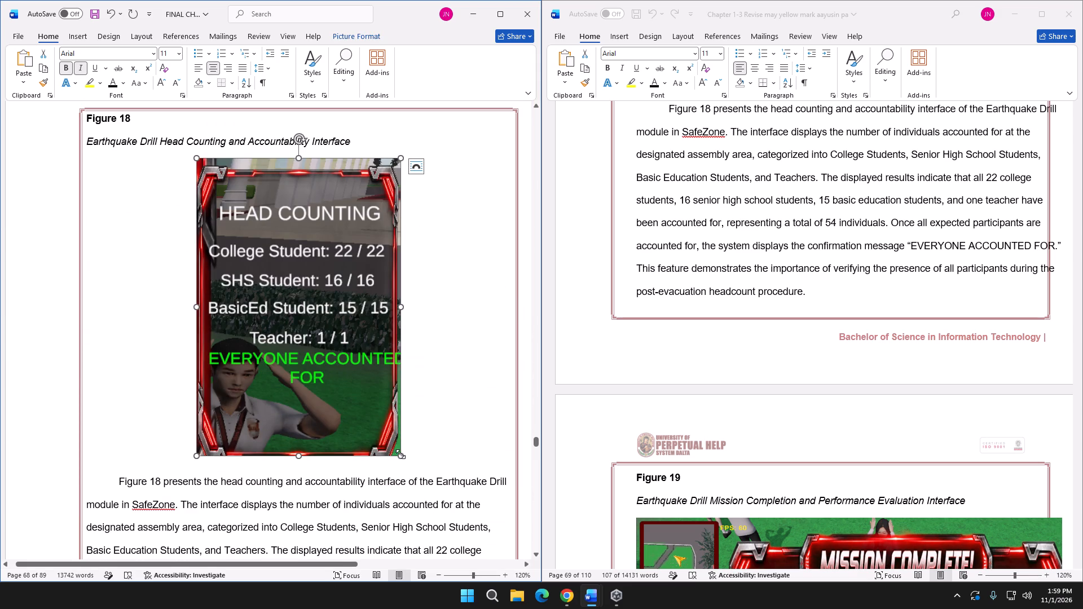
{"action": "left_click_drag", "start_coordinate": [400, 454], "coordinate": [395, 420]}
{"action": "scroll", "coordinate": [376, 432], "scroll_direction": "down", "scroll_amount": 4}
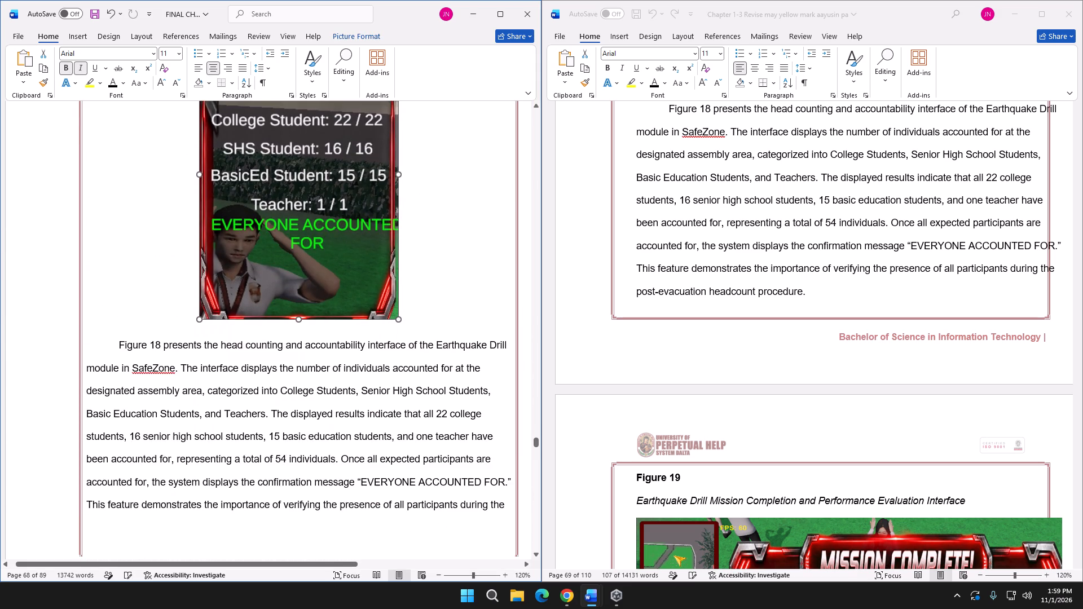
{"action": "scroll", "coordinate": [373, 433], "scroll_direction": "down", "scroll_amount": 6}
{"action": "scroll", "coordinate": [370, 436], "scroll_direction": "up", "scroll_amount": 7}
{"action": "left_click_drag", "start_coordinate": [397, 351], "coordinate": [395, 343]}
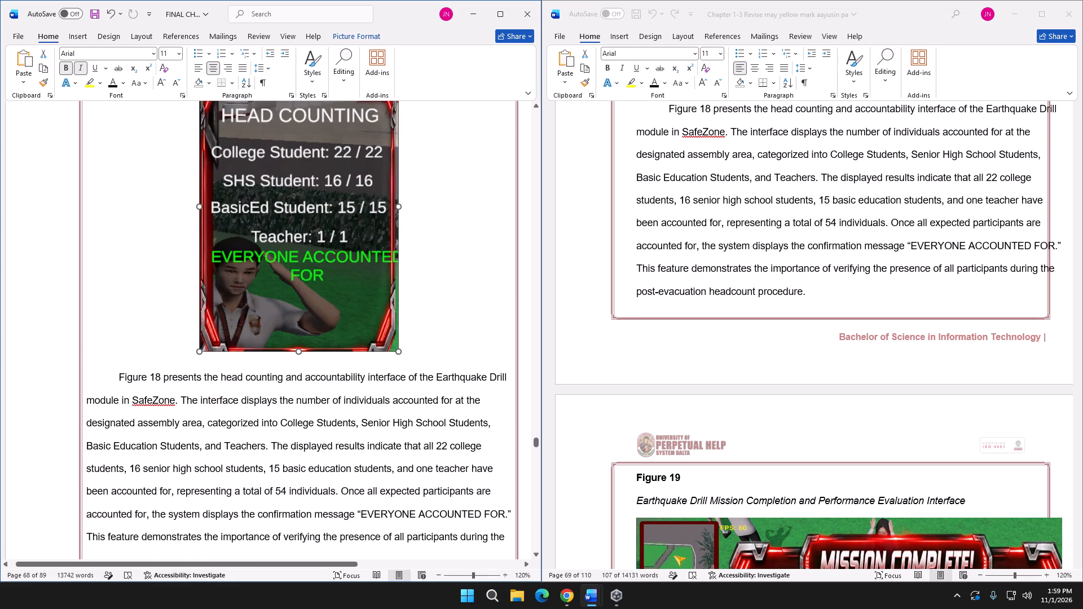
{"action": "left_click_drag", "start_coordinate": [395, 343], "coordinate": [393, 335]}
{"action": "scroll", "coordinate": [341, 443], "scroll_direction": "down", "scroll_amount": 7}
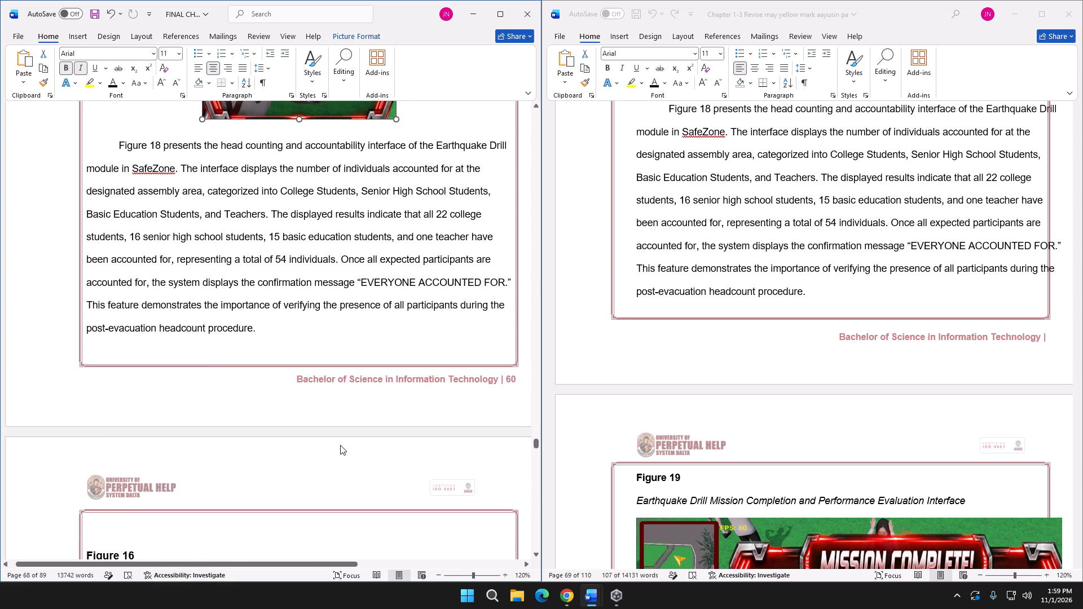
{"action": "scroll", "coordinate": [340, 445], "scroll_direction": "up", "scroll_amount": 6}
{"action": "left_click_drag", "start_coordinate": [397, 311], "coordinate": [402, 316]}
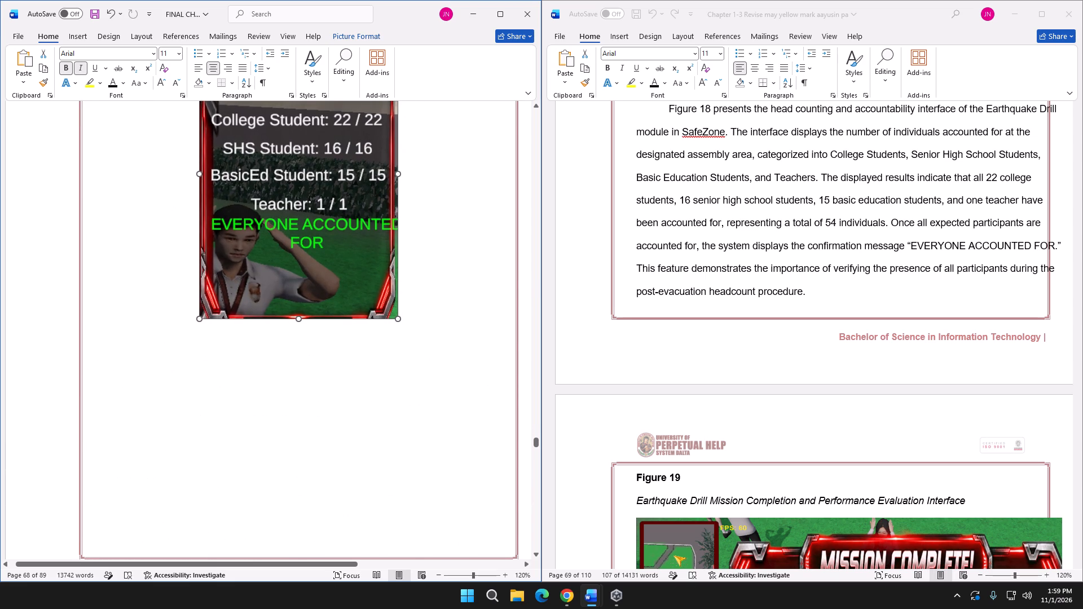
{"action": "left_click_drag", "start_coordinate": [402, 316], "coordinate": [401, 308]}
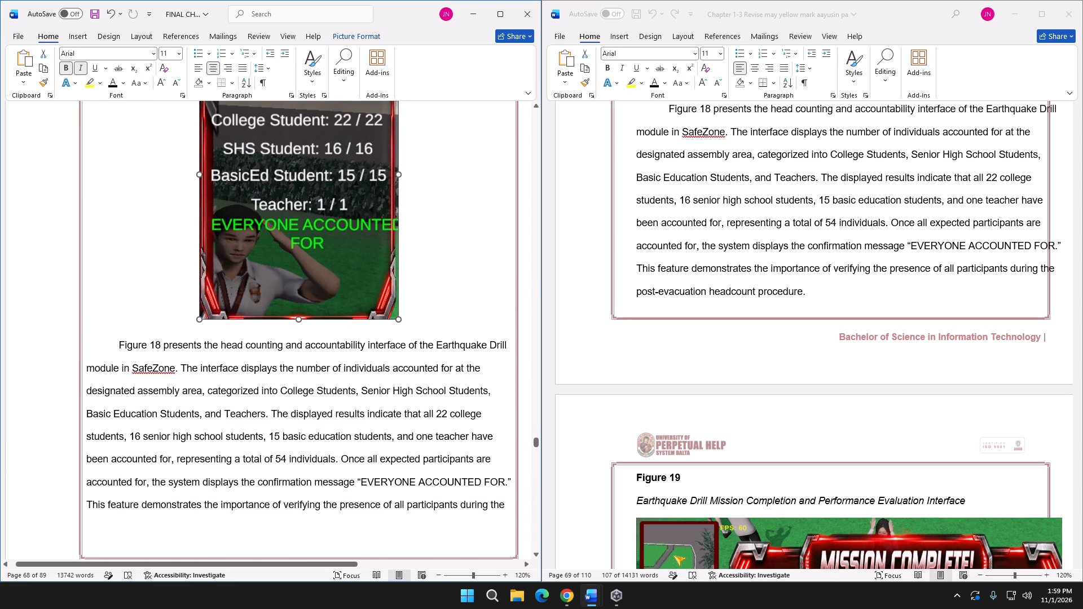
{"action": "left_click_drag", "start_coordinate": [401, 308], "coordinate": [399, 306]}
Copy the reference's Figure 19 label and mission completion caption to the blank line above the old Figure 16 label in the FINAL document.
{"action": "scroll", "coordinate": [272, 426], "scroll_direction": "up", "scroll_amount": 6}
{"action": "scroll", "coordinate": [272, 443], "scroll_direction": "down", "scroll_amount": 17}
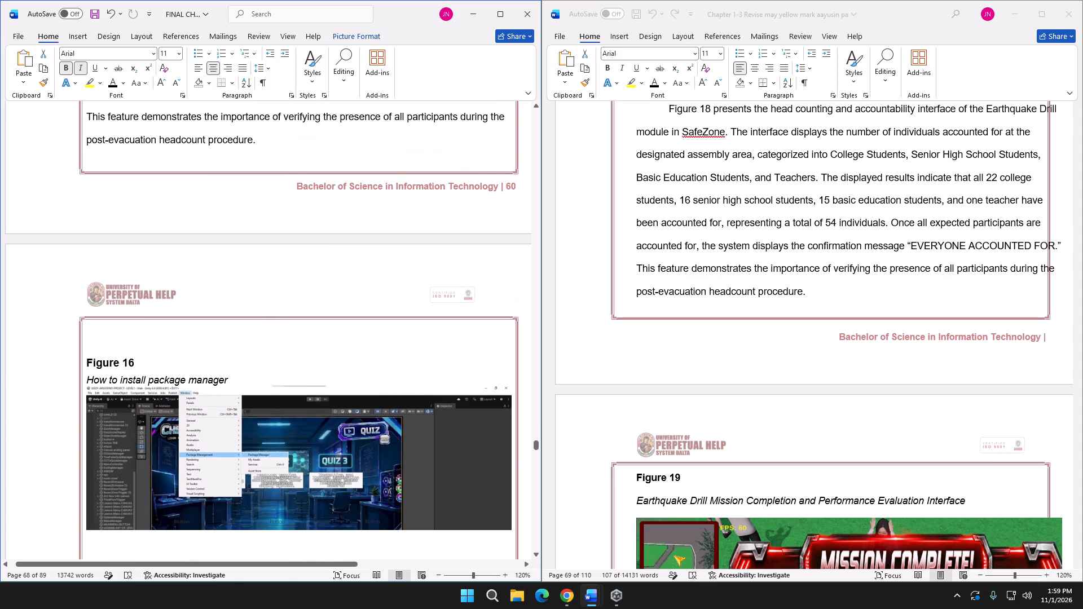
{"action": "scroll", "coordinate": [249, 443], "scroll_direction": "down", "scroll_amount": 2}
{"action": "left_click", "coordinate": [147, 317]}
{"action": "scroll", "coordinate": [649, 438], "scroll_direction": "down", "scroll_amount": 6}
{"action": "scroll", "coordinate": [685, 424], "scroll_direction": "up", "scroll_amount": 5}
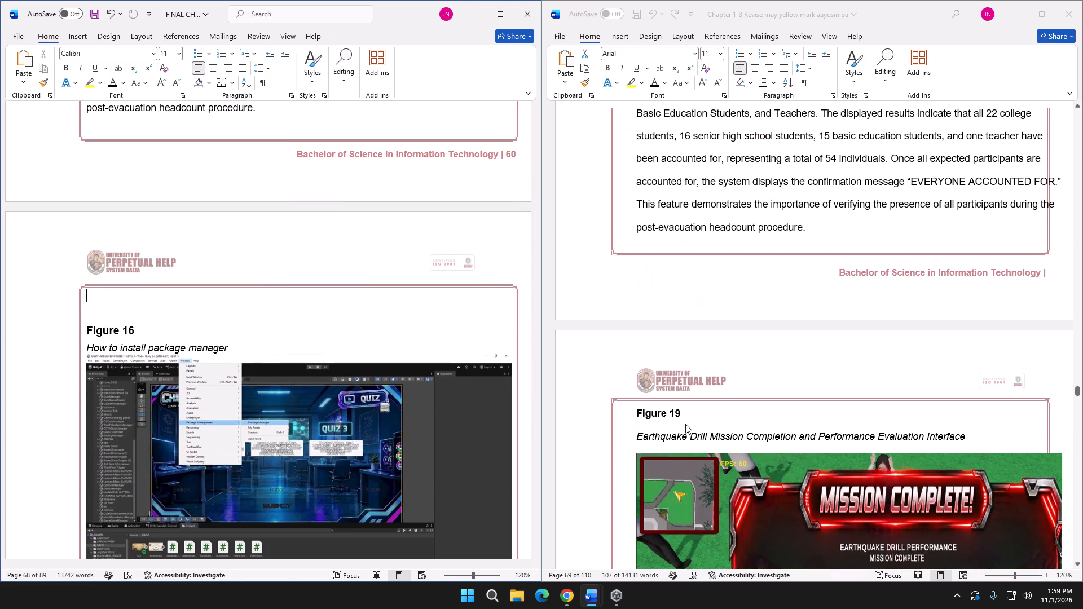
{"action": "scroll", "coordinate": [684, 426], "scroll_direction": "up", "scroll_amount": 6}
{"action": "scroll", "coordinate": [280, 360], "scroll_direction": "up", "scroll_amount": 13}
{"action": "scroll", "coordinate": [264, 385], "scroll_direction": "down", "scroll_amount": 12}
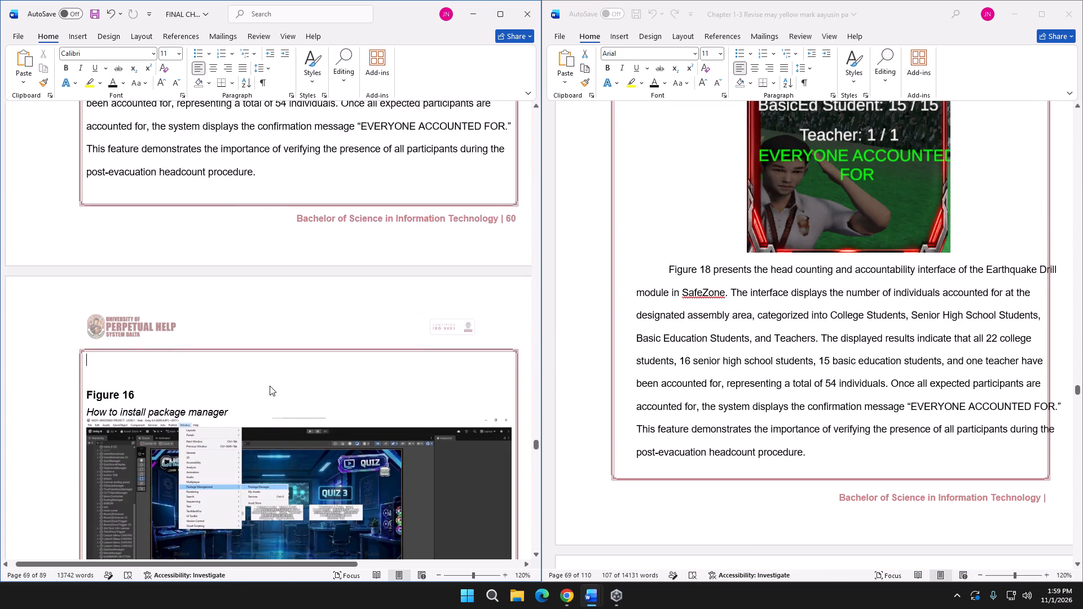
{"action": "scroll", "coordinate": [690, 400], "scroll_direction": "down", "scroll_amount": 11}
{"action": "left_click", "coordinate": [935, 294]}
{"action": "left_click", "coordinate": [972, 307]}
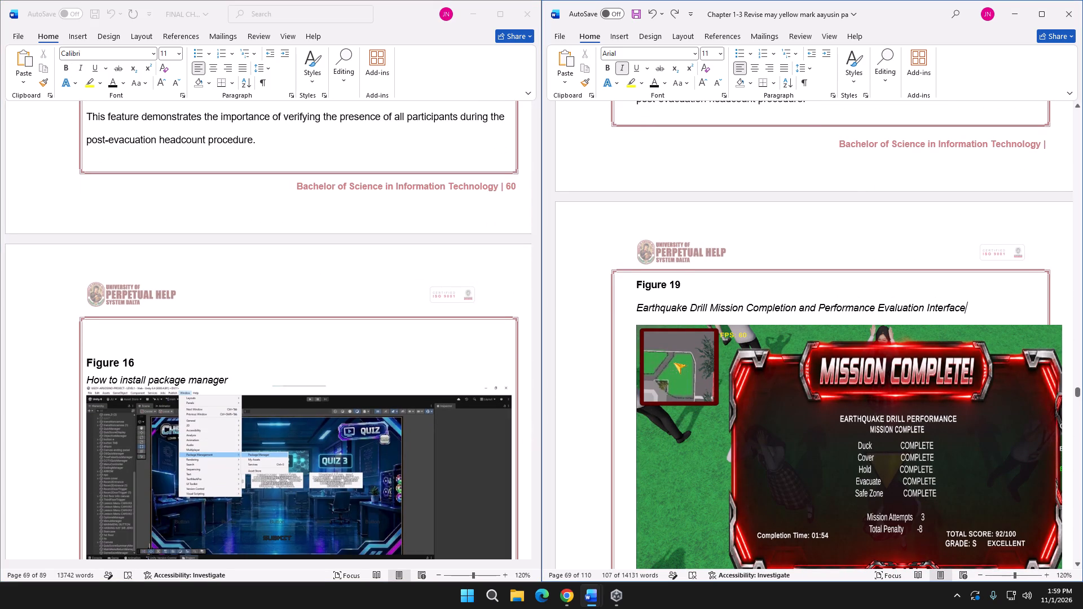
{"action": "left_click_drag", "start_coordinate": [971, 308], "coordinate": [649, 283]}
{"action": "key", "text": "ctrl+c"}
{"action": "left_click", "coordinate": [87, 331]}
{"action": "key", "text": "ctrl+v"}
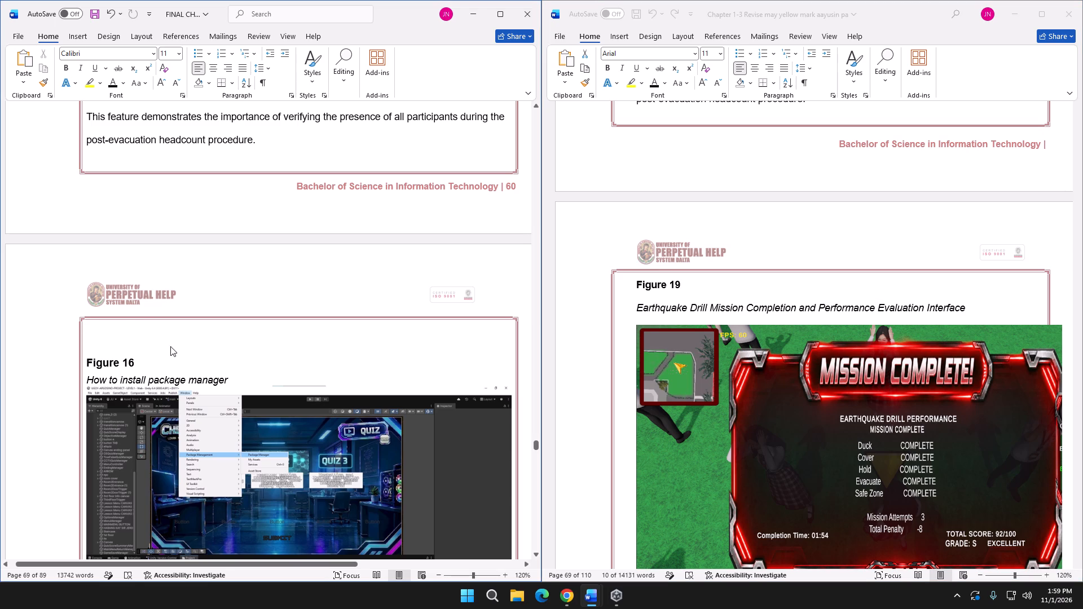
Copy the Mission Complete image from the reference to directly below the Figure 19 caption in the FINAL document.
{"action": "scroll", "coordinate": [184, 376], "scroll_direction": "down", "scroll_amount": 3}
{"action": "double_click", "coordinate": [800, 407]}
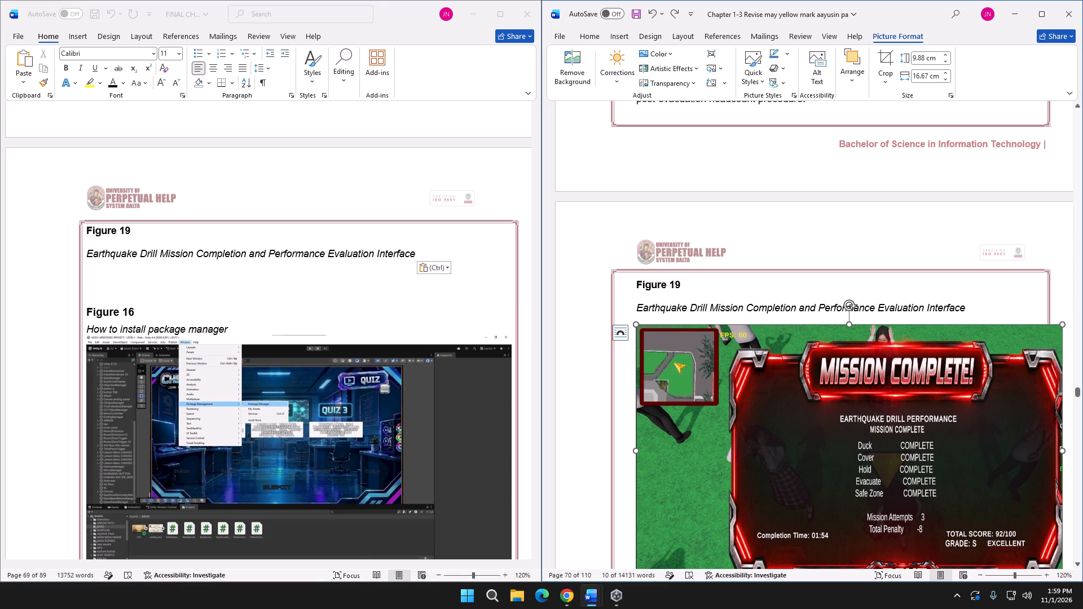
{"action": "key", "text": "ctrl+c"}
{"action": "left_click", "coordinate": [83, 271]}
{"action": "key", "text": "ctrl+v"}
Add a line between the Figure 19 image and the old Figure 16 label, and copy the reference's Figure 19 description onto it.
{"action": "scroll", "coordinate": [212, 314], "scroll_direction": "down", "scroll_amount": 5}
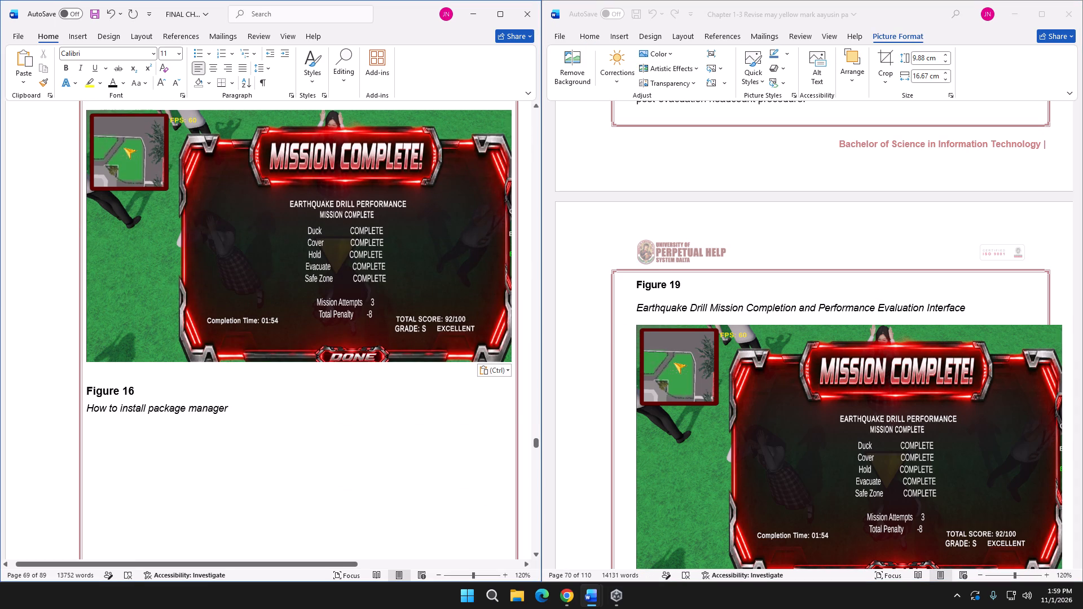
{"action": "scroll", "coordinate": [265, 321], "scroll_direction": "down", "scroll_amount": 3}
{"action": "scroll", "coordinate": [640, 390], "scroll_direction": "down", "scroll_amount": 5}
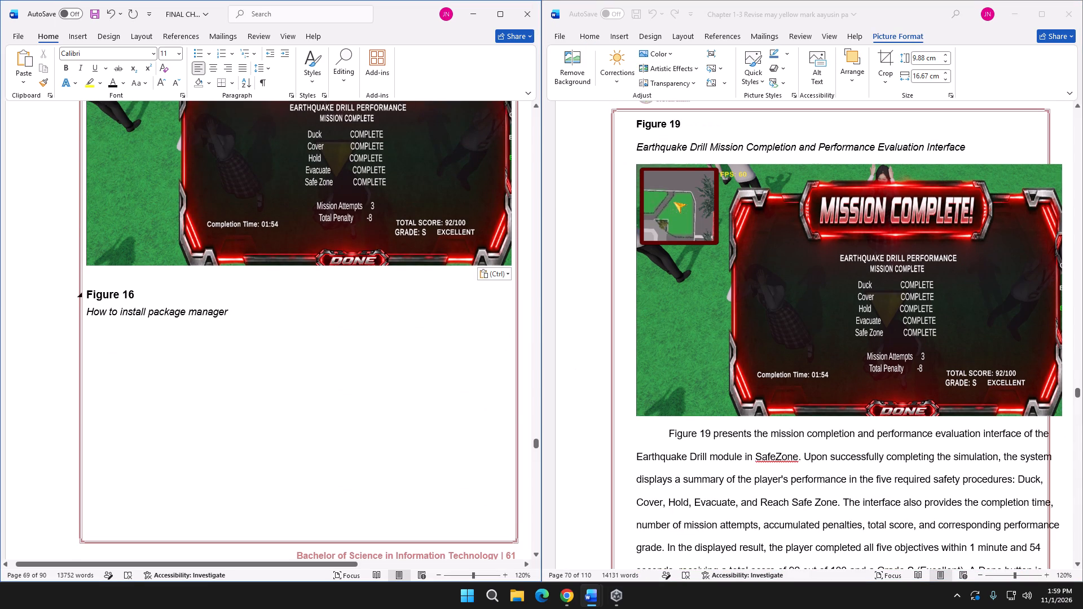
{"action": "left_click", "coordinate": [143, 272]}
{"action": "left_click", "coordinate": [87, 381]}
{"action": "left_click", "coordinate": [87, 392]}
{"action": "key", "text": "Return"}
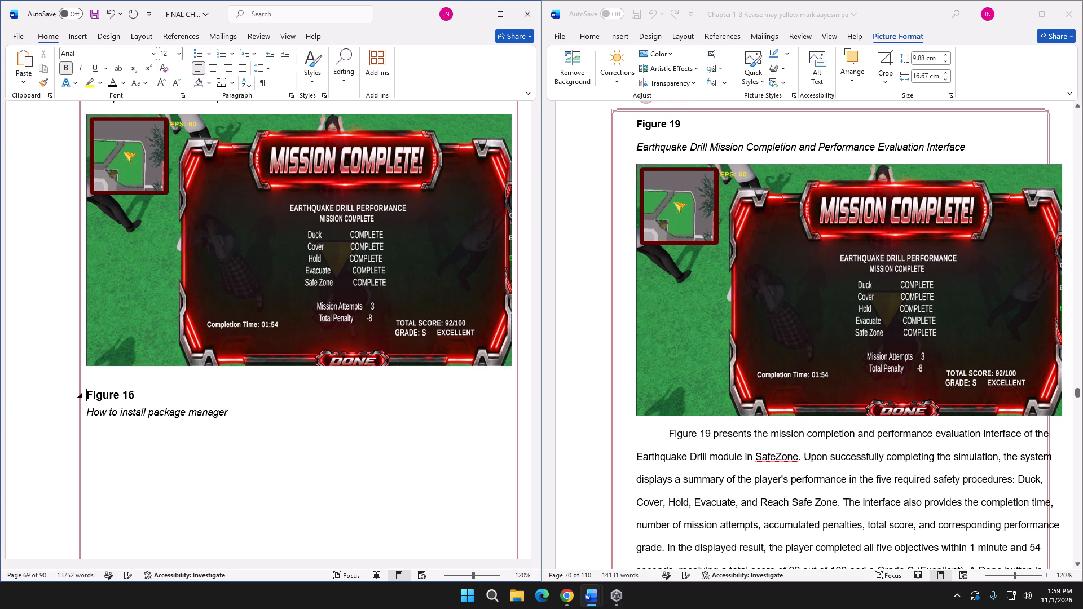
{"action": "left_click", "coordinate": [97, 389]}
{"action": "scroll", "coordinate": [693, 418], "scroll_direction": "down", "scroll_amount": 7}
{"action": "left_click", "coordinate": [670, 214]}
{"action": "left_click", "coordinate": [671, 209]}
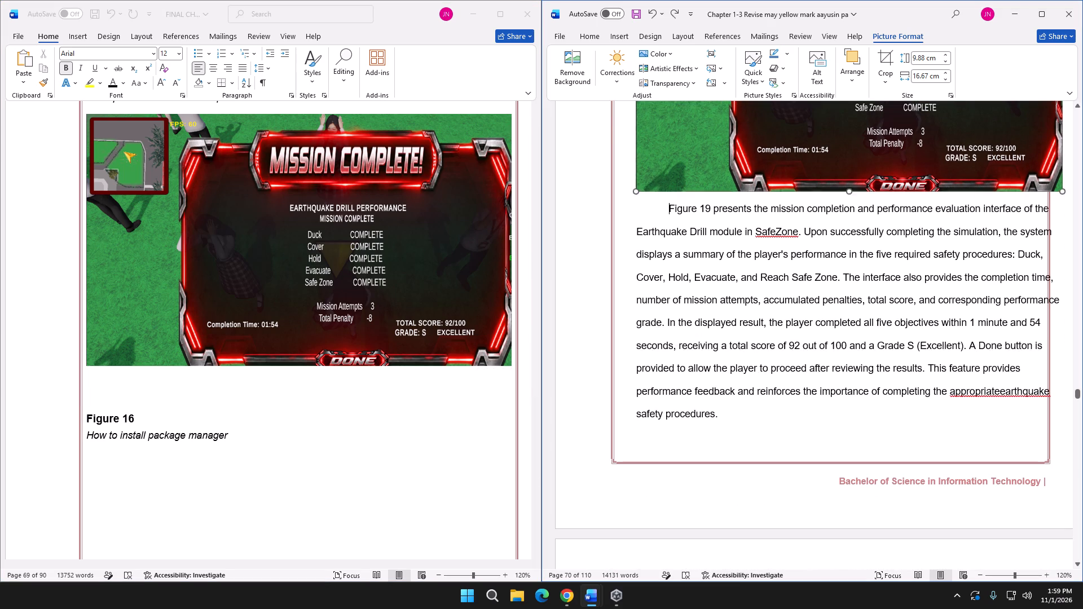
{"action": "left_click_drag", "start_coordinate": [671, 208], "coordinate": [728, 422]}
{"action": "key", "text": "ctrl+c"}
{"action": "left_click", "coordinate": [118, 387]}
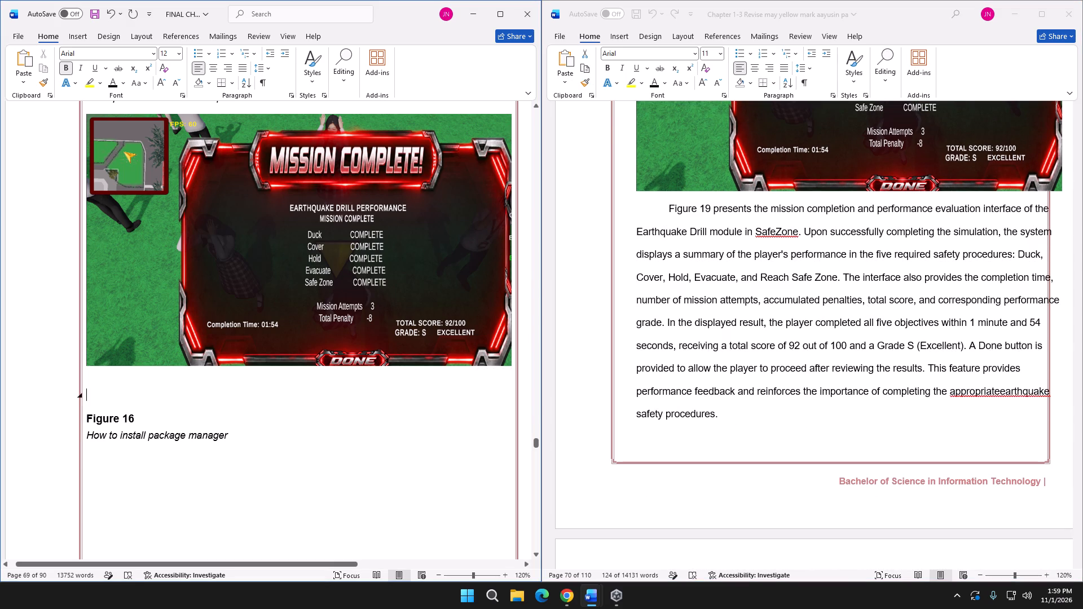
{"action": "key", "text": "ctrl+v"}
Copy the reference's Figure 20 label and fire drill classroom introduction caption below the Figure 19 description, starting on the following page.
{"action": "scroll", "coordinate": [174, 385], "scroll_direction": "down", "scroll_amount": 12}
{"action": "scroll", "coordinate": [710, 374], "scroll_direction": "down", "scroll_amount": 10}
{"action": "left_click", "coordinate": [625, 308]}
{"action": "left_click", "coordinate": [635, 299]}
{"action": "left_click_drag", "start_coordinate": [635, 299], "coordinate": [877, 321]}
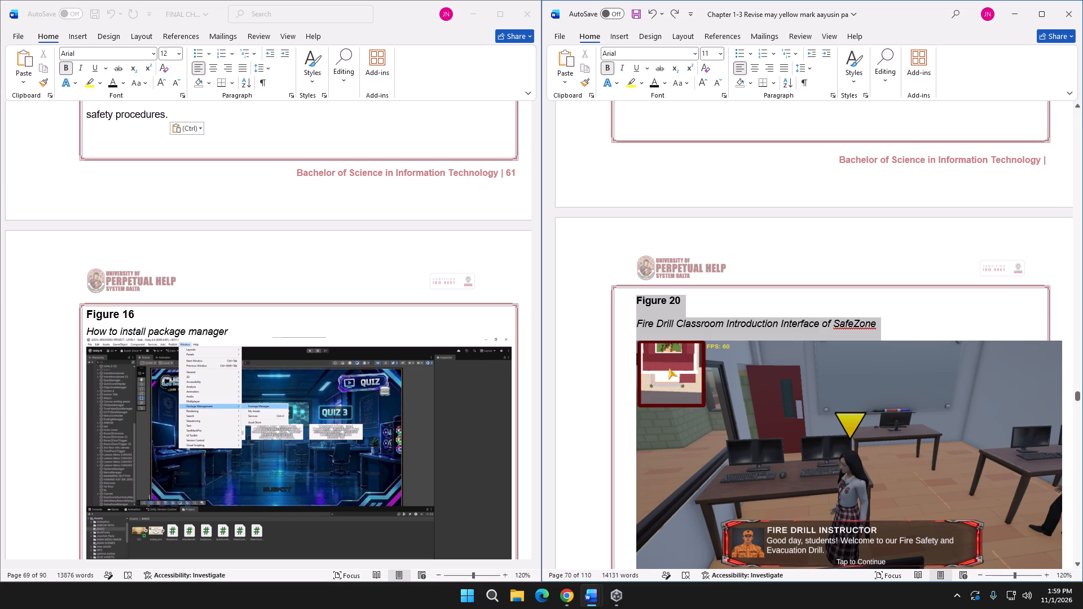
{"action": "left_click_drag", "start_coordinate": [877, 321], "coordinate": [878, 323]}
{"action": "key", "text": "ctrl+c"}
{"action": "left_click", "coordinate": [132, 136]}
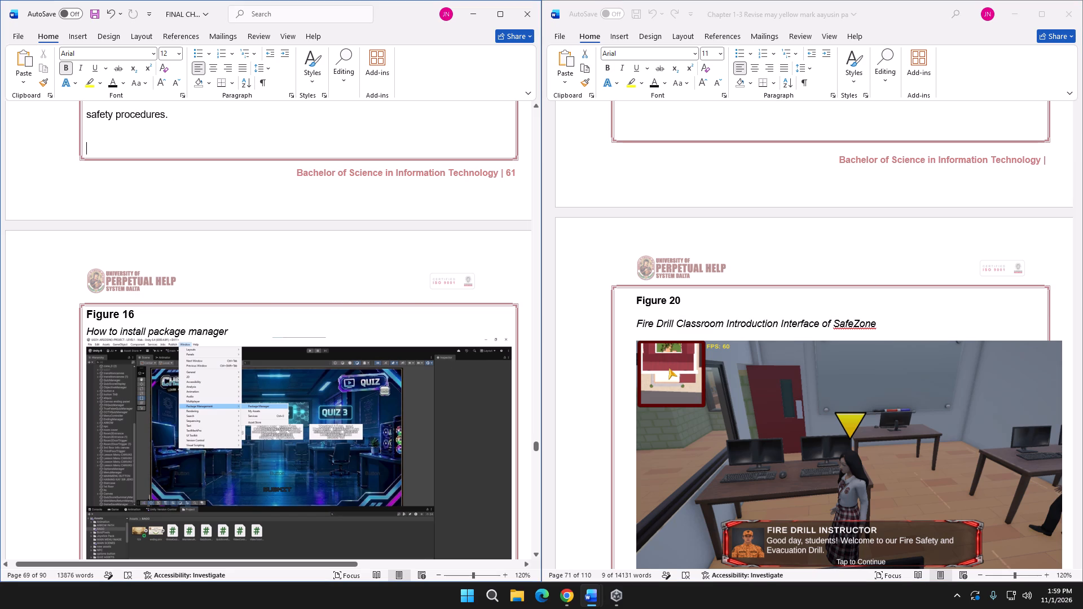
{"action": "key", "text": "ctrl+v"}
{"action": "left_click", "coordinate": [85, 138]}
{"action": "key", "text": "Return"}
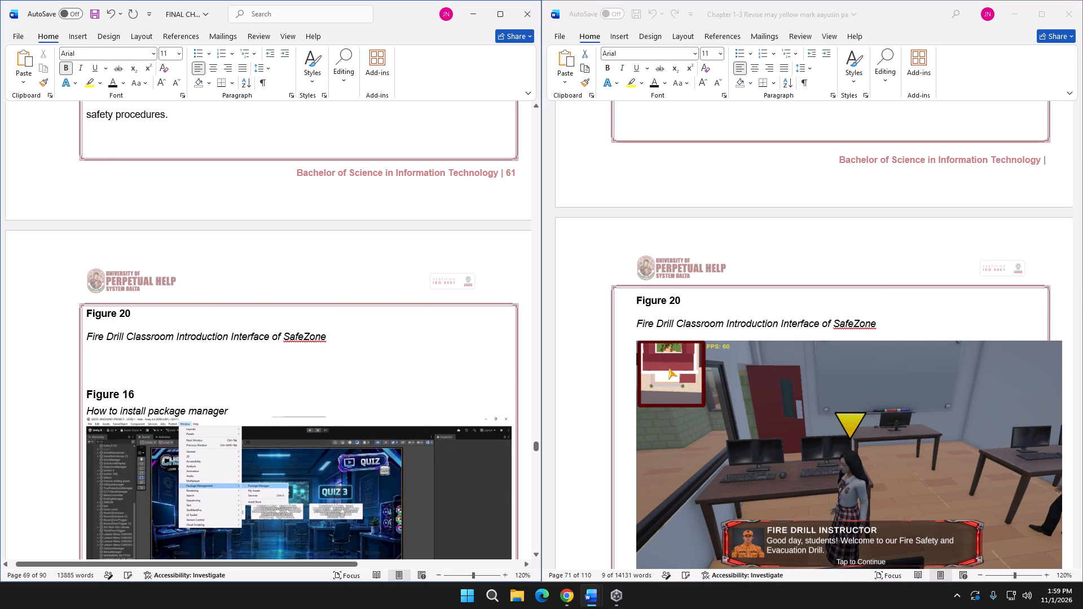
Copy the fire drill classroom image from the reference to below the Figure 20 caption in the FINAL document.
{"action": "left_click", "coordinate": [157, 368]}
{"action": "scroll", "coordinate": [752, 421], "scroll_direction": "down", "scroll_amount": 5}
{"action": "double_click", "coordinate": [790, 331]}
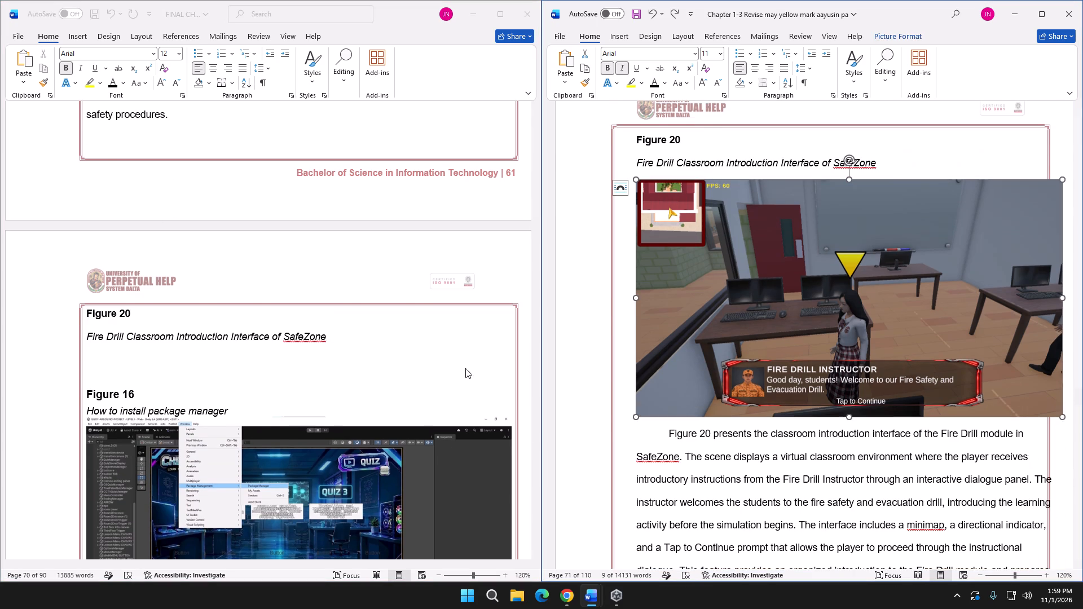
{"action": "key", "text": "ctrl+c"}
{"action": "left_click", "coordinate": [109, 358]}
{"action": "key", "text": "ctrl+v"}
Copy the reference's Figure 20 classroom introduction description onto a new line between its image and the old Figure 16 label.
{"action": "scroll", "coordinate": [168, 363], "scroll_direction": "down", "scroll_amount": 6}
{"action": "scroll", "coordinate": [768, 371], "scroll_direction": "down", "scroll_amount": 4}
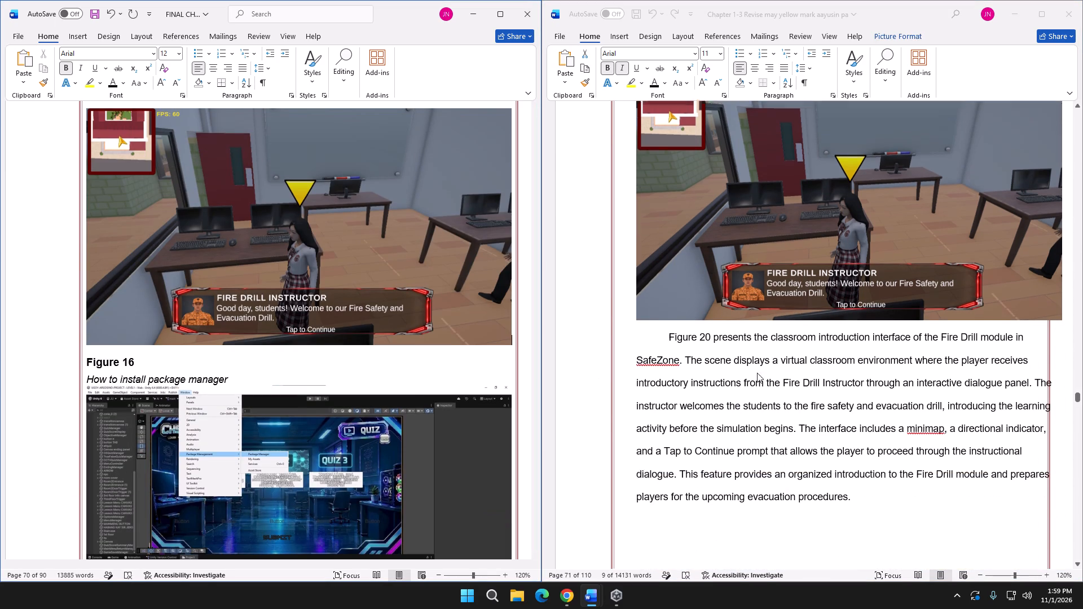
{"action": "scroll", "coordinate": [757, 373], "scroll_direction": "down", "scroll_amount": 1}
{"action": "left_click", "coordinate": [676, 273]}
{"action": "left_click", "coordinate": [669, 274]}
{"action": "left_click_drag", "start_coordinate": [668, 273], "coordinate": [852, 430]}
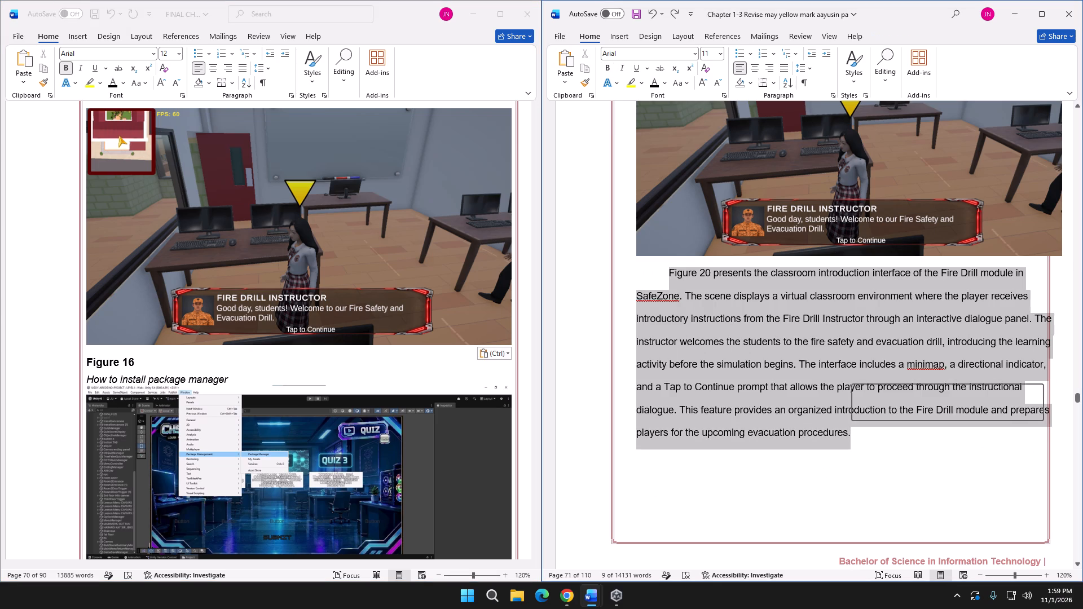
{"action": "key", "text": "ctrl+c"}
{"action": "left_click", "coordinate": [159, 358]}
{"action": "left_click", "coordinate": [514, 343]}
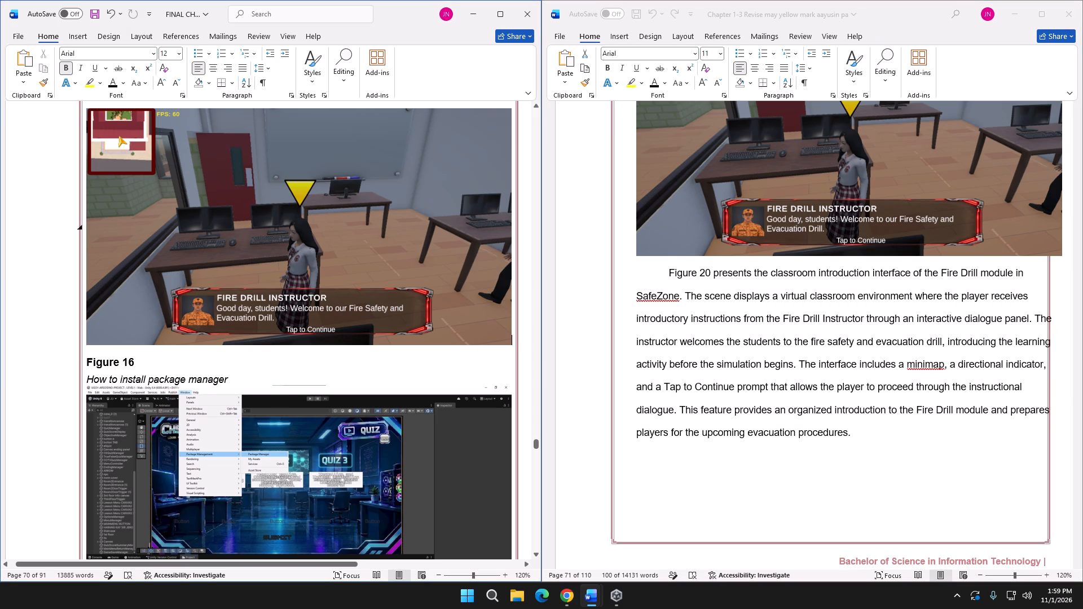
{"action": "key", "text": "Return"}
{"action": "key", "text": "ctrl+v"}
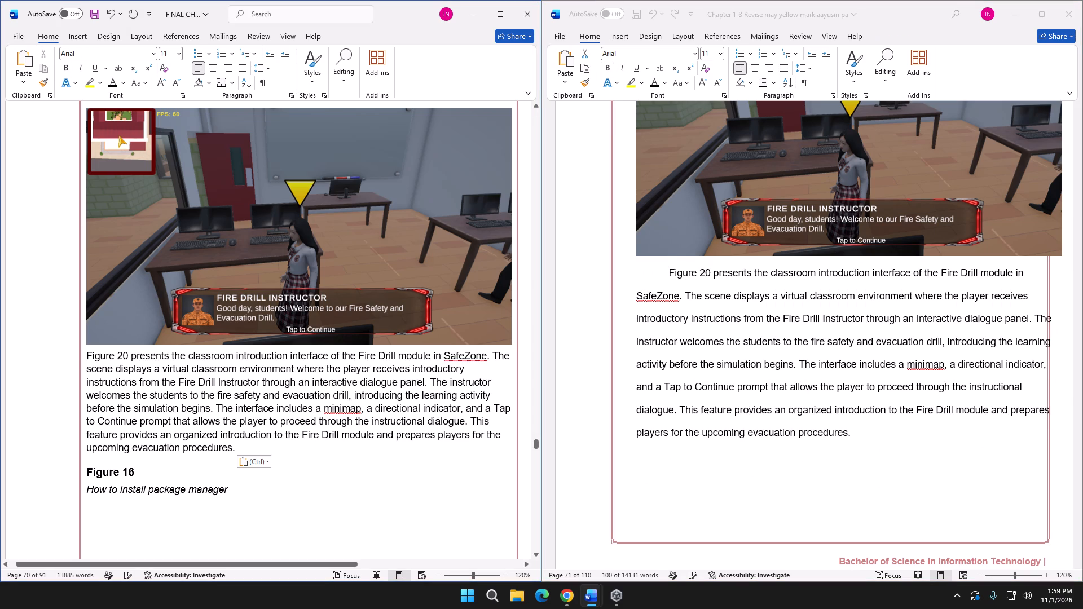
Undo the description paste, add another line below the Figure 20 image, and paste the Figure 20 description again.
{"action": "left_click_drag", "start_coordinate": [84, 354], "coordinate": [243, 447]}
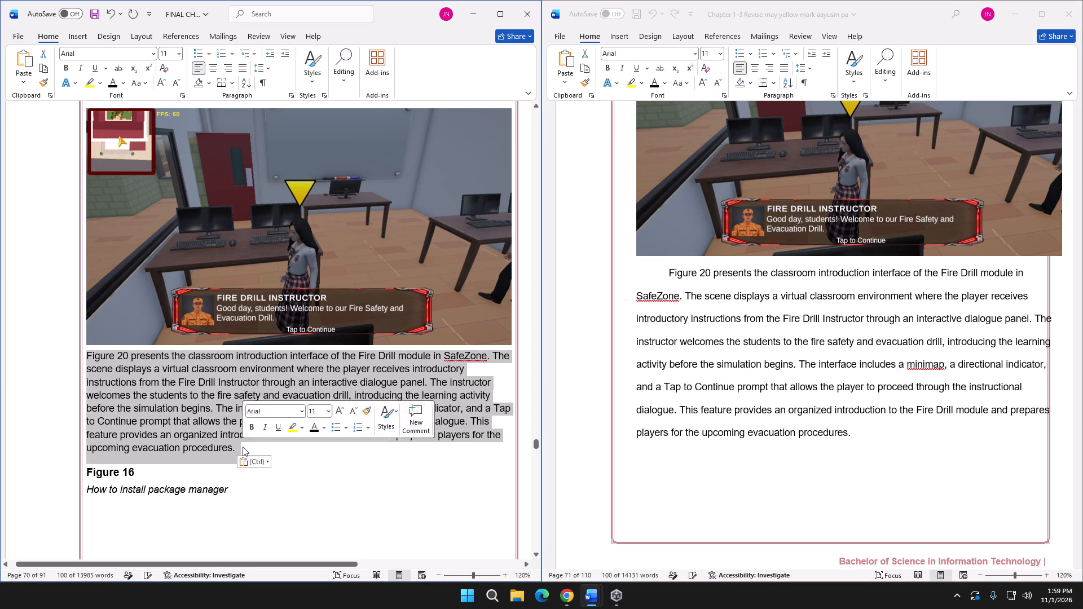
{"action": "key", "text": "ctrl+z"}
{"action": "key", "text": "Return"}
{"action": "key", "text": "ctrl+v"}
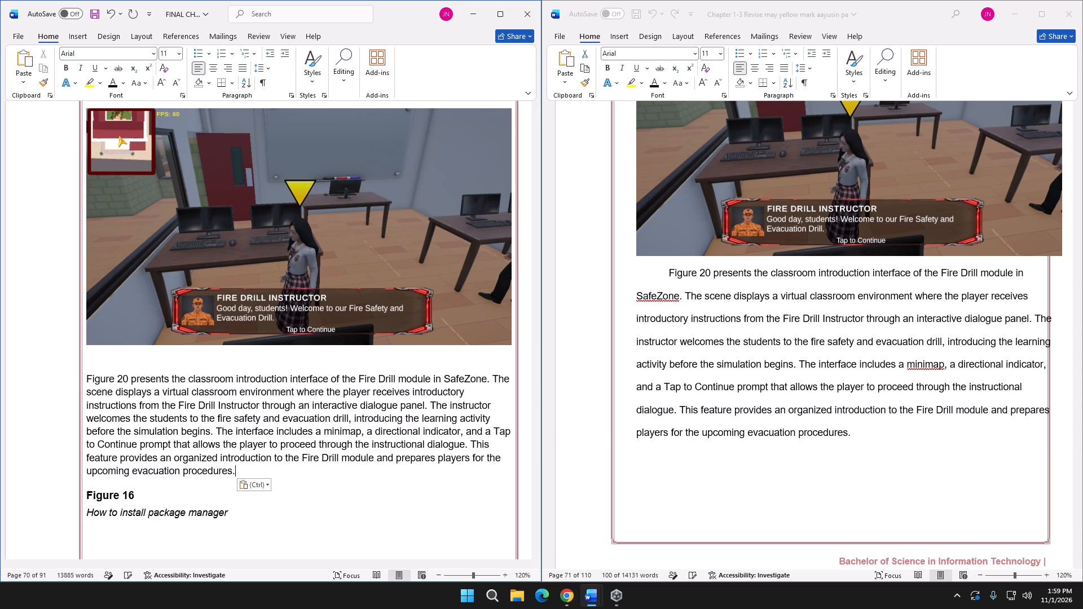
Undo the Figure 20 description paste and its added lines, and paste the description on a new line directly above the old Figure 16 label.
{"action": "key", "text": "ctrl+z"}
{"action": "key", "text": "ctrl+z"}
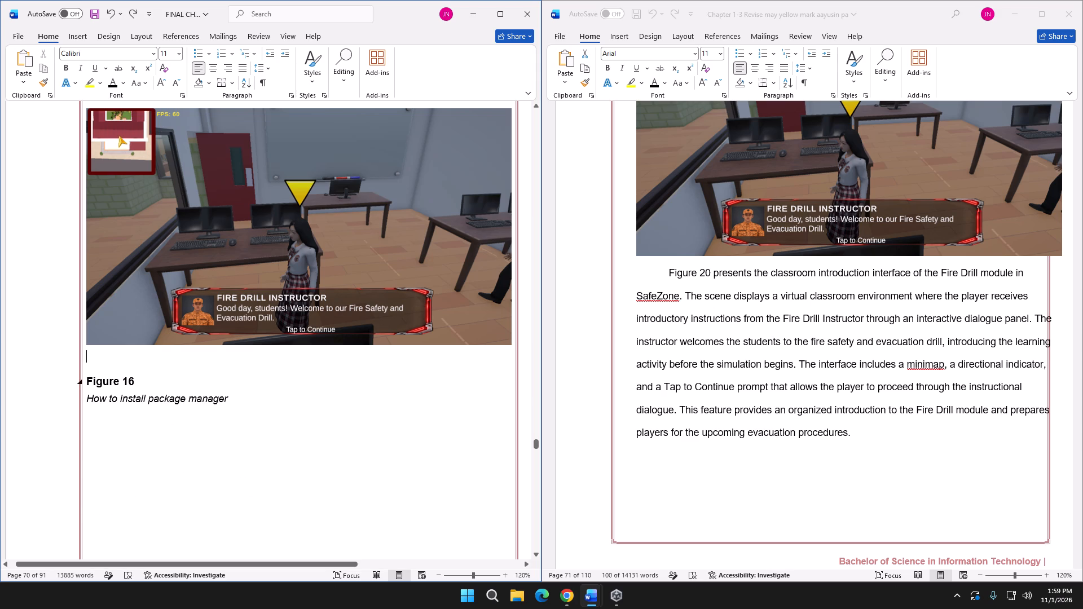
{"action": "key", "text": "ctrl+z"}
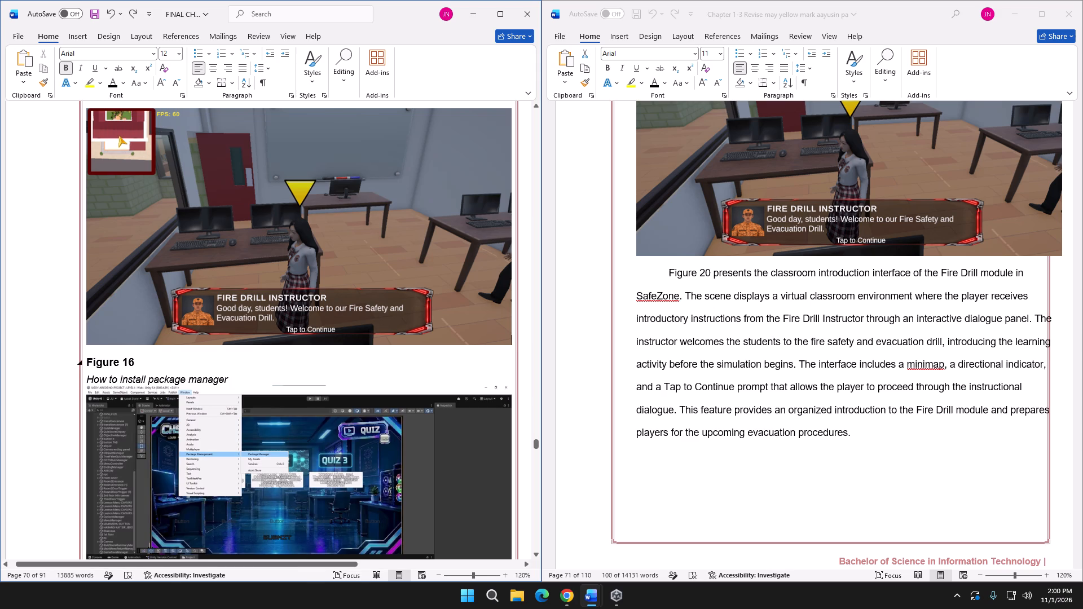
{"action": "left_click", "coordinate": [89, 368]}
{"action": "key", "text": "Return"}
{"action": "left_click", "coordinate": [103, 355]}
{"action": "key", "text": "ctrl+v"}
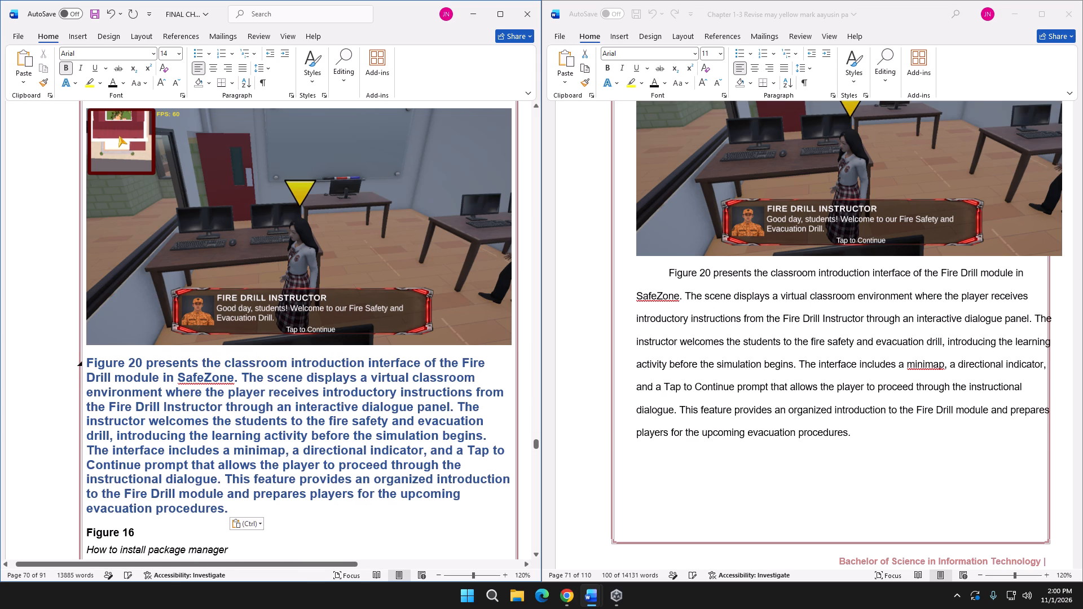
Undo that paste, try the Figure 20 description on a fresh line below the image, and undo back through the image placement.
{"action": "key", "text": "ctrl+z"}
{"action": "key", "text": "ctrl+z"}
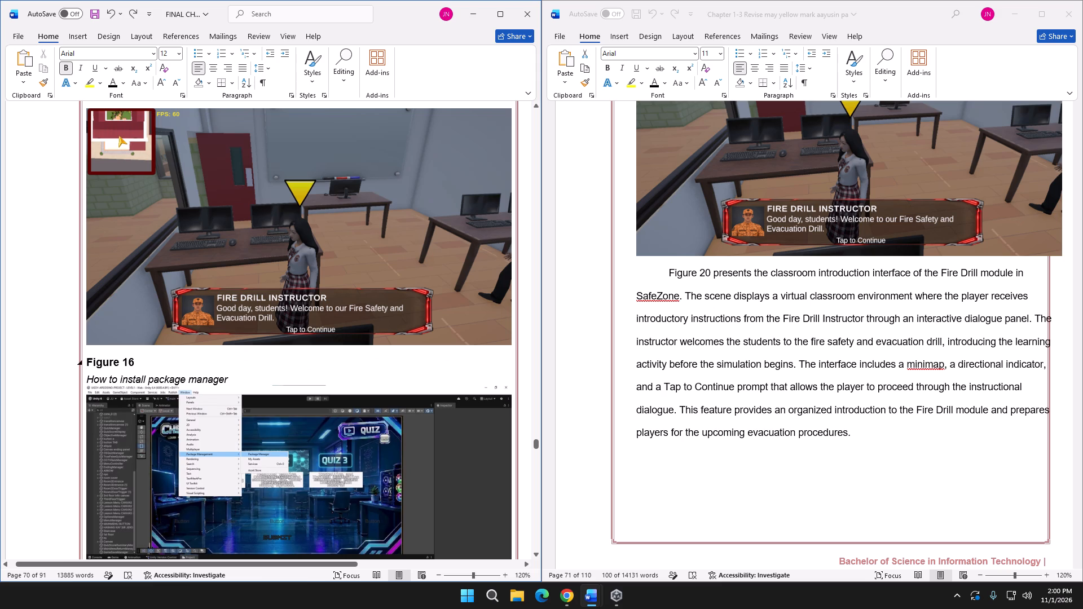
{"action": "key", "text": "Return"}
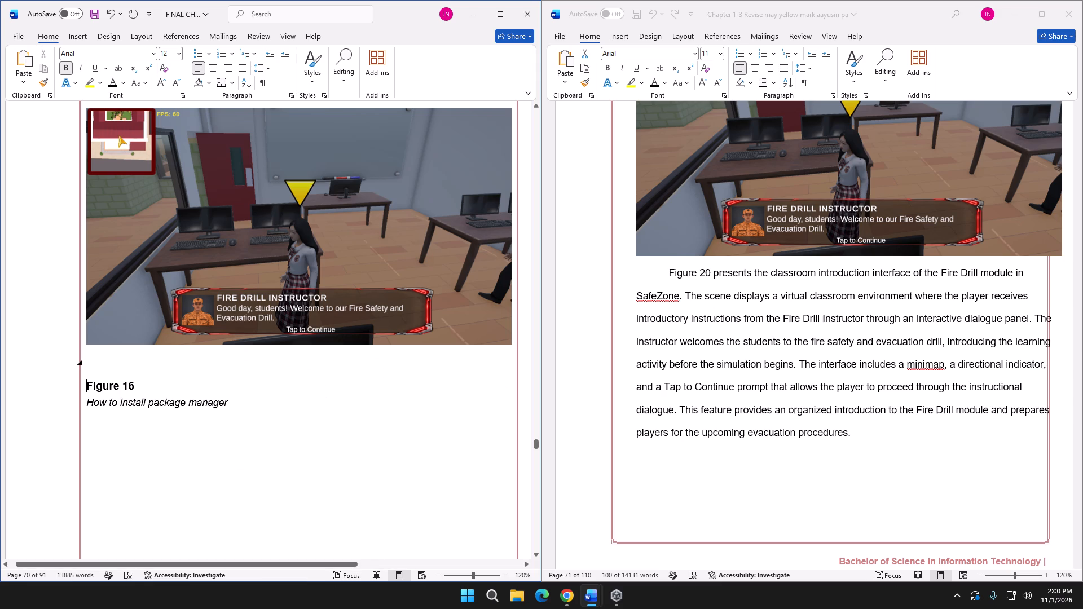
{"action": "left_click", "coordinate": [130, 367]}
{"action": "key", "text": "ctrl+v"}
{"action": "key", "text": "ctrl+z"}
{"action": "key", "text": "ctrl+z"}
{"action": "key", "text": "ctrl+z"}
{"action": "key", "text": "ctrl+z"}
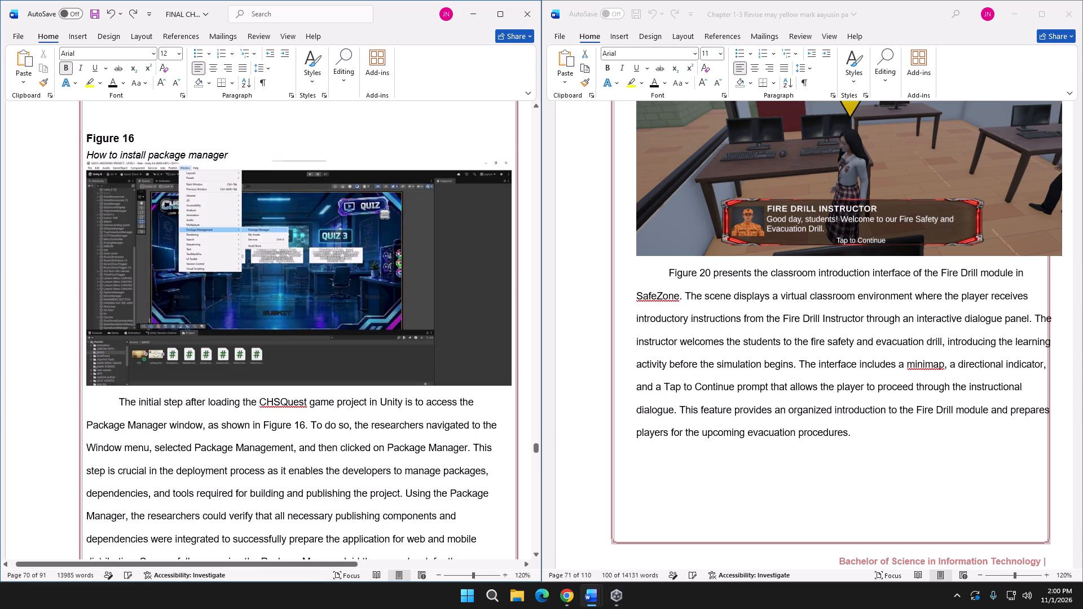
Move the Figure 20 label down to the start of the following page, together with its caption.
{"action": "scroll", "coordinate": [233, 370], "scroll_direction": "up", "scroll_amount": 7}
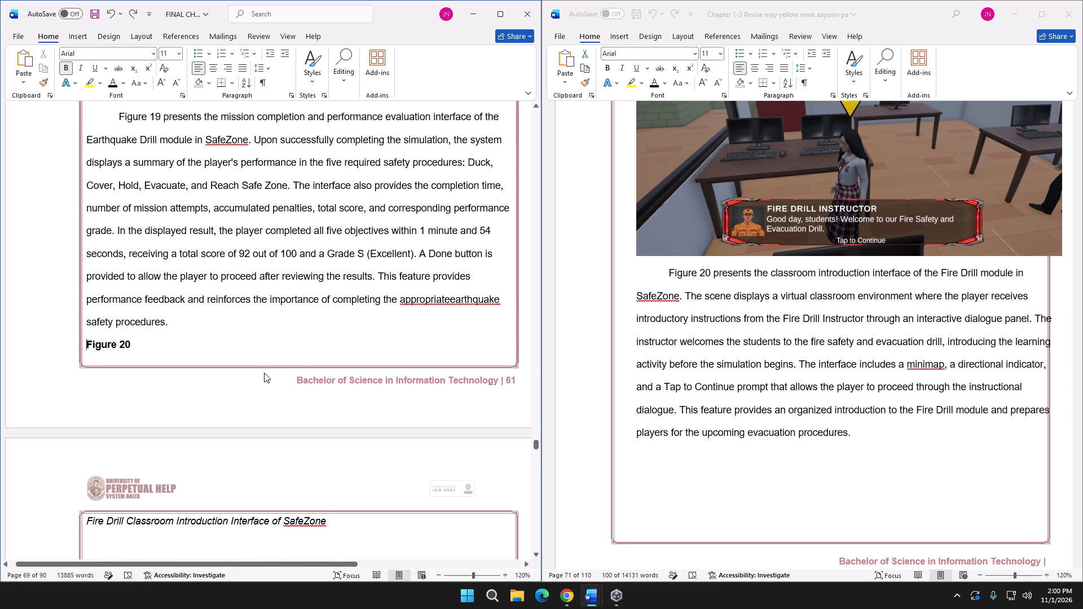
{"action": "scroll", "coordinate": [264, 374], "scroll_direction": "down", "scroll_amount": 5}
{"action": "left_click", "coordinate": [89, 185]}
{"action": "key", "text": "Return"}
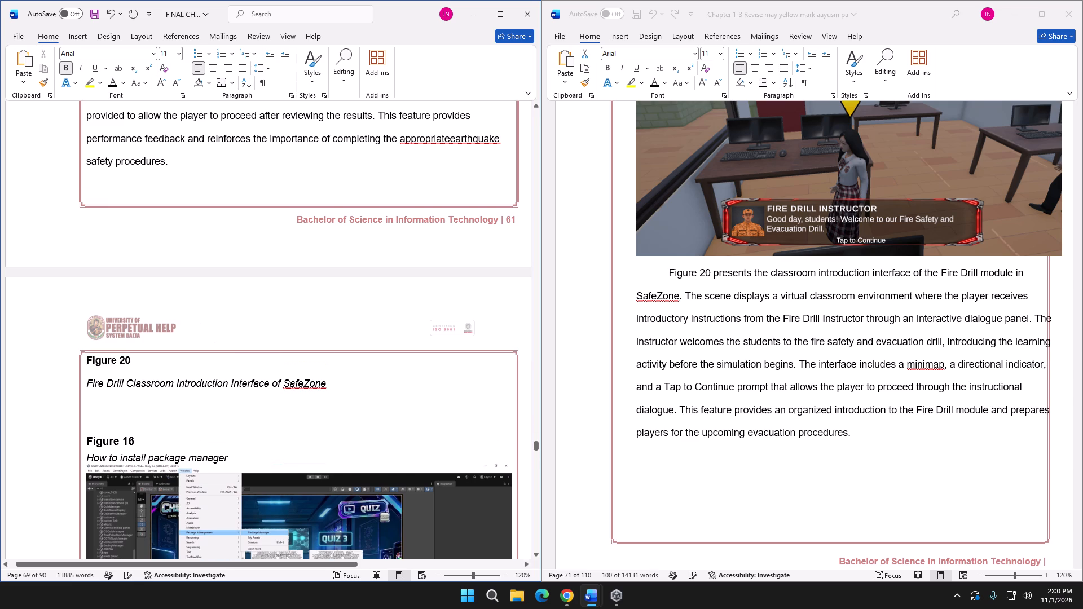
Copy the fire drill classroom image from the reference to below the Figure 20 caption in the FINAL document.
{"action": "left_click", "coordinate": [344, 400]}
{"action": "scroll", "coordinate": [680, 320], "scroll_direction": "up", "scroll_amount": 3}
{"action": "left_click", "coordinate": [745, 263]}
{"action": "left_click", "coordinate": [753, 243]}
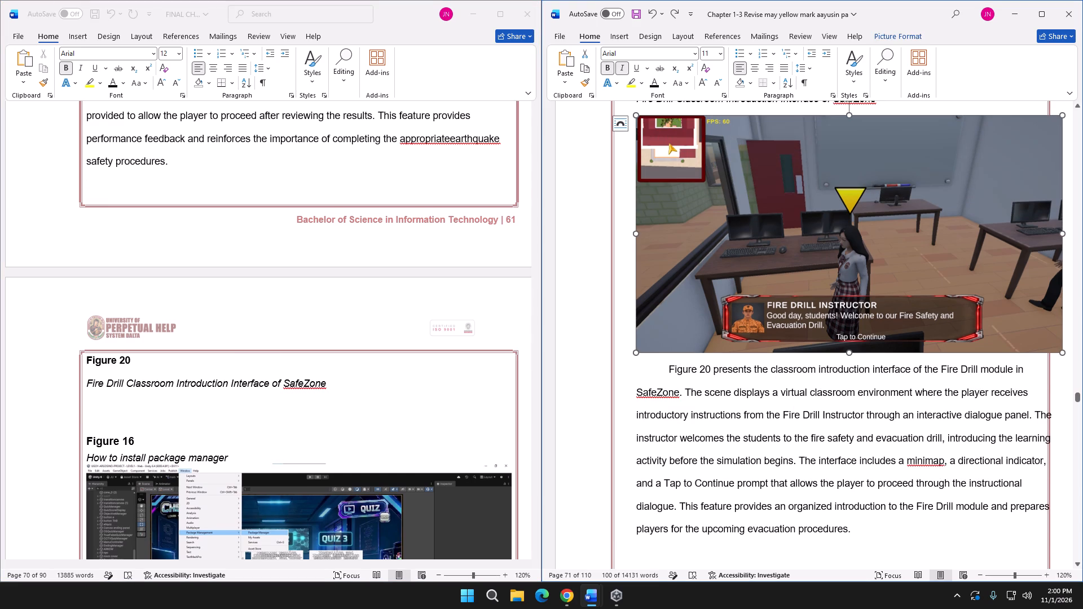
{"action": "key", "text": "ctrl+c"}
{"action": "left_click", "coordinate": [93, 398]}
{"action": "key", "text": "ctrl+v"}
{"action": "scroll", "coordinate": [200, 410], "scroll_direction": "down", "scroll_amount": 5}
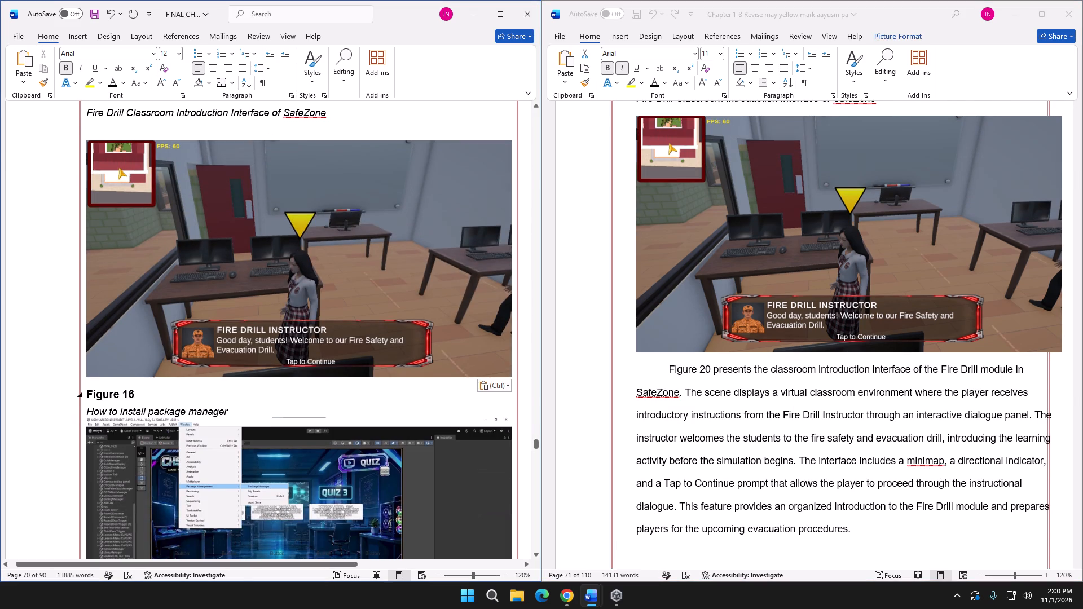
Copy the reference's Figure 20 classroom introduction description onto a new line below the image in the FINAL document.
{"action": "key", "text": "Return"}
{"action": "left_click", "coordinate": [673, 368]}
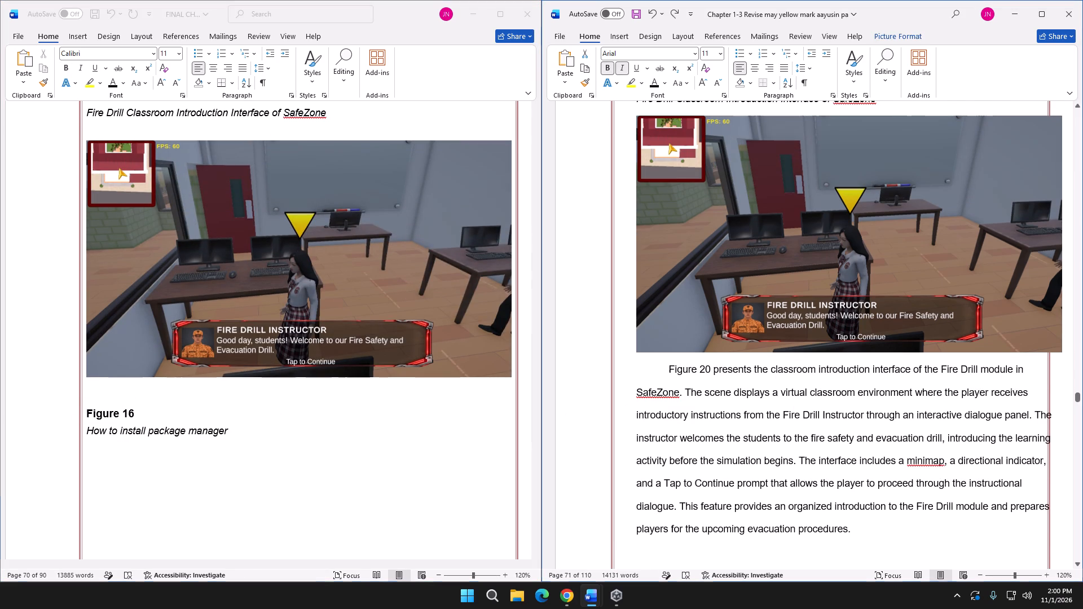
{"action": "left_click_drag", "start_coordinate": [667, 369], "coordinate": [851, 527]}
{"action": "key", "text": "ctrl+c"}
{"action": "left_click", "coordinate": [96, 390]}
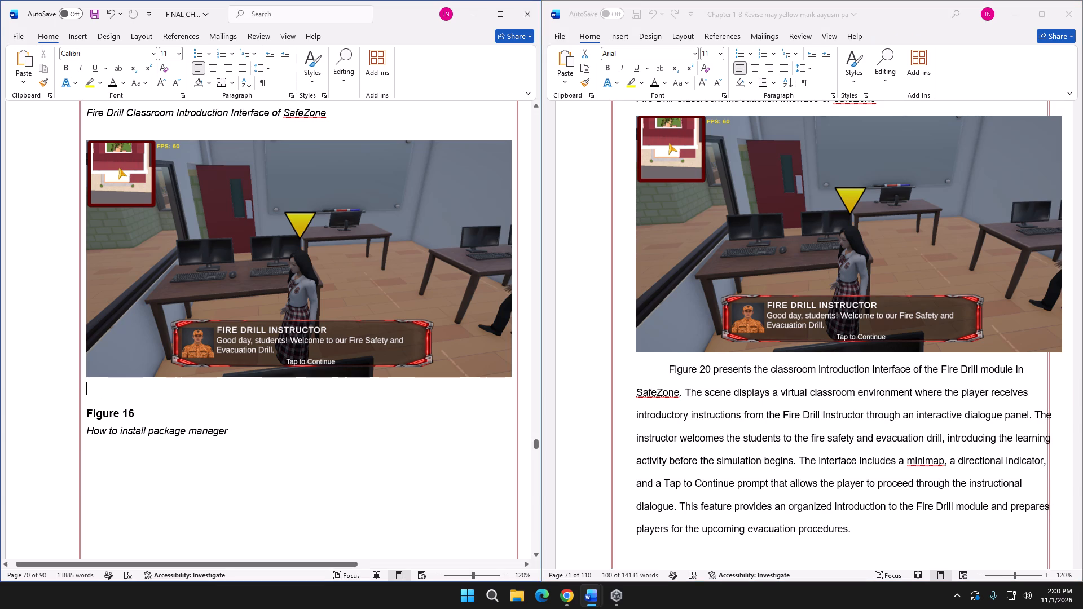
{"action": "key", "text": "ctrl+v"}
Set the pasted Figure 20 description to double line spacing and indent its first line with a tab.
{"action": "left_click_drag", "start_coordinate": [237, 478], "coordinate": [76, 391]}
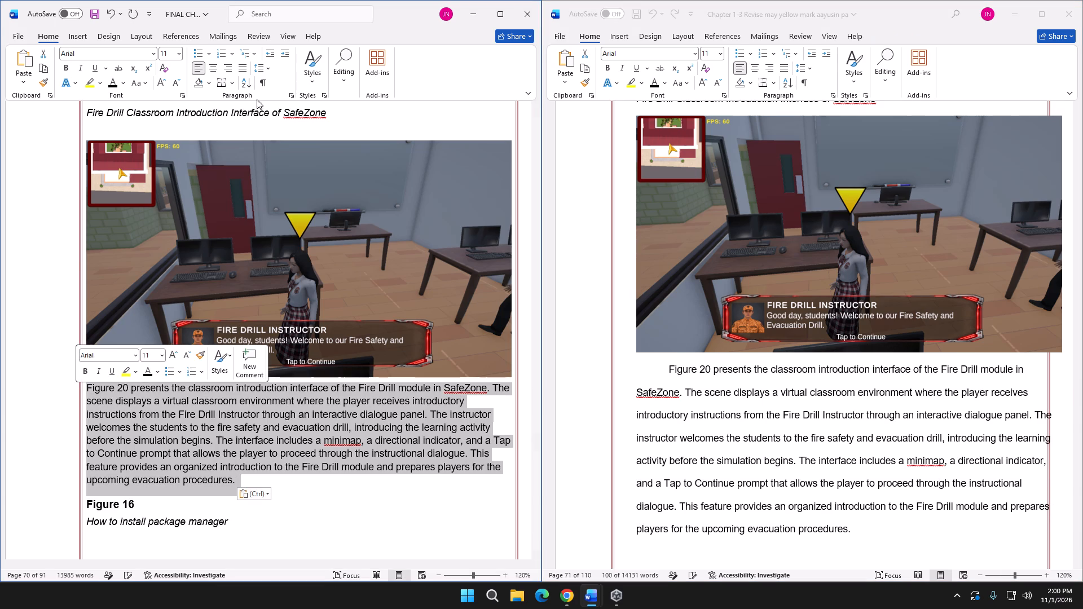
{"action": "left_click", "coordinate": [294, 98]}
{"action": "left_click", "coordinate": [924, 357]}
{"action": "left_click", "coordinate": [891, 381]}
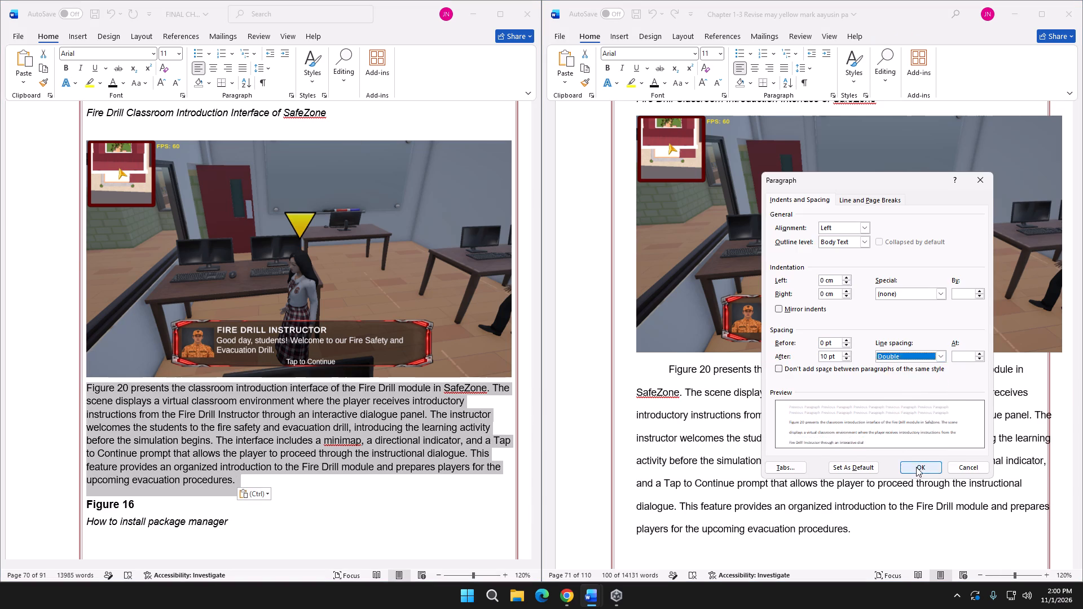
{"action": "left_click", "coordinate": [916, 467]}
{"action": "left_click", "coordinate": [106, 395]}
{"action": "left_click", "coordinate": [89, 388]}
{"action": "key", "text": "Tab"}
Copy the reference's Figure 21 label and AI-Generated Fire Safety Instructional Video Interface caption to the start of the page after the Figure 20 description.
{"action": "scroll", "coordinate": [262, 412], "scroll_direction": "down", "scroll_amount": 3}
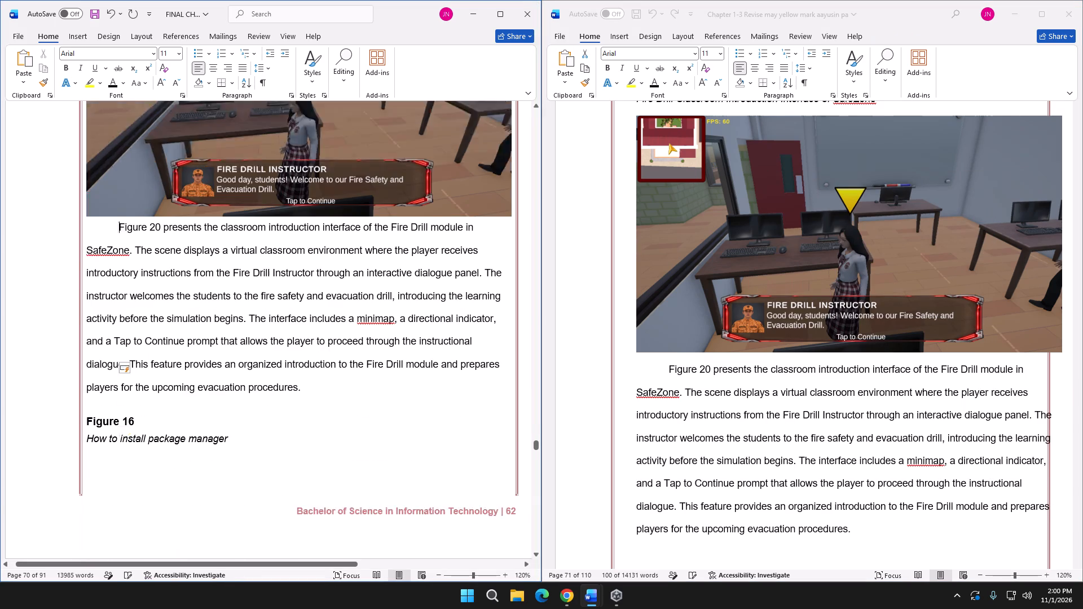
{"action": "scroll", "coordinate": [261, 412], "scroll_direction": "down", "scroll_amount": 4}
{"action": "scroll", "coordinate": [388, 396], "scroll_direction": "down", "scroll_amount": 11}
{"action": "scroll", "coordinate": [706, 396], "scroll_direction": "down", "scroll_amount": 9}
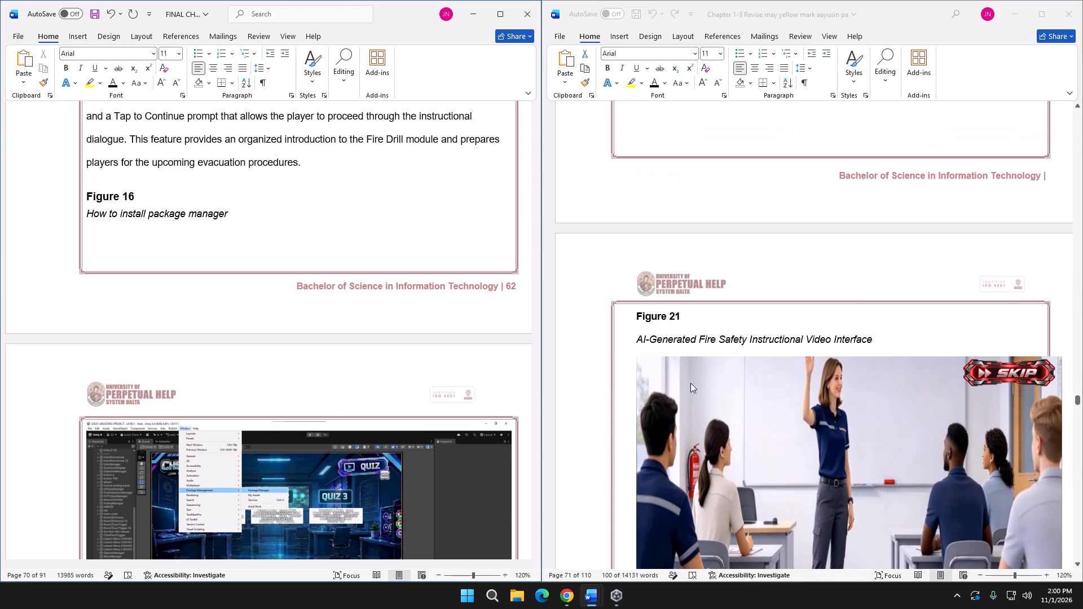
{"action": "left_click", "coordinate": [640, 324]}
{"action": "left_click_drag", "start_coordinate": [635, 319], "coordinate": [875, 342]}
{"action": "key", "text": "ctrl+c"}
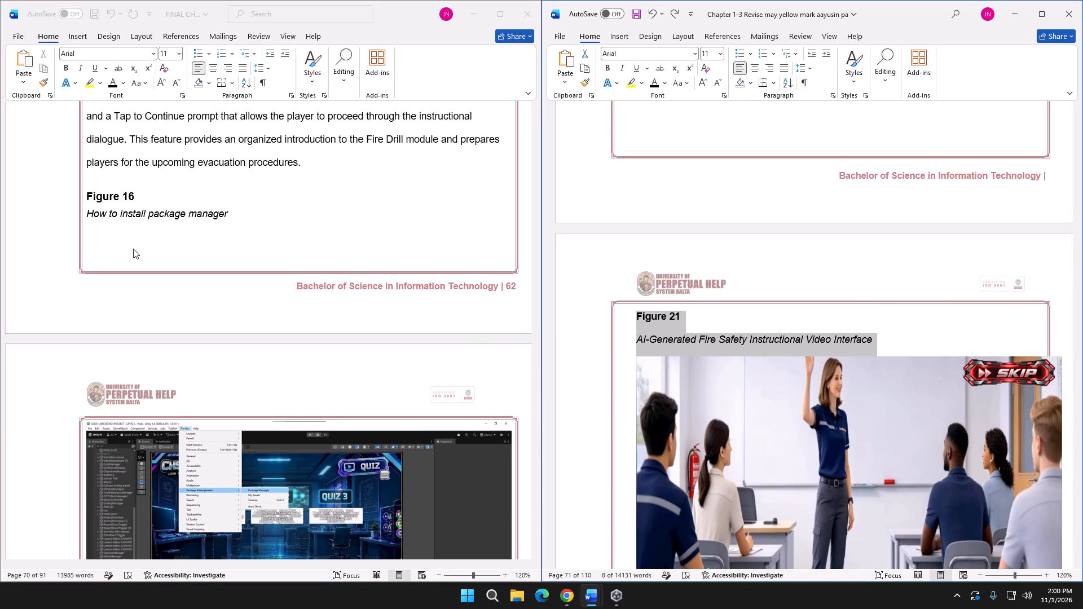
{"action": "scroll", "coordinate": [261, 290], "scroll_direction": "up", "scroll_amount": 3}
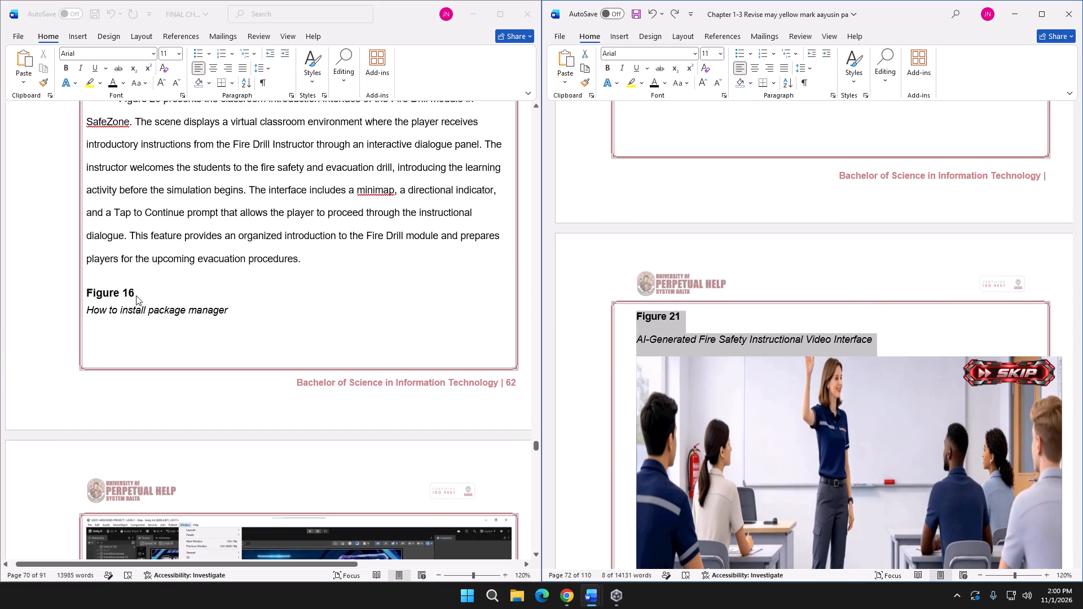
{"action": "left_click", "coordinate": [129, 286]}
{"action": "left_click", "coordinate": [104, 283]}
{"action": "left_click", "coordinate": [91, 289]}
{"action": "left_click", "coordinate": [87, 289]}
{"action": "key", "text": "Return"}
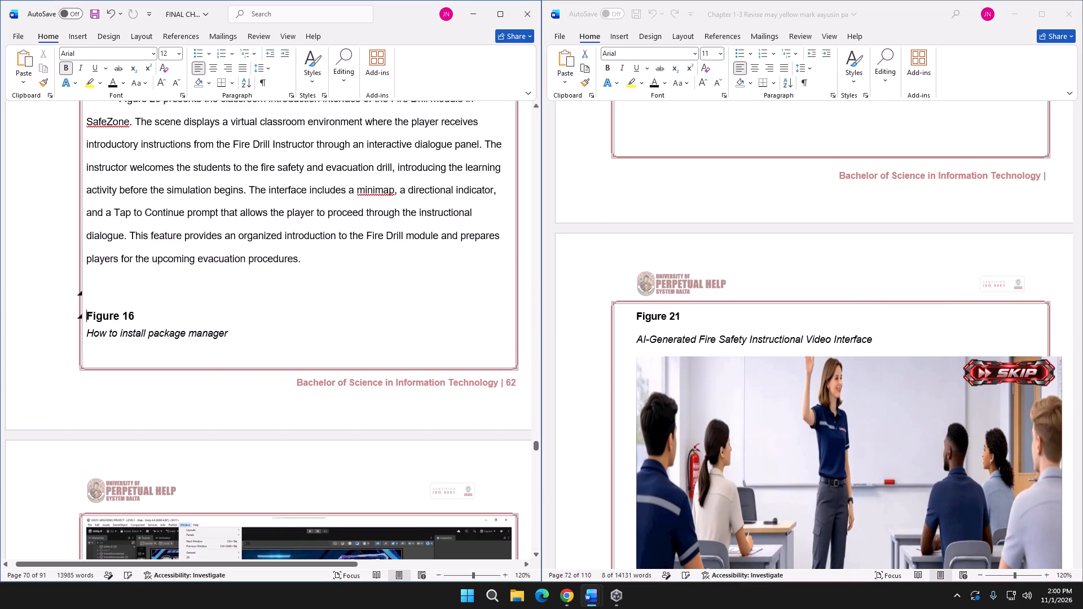
{"action": "key", "text": "Return"}
{"action": "key", "text": "Return"}
{"action": "left_click", "coordinate": [106, 316]}
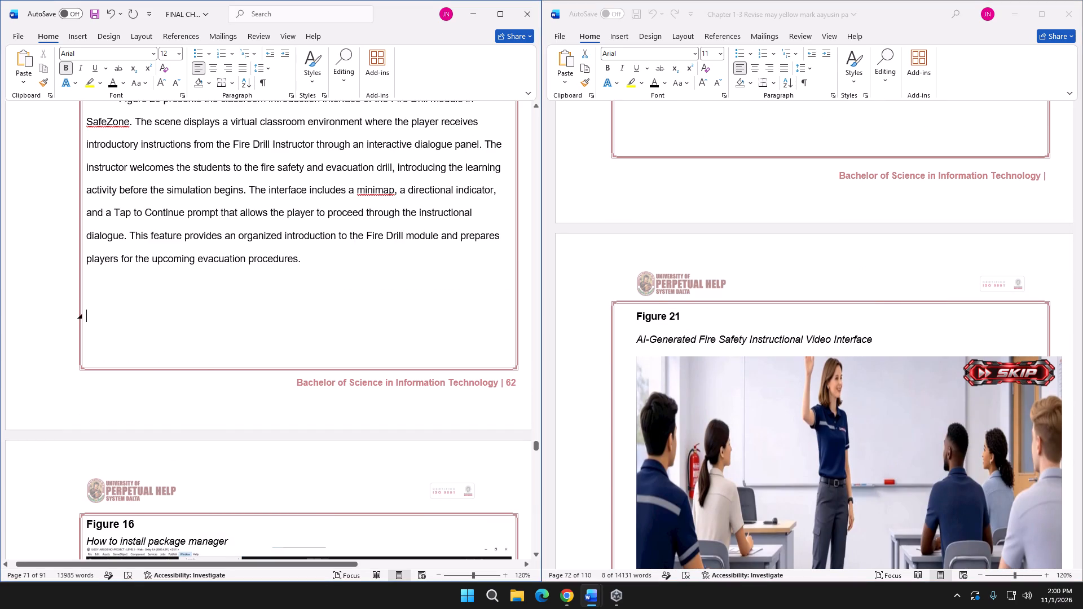
{"action": "key", "text": "Return"}
{"action": "key", "text": "Return"}
{"action": "key", "text": "Return"}
{"action": "key", "text": "ctrl+v"}
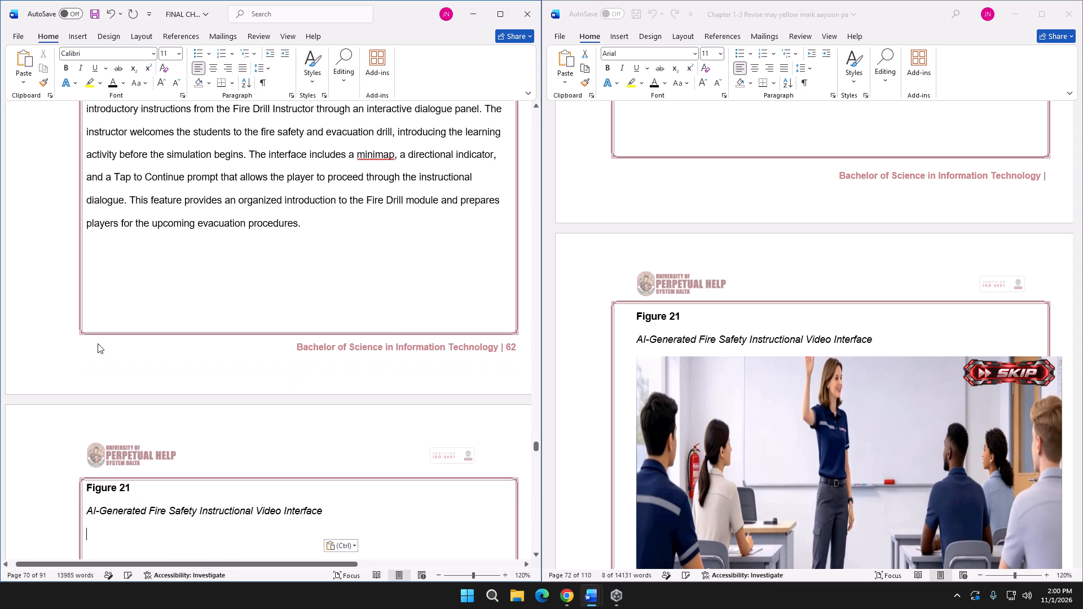
Copy the Figure 21 classroom video image from the reference to below the Figure 21 caption in the FINAL document.
{"action": "scroll", "coordinate": [746, 401], "scroll_direction": "down", "scroll_amount": 5}
{"action": "double_click", "coordinate": [769, 347]}
{"action": "key", "text": "ctrl+c"}
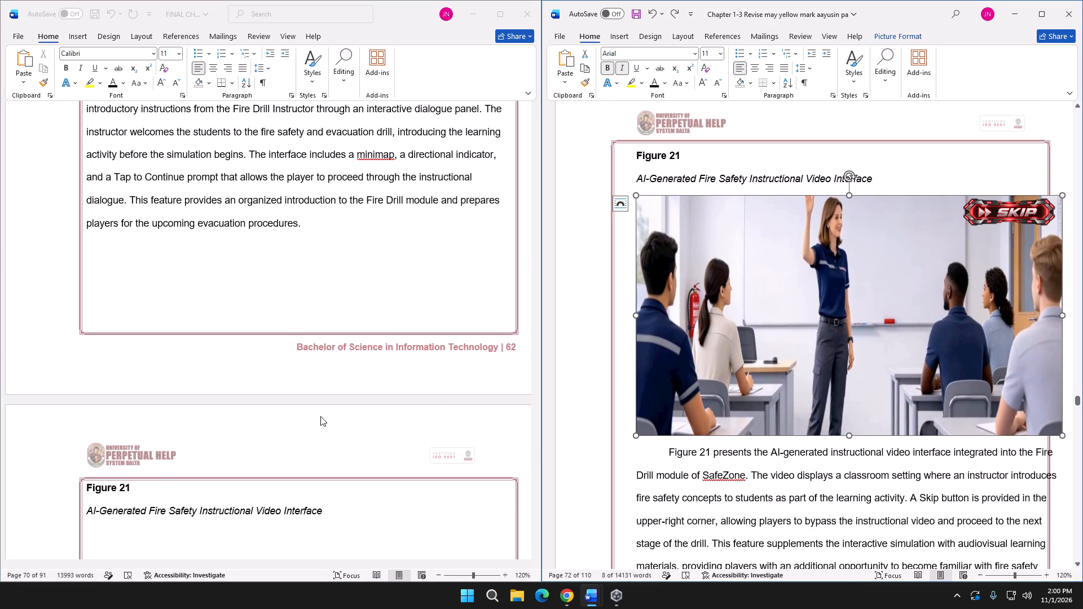
{"action": "left_click", "coordinate": [98, 518]}
{"action": "key", "text": "ctrl+v"}
Copy the reference's Figure 21 instructional video description onto the line below the image in the FINAL document.
{"action": "scroll", "coordinate": [209, 461], "scroll_direction": "down", "scroll_amount": 6}
{"action": "scroll", "coordinate": [693, 400], "scroll_direction": "down", "scroll_amount": 3}
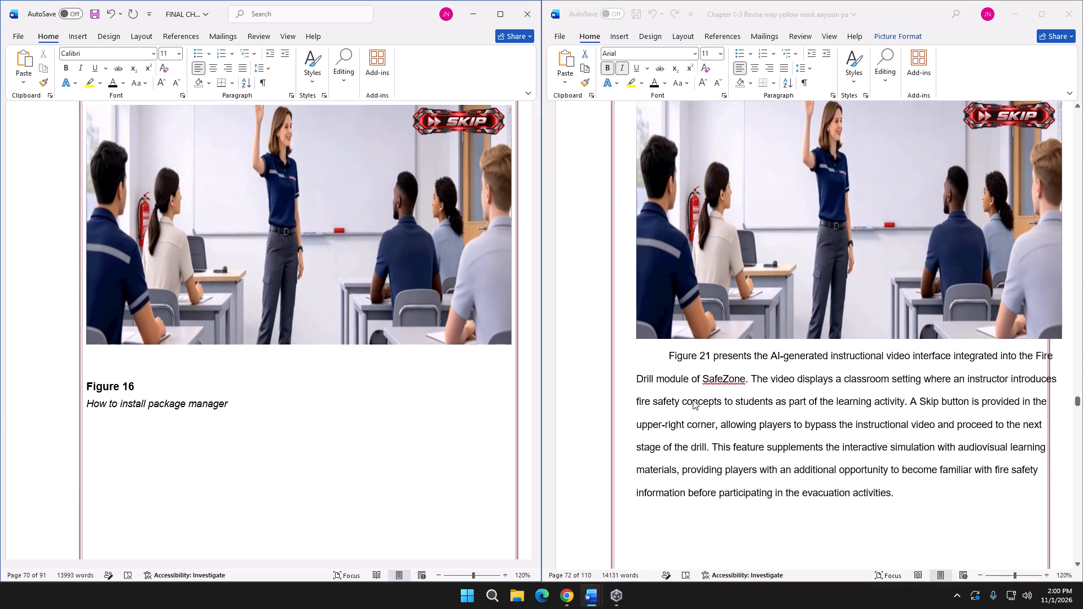
{"action": "scroll", "coordinate": [693, 400], "scroll_direction": "down", "scroll_amount": 2}
{"action": "left_click", "coordinate": [666, 295]}
{"action": "left_click", "coordinate": [669, 294]}
{"action": "left_click_drag", "start_coordinate": [669, 293], "coordinate": [927, 426]}
{"action": "key", "text": "ctrl+c"}
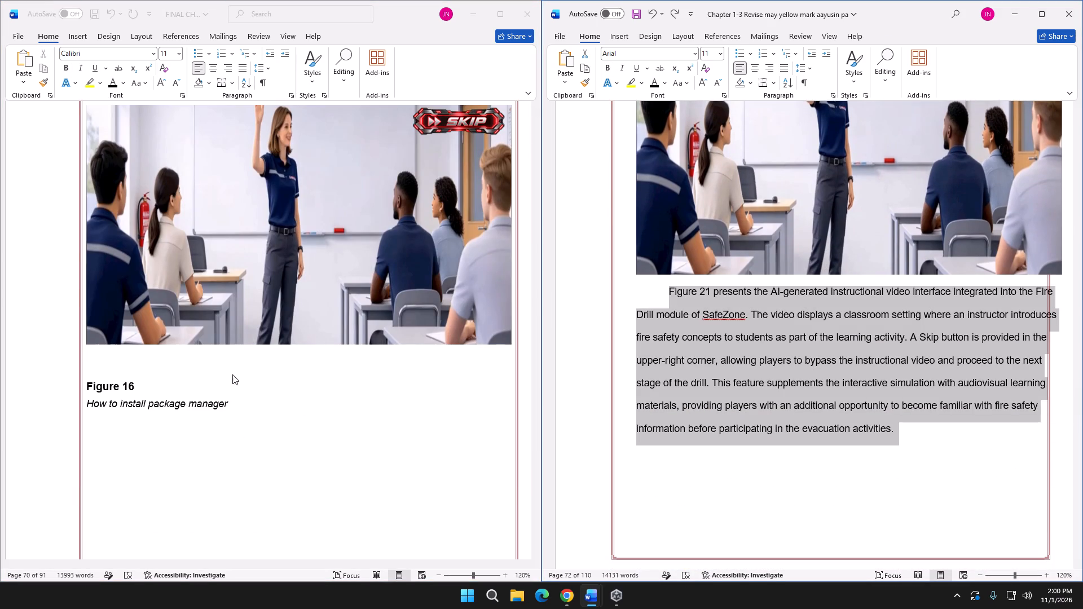
{"action": "left_click", "coordinate": [146, 368]}
{"action": "left_click", "coordinate": [109, 361]}
{"action": "key", "text": "ctrl+v"}
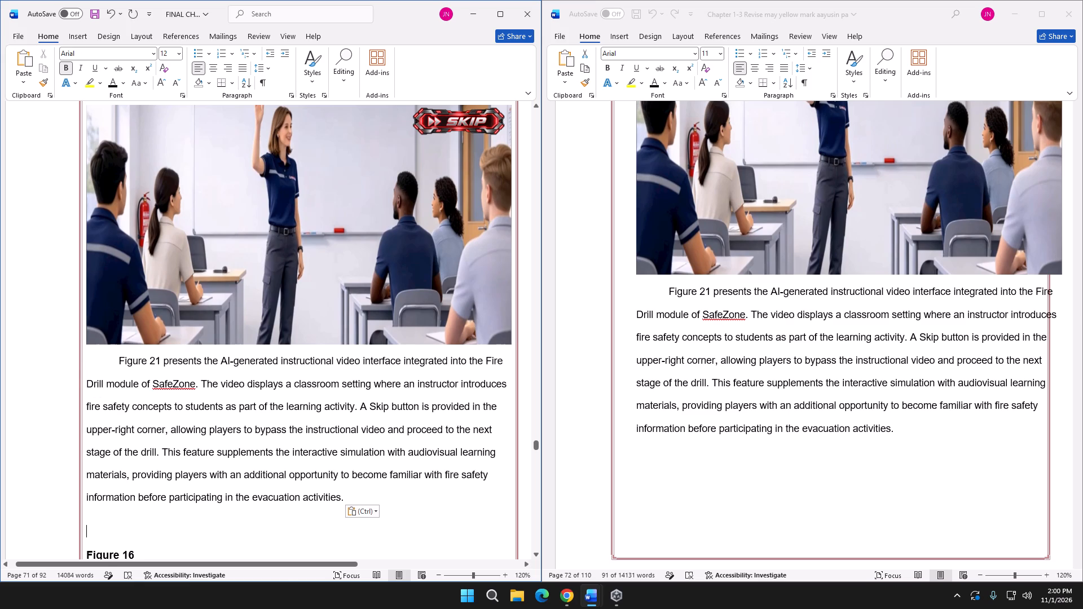
Switch to Chrome, view the W-8BEN form screenshot in the BAWAL SNITCH chat, and reply "nu yan" and "ano ba pinindot mo".
{"action": "left_click", "coordinate": [565, 604]}
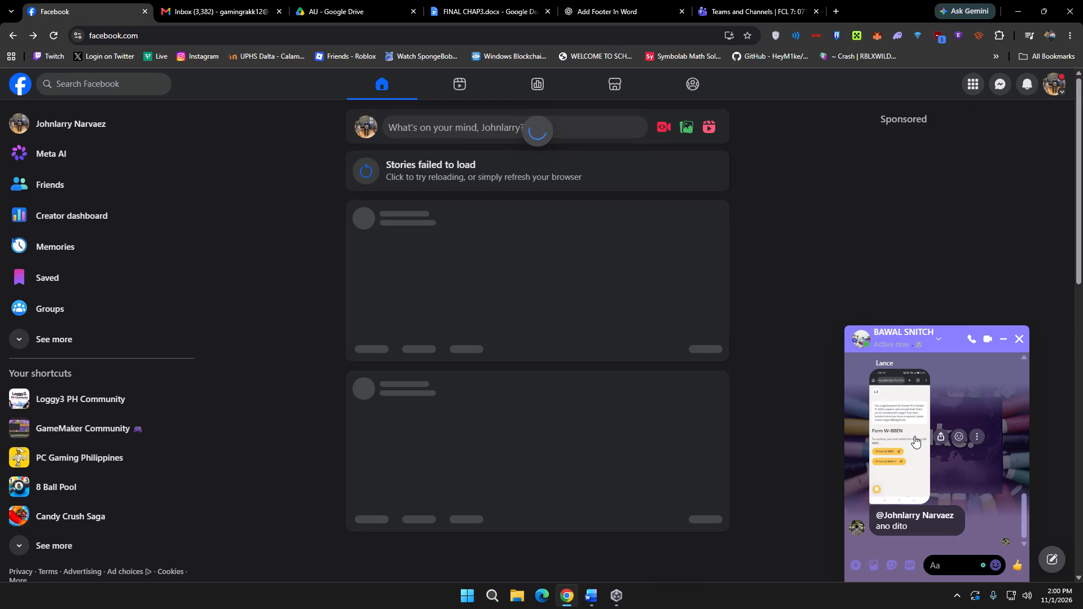
{"action": "left_click", "coordinate": [914, 436]}
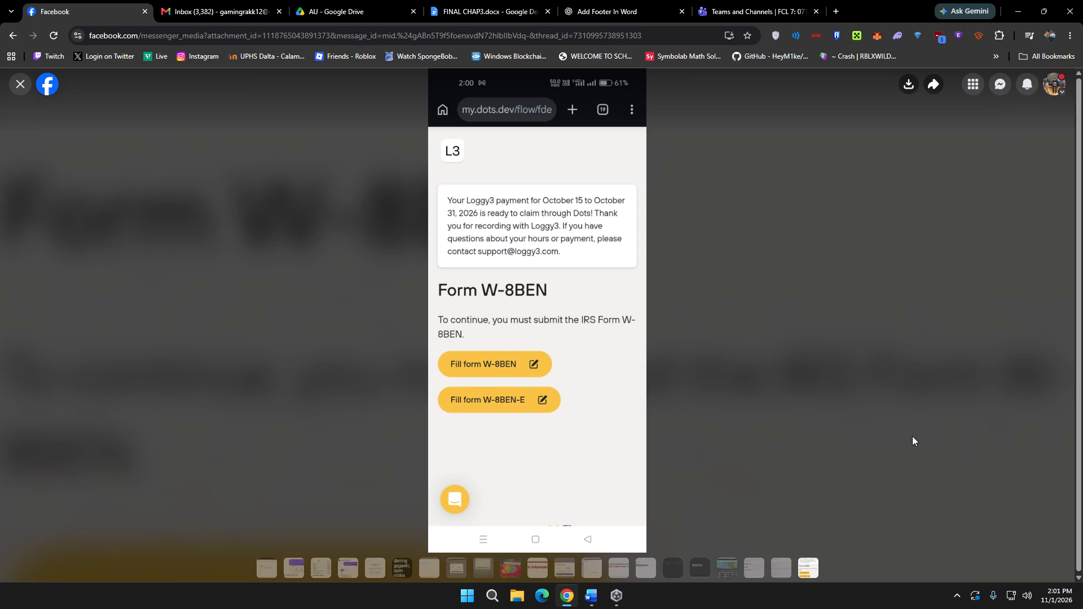
{"action": "left_click", "coordinate": [912, 436]}
{"action": "scroll", "coordinate": [920, 447], "scroll_direction": "down", "scroll_amount": 4}
{"action": "left_click", "coordinate": [942, 557]}
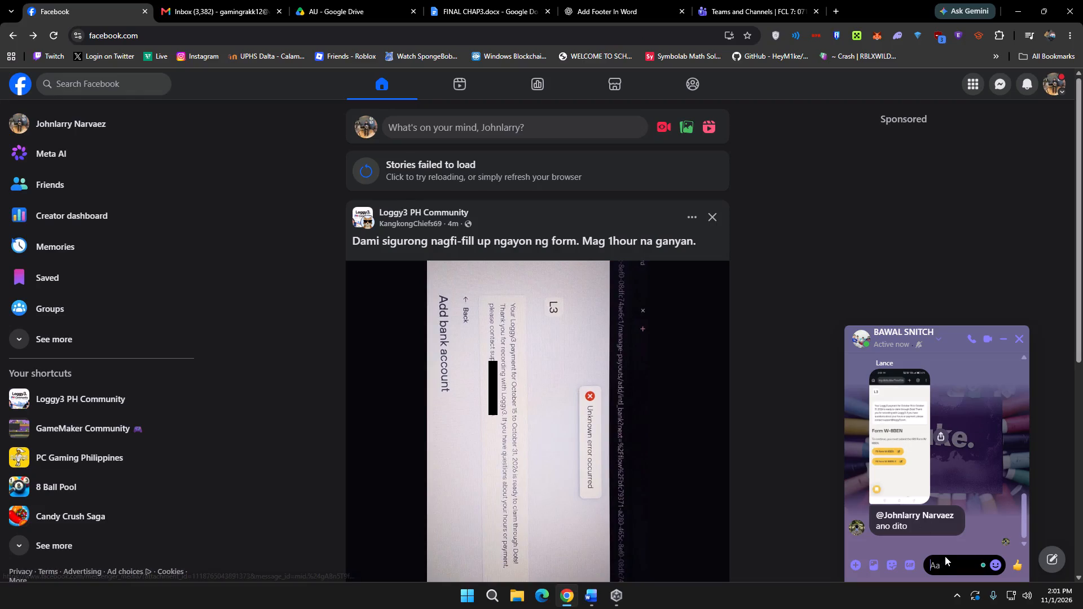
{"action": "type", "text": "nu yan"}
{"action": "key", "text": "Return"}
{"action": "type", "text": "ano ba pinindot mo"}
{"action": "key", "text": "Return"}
Look through the Facebook feed's payout error posts and re-examine the W-8BEN form screenshot shared in the chat.
{"action": "scroll", "coordinate": [633, 489], "scroll_direction": "down", "scroll_amount": 5}
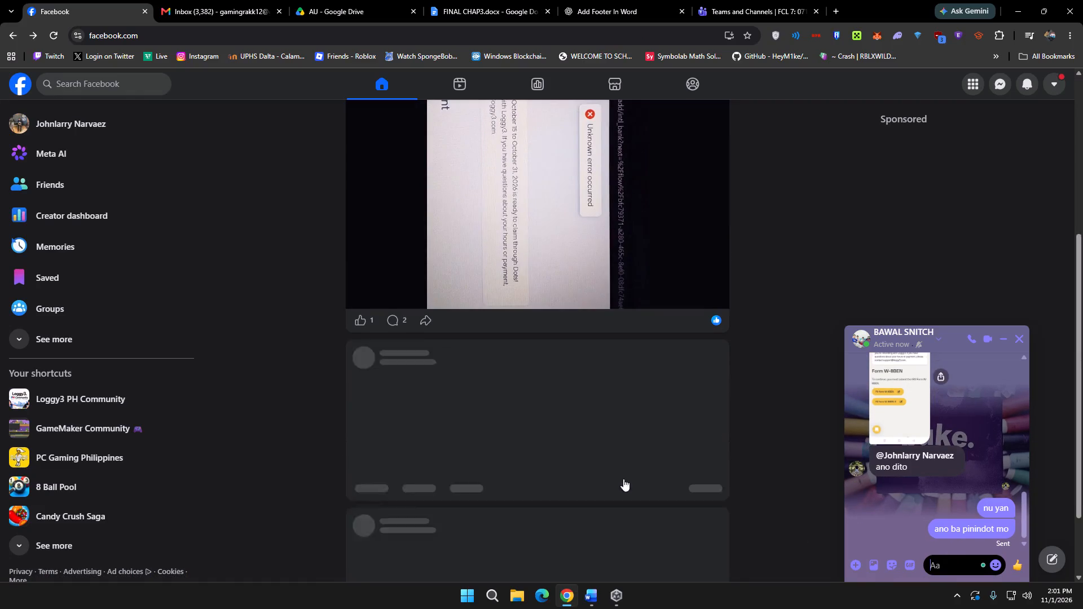
{"action": "left_click", "coordinate": [526, 258]}
{"action": "key", "text": "Escape"}
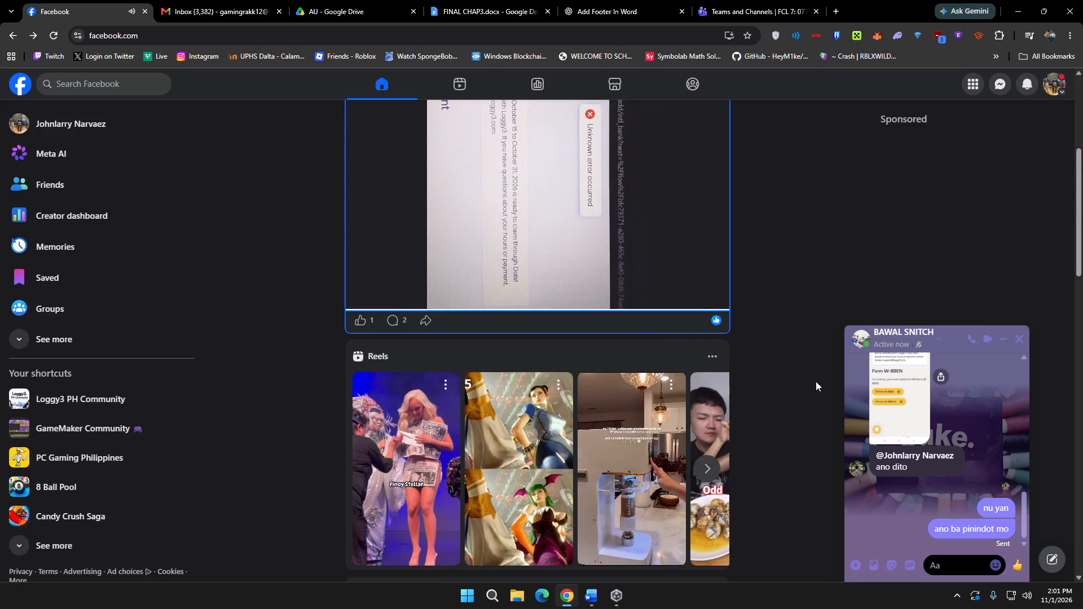
{"action": "scroll", "coordinate": [817, 384], "scroll_direction": "down", "scroll_amount": 5}
{"action": "left_click", "coordinate": [807, 385]}
{"action": "scroll", "coordinate": [806, 386], "scroll_direction": "down", "scroll_amount": 12}
{"action": "scroll", "coordinate": [804, 392], "scroll_direction": "up", "scroll_amount": 3}
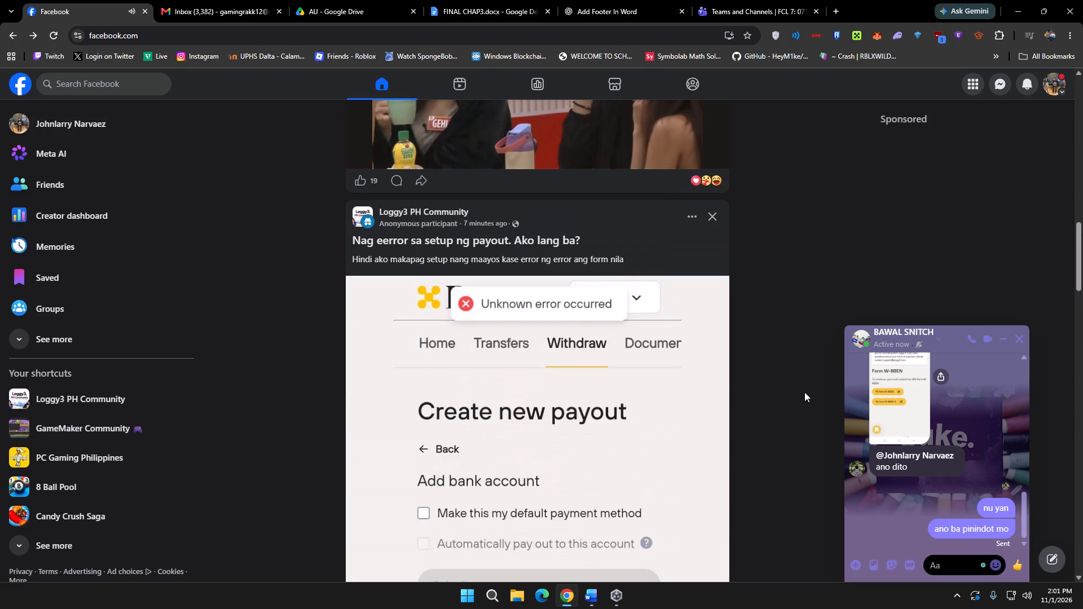
{"action": "left_click", "coordinate": [916, 450]}
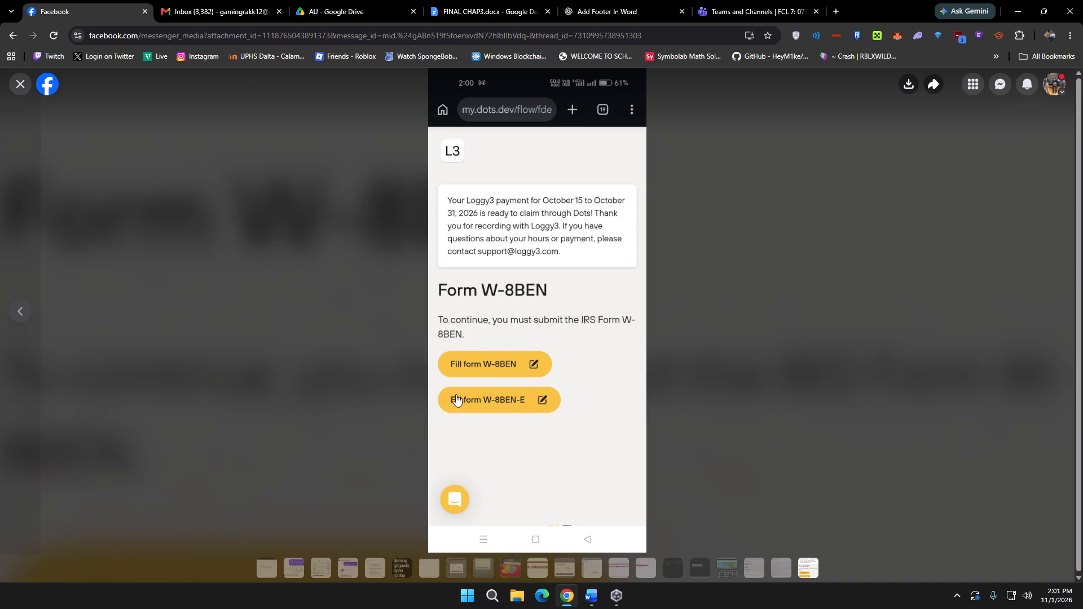
{"action": "left_click", "coordinate": [1, 85]}
{"action": "left_click", "coordinate": [21, 85]}
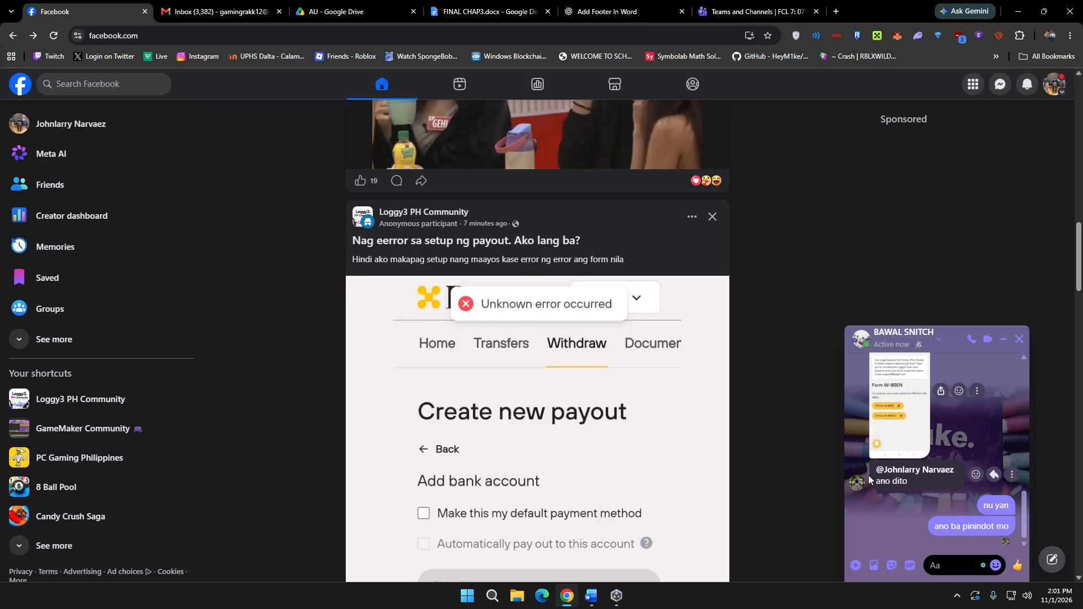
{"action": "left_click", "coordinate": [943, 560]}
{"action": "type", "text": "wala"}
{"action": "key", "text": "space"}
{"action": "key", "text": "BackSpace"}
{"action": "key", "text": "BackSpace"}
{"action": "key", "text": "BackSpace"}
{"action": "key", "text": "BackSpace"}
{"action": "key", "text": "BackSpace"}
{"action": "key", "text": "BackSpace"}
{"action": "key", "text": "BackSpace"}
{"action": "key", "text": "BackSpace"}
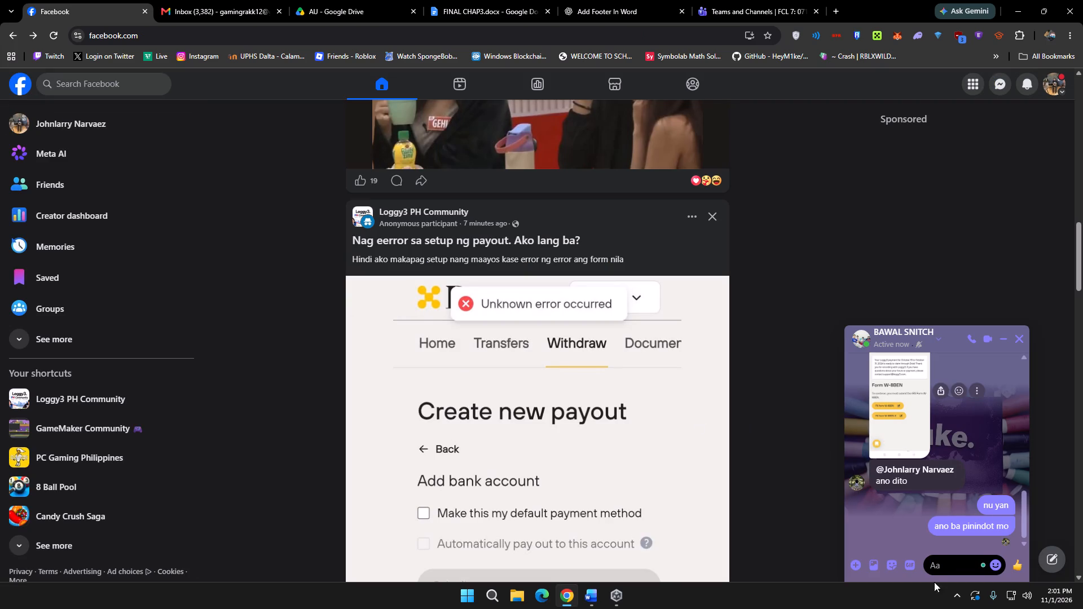
Show the hidden system tray icons.
{"action": "left_click", "coordinate": [951, 590]}
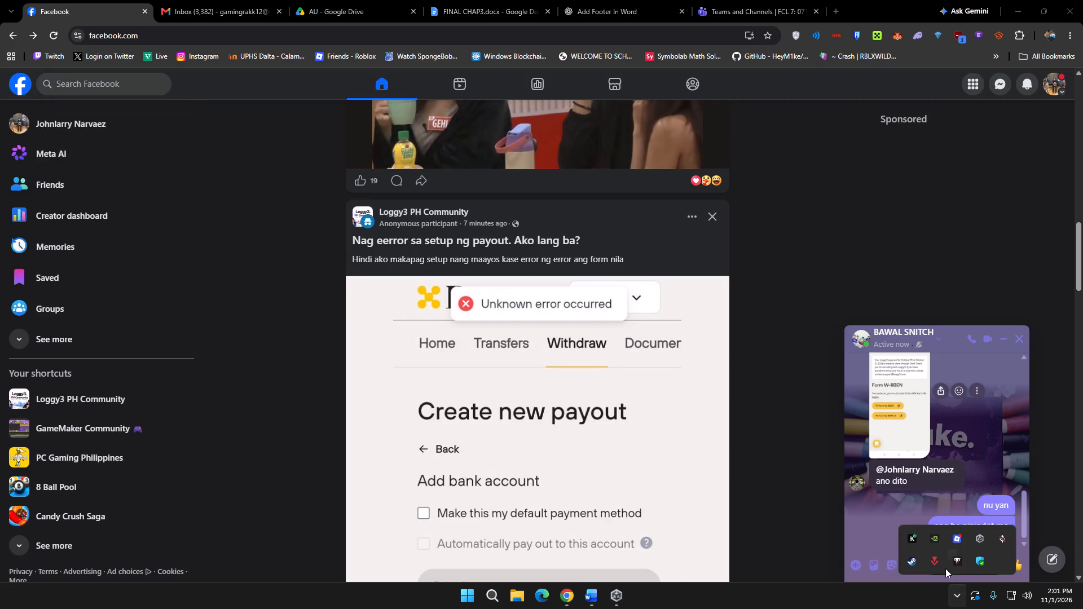
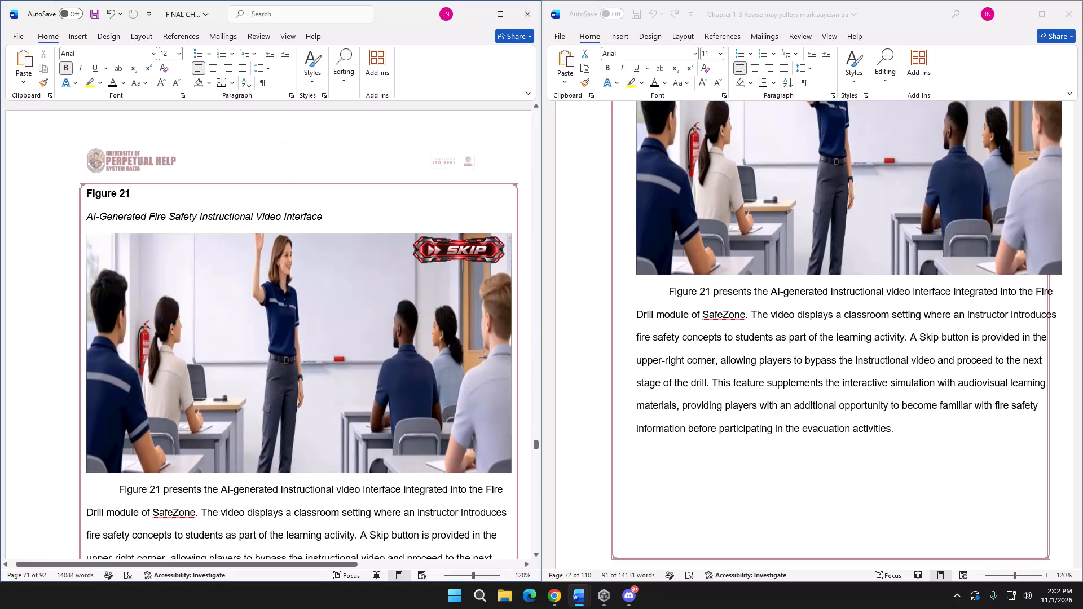
Copy the reference's Figure 22 label and Fire Drill Warning and Evacuation Instruction Interface caption, and add three new lines below the FINAL document's Figure 21 description.
{"action": "scroll", "coordinate": [390, 342], "scroll_direction": "down", "scroll_amount": 10}
{"action": "scroll", "coordinate": [702, 377], "scroll_direction": "down", "scroll_amount": 11}
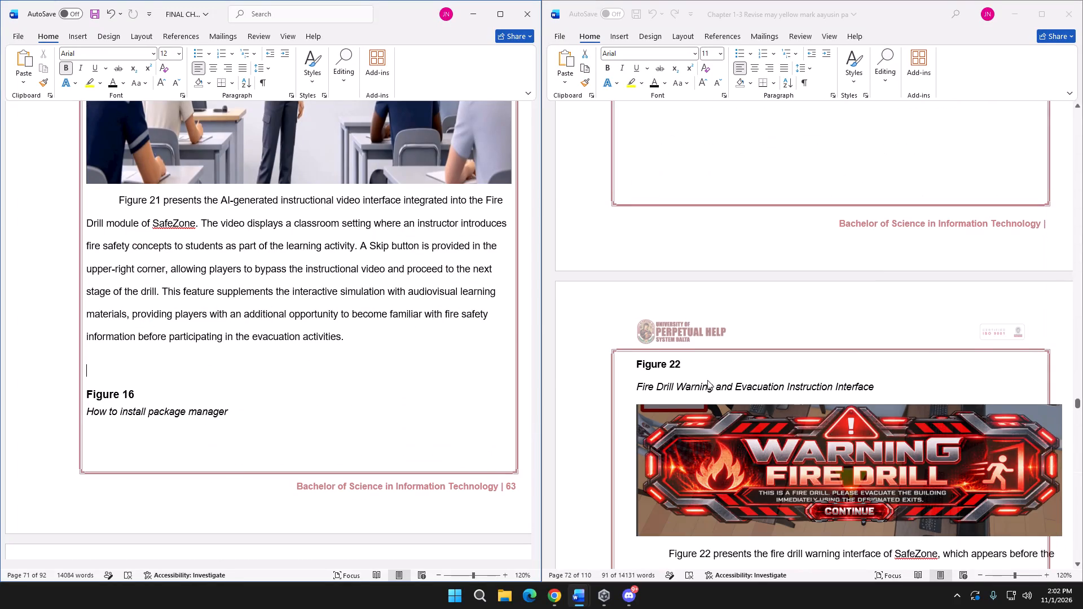
{"action": "scroll", "coordinate": [707, 380], "scroll_direction": "down", "scroll_amount": 1}
{"action": "left_click", "coordinate": [689, 333]}
{"action": "left_click", "coordinate": [637, 333]}
{"action": "left_click_drag", "start_coordinate": [637, 333], "coordinate": [865, 360]}
{"action": "key", "text": "ctrl+c"}
{"action": "left_click", "coordinate": [108, 366]}
{"action": "key", "text": "Return"}
{"action": "key", "text": "Return"}
{"action": "key", "text": "Return"}
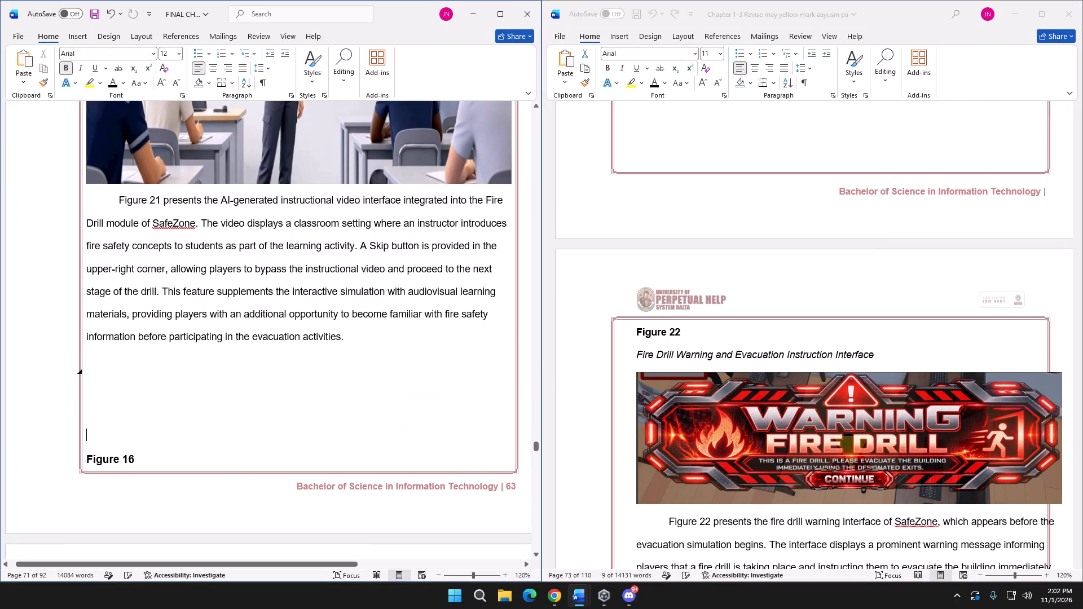
Paste the copied Figure 22 label and Fire Drill Warning and Evacuation Instruction Interface caption at the start of the page after the Figure 21 description.
{"action": "key", "text": "Return"}
{"action": "key", "text": "Return"}
{"action": "scroll", "coordinate": [132, 360], "scroll_direction": "down", "scroll_amount": 5}
{"action": "key", "text": "ctrl+v"}
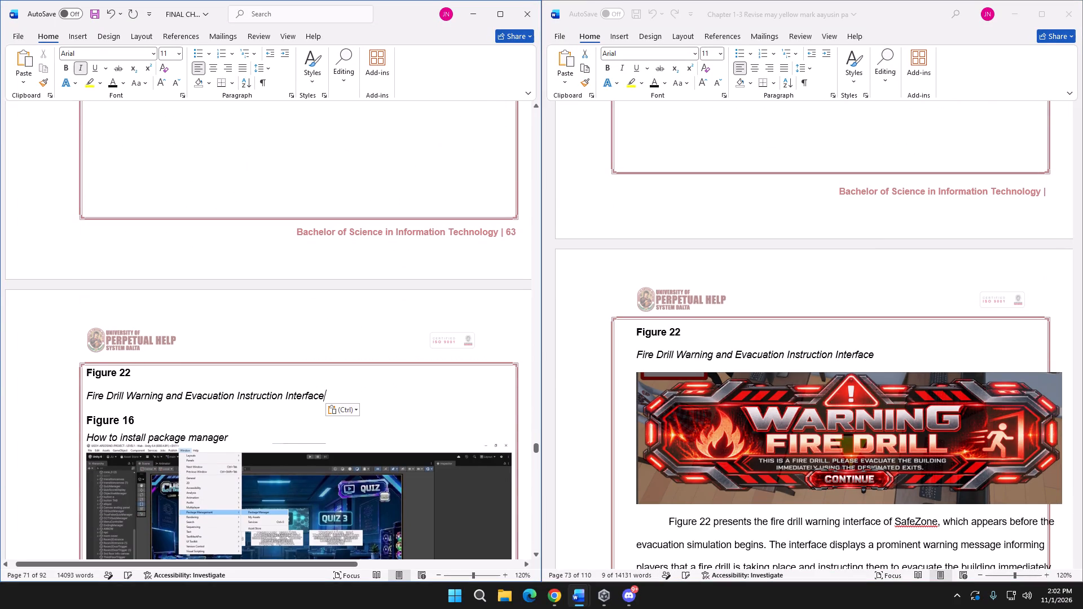
Copy the reference's Figure 22 fire drill warning image onto a new line below its caption in the FINAL document.
{"action": "key", "text": "Return"}
{"action": "left_click", "coordinate": [625, 434]}
{"action": "left_click", "coordinate": [682, 436]}
{"action": "key", "text": "ctrl+c"}
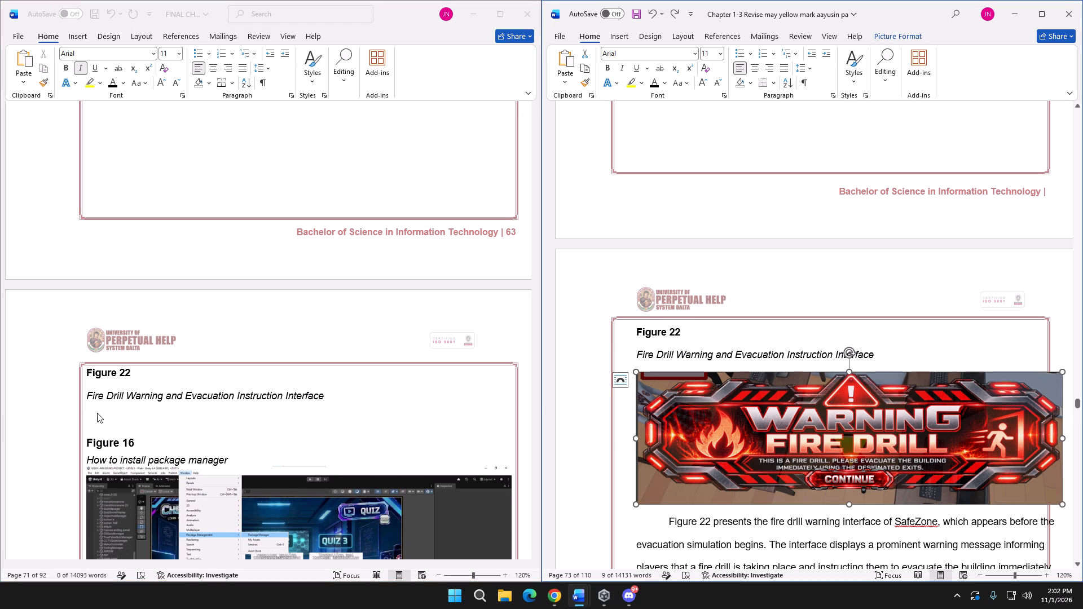
{"action": "left_click", "coordinate": [68, 421]}
{"action": "key", "text": "ctrl+v"}
{"action": "scroll", "coordinate": [165, 418], "scroll_direction": "down", "scroll_amount": 6}
{"action": "left_click", "coordinate": [140, 366]}
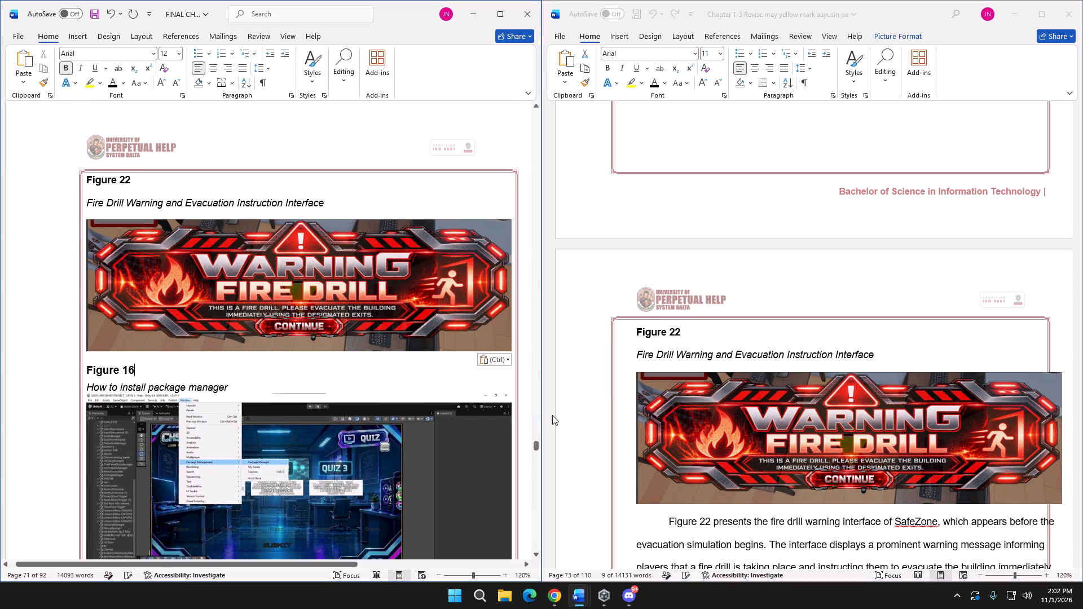
{"action": "scroll", "coordinate": [541, 416], "scroll_direction": "down", "scroll_amount": 1}
Switch to Chrome and remove the unread private conversation below BAWAL SNITCH from the Facebook chat list.
{"action": "left_click", "coordinate": [553, 597]}
{"action": "left_click", "coordinate": [1003, 87]}
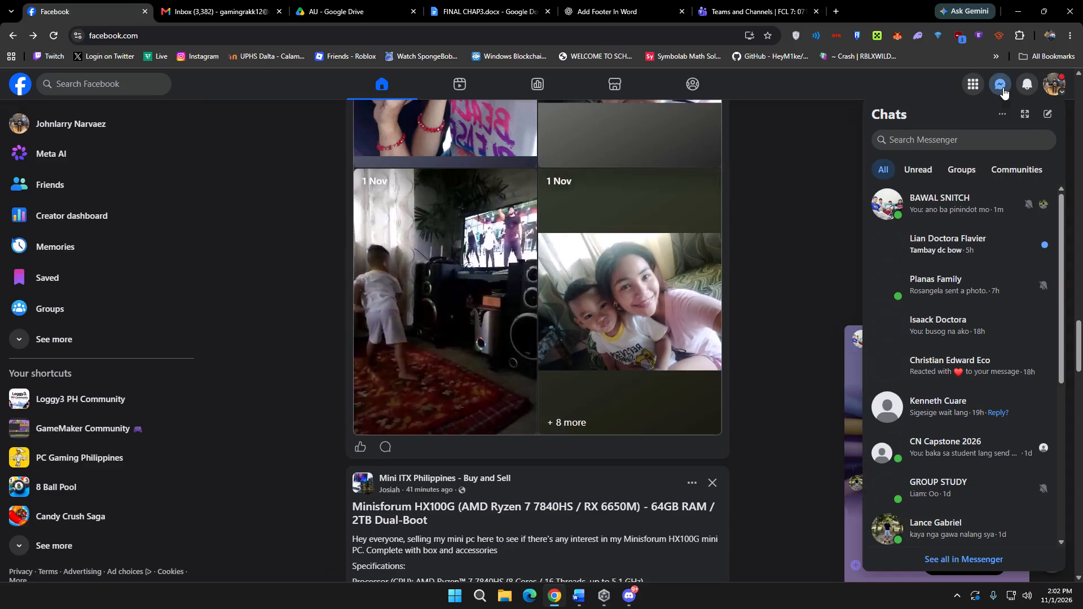
{"action": "left_click", "coordinate": [1003, 87]}
{"action": "left_click", "coordinate": [996, 81]}
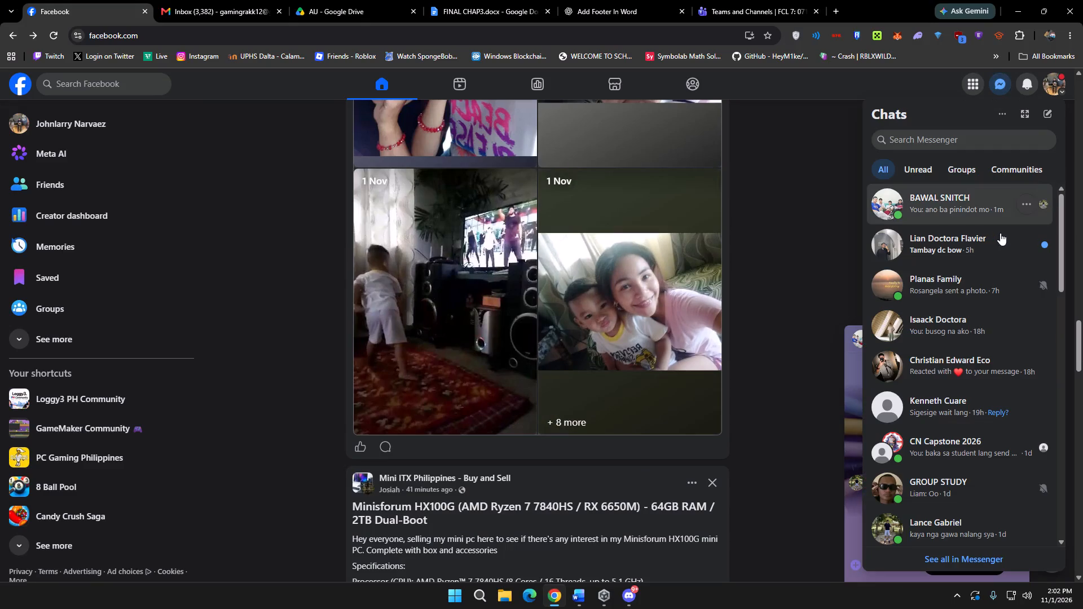
{"action": "left_click", "coordinate": [1025, 240]}
{"action": "left_click", "coordinate": [924, 431]}
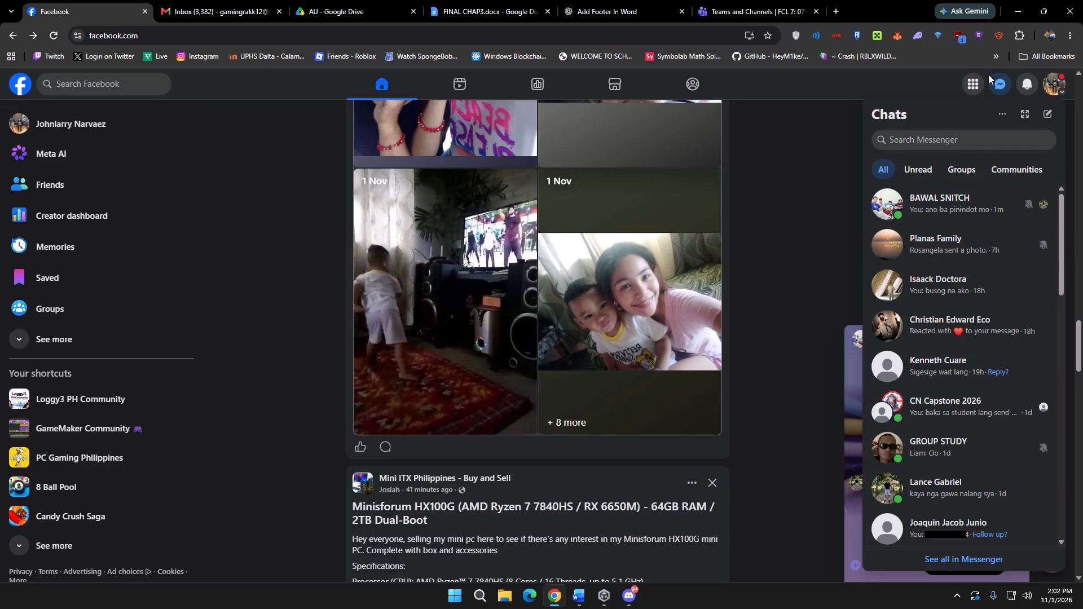
{"action": "left_click", "coordinate": [999, 75]}
{"action": "scroll", "coordinate": [758, 366], "scroll_direction": "down", "scroll_amount": 5}
{"action": "left_click", "coordinate": [765, 365]}
{"action": "scroll", "coordinate": [763, 377], "scroll_direction": "down", "scroll_amount": 6}
Back in Word, copy the reference's Figure 22 fire drill warning description onto a new line below the image in the FINAL document.
{"action": "key", "text": "alt+Tab"}
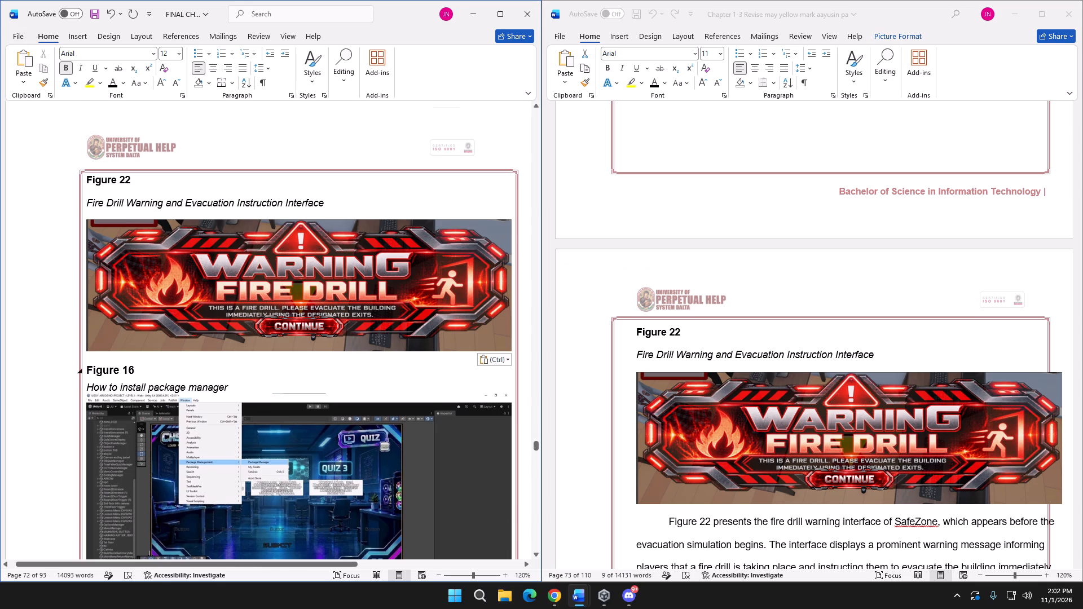
{"action": "scroll", "coordinate": [492, 370], "scroll_direction": "down", "scroll_amount": 4}
{"action": "scroll", "coordinate": [243, 259], "scroll_direction": "up", "scroll_amount": 2}
{"action": "left_click", "coordinate": [84, 303]}
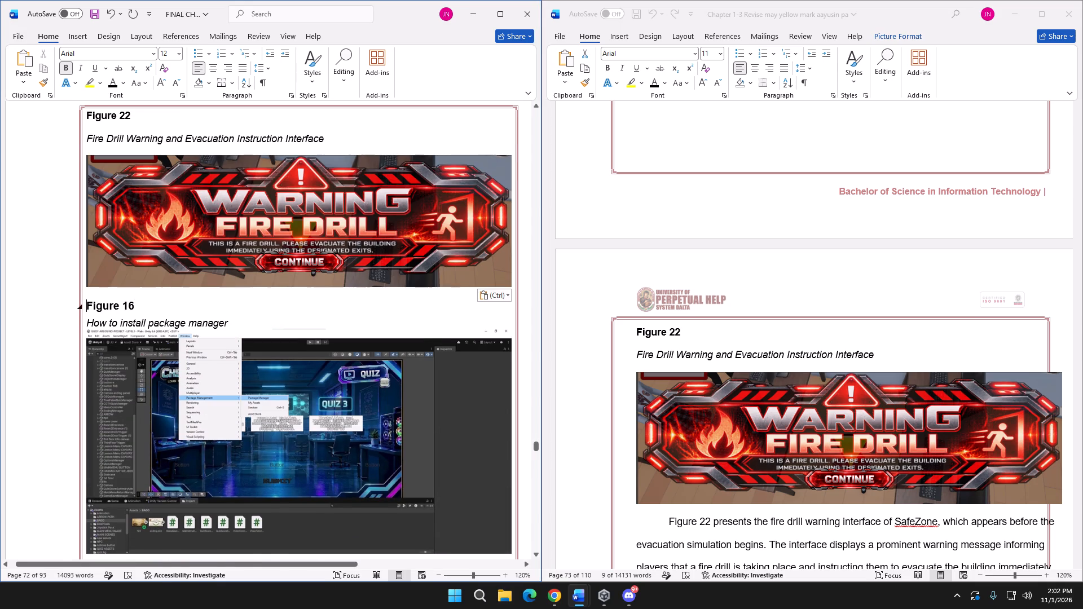
{"action": "key", "text": "shift+Return"}
{"action": "left_click", "coordinate": [100, 299]}
{"action": "scroll", "coordinate": [675, 376], "scroll_direction": "down", "scroll_amount": 5}
{"action": "left_click", "coordinate": [667, 365]}
{"action": "left_click_drag", "start_coordinate": [669, 362], "coordinate": [764, 497]}
{"action": "key", "text": "ctrl+c"}
{"action": "left_click", "coordinate": [98, 294]}
{"action": "key", "text": "ctrl+v"}
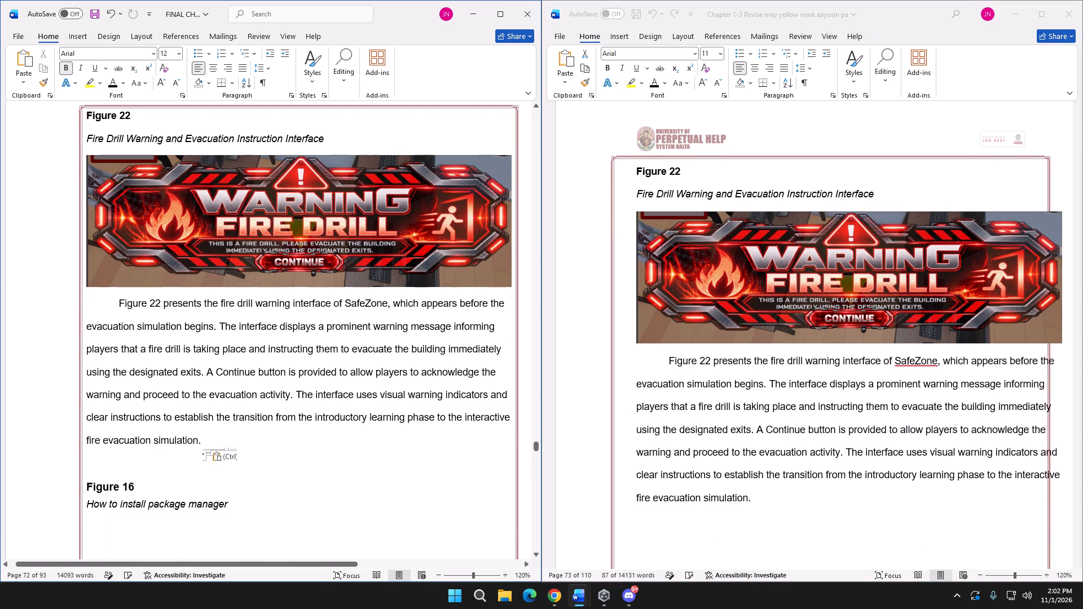
Switch to Chrome and send "ask ko pinsan ko siya nag fill out sakin" to the BAWAL SNITCH group chat.
{"action": "key", "text": "alt+Tab"}
{"action": "key", "text": "alt+Tab"}
{"action": "key", "text": "alt+Tab"}
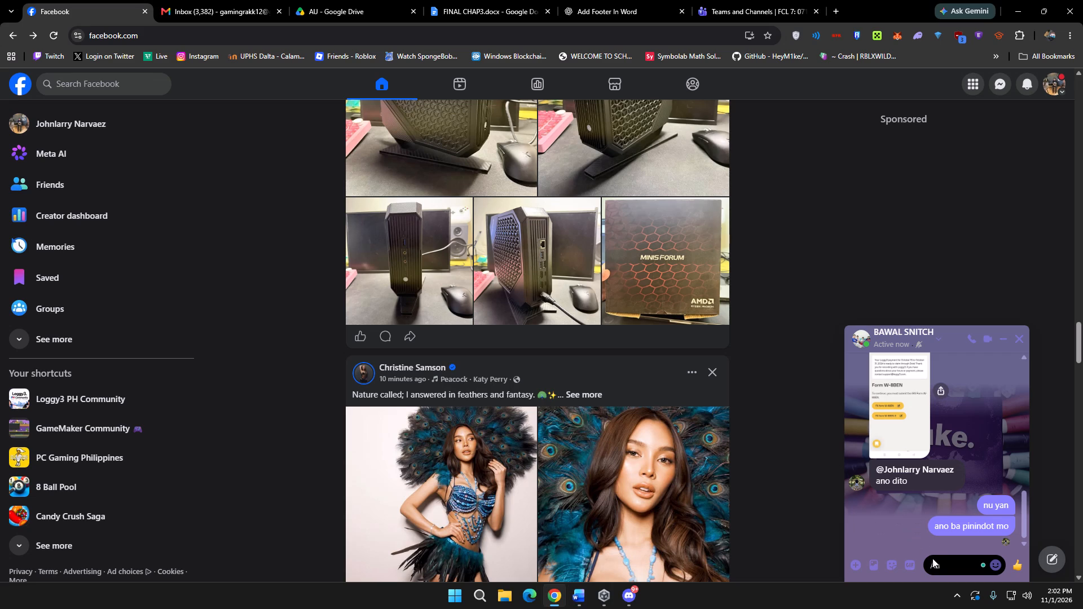
{"action": "left_click", "coordinate": [934, 559]}
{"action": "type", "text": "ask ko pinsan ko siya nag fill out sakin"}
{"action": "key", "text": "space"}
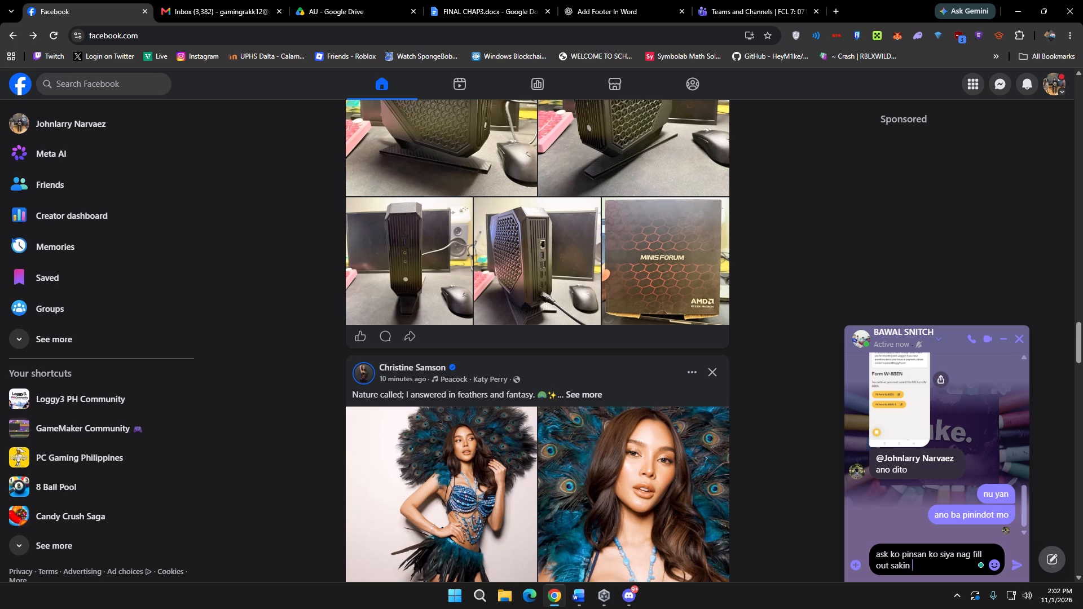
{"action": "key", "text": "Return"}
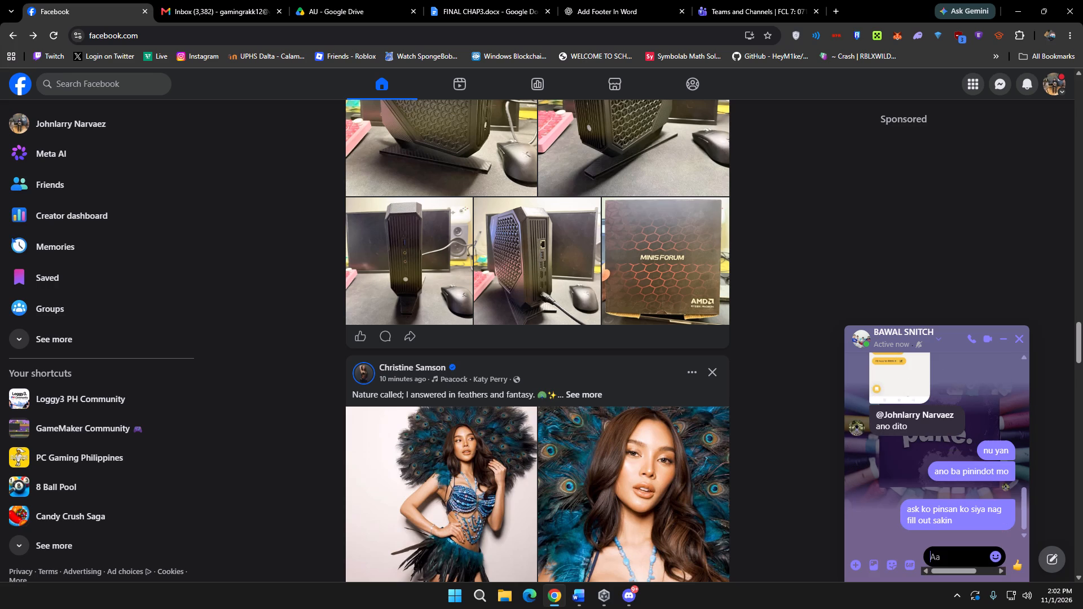
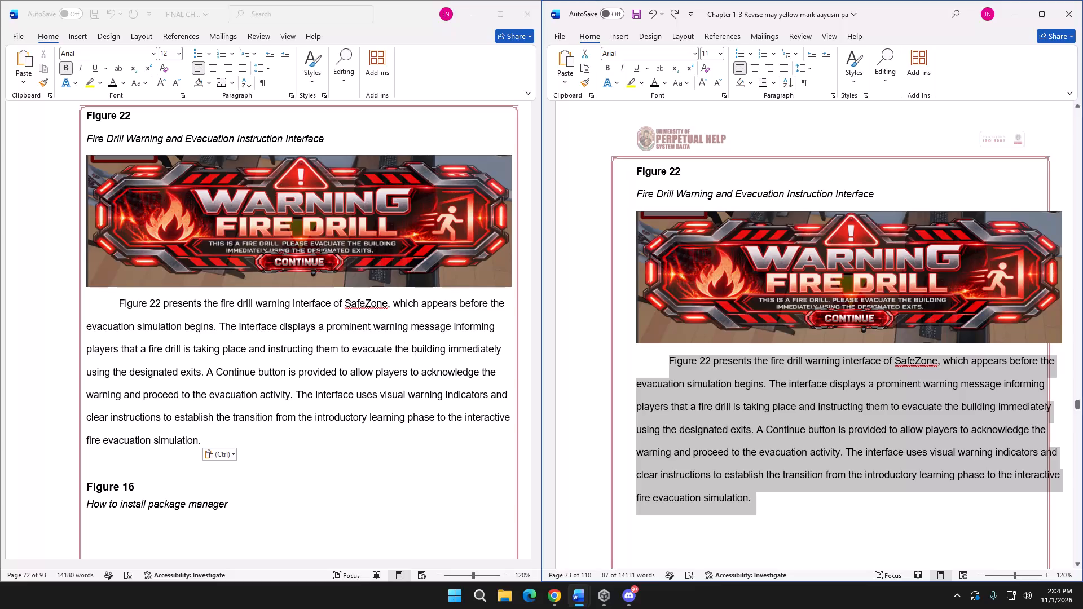
Copy the reference's Figure 23 label and Fire Drill Evacuation and Safety Warning System caption below the Figure 22 description in the FINAL document.
{"action": "scroll", "coordinate": [729, 383], "scroll_direction": "down", "scroll_amount": 17}
{"action": "left_click", "coordinate": [636, 351]}
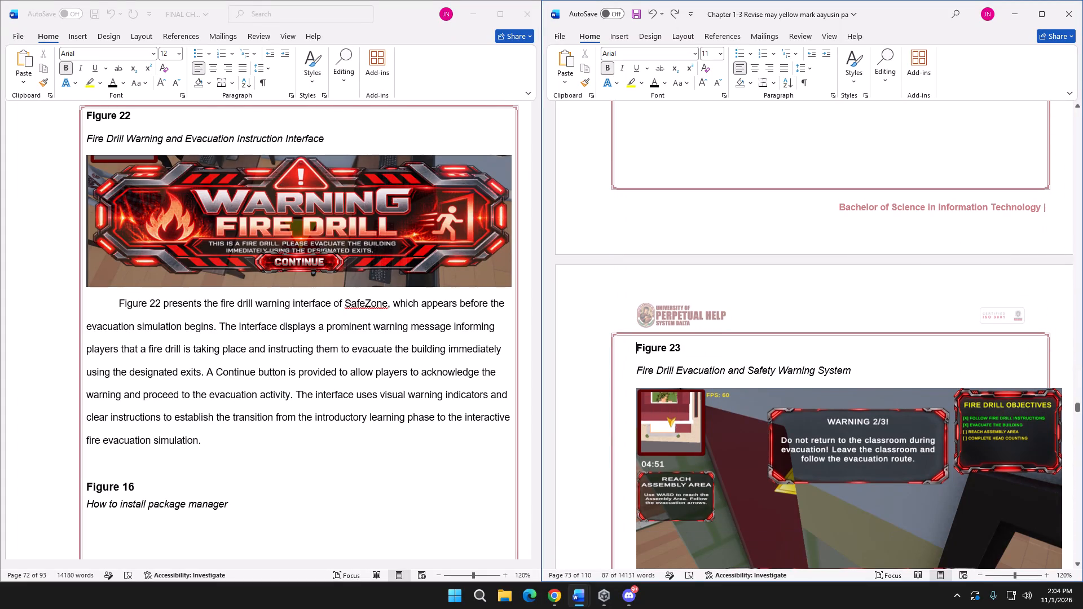
{"action": "left_click_drag", "start_coordinate": [636, 351], "coordinate": [856, 369]}
{"action": "key", "text": "ctrl+c"}
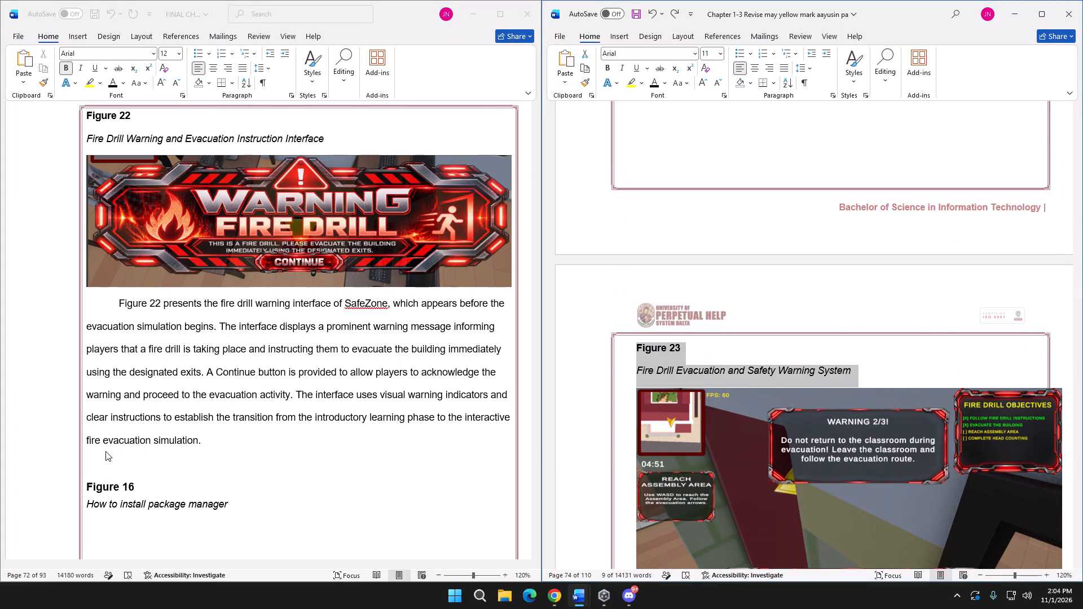
{"action": "left_click", "coordinate": [100, 454]}
{"action": "key", "text": "ctrl+v"}
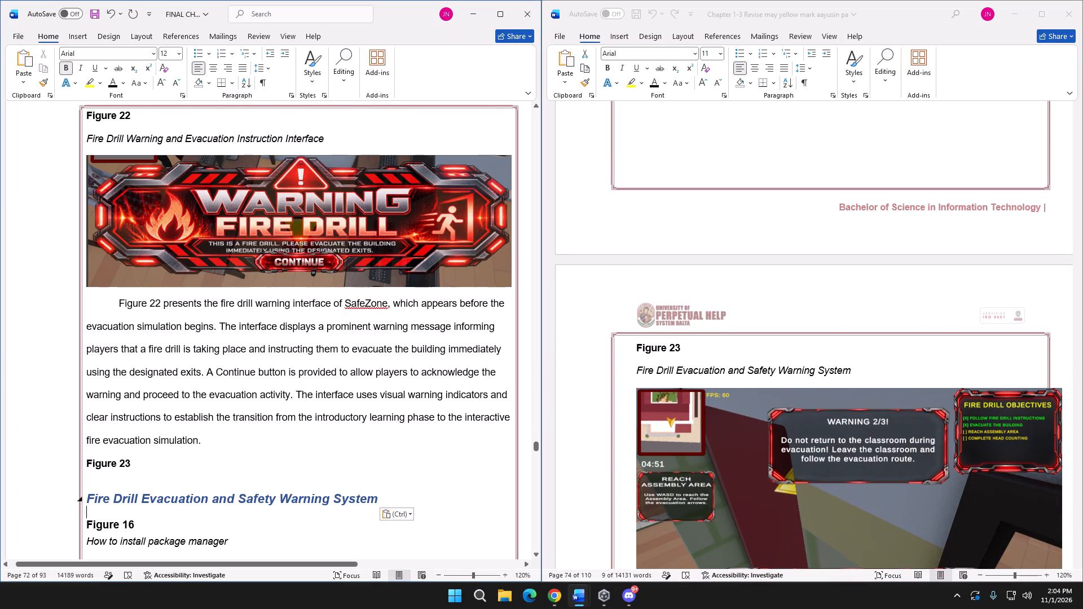
Undo the last paste and paste the Figure 23 label and Fire Drill Evacuation and Safety Warning System caption directly below the Figure 22 description.
{"action": "key", "text": "ctrl+z"}
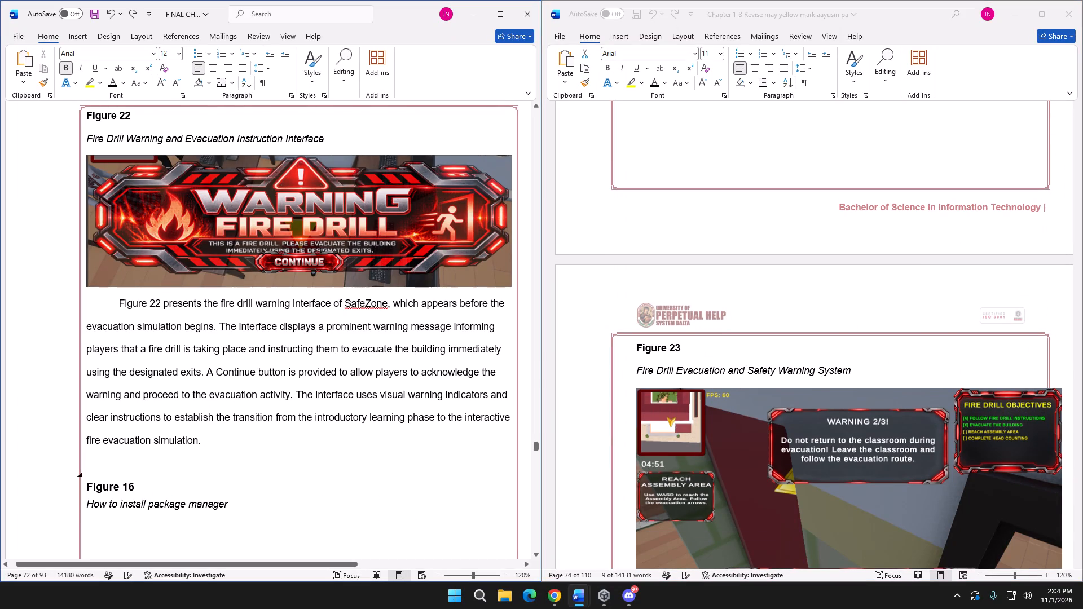
{"action": "left_click", "coordinate": [209, 447]}
{"action": "key", "text": "Return"}
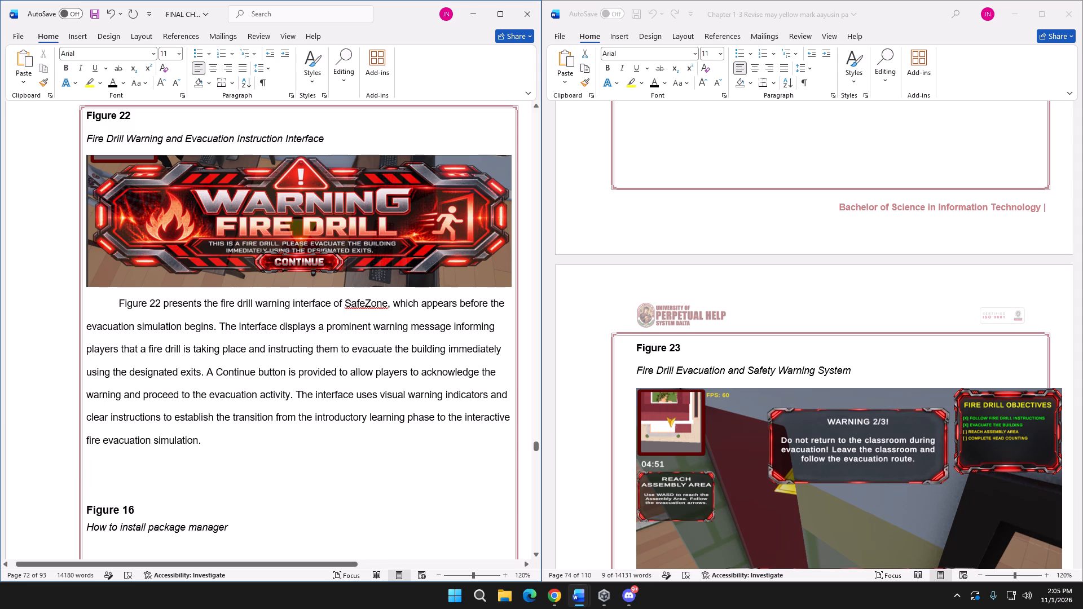
{"action": "key", "text": "BackSpace"}
{"action": "key", "text": "ctrl+v"}
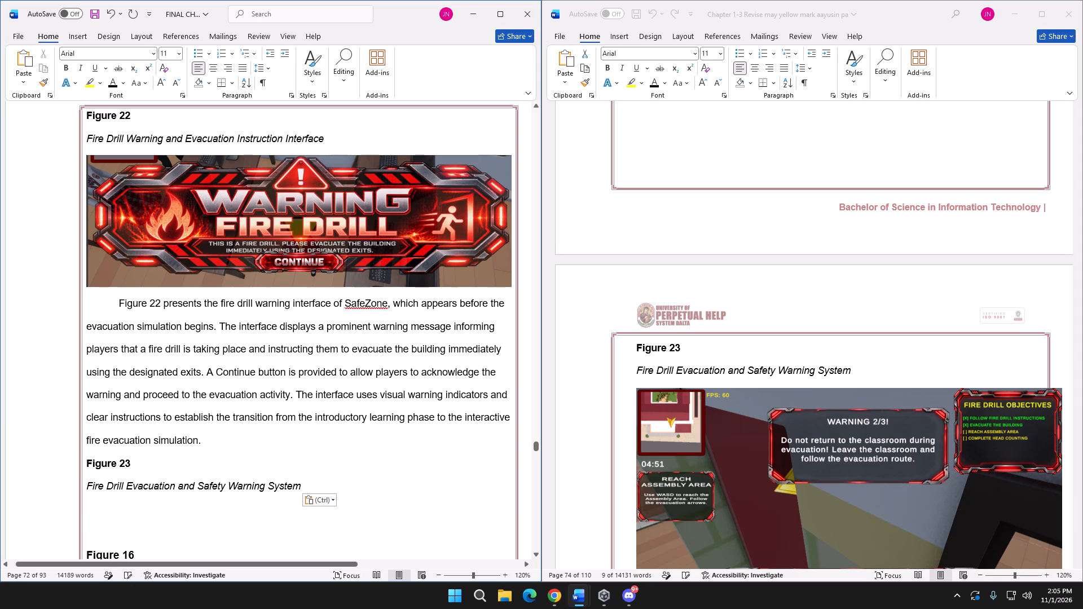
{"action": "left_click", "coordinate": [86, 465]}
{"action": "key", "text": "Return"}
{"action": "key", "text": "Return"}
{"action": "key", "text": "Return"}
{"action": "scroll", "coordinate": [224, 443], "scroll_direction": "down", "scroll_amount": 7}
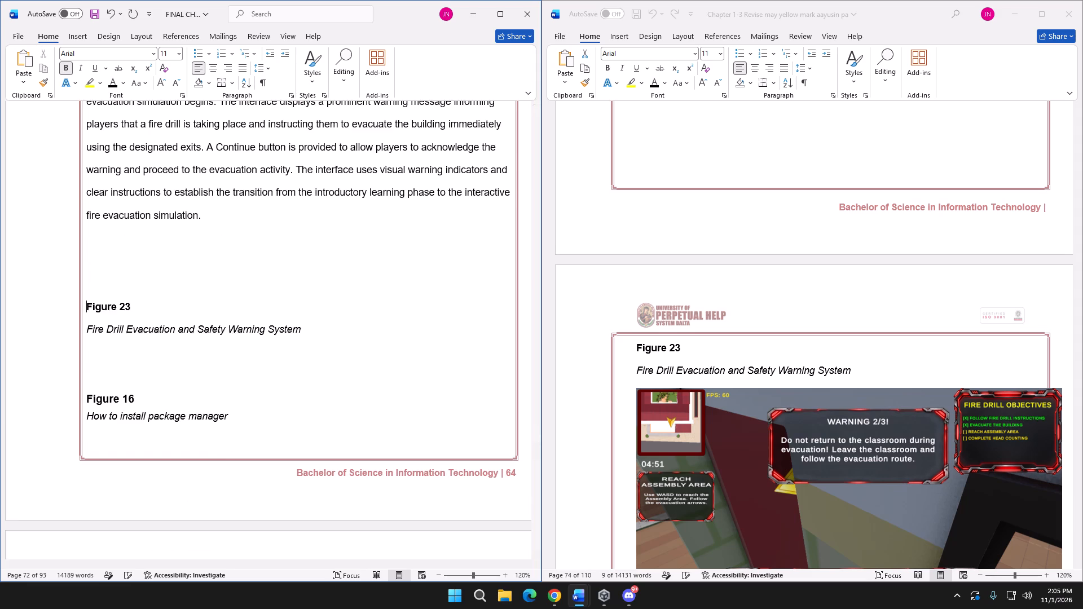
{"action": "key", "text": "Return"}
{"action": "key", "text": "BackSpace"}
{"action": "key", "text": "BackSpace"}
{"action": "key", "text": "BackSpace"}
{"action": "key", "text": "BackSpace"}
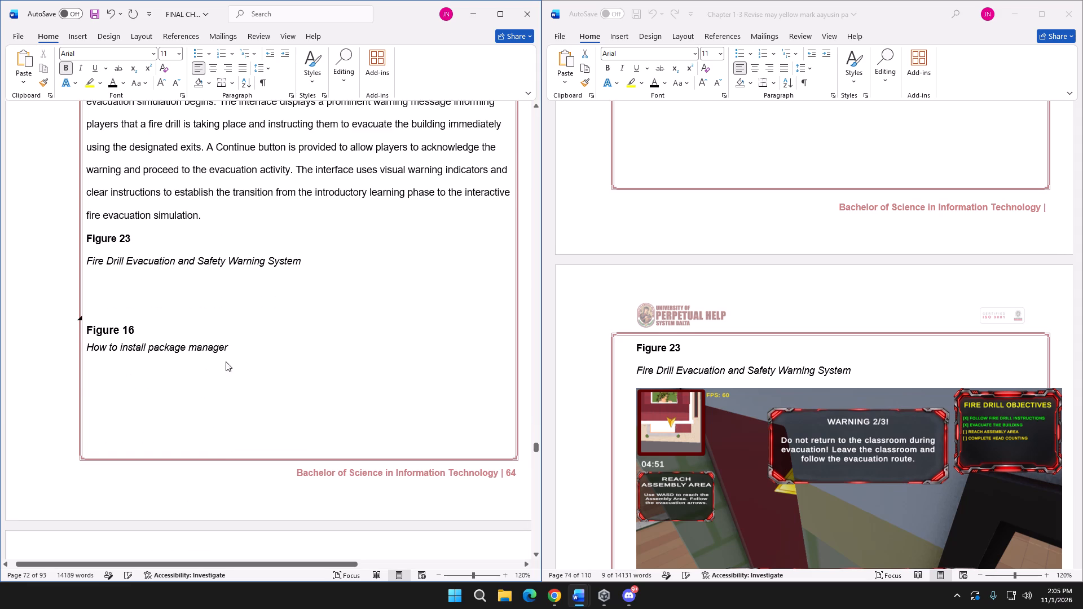
Insert six blank lines before the Figure 16 heading to push it onto the following page.
{"action": "left_click", "coordinate": [230, 343]}
{"action": "left_click", "coordinate": [85, 331]}
{"action": "key", "text": "Return"}
{"action": "key", "text": "Return"}
{"action": "key", "text": "Return"}
{"action": "key", "text": "Return"}
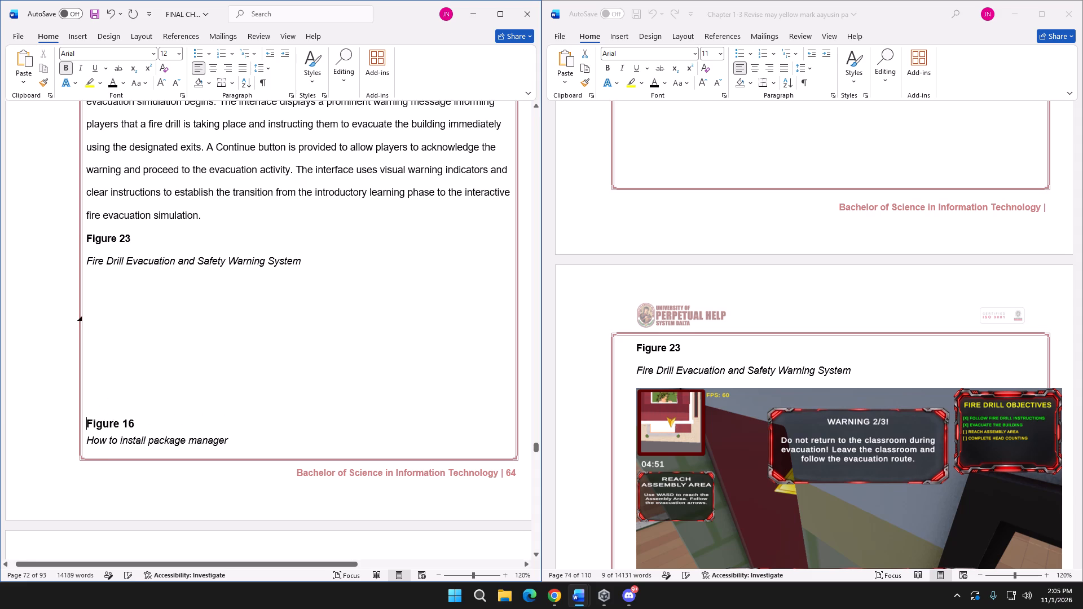
{"action": "key", "text": "Return"}
{"action": "key", "text": "Return"}
Copy the Figure 23 warning screenshot from the reference document and paste it below the Figure 23 caption in the FINAL thesis.
{"action": "left_click", "coordinate": [822, 436]}
{"action": "left_click", "coordinate": [812, 449]}
{"action": "key", "text": "ctrl+c"}
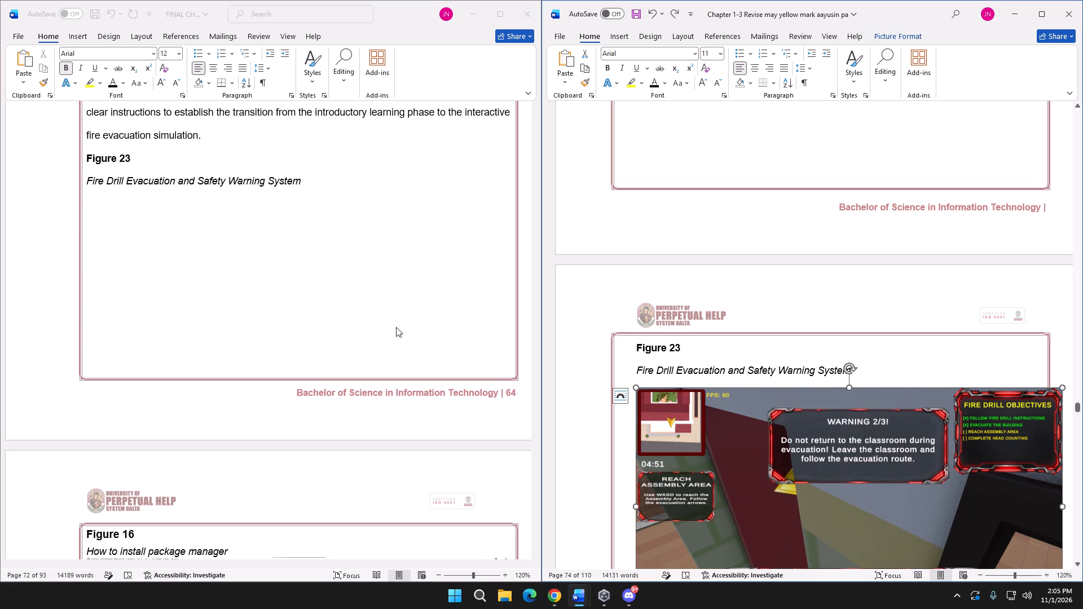
{"action": "left_click", "coordinate": [126, 232]}
{"action": "left_click", "coordinate": [91, 201]}
{"action": "key", "text": "ctrl+v"}
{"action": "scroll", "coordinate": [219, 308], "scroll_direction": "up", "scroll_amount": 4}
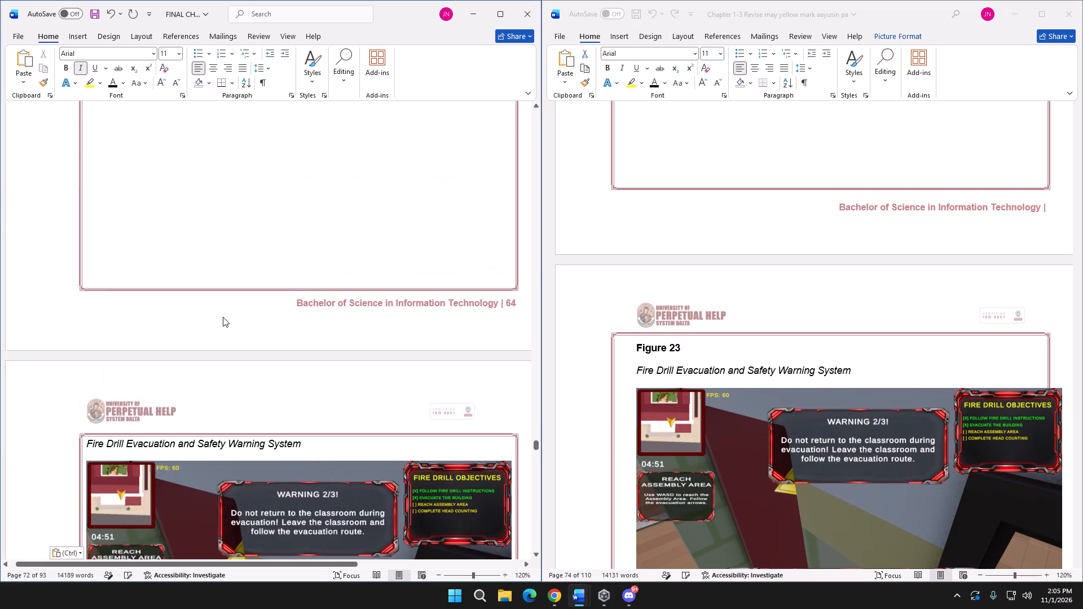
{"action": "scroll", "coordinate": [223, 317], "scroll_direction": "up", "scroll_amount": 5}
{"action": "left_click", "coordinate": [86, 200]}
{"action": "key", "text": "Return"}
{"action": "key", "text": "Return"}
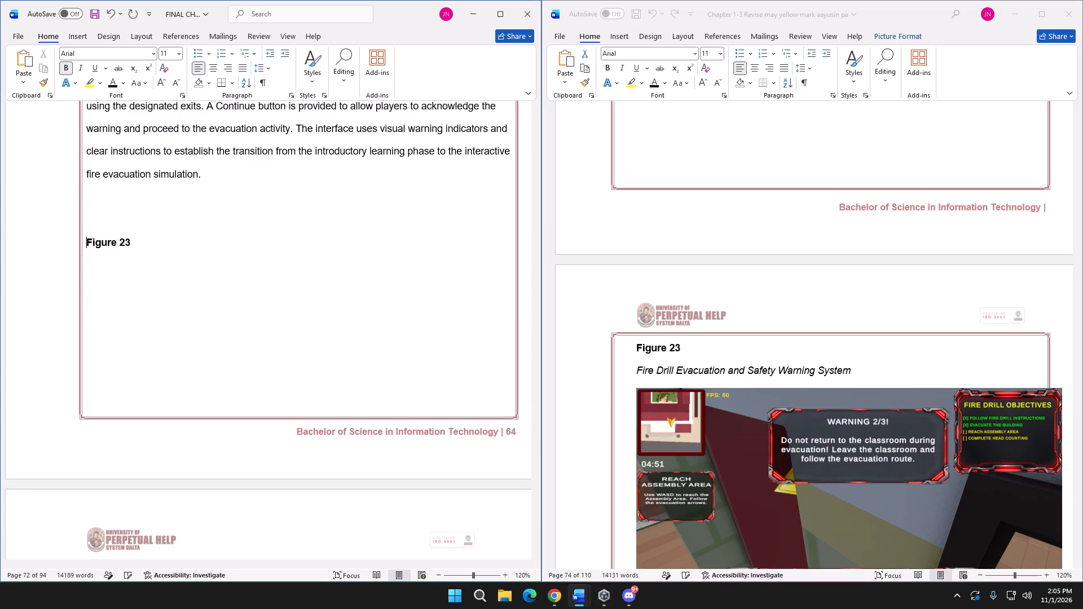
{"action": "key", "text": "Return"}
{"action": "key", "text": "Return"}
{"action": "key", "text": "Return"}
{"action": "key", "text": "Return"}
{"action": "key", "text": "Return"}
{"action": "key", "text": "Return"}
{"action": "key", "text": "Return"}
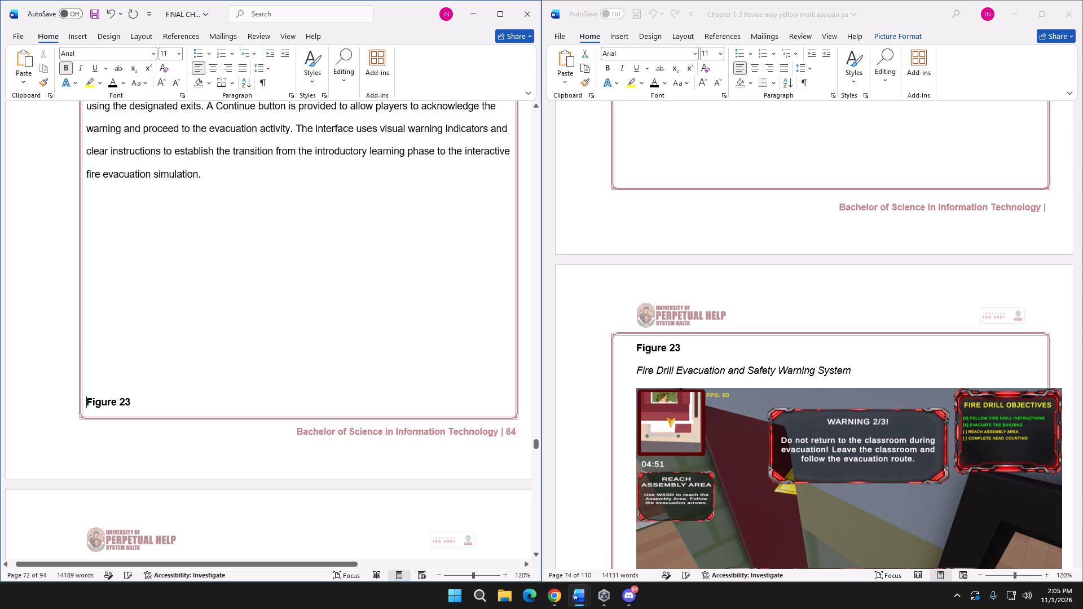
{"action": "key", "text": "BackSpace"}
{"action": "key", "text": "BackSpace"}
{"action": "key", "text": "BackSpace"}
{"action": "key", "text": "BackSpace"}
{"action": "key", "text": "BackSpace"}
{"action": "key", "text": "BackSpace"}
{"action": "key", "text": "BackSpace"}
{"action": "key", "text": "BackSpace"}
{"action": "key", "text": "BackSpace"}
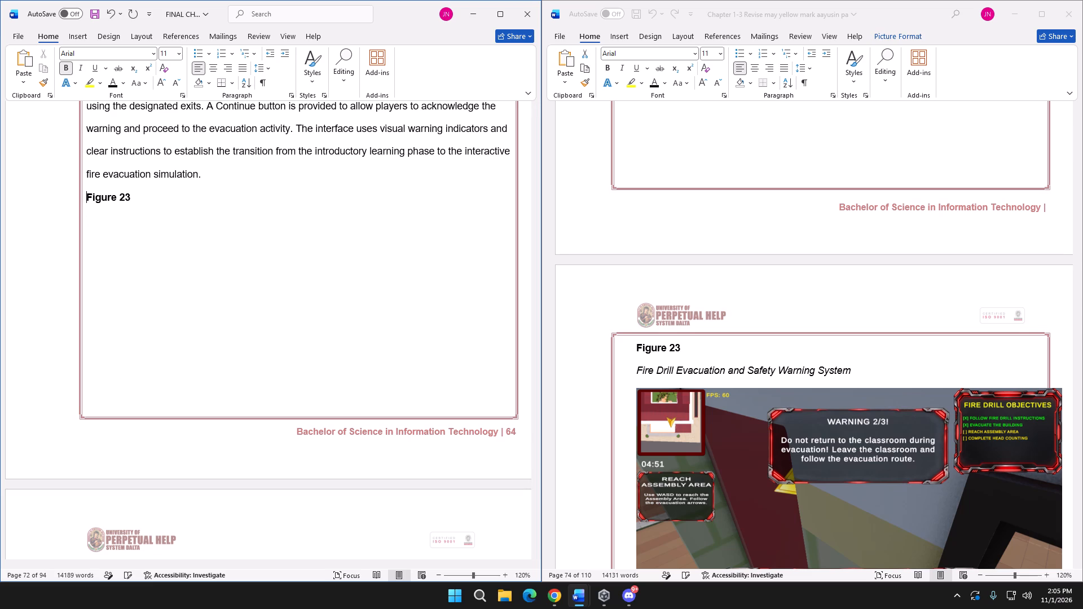
Insert ten blank lines before the Figure 23 label to bring it onto the same page as its caption and picture.
{"action": "key", "text": "Return"}
{"action": "key", "text": "Return"}
{"action": "key", "text": "Return"}
{"action": "key", "text": "Return"}
{"action": "key", "text": "Return"}
{"action": "key", "text": "Return"}
{"action": "key", "text": "Return"}
{"action": "key", "text": "Return"}
{"action": "key", "text": "Return"}
{"action": "key", "text": "Return"}
{"action": "scroll", "coordinate": [369, 353], "scroll_direction": "down", "scroll_amount": 4}
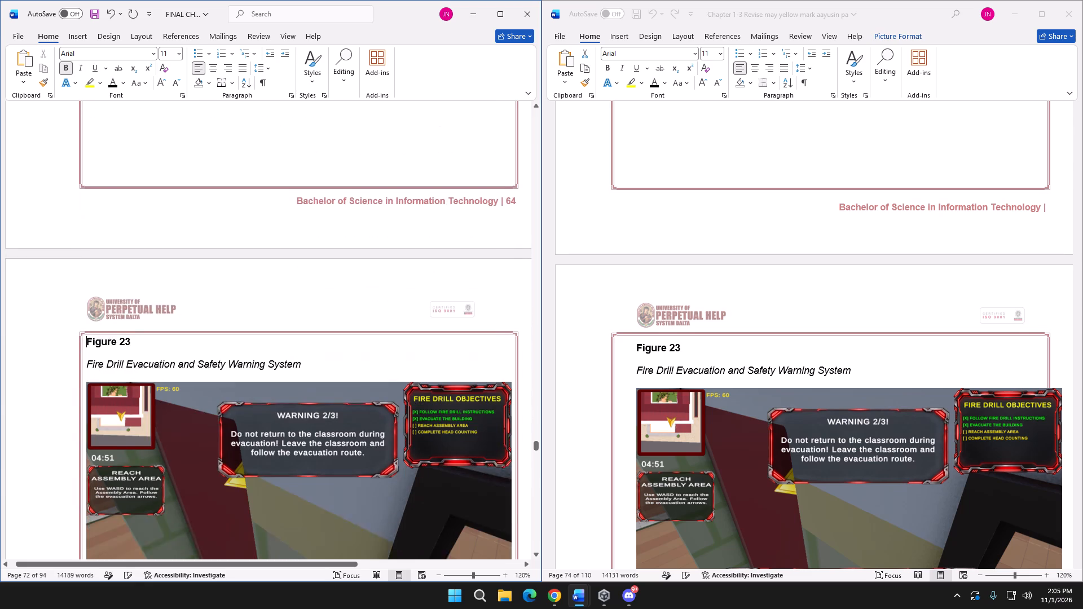
Copy the full Figure 23 description paragraph from the reference and paste it below the Figure 23 picture in the thesis.
{"action": "scroll", "coordinate": [370, 355], "scroll_direction": "down", "scroll_amount": 8}
{"action": "scroll", "coordinate": [747, 449], "scroll_direction": "down", "scroll_amount": 7}
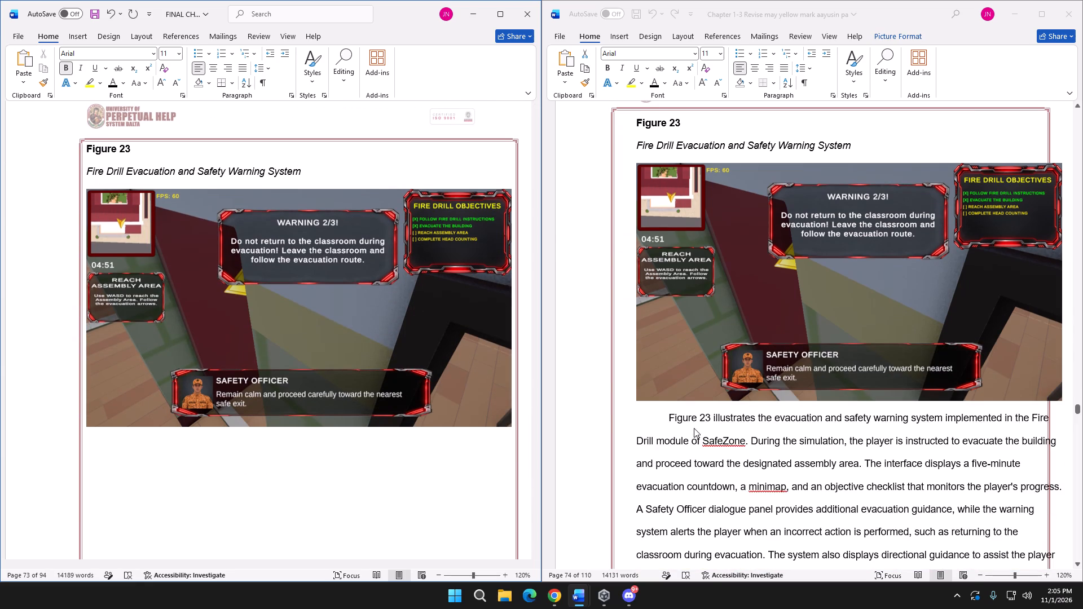
{"action": "left_click", "coordinate": [673, 421]}
{"action": "left_click_drag", "start_coordinate": [668, 420], "coordinate": [793, 497]}
{"action": "scroll", "coordinate": [781, 452], "scroll_direction": "down", "scroll_amount": 4}
{"action": "key", "text": "ctrl+c"}
{"action": "left_click", "coordinate": [146, 442]}
{"action": "left_click", "coordinate": [121, 442]}
{"action": "left_click", "coordinate": [96, 433]}
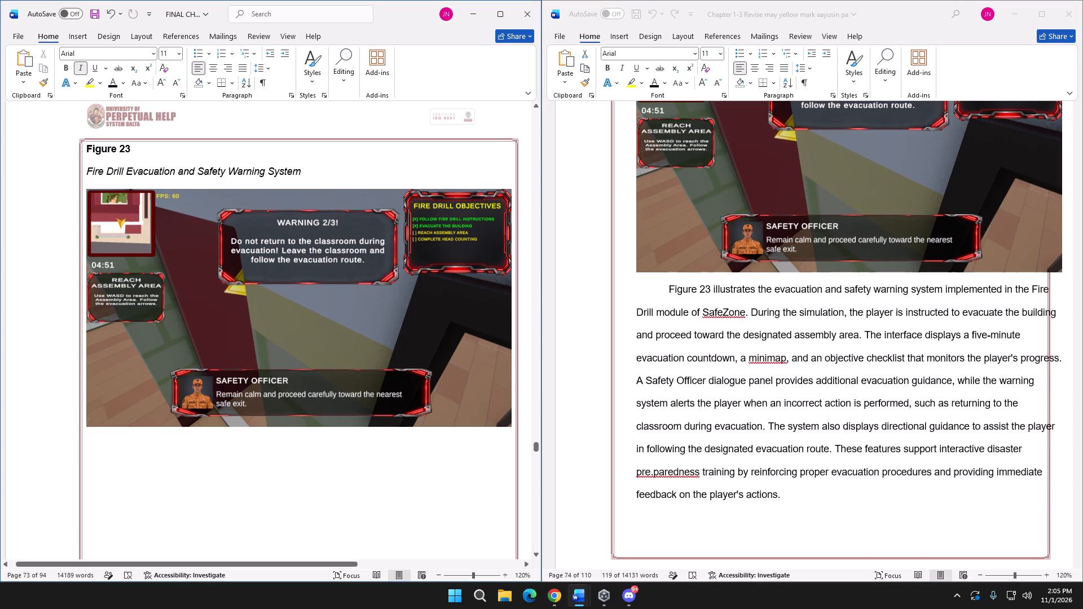
{"action": "left_click", "coordinate": [94, 438]}
{"action": "key", "text": "ctrl+v"}
Copy the Figure 24 label and Fire Drill Evacuation Route and Safety Officer Guidance Interface caption to the page after the Figure 23 description.
{"action": "scroll", "coordinate": [234, 428], "scroll_direction": "down", "scroll_amount": 6}
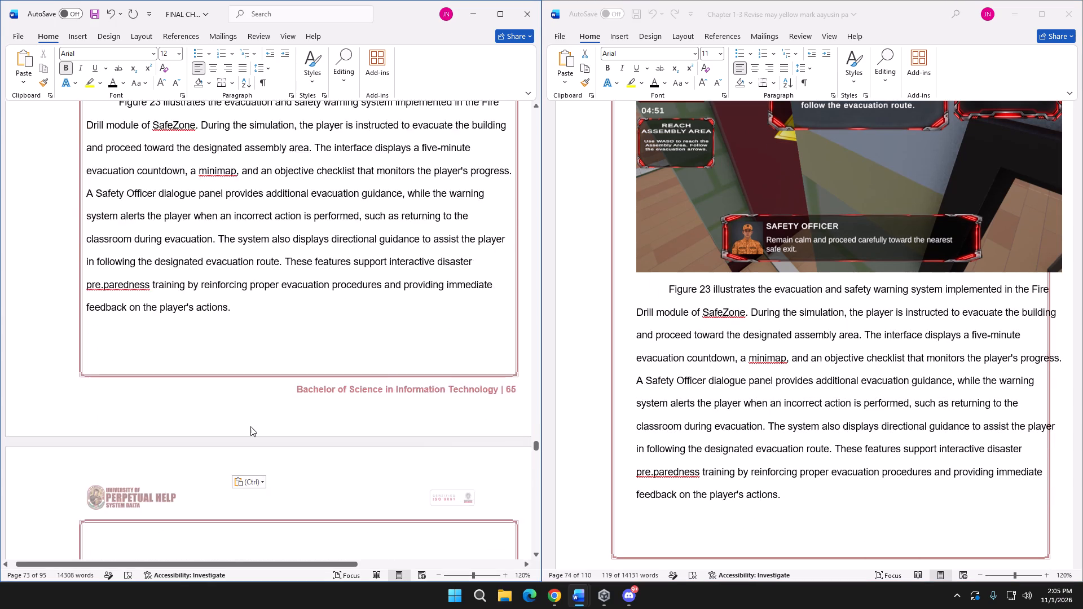
{"action": "scroll", "coordinate": [250, 426], "scroll_direction": "down", "scroll_amount": 5}
{"action": "scroll", "coordinate": [672, 424], "scroll_direction": "down", "scroll_amount": 11}
{"action": "left_click", "coordinate": [638, 367]}
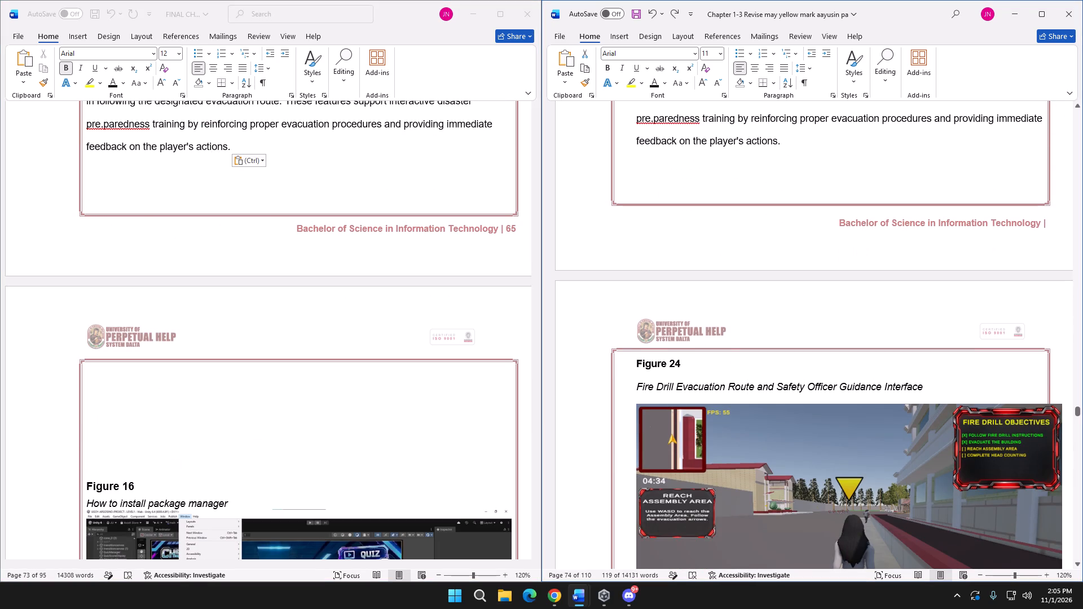
{"action": "left_click_drag", "start_coordinate": [633, 363], "coordinate": [914, 385]}
{"action": "key", "text": "ctrl+c"}
{"action": "left_click", "coordinate": [90, 374]}
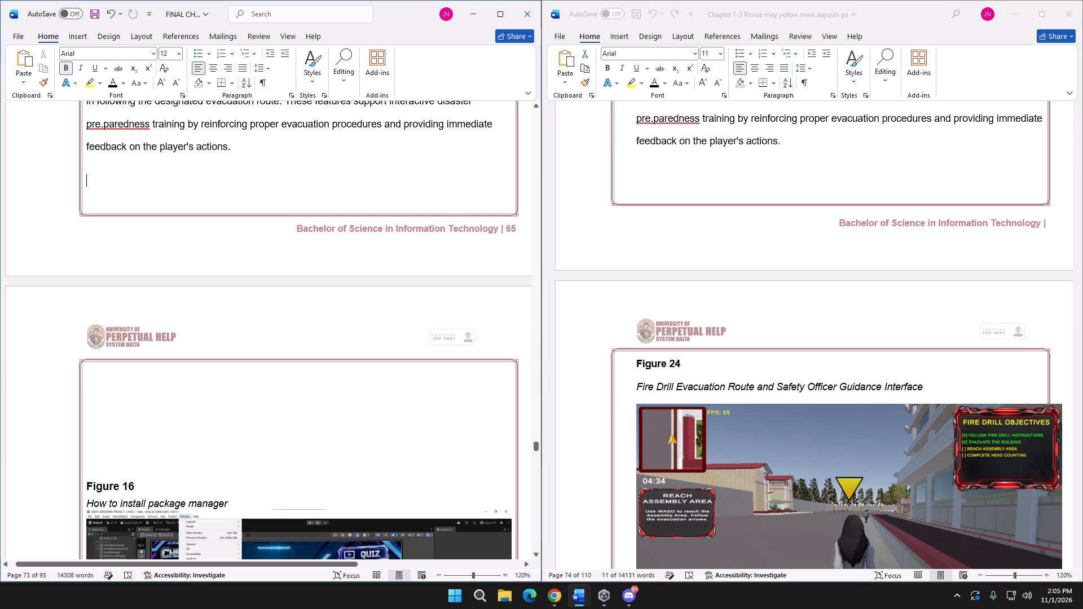
{"action": "left_click", "coordinate": [92, 371]}
{"action": "key", "text": "ctrl+v"}
Copy the Figure 24 evacuation route screenshot to below its caption in the thesis and remove the extra gap above the picture.
{"action": "scroll", "coordinate": [681, 452], "scroll_direction": "down", "scroll_amount": 5}
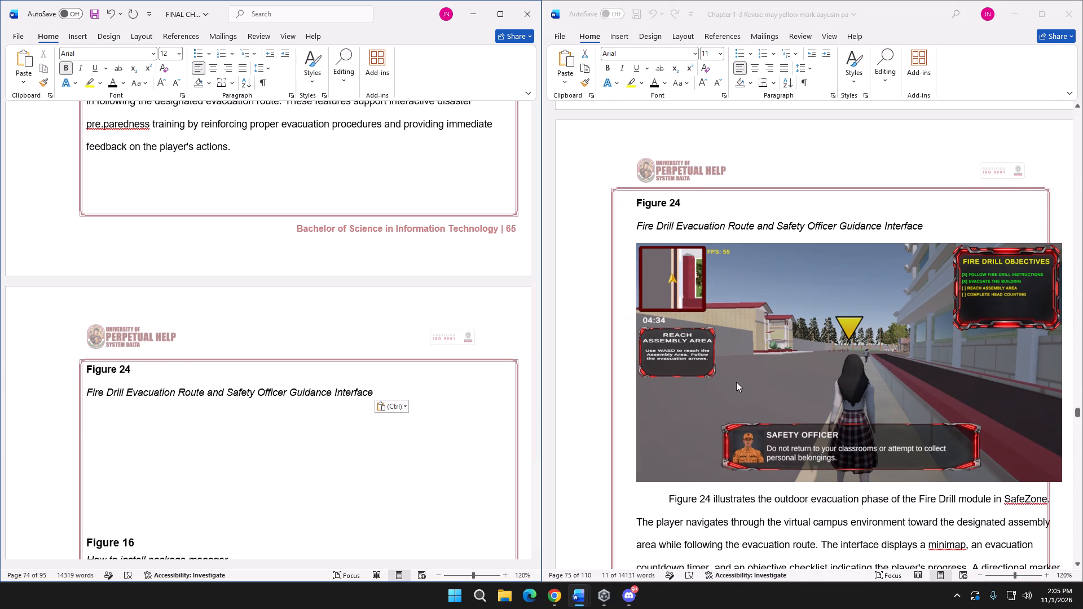
{"action": "double_click", "coordinate": [736, 382]}
{"action": "key", "text": "ctrl+c"}
{"action": "left_click", "coordinate": [105, 412]}
{"action": "key", "text": "ctrl+v"}
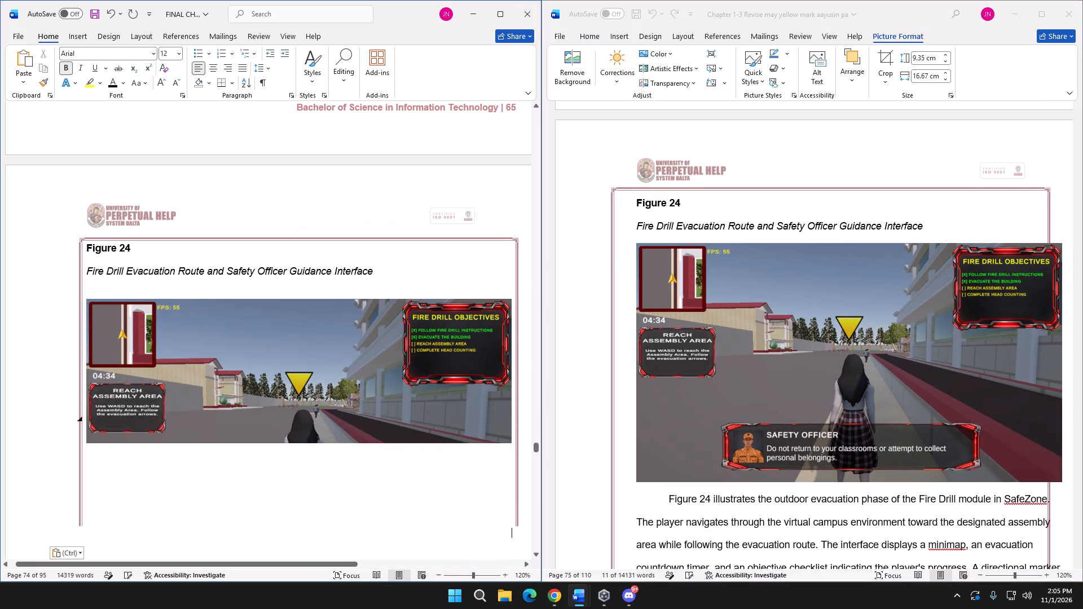
{"action": "left_click", "coordinate": [104, 292]}
{"action": "left_click", "coordinate": [100, 289]}
{"action": "left_click", "coordinate": [93, 289]}
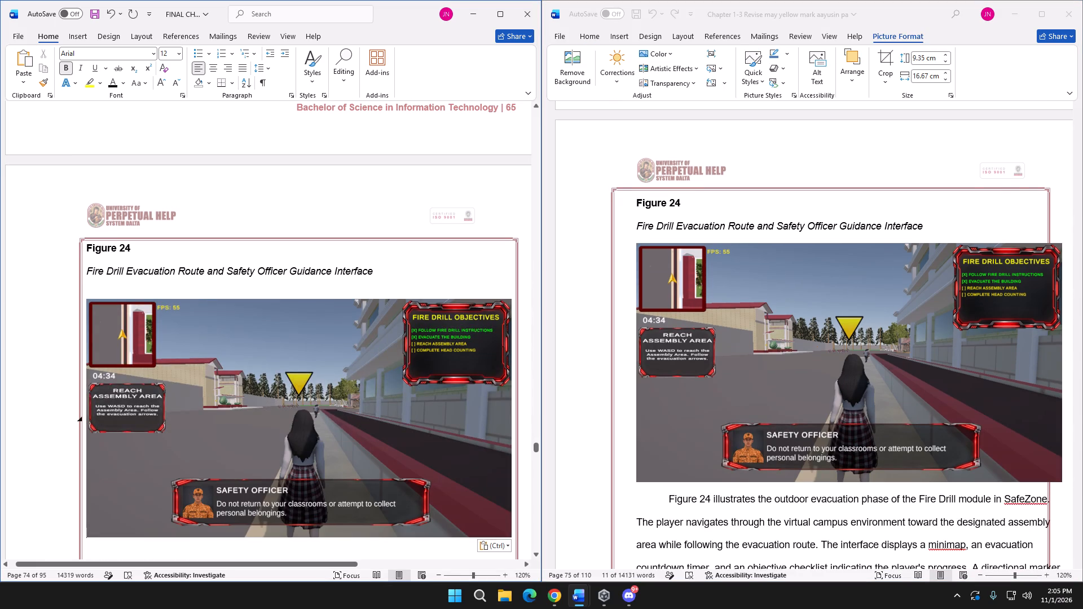
{"action": "left_click", "coordinate": [80, 290]}
{"action": "left_click", "coordinate": [85, 299]}
{"action": "key", "text": "BackSpace"}
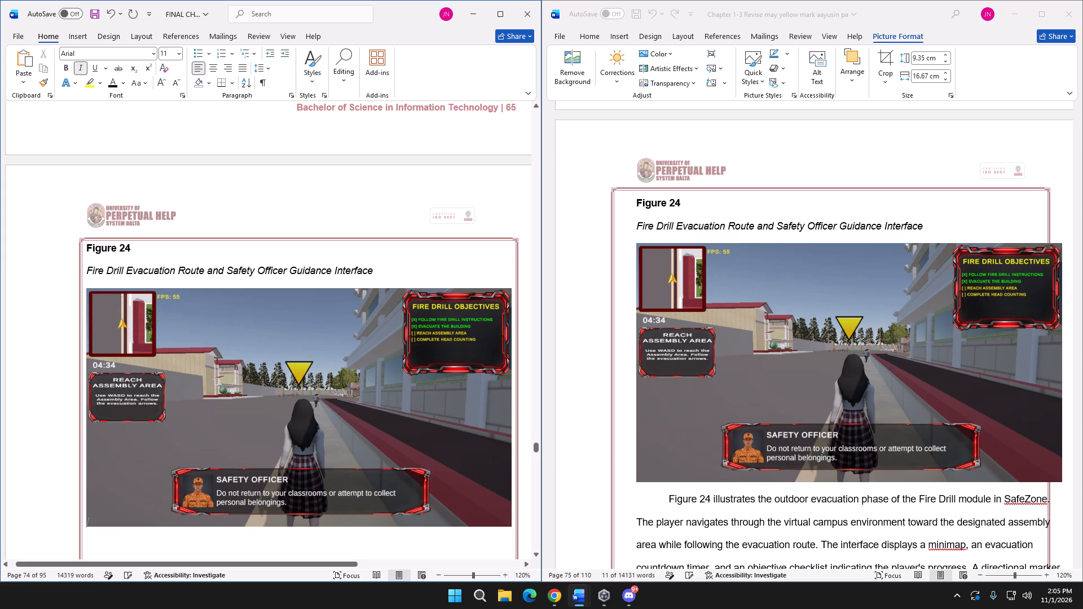
Copy the Figure 24 description paragraph from the reference and paste it below the Figure 24 picture in the thesis.
{"action": "scroll", "coordinate": [278, 346], "scroll_direction": "down", "scroll_amount": 7}
{"action": "left_click", "coordinate": [129, 328]}
{"action": "left_click", "coordinate": [98, 319]}
{"action": "scroll", "coordinate": [646, 425], "scroll_direction": "down", "scroll_amount": 6}
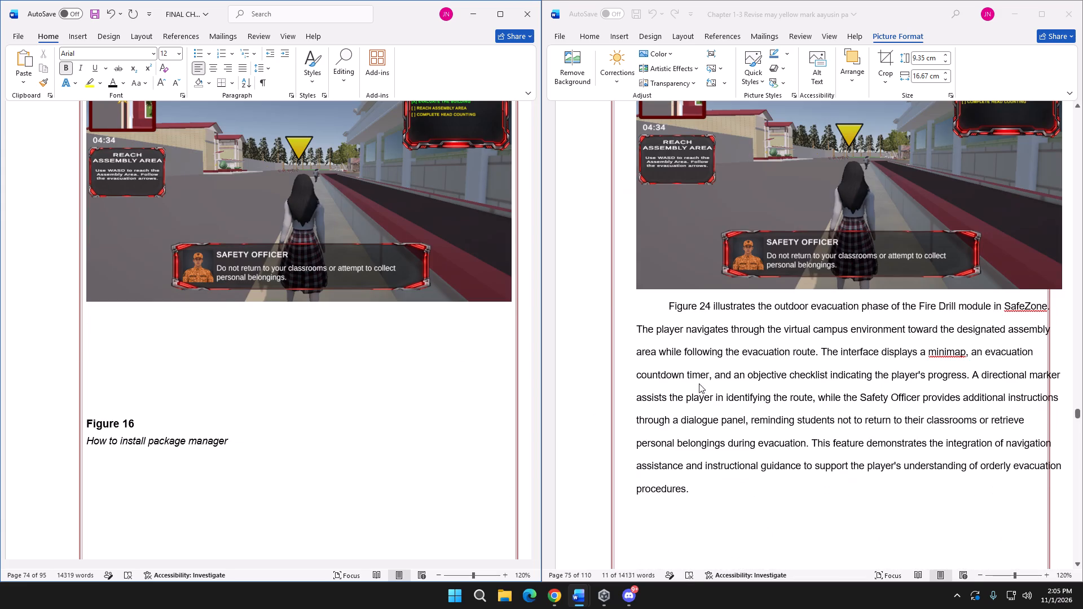
{"action": "double_click", "coordinate": [661, 302]}
{"action": "left_click_drag", "start_coordinate": [665, 305], "coordinate": [722, 489]}
{"action": "key", "text": "ctrl+c"}
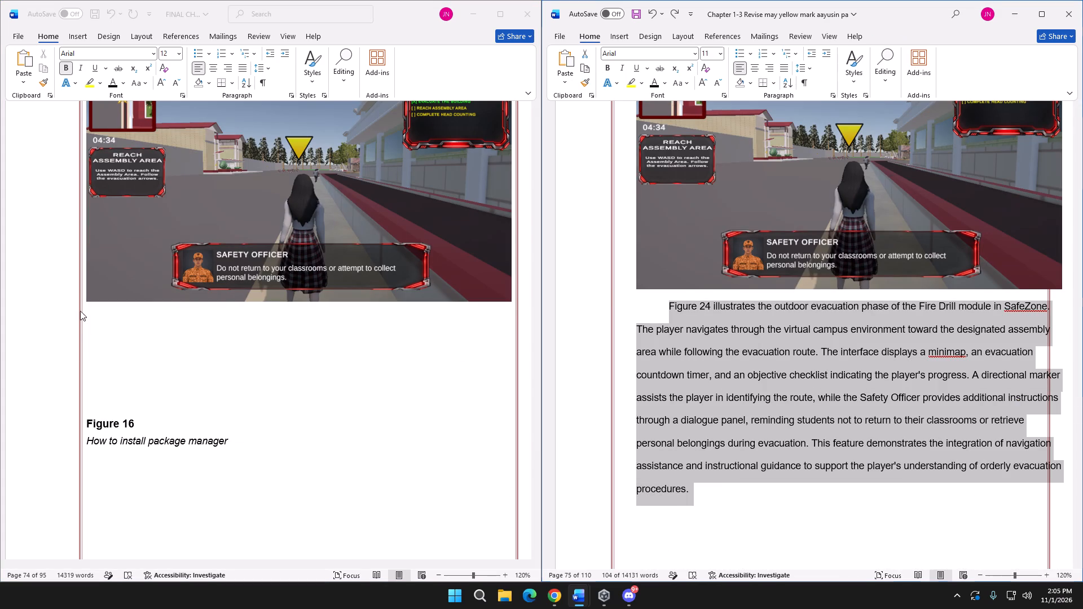
{"action": "left_click", "coordinate": [81, 311]}
{"action": "key", "text": "ctrl+v"}
Copy the Figure 25 label and Fire Drill Mission Failed and Classroom Return Violation Interface caption after the Figure 24 description, starting them on a new page.
{"action": "scroll", "coordinate": [173, 381], "scroll_direction": "down", "scroll_amount": 11}
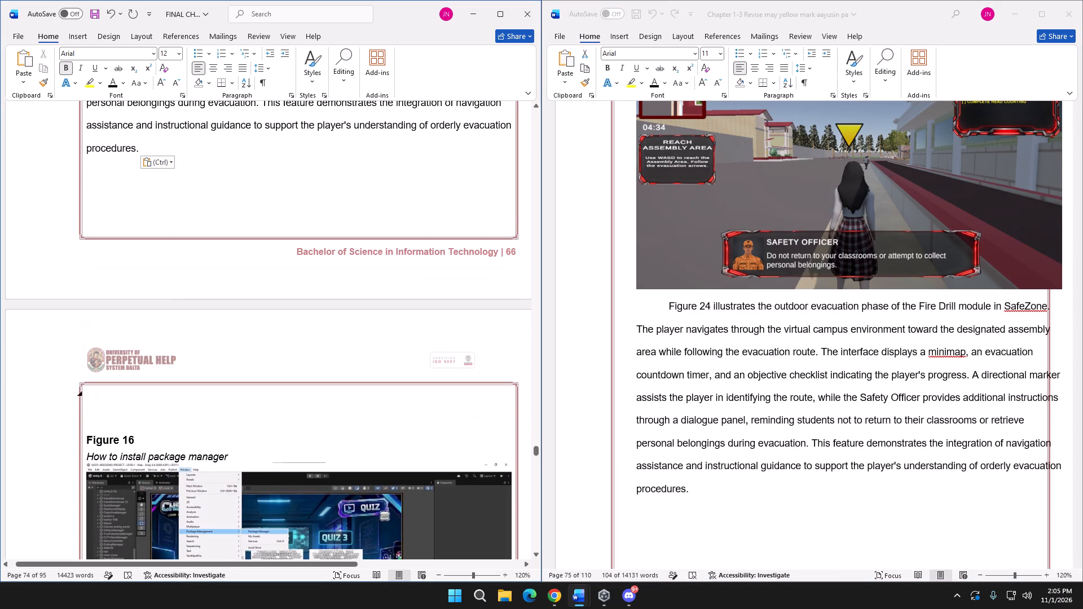
{"action": "left_click", "coordinate": [101, 394]}
{"action": "scroll", "coordinate": [595, 423], "scroll_direction": "down", "scroll_amount": 12}
{"action": "left_click", "coordinate": [633, 347]}
{"action": "left_click_drag", "start_coordinate": [635, 346], "coordinate": [720, 352]}
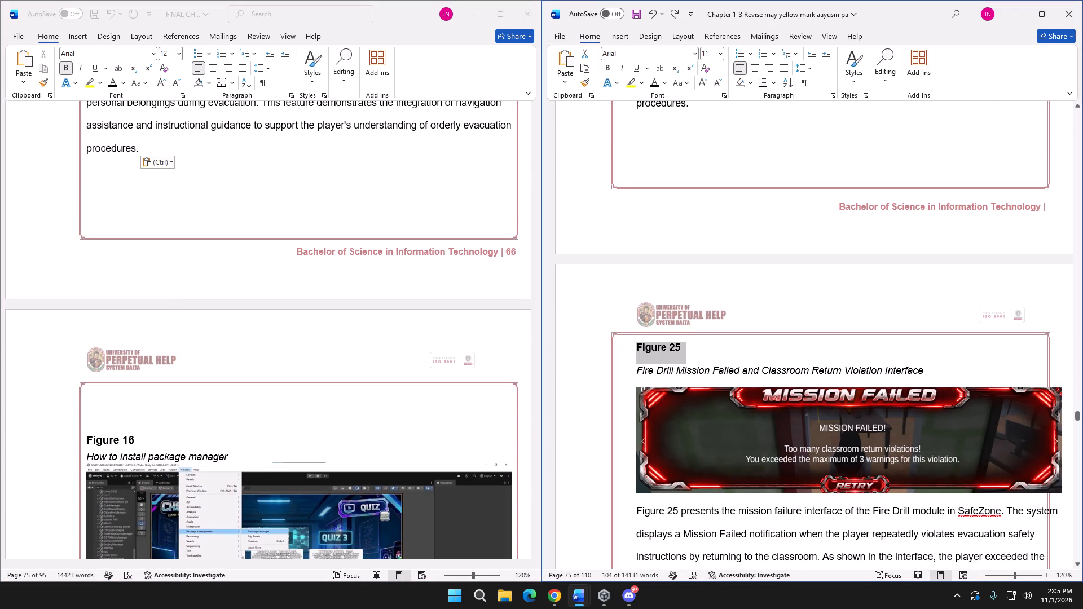
{"action": "left_click_drag", "start_coordinate": [720, 352], "coordinate": [946, 367]}
{"action": "key", "text": "ctrl+c"}
{"action": "left_click", "coordinate": [118, 396]}
{"action": "key", "text": "ctrl+v"}
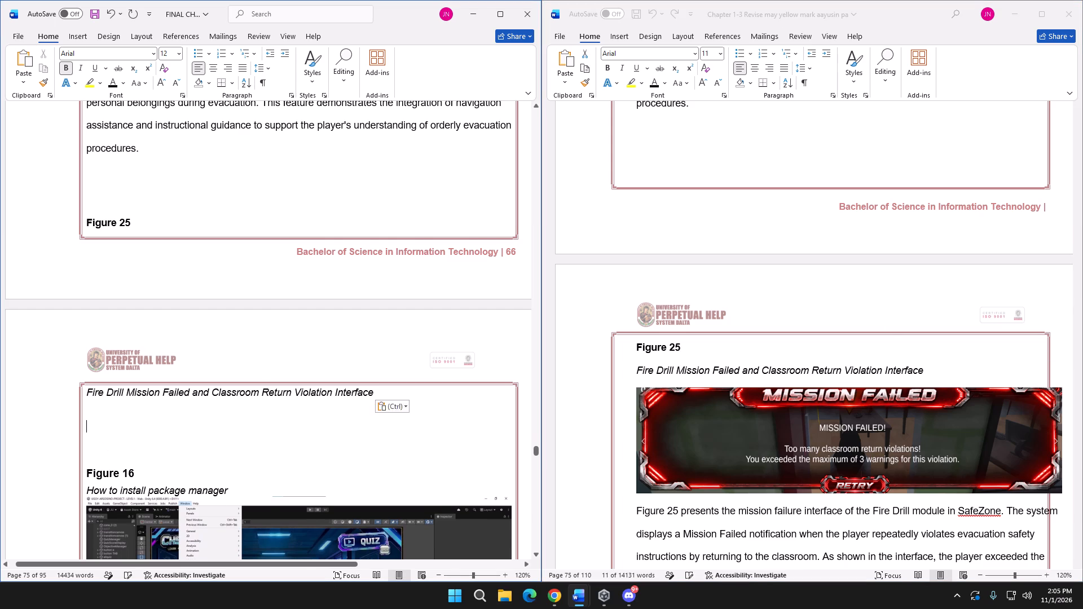
{"action": "scroll", "coordinate": [176, 395], "scroll_direction": "down", "scroll_amount": 1}
{"action": "left_click", "coordinate": [83, 195]}
{"action": "key", "text": "Return"}
Copy the Figure 25 Mission Failed screenshot to below its caption in the thesis and remove the extra gap above the picture.
{"action": "scroll", "coordinate": [256, 381], "scroll_direction": "down", "scroll_amount": 4}
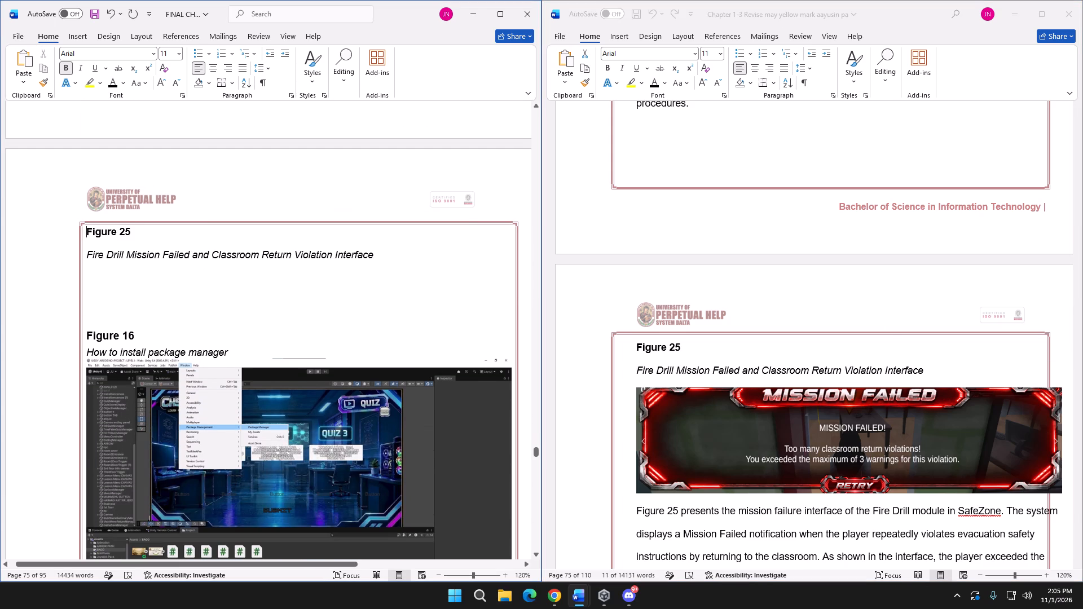
{"action": "left_click", "coordinate": [706, 450]}
{"action": "left_click", "coordinate": [719, 445]}
{"action": "key", "text": "ctrl+c"}
{"action": "left_click", "coordinate": [116, 281]}
{"action": "left_click", "coordinate": [90, 278]}
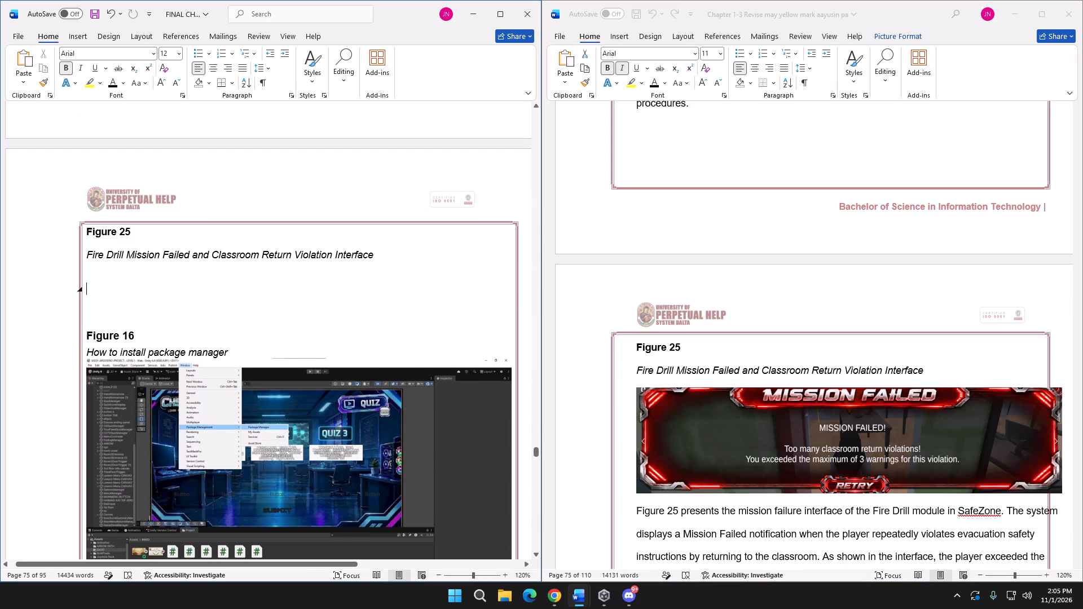
{"action": "key", "text": "ctrl+v"}
{"action": "left_click", "coordinate": [99, 270]}
{"action": "left_click", "coordinate": [83, 284]}
{"action": "key", "text": "BackSpace"}
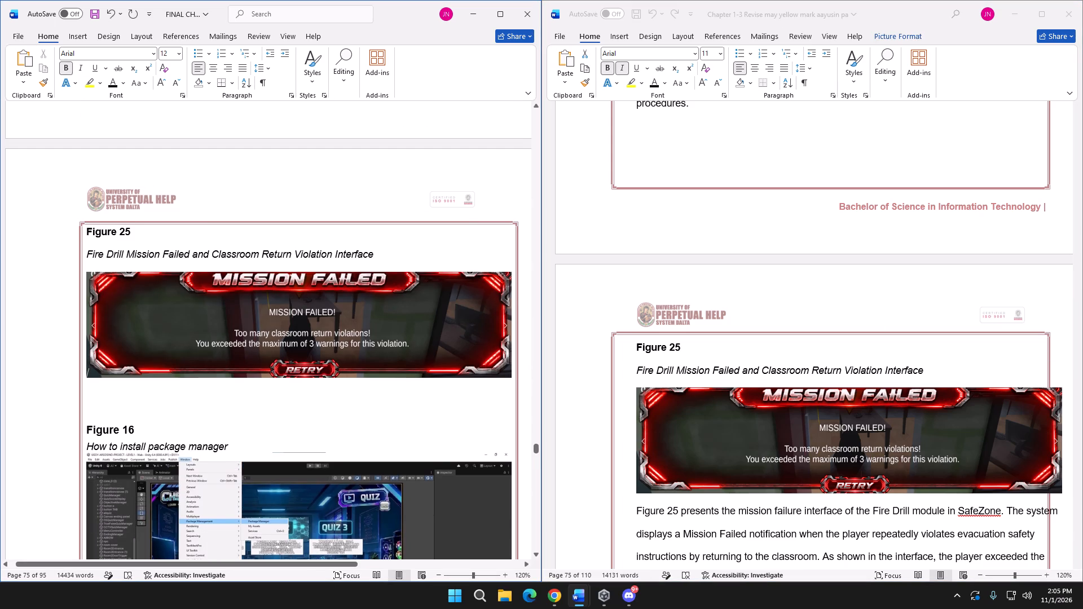
Copy the Figure 25 description paragraph to below its picture in the thesis and indent its first line.
{"action": "left_click", "coordinate": [126, 403]}
{"action": "scroll", "coordinate": [564, 444], "scroll_direction": "down", "scroll_amount": 7}
{"action": "left_click", "coordinate": [633, 297]}
{"action": "left_click", "coordinate": [636, 294]}
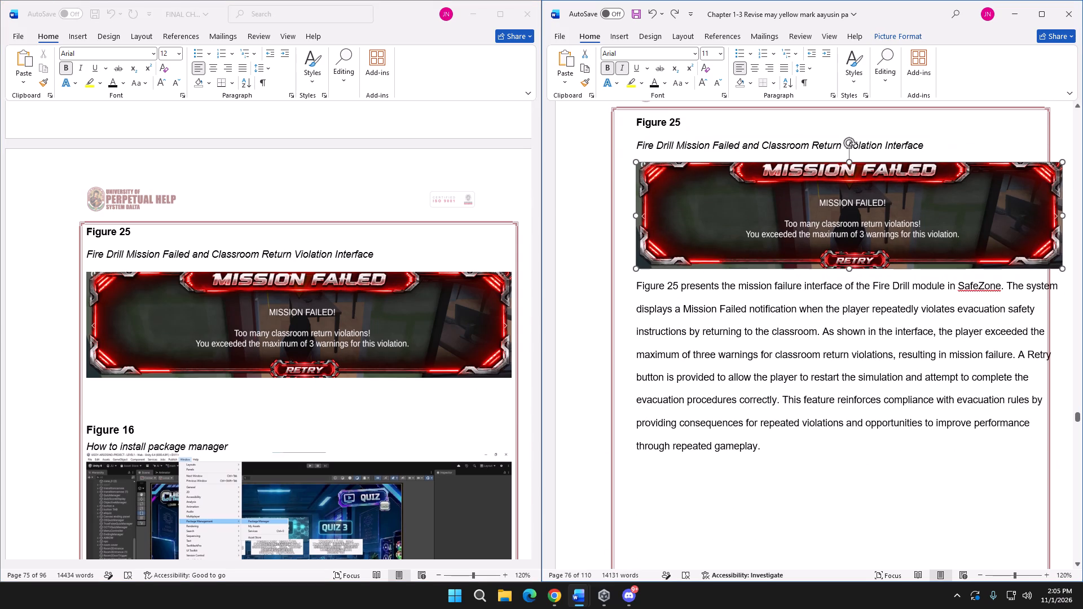
{"action": "left_click_drag", "start_coordinate": [637, 290], "coordinate": [776, 444]}
{"action": "key", "text": "ctrl+c"}
{"action": "left_click", "coordinate": [118, 393]}
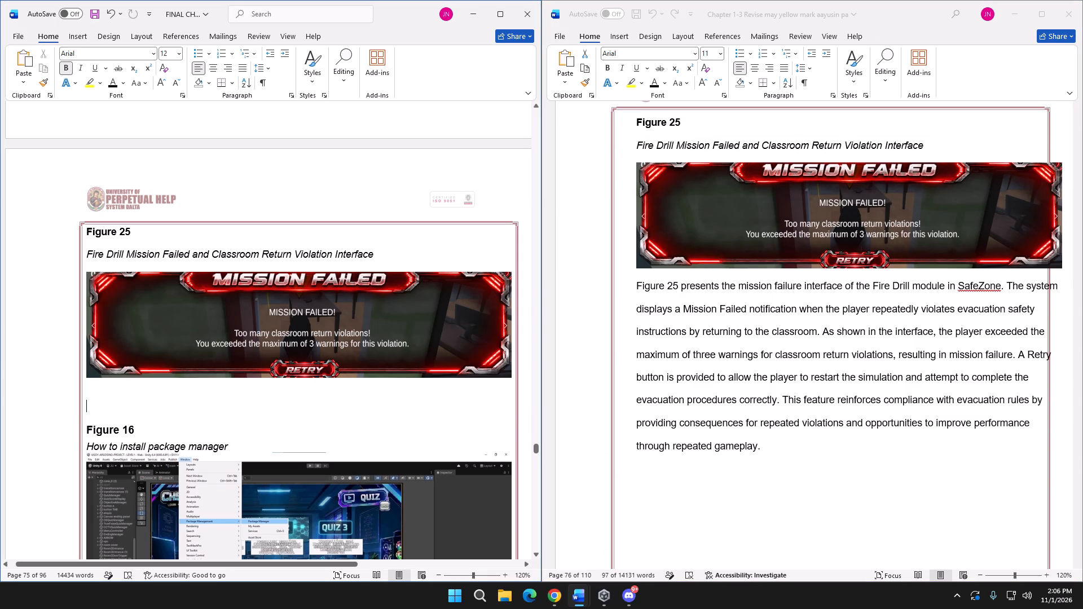
{"action": "key", "text": "ctrl+v"}
{"action": "left_click", "coordinate": [86, 341]}
{"action": "key", "text": "Tab"}
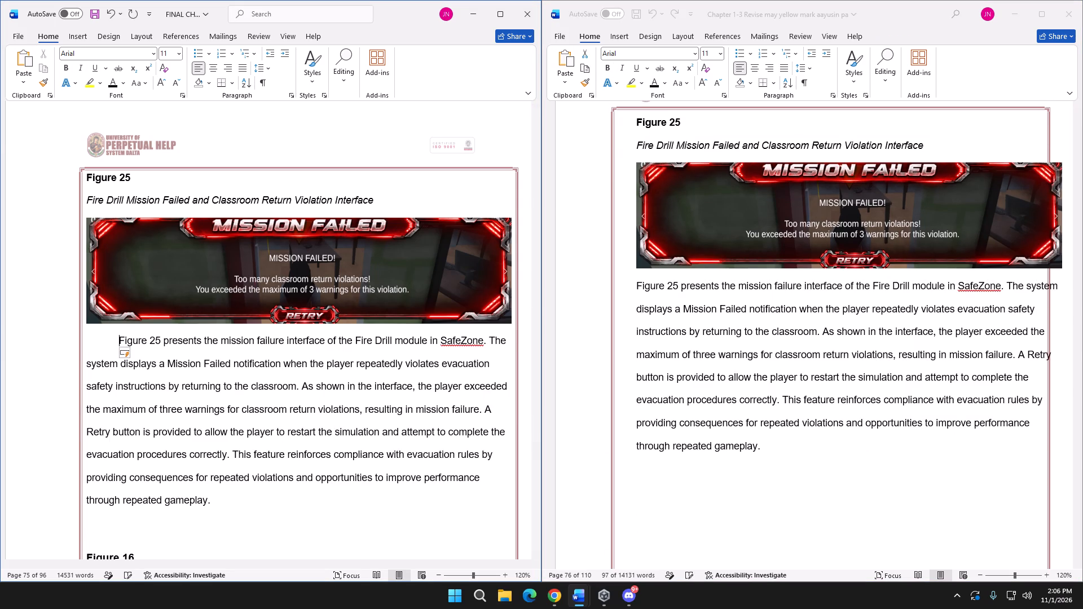
Copy the Figure 26 label and Fire Drill Head Counting Progress Interface caption from the reference to below the Figure 25 description.
{"action": "scroll", "coordinate": [190, 430], "scroll_direction": "down", "scroll_amount": 5}
{"action": "scroll", "coordinate": [673, 435], "scroll_direction": "down", "scroll_amount": 8}
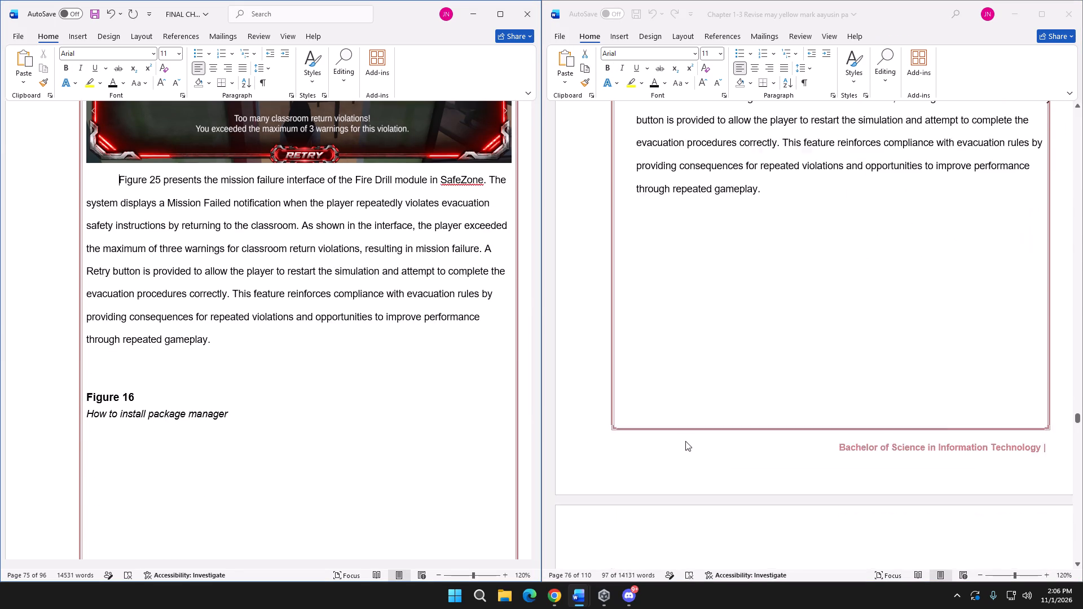
{"action": "scroll", "coordinate": [685, 441], "scroll_direction": "down", "scroll_amount": 8}
{"action": "left_click", "coordinate": [639, 338]}
{"action": "left_click_drag", "start_coordinate": [634, 333], "coordinate": [850, 358]}
{"action": "key", "text": "ctrl+c"}
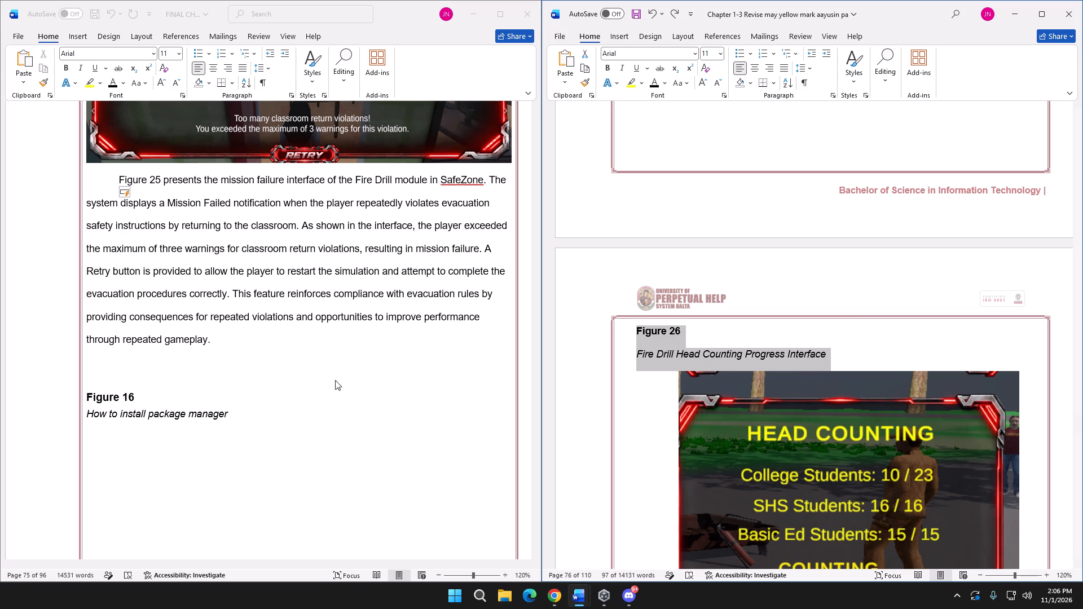
{"action": "left_click", "coordinate": [120, 359]}
{"action": "left_click", "coordinate": [99, 368]}
{"action": "key", "text": "ctrl+v"}
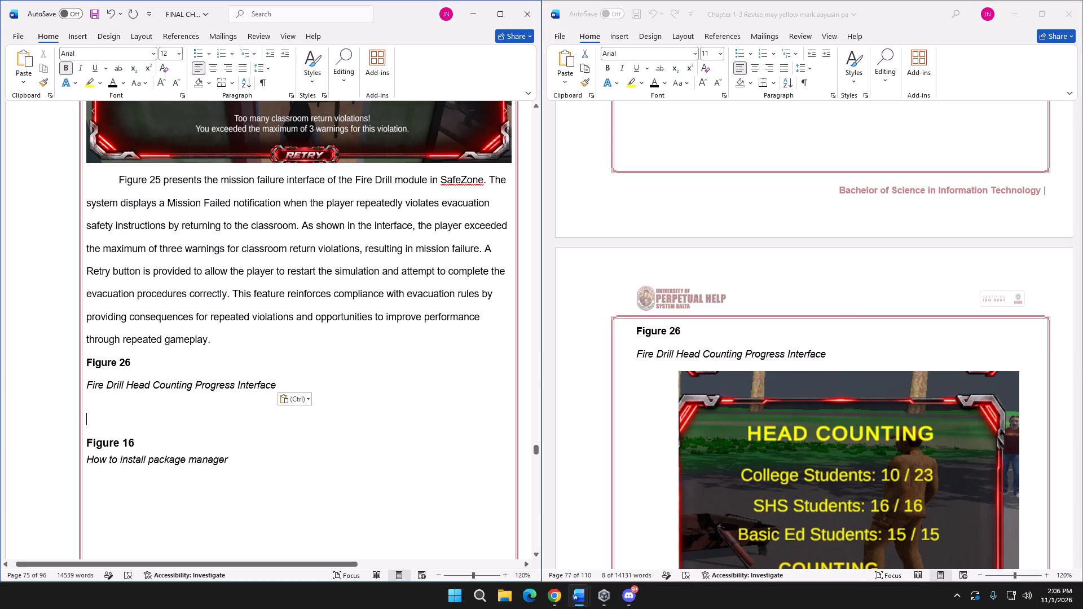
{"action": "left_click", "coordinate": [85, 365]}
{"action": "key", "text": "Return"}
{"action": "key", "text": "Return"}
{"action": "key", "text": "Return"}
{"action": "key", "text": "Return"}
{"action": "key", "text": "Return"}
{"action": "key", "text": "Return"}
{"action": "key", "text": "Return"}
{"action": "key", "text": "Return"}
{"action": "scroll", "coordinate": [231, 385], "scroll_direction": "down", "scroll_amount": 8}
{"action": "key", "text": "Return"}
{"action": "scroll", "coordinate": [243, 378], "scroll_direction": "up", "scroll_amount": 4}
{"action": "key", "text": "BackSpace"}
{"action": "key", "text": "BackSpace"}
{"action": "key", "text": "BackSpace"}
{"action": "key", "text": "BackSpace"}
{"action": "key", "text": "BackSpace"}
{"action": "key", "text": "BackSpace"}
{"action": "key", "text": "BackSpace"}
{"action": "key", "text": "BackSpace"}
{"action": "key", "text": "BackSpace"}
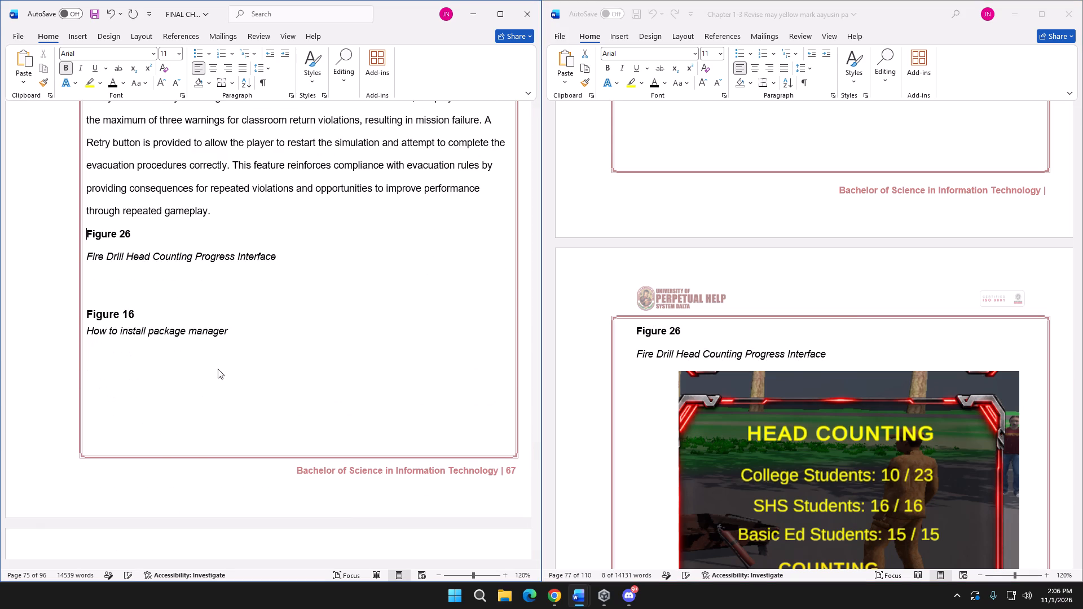
Insert blank lines before the old Figure 16 package manager heading to push it onto the next page.
{"action": "left_click", "coordinate": [112, 303]}
{"action": "left_click", "coordinate": [86, 313]}
{"action": "key", "text": "Return"}
{"action": "key", "text": "Return"}
{"action": "key", "text": "Return"}
{"action": "key", "text": "Return"}
{"action": "key", "text": "Return"}
{"action": "key", "text": "Return"}
{"action": "key", "text": "Return"}
{"action": "key", "text": "Return"}
{"action": "key", "text": "Return"}
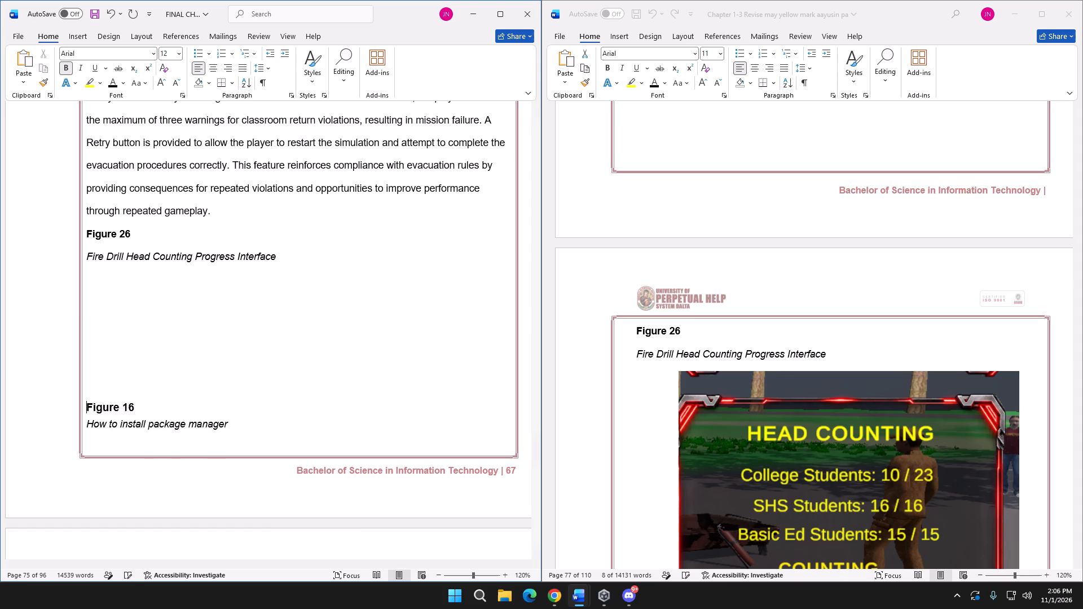
Copy the Figure 26 Head Counting picture from the reference document.
{"action": "left_click", "coordinate": [804, 453]}
{"action": "left_click", "coordinate": [813, 462]}
{"action": "key", "text": "ctrl+c"}
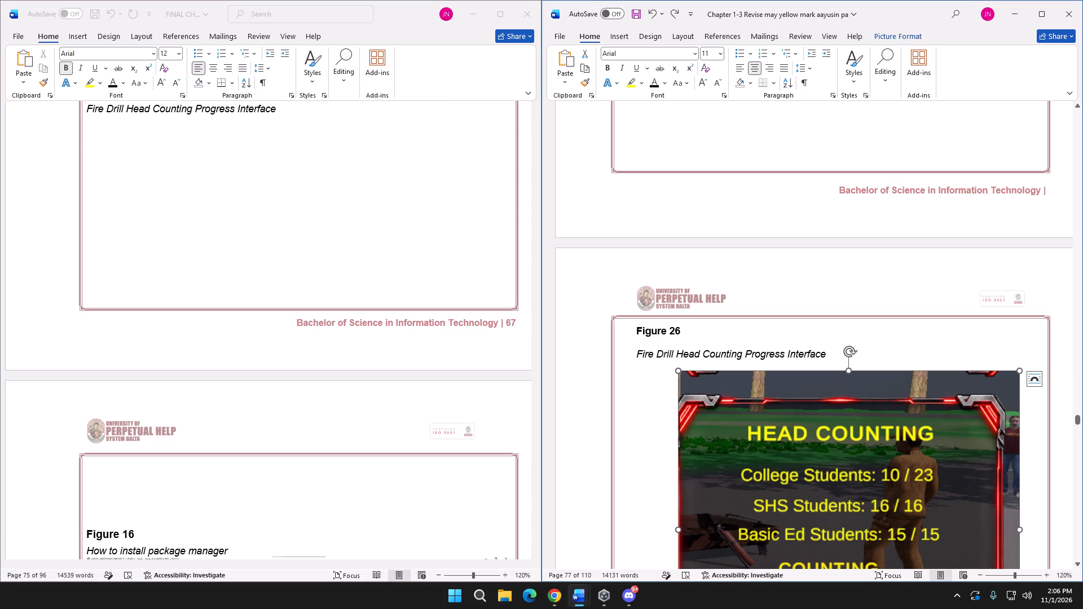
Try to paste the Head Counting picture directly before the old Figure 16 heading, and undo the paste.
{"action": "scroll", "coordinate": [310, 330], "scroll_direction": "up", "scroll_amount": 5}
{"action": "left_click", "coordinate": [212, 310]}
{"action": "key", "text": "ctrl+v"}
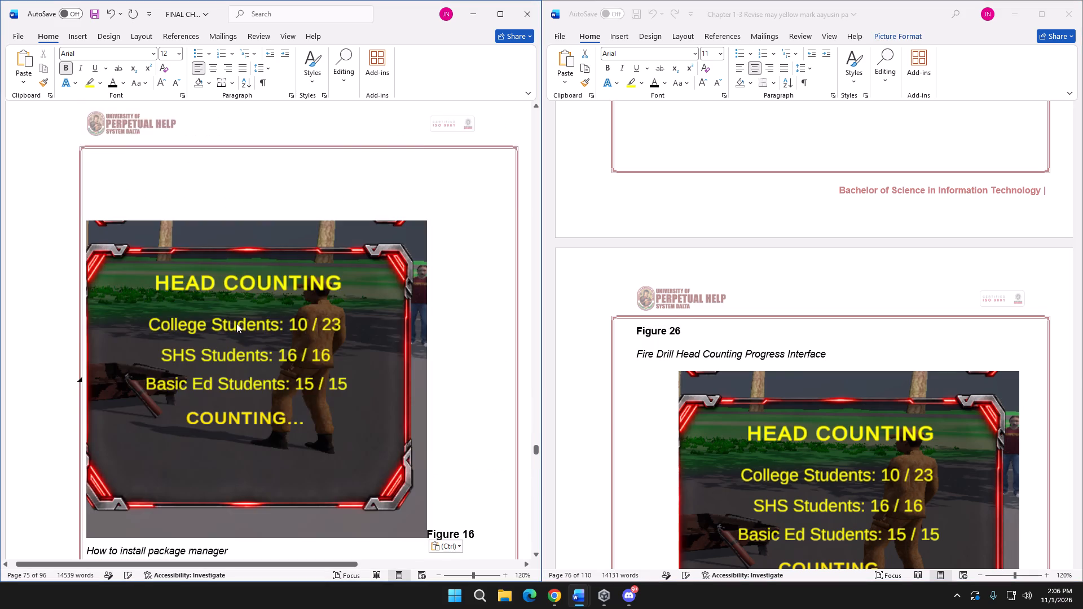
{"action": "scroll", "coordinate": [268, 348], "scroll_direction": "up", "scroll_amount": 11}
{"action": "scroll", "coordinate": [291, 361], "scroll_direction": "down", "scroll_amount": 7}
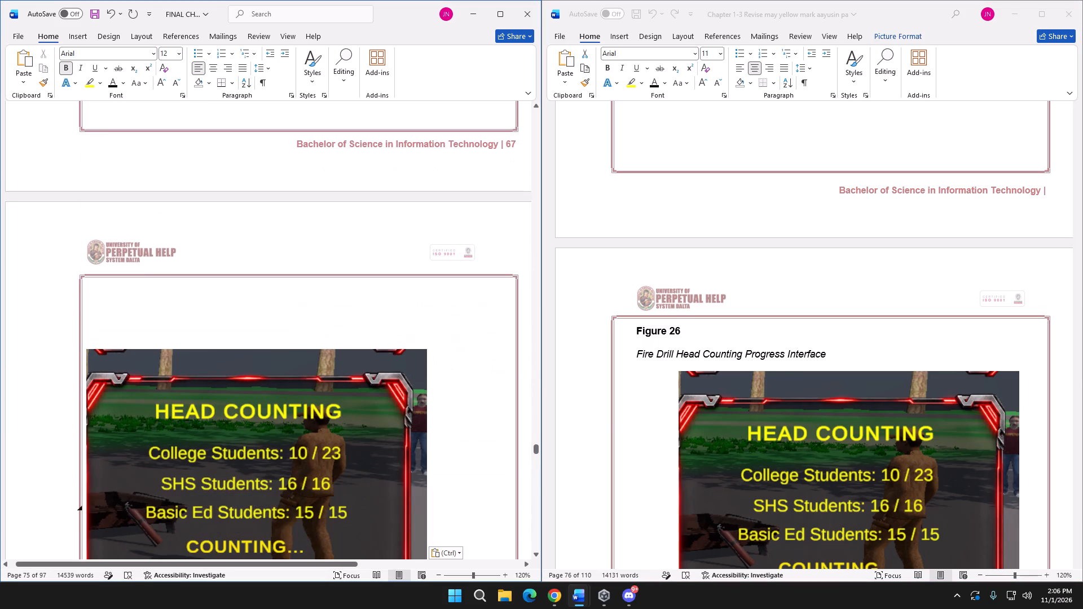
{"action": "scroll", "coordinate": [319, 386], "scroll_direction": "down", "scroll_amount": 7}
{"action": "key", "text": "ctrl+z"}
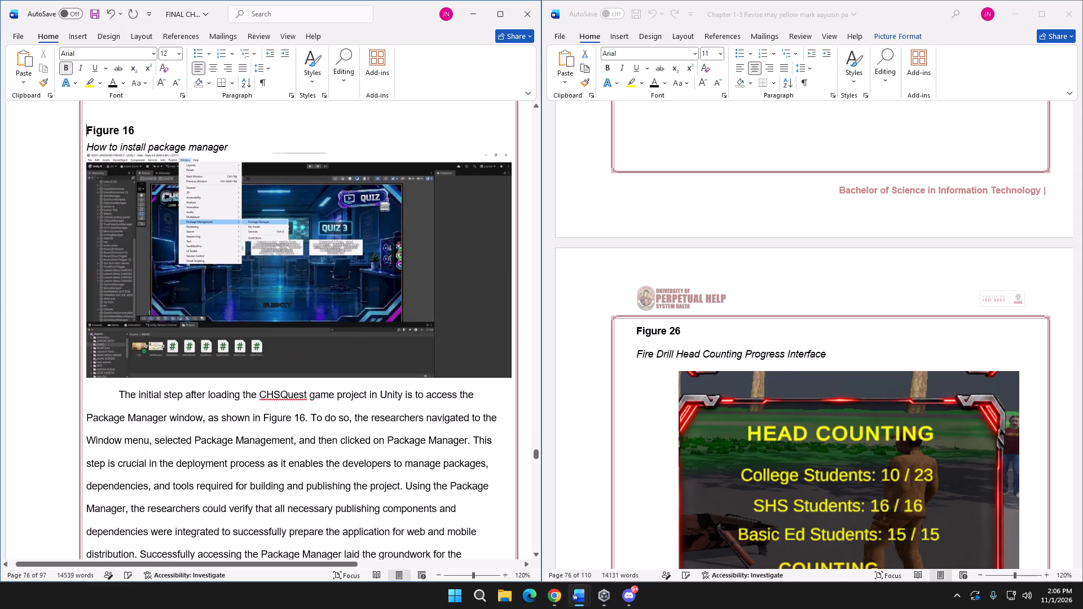
Paste the Head Counting picture on a new line below the Figure 26 caption in the thesis.
{"action": "scroll", "coordinate": [326, 371], "scroll_direction": "up", "scroll_amount": 17}
{"action": "left_click", "coordinate": [196, 281]}
{"action": "left_click", "coordinate": [120, 272]}
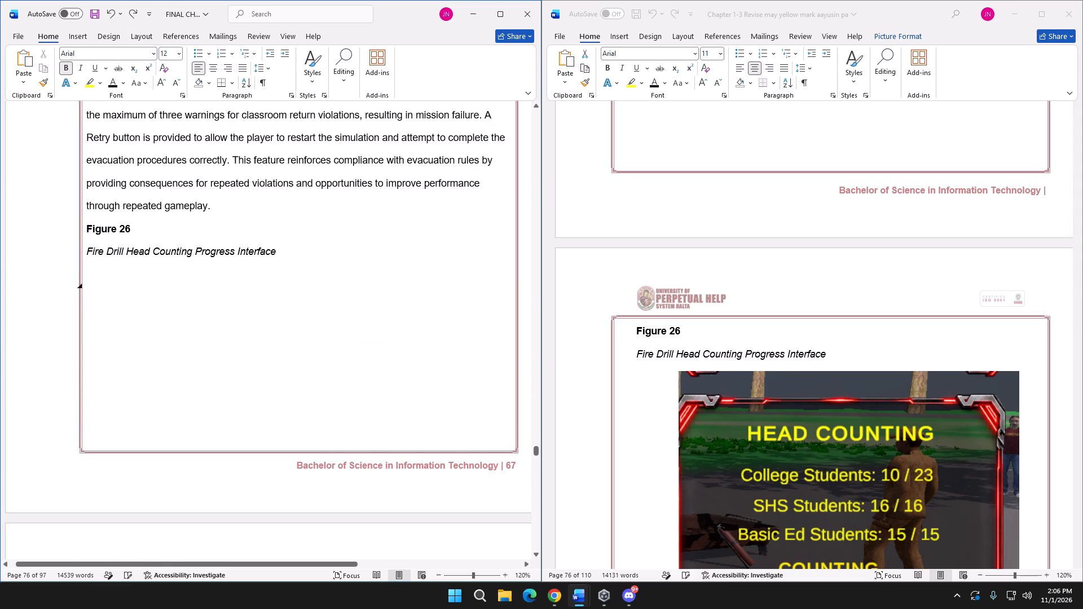
{"action": "left_click", "coordinate": [94, 267]}
{"action": "left_click", "coordinate": [93, 267]}
{"action": "left_click", "coordinate": [286, 252]}
{"action": "key", "text": "Return"}
{"action": "key", "text": "ctrl+v"}
{"action": "scroll", "coordinate": [303, 264], "scroll_direction": "up", "scroll_amount": 4}
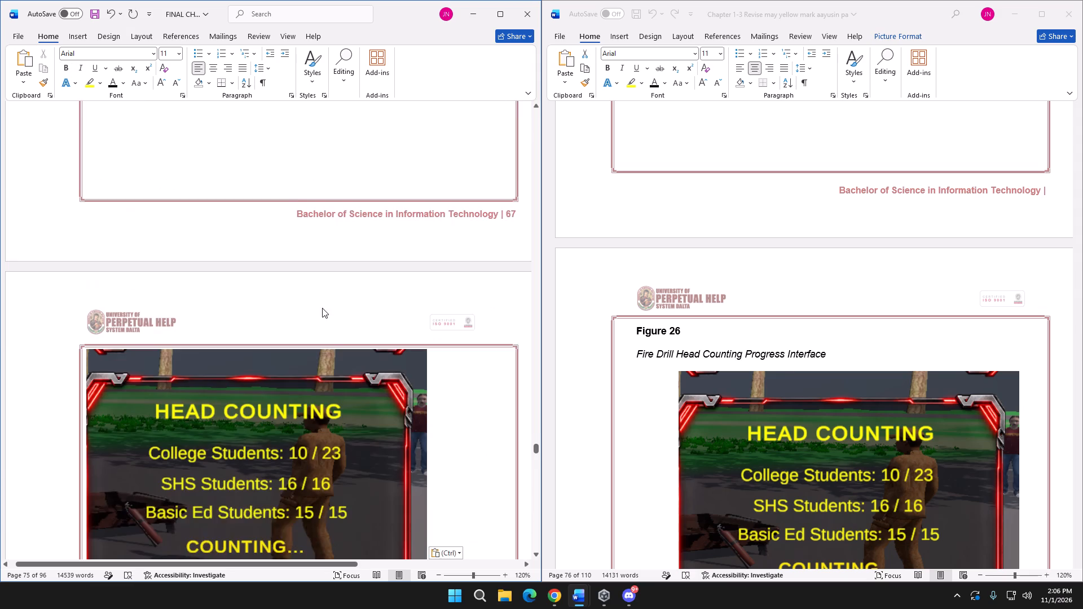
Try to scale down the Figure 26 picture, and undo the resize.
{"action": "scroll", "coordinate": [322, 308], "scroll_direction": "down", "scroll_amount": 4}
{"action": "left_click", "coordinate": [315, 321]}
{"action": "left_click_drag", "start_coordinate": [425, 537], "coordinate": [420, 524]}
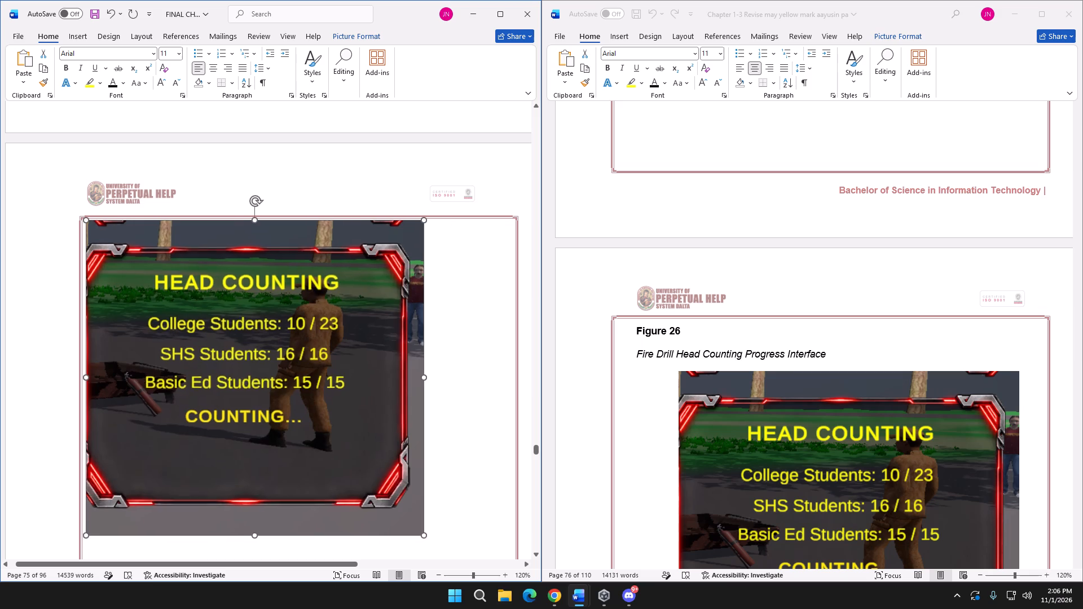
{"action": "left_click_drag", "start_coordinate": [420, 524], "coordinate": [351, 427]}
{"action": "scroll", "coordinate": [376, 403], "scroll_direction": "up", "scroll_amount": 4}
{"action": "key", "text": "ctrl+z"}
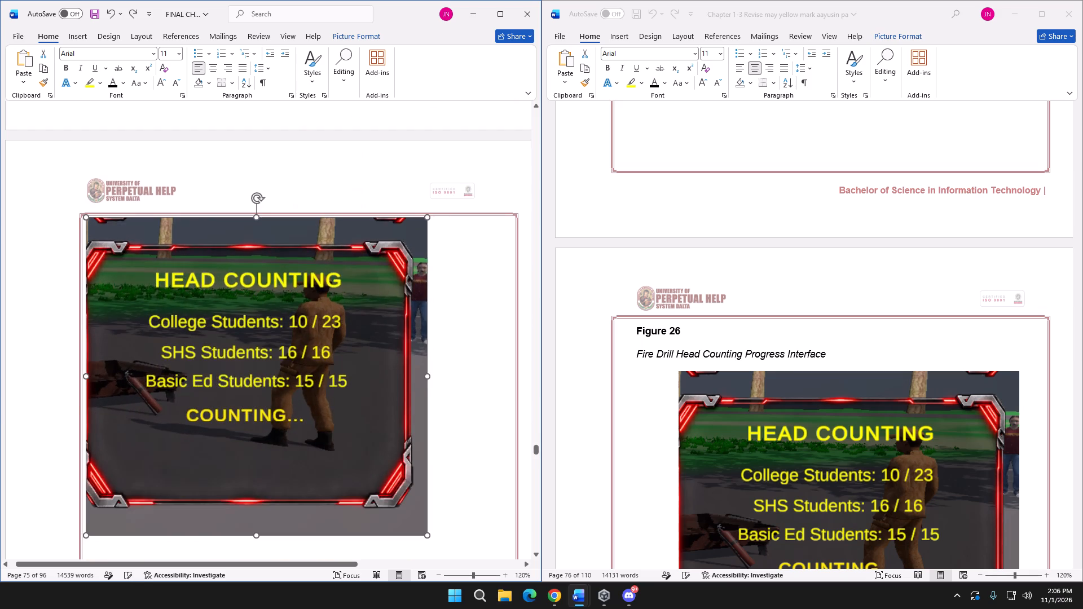
Move the Figure 26 label and caption onto the next page, directly above their picture, using blank lines.
{"action": "scroll", "coordinate": [388, 401], "scroll_direction": "up", "scroll_amount": 11}
{"action": "left_click", "coordinate": [83, 200]}
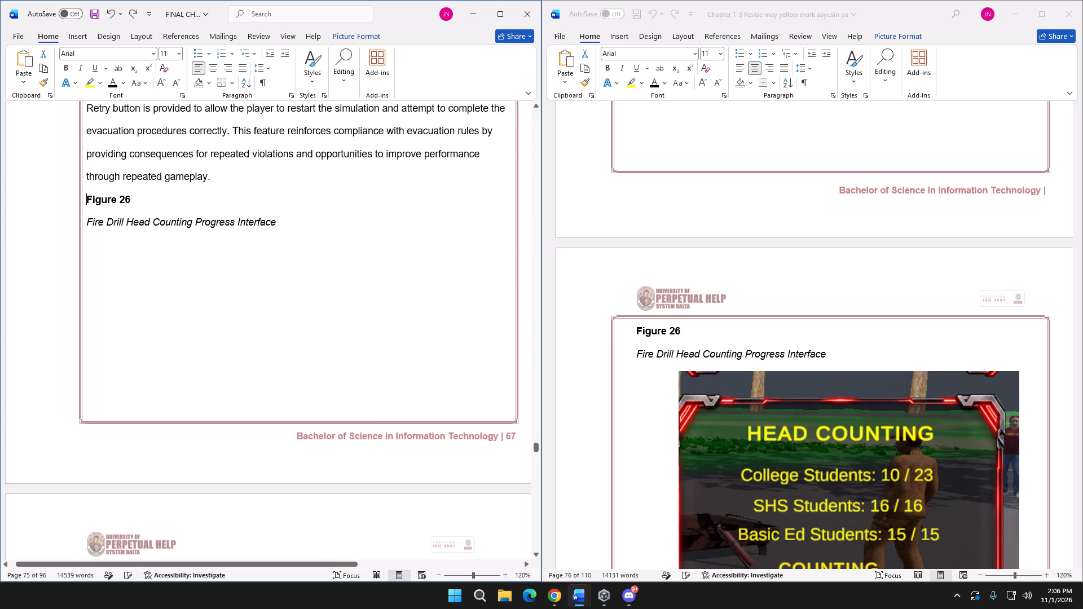
{"action": "scroll", "coordinate": [259, 311], "scroll_direction": "down", "scroll_amount": 6}
{"action": "key", "text": "Return"}
{"action": "key", "text": "Return"}
{"action": "key", "text": "Return"}
{"action": "key", "text": "Return"}
{"action": "key", "text": "Return"}
{"action": "key", "text": "Return"}
{"action": "key", "text": "Return"}
{"action": "key", "text": "Return"}
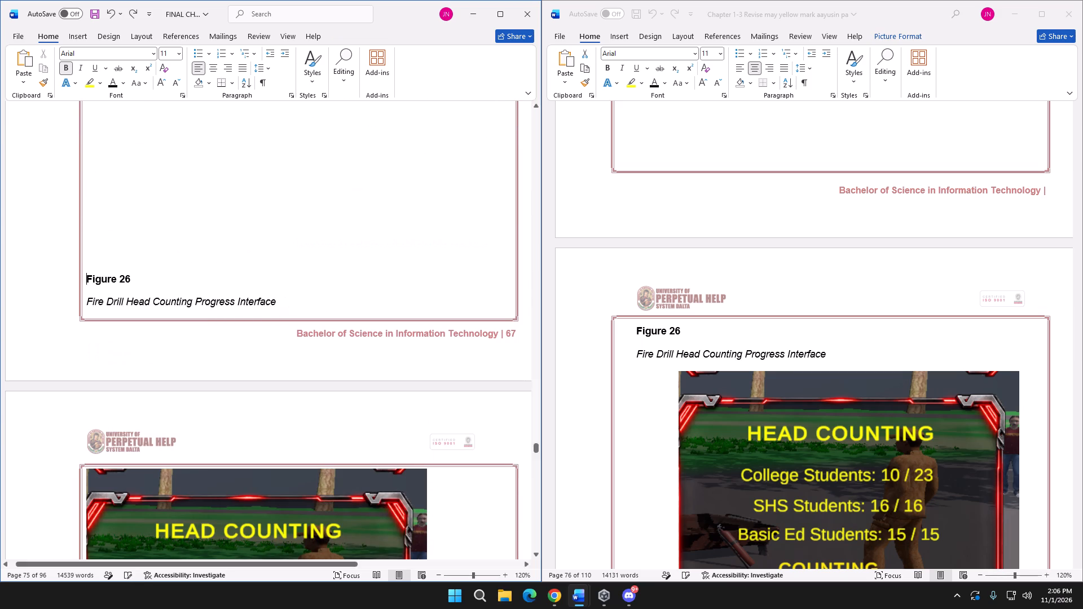
{"action": "key", "text": "Return"}
{"action": "key", "text": "Return"}
Center the Figure 26 picture and add a left-aligned empty line below it.
{"action": "scroll", "coordinate": [287, 295], "scroll_direction": "down", "scroll_amount": 6}
{"action": "left_click", "coordinate": [255, 359]}
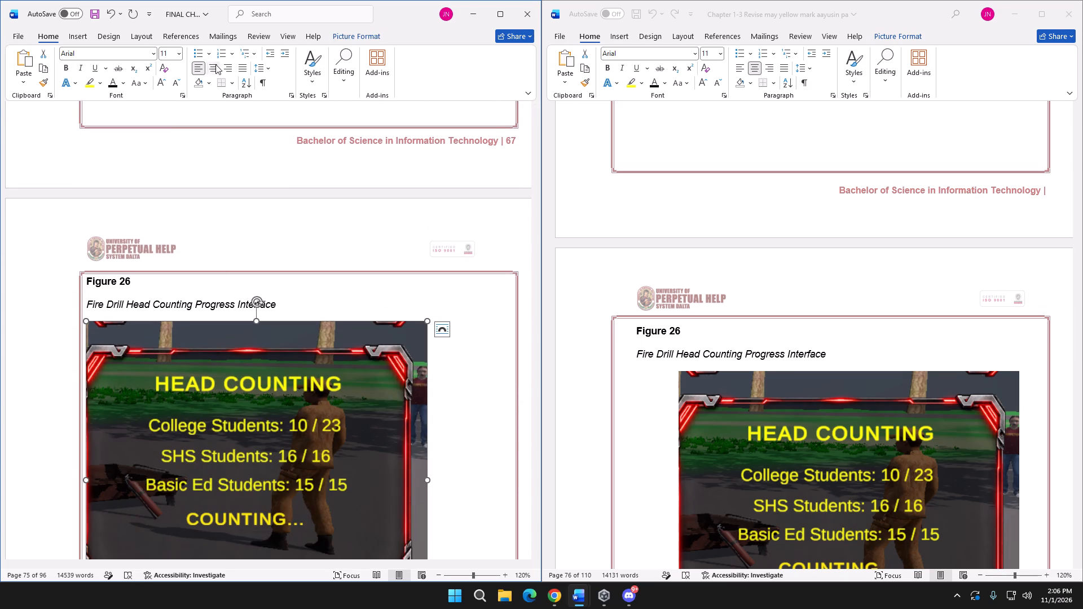
{"action": "left_click", "coordinate": [215, 64]}
{"action": "scroll", "coordinate": [312, 251], "scroll_direction": "down", "scroll_amount": 5}
{"action": "left_click", "coordinate": [160, 383]}
{"action": "left_click", "coordinate": [476, 366]}
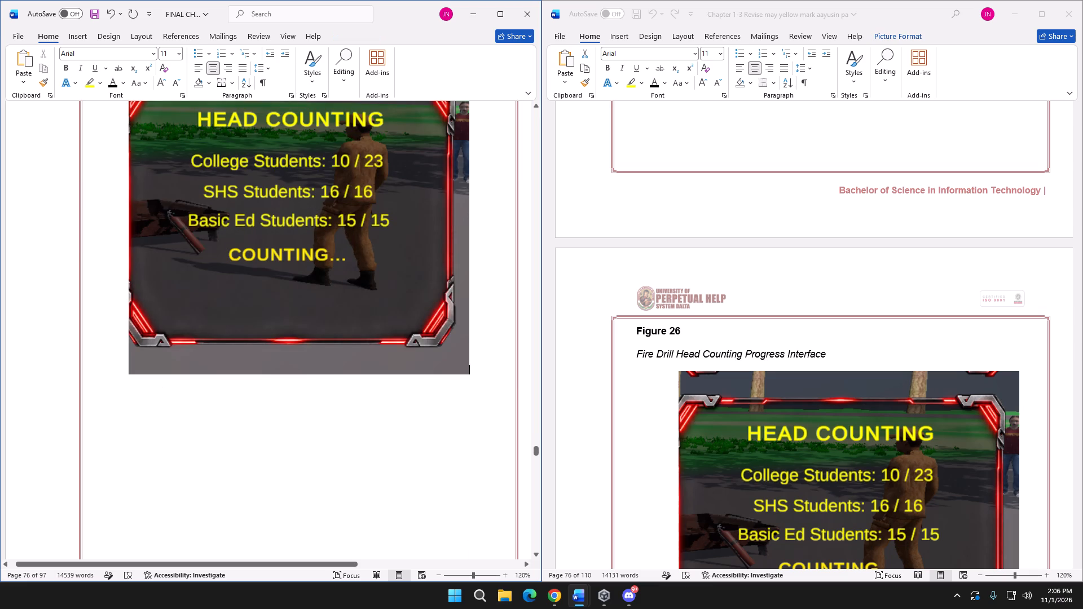
{"action": "key", "text": "Return"}
{"action": "left_click", "coordinate": [197, 69]}
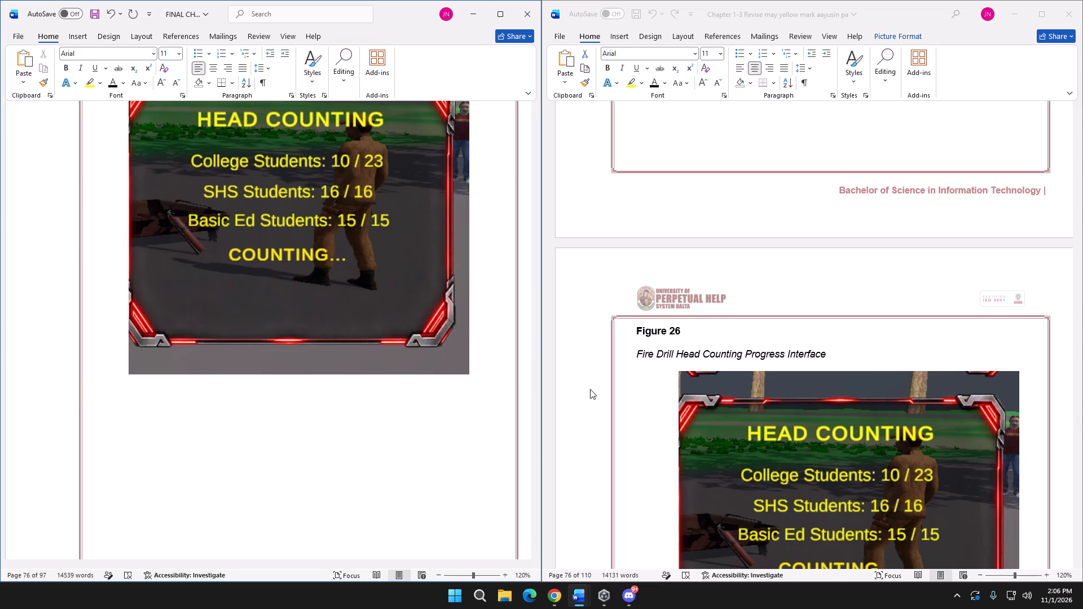
Copy the Figure 26 description paragraph from the reference to below its picture in the thesis and indent its first line.
{"action": "scroll", "coordinate": [695, 407], "scroll_direction": "down", "scroll_amount": 11}
{"action": "left_click", "coordinate": [666, 352]}
{"action": "left_click_drag", "start_coordinate": [666, 352], "coordinate": [866, 388]}
{"action": "scroll", "coordinate": [865, 389], "scroll_direction": "down", "scroll_amount": 4}
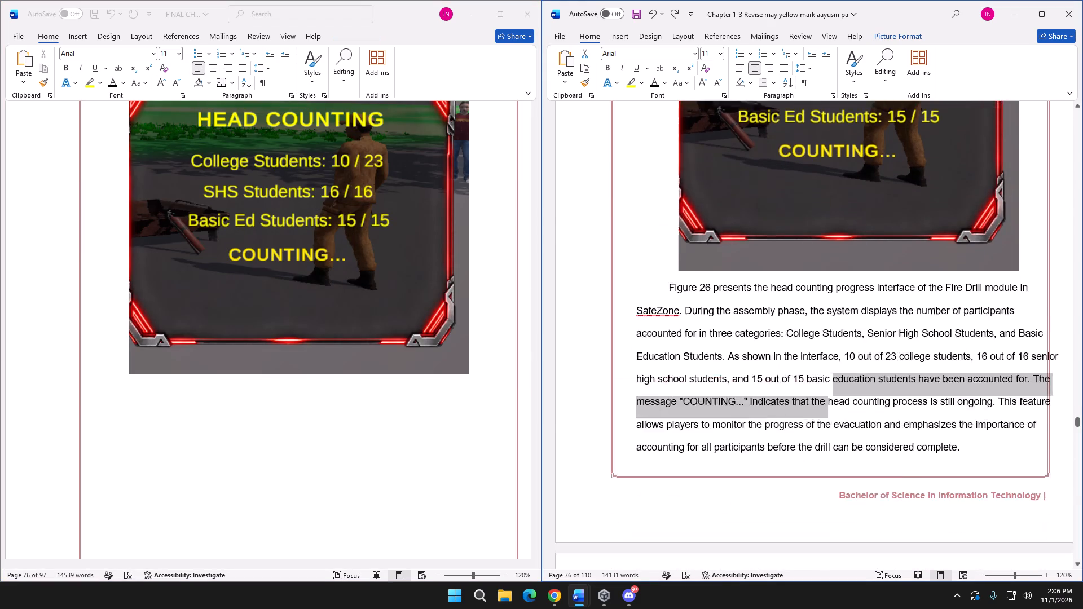
{"action": "scroll", "coordinate": [866, 388], "scroll_direction": "down", "scroll_amount": 2}
{"action": "left_click_drag", "start_coordinate": [866, 388], "coordinate": [851, 370]}
{"action": "left_click", "coordinate": [969, 294]}
{"action": "left_click_drag", "start_coordinate": [962, 322], "coordinate": [655, 148]}
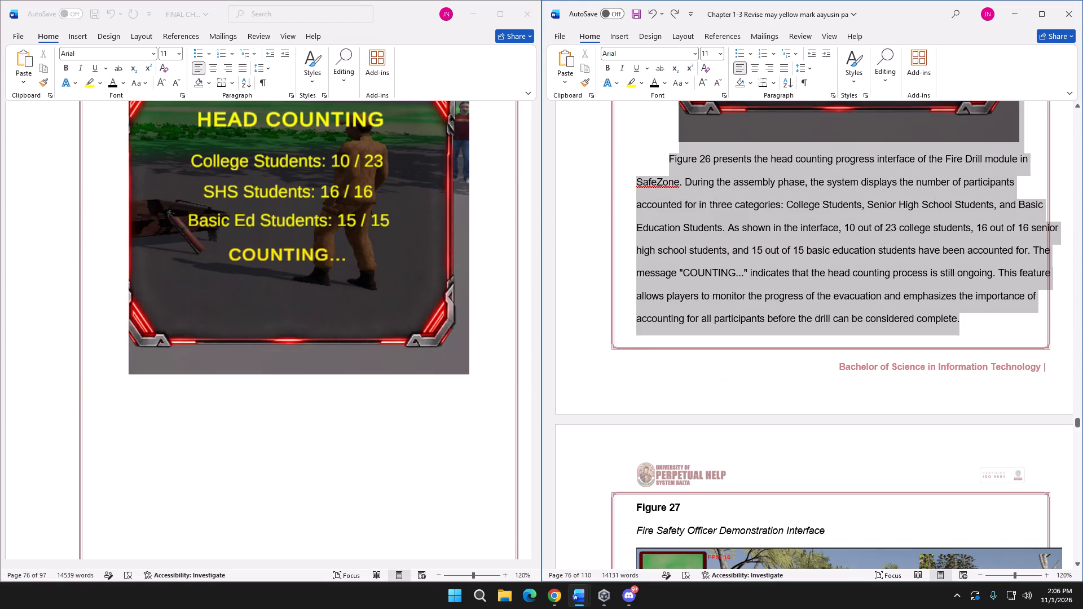
{"action": "left_click_drag", "start_coordinate": [655, 148], "coordinate": [658, 160]}
{"action": "key", "text": "ctrl+c"}
{"action": "left_click", "coordinate": [95, 397]}
{"action": "key", "text": "ctrl+v"}
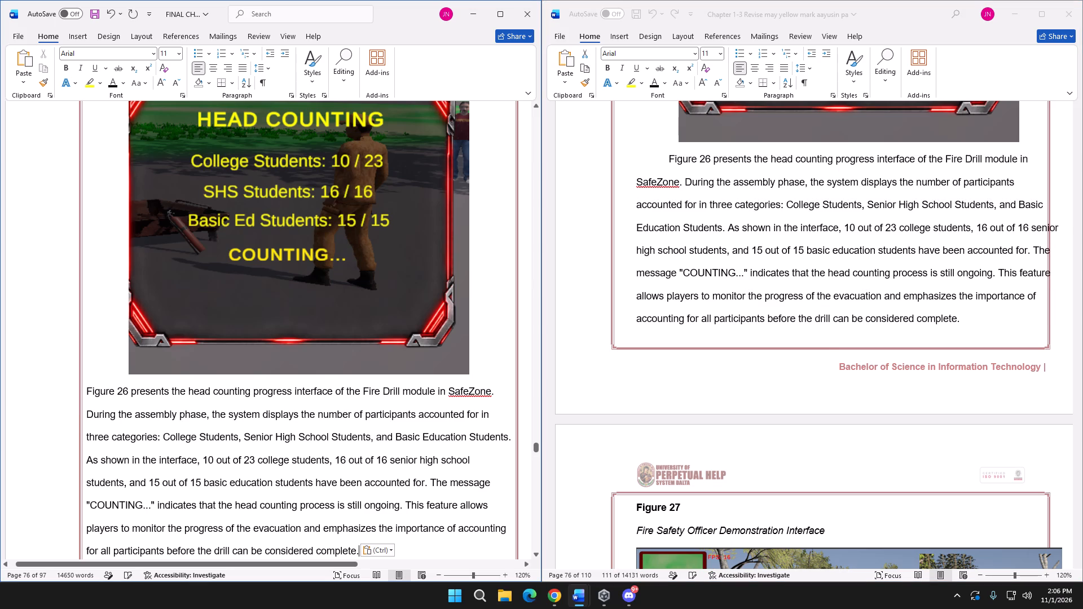
{"action": "left_click", "coordinate": [87, 392]}
{"action": "key", "text": "Tab"}
Copy the Figure 27 label and Fire Safety Officer Demonstration Interface caption after the Figure 26 description, starting them on a new page.
{"action": "scroll", "coordinate": [399, 386], "scroll_direction": "down", "scroll_amount": 14}
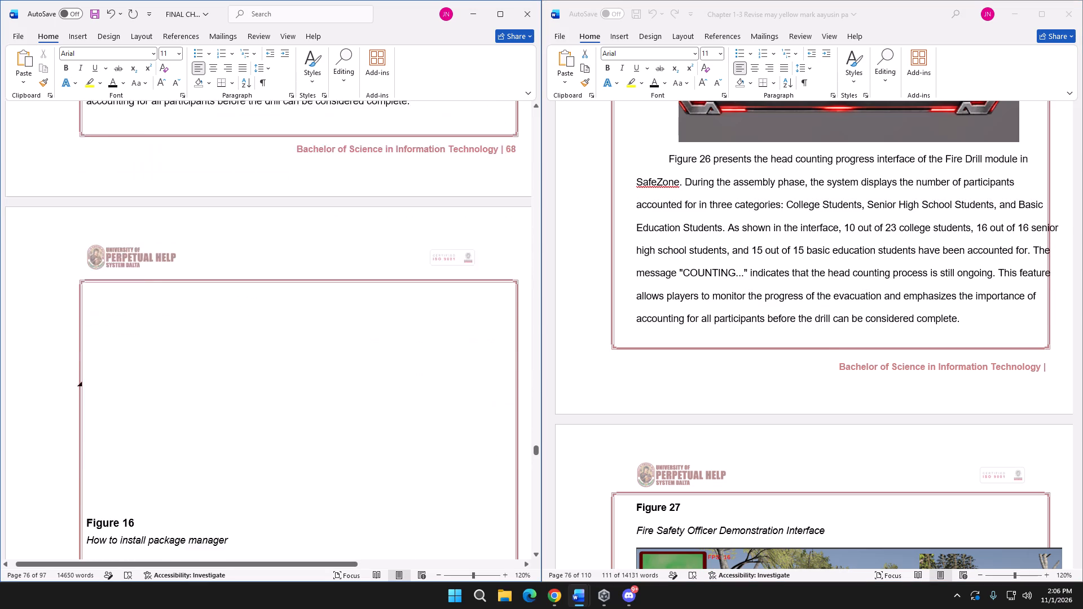
{"action": "scroll", "coordinate": [365, 376], "scroll_direction": "up", "scroll_amount": 7}
{"action": "scroll", "coordinate": [200, 304], "scroll_direction": "up", "scroll_amount": 14}
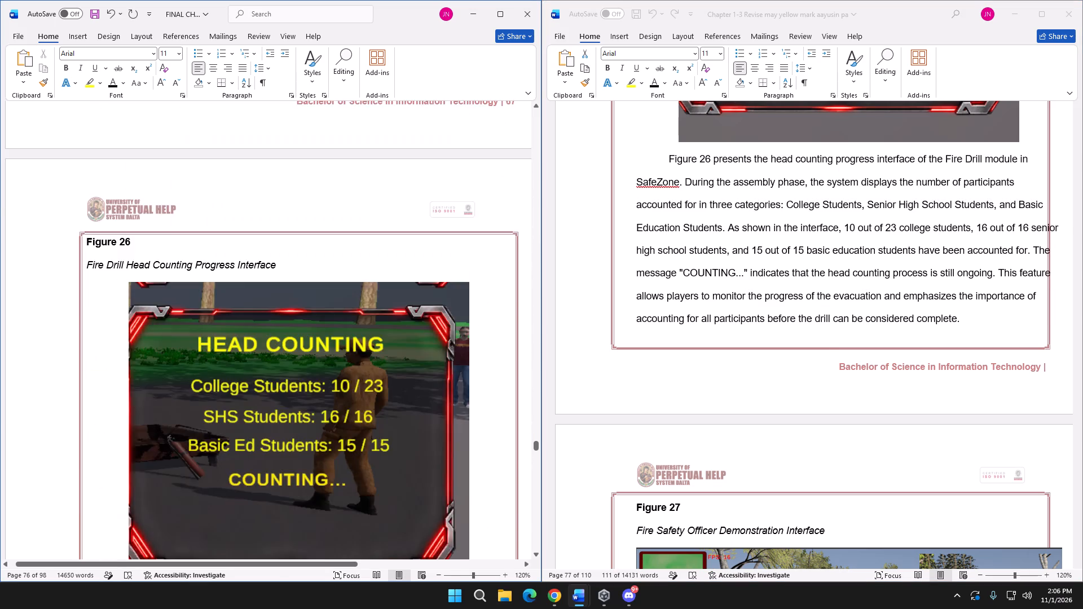
{"action": "scroll", "coordinate": [205, 351], "scroll_direction": "up", "scroll_amount": 14}
{"action": "scroll", "coordinate": [208, 360], "scroll_direction": "down", "scroll_amount": 20}
{"action": "scroll", "coordinate": [208, 360], "scroll_direction": "down", "scroll_amount": 18}
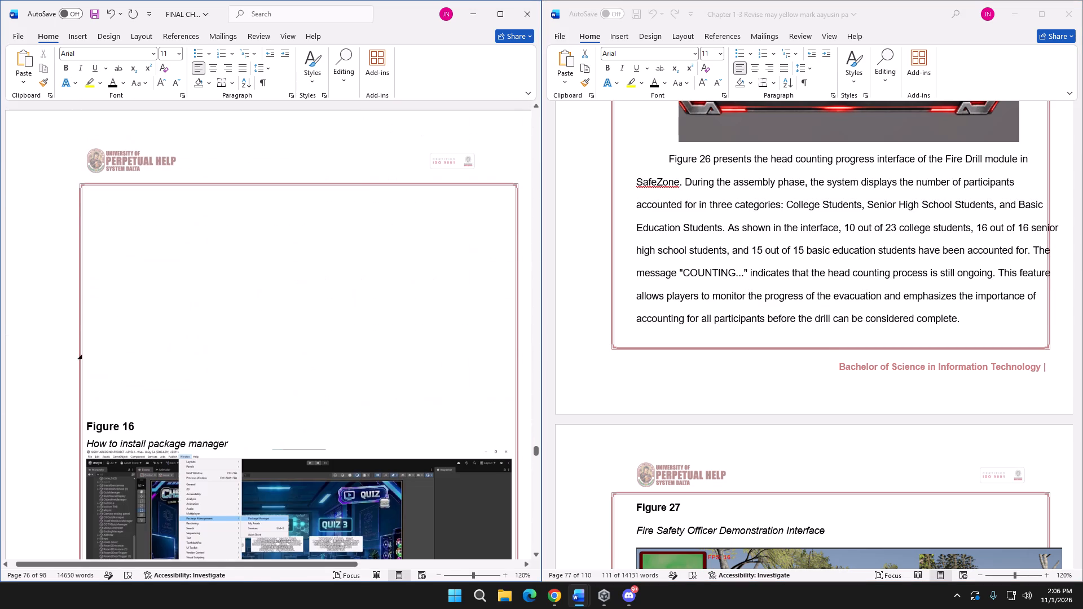
{"action": "scroll", "coordinate": [626, 337], "scroll_direction": "down", "scroll_amount": 5}
{"action": "left_click", "coordinate": [635, 348]}
{"action": "left_click_drag", "start_coordinate": [635, 348], "coordinate": [763, 359]}
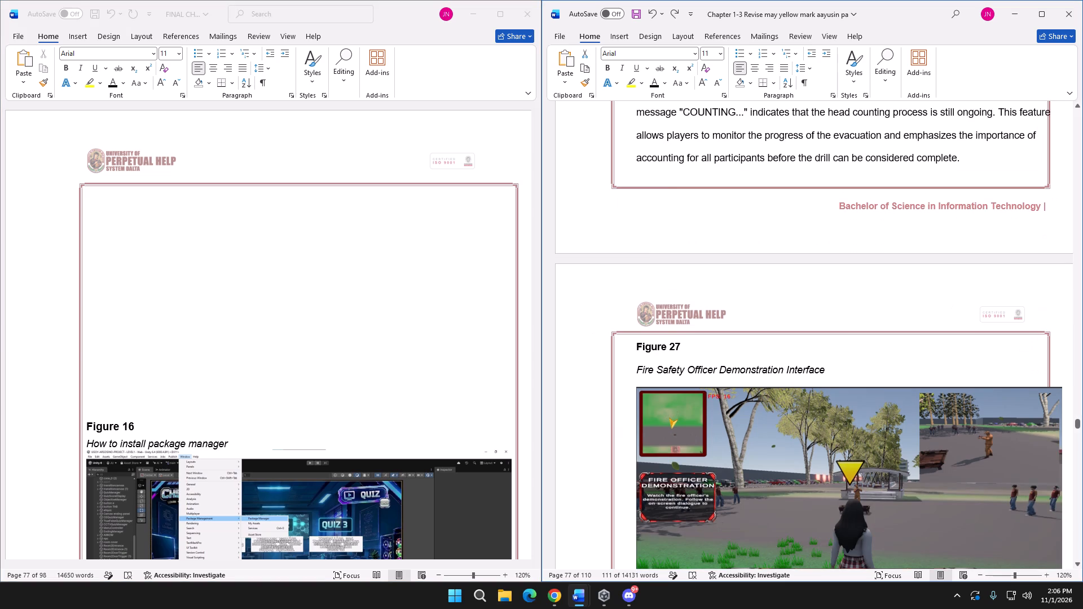
{"action": "left_click_drag", "start_coordinate": [763, 359], "coordinate": [813, 367]}
{"action": "left_click", "coordinate": [827, 372]}
{"action": "left_click_drag", "start_coordinate": [828, 373], "coordinate": [644, 352]}
{"action": "key", "text": "ctrl+c"}
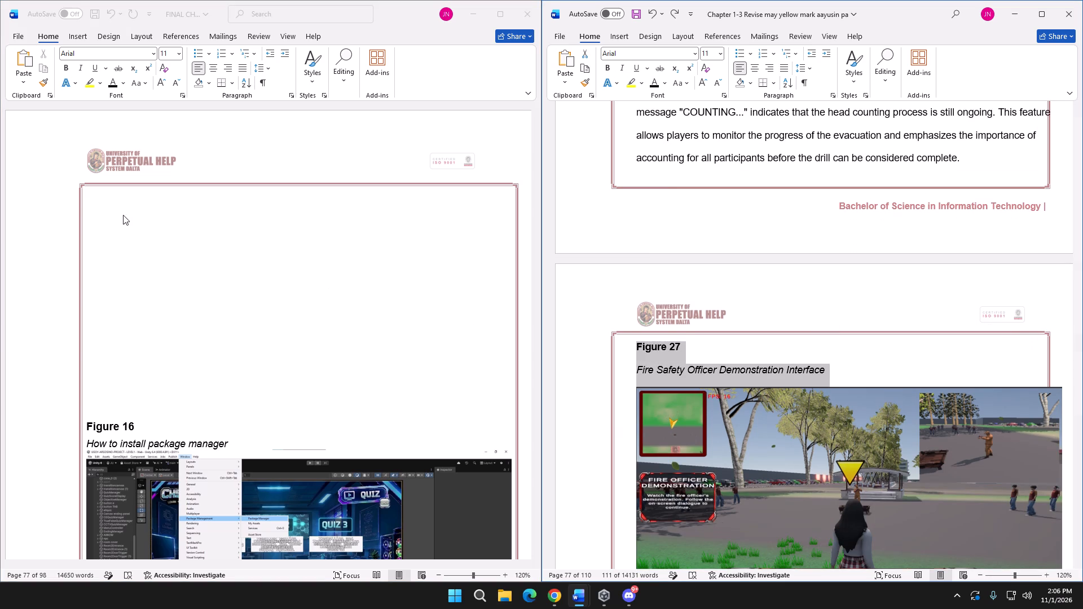
{"action": "left_click", "coordinate": [94, 198]}
{"action": "left_click", "coordinate": [90, 195]}
{"action": "key", "text": "ctrl+v"}
{"action": "scroll", "coordinate": [188, 252], "scroll_direction": "up", "scroll_amount": 5}
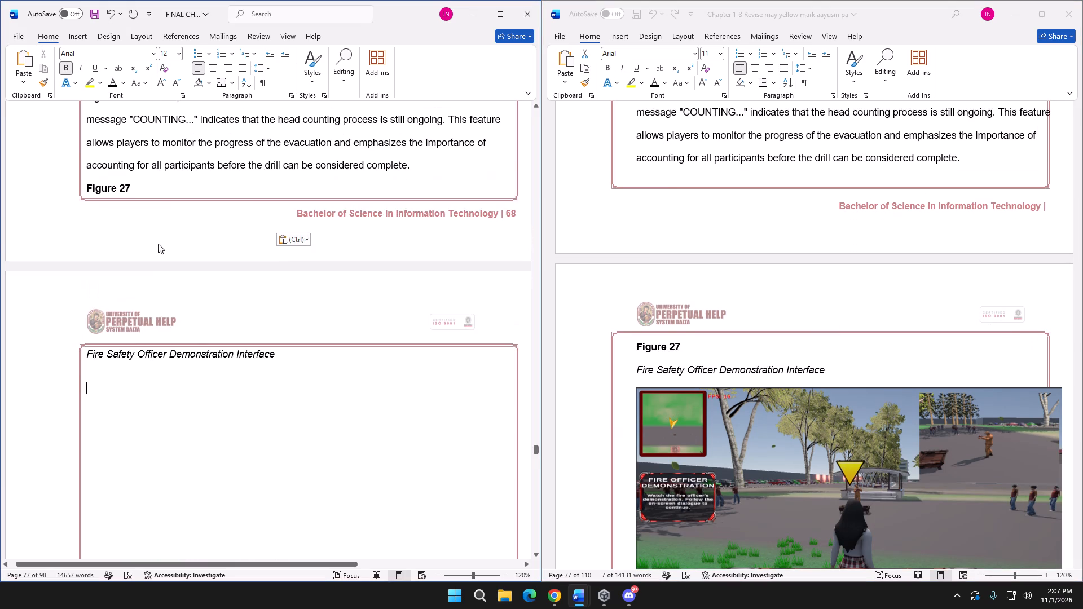
{"action": "left_click", "coordinate": [85, 188]}
{"action": "key", "text": "Return"}
Copy the Figure 27 fire officer demonstration picture from the reference to below its caption in the thesis.
{"action": "scroll", "coordinate": [301, 328], "scroll_direction": "down", "scroll_amount": 5}
{"action": "left_click", "coordinate": [702, 423]}
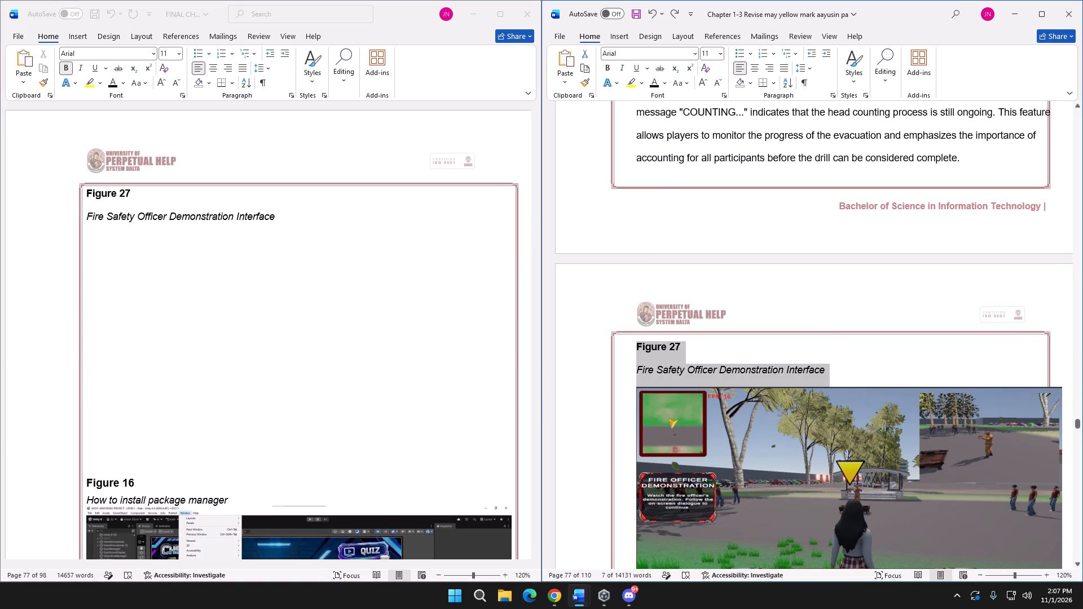
{"action": "left_click", "coordinate": [742, 437]}
{"action": "key", "text": "ctrl+c"}
{"action": "left_click", "coordinate": [143, 249]}
{"action": "left_click", "coordinate": [127, 245]}
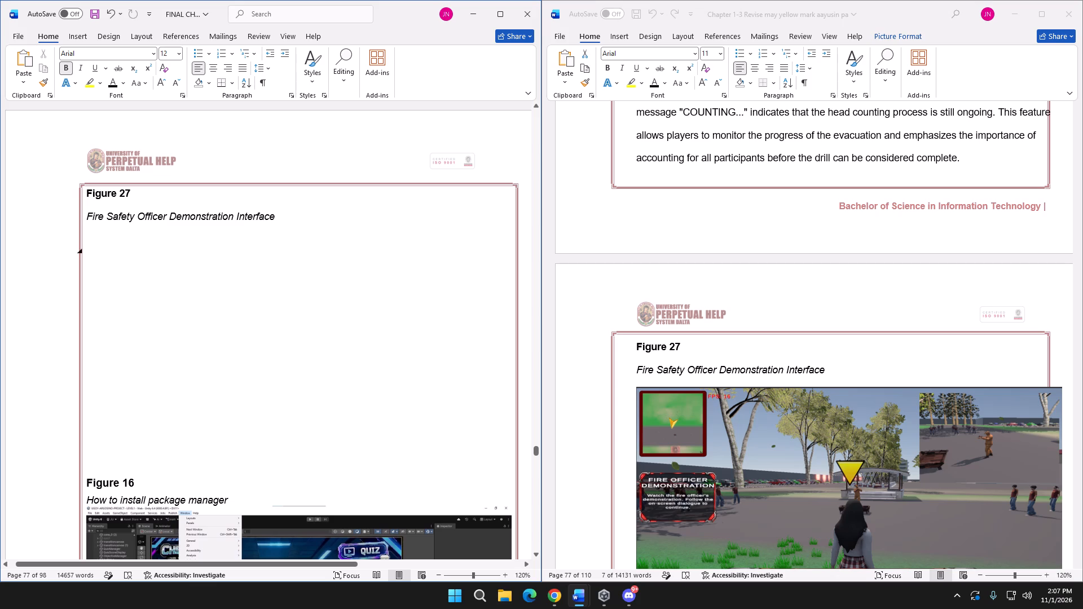
{"action": "left_click", "coordinate": [286, 223]}
{"action": "key", "text": "Return"}
{"action": "key", "text": "ctrl+v"}
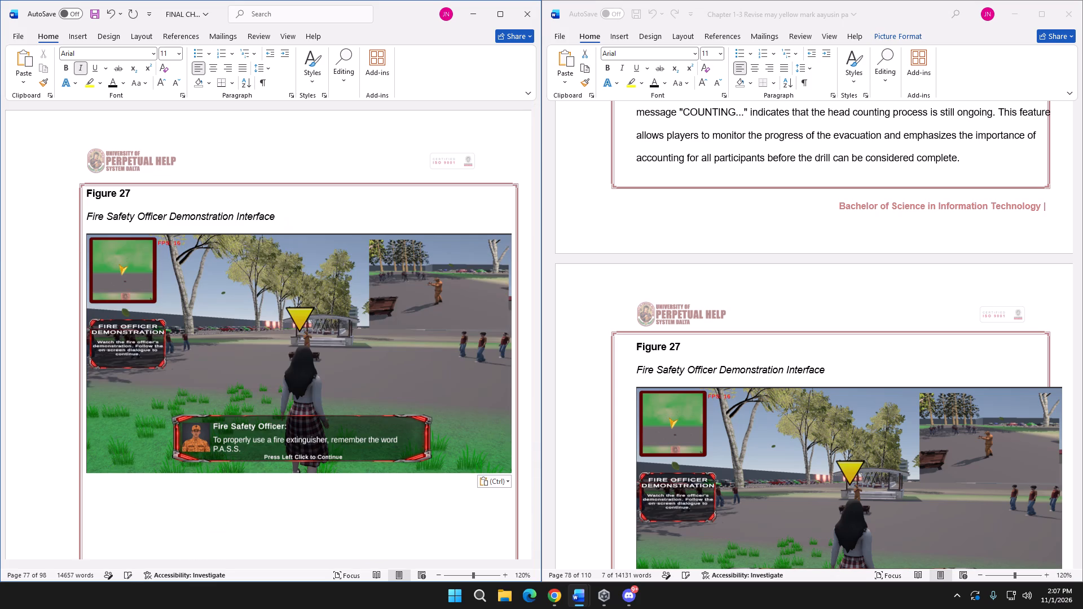
Copy the Figure 27 description paragraph to a new line below its picture in the thesis and indent its first line.
{"action": "scroll", "coordinate": [299, 223], "scroll_direction": "down", "scroll_amount": 5}
{"action": "key", "text": "Return"}
{"action": "scroll", "coordinate": [698, 374], "scroll_direction": "down", "scroll_amount": 6}
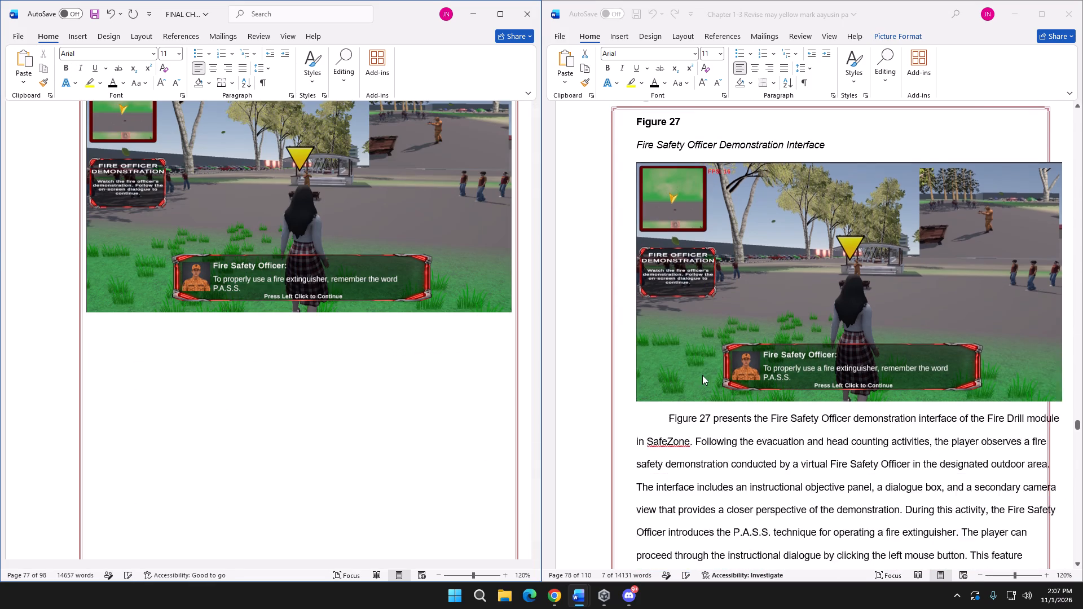
{"action": "scroll", "coordinate": [702, 375], "scroll_direction": "down", "scroll_amount": 5}
{"action": "left_click", "coordinate": [679, 298]}
{"action": "left_click", "coordinate": [661, 288]}
{"action": "left_click_drag", "start_coordinate": [662, 288], "coordinate": [940, 472]}
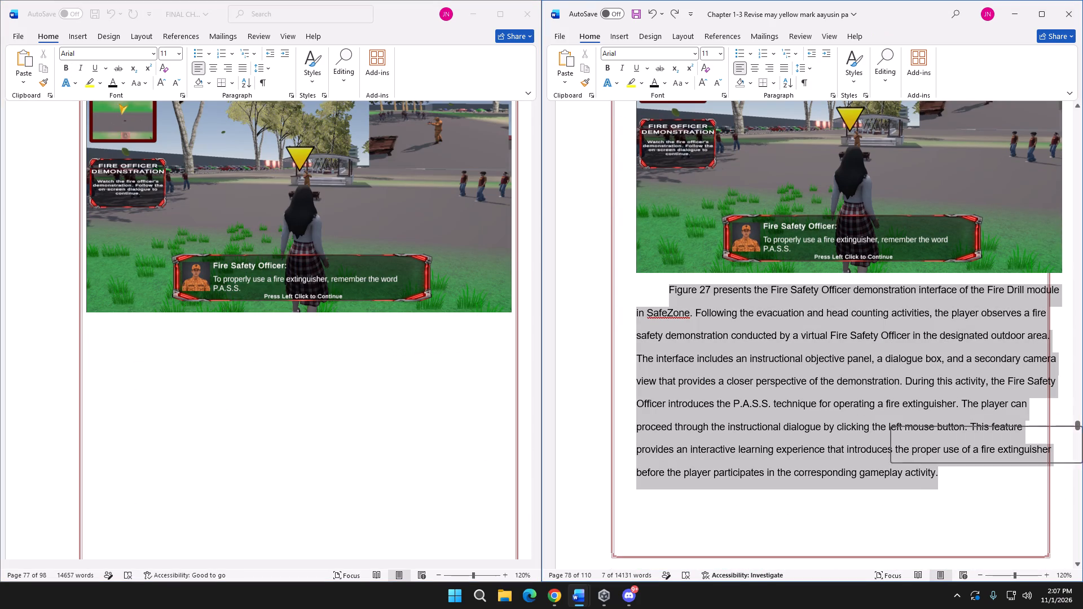
{"action": "key", "text": "ctrl+c"}
{"action": "left_click", "coordinate": [102, 330]}
{"action": "key", "text": "ctrl+v"}
{"action": "scroll", "coordinate": [204, 351], "scroll_direction": "down", "scroll_amount": 6}
{"action": "scroll", "coordinate": [173, 329], "scroll_direction": "up", "scroll_amount": 5}
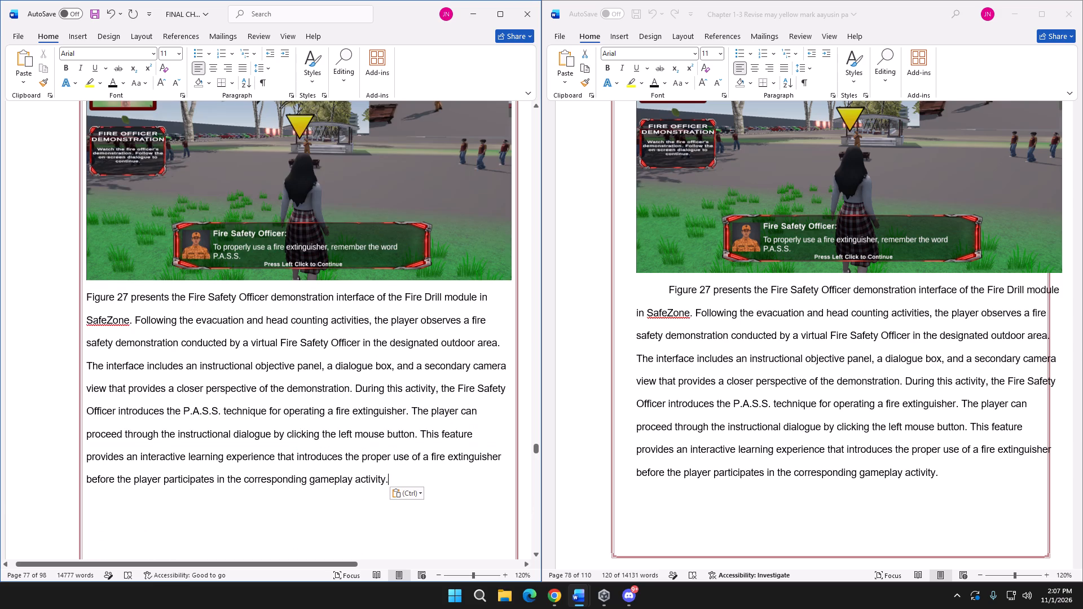
{"action": "left_click", "coordinate": [85, 300]}
{"action": "key", "text": "Tab"}
Copy the Figure 28 label and Fire Extinguisher P.A.S.S. Training Interface of SafeZone caption after the Figure 27 description, starting them on a new page.
{"action": "scroll", "coordinate": [289, 337], "scroll_direction": "down", "scroll_amount": 19}
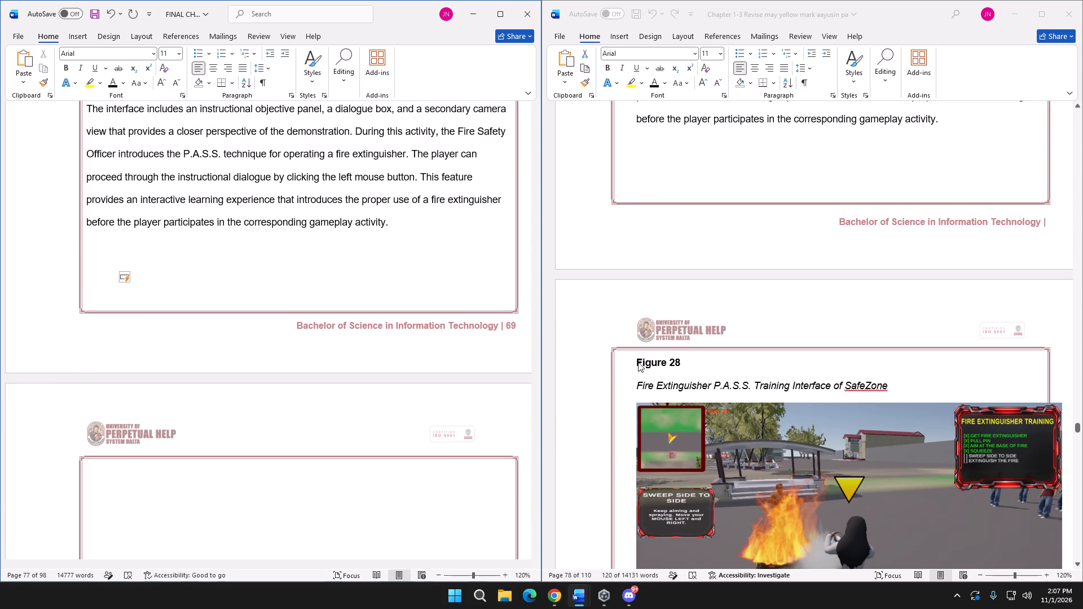
{"action": "left_click", "coordinate": [635, 361]}
{"action": "left_click_drag", "start_coordinate": [635, 364], "coordinate": [917, 396]}
{"action": "key", "text": "ctrl+c"}
{"action": "scroll", "coordinate": [79, 319], "scroll_direction": "down", "scroll_amount": 3}
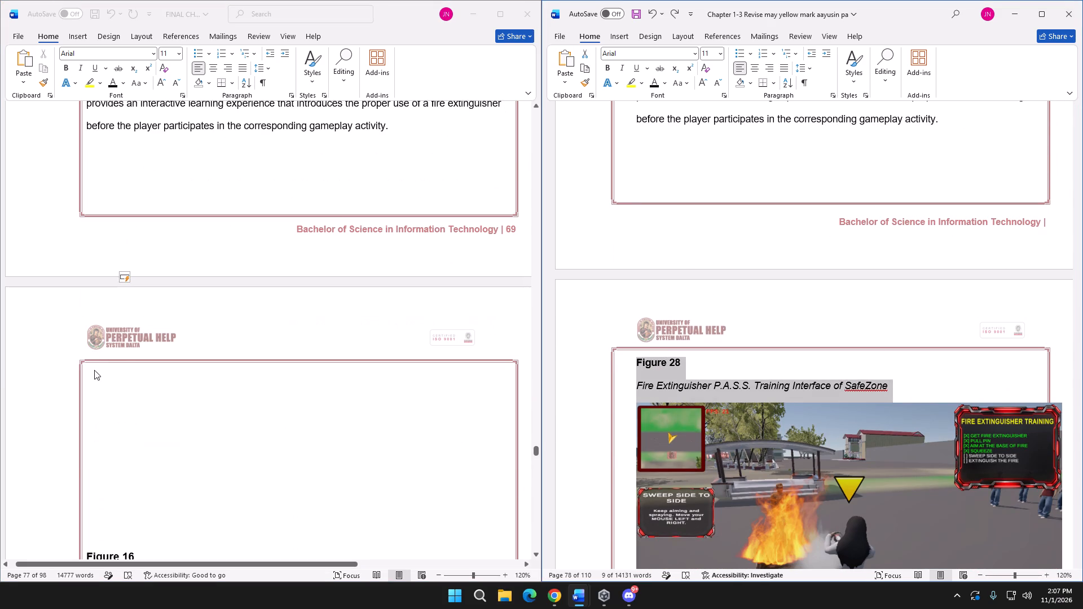
{"action": "double_click", "coordinate": [89, 373]}
{"action": "key", "text": "ctrl+v"}
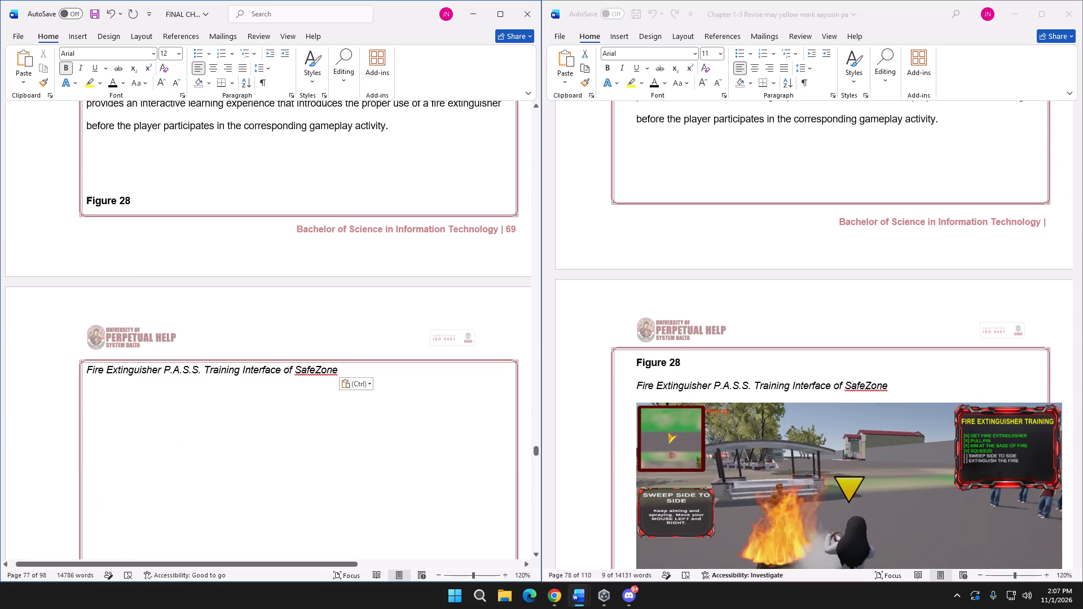
{"action": "left_click", "coordinate": [85, 204]}
{"action": "key", "text": "Return"}
Copy the Figure 28 fire extinguisher training picture from the reference to a new line below its caption in the thesis.
{"action": "scroll", "coordinate": [557, 379], "scroll_direction": "down", "scroll_amount": 6}
{"action": "double_click", "coordinate": [768, 321]}
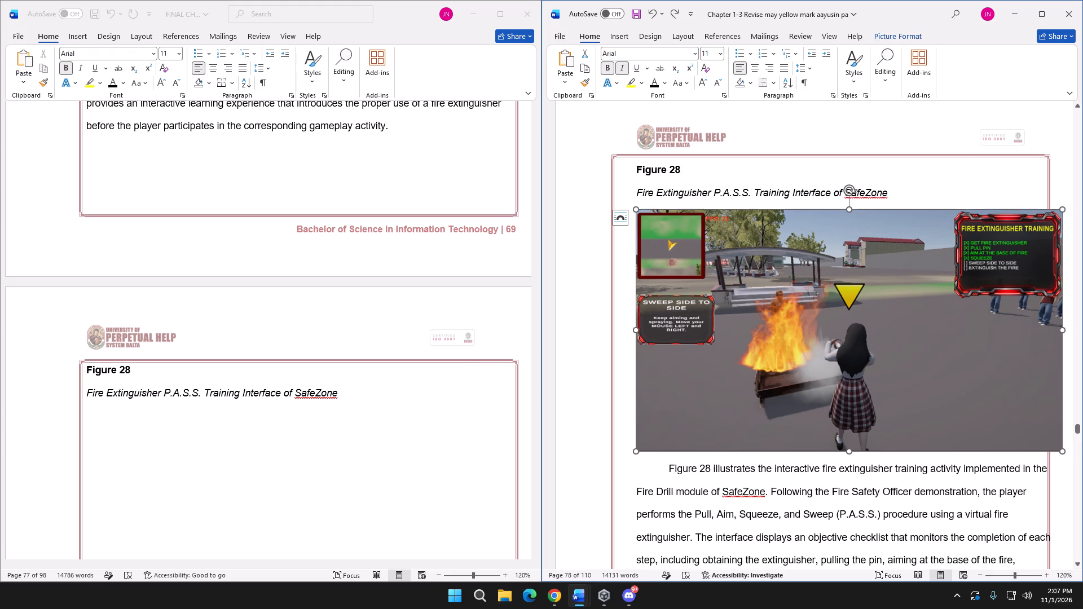
{"action": "key", "text": "ctrl+c"}
{"action": "left_click", "coordinate": [137, 420]}
{"action": "left_click", "coordinate": [105, 416]}
{"action": "left_click", "coordinate": [92, 408]}
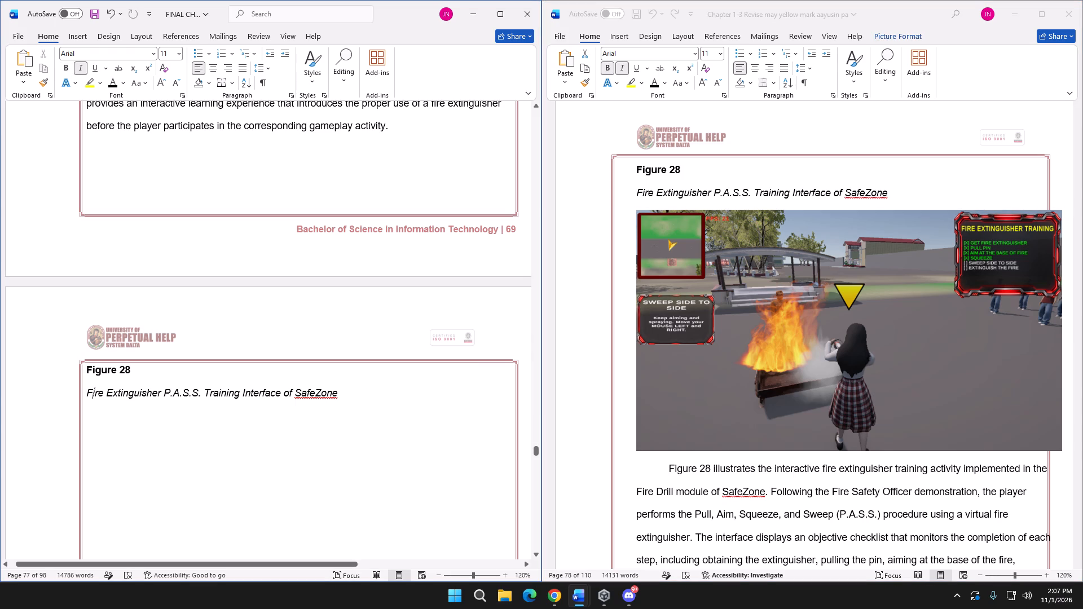
{"action": "left_click", "coordinate": [338, 399]}
{"action": "key", "text": "shift+Return"}
{"action": "key", "text": "ctrl+v"}
Copy the Figure 28 description paragraph from the reference to below its picture in the thesis.
{"action": "scroll", "coordinate": [338, 398], "scroll_direction": "down", "scroll_amount": 7}
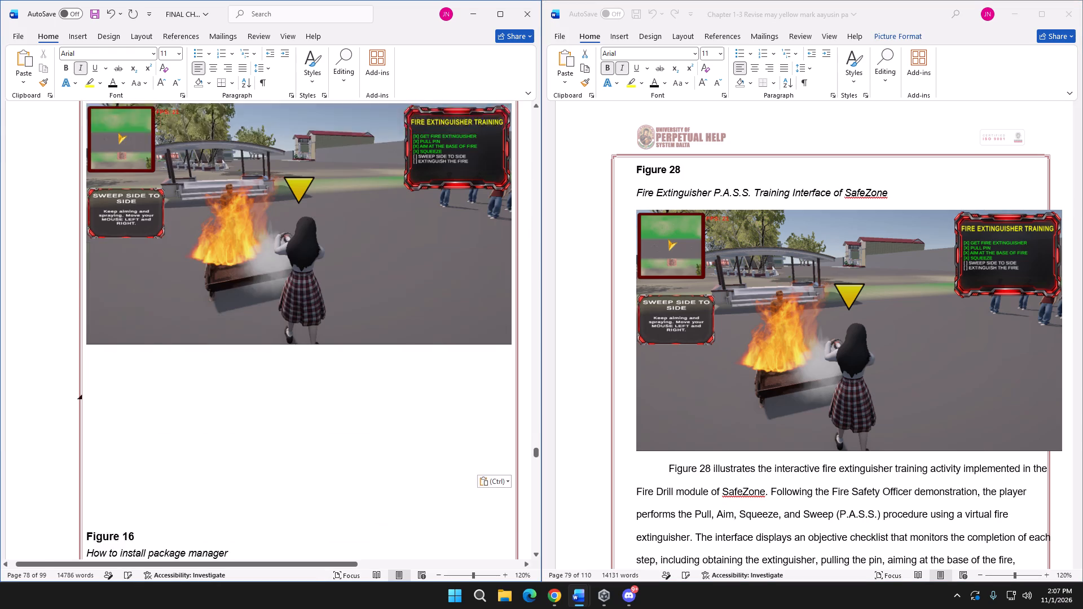
{"action": "scroll", "coordinate": [692, 395], "scroll_direction": "down", "scroll_amount": 11}
{"action": "scroll", "coordinate": [713, 392], "scroll_direction": "up", "scroll_amount": 5}
{"action": "left_click", "coordinate": [677, 275]}
{"action": "left_click", "coordinate": [671, 276]}
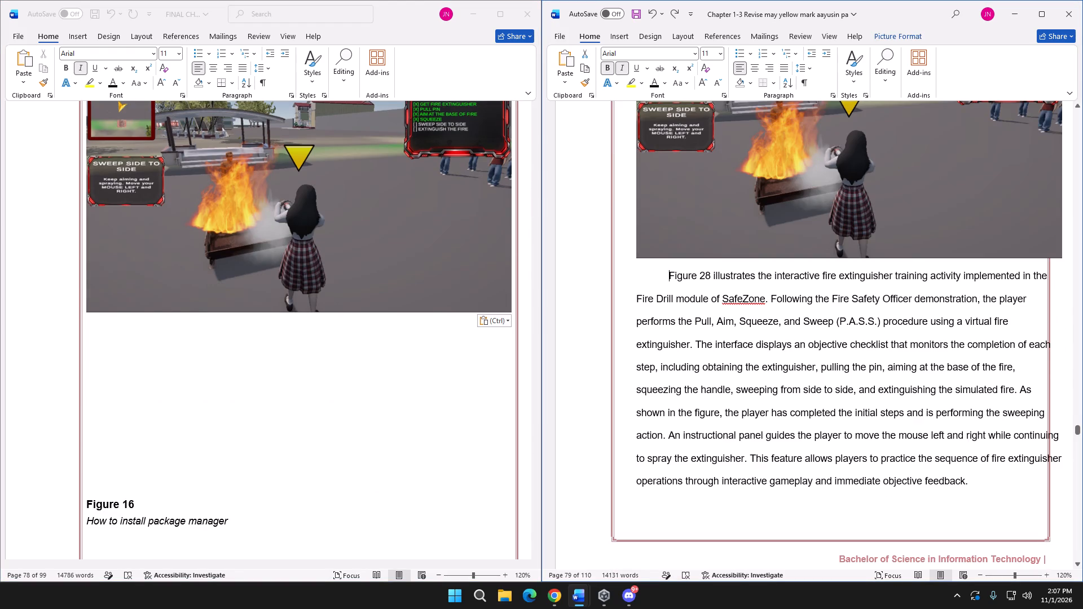
{"action": "left_click_drag", "start_coordinate": [670, 275], "coordinate": [972, 479]}
{"action": "key", "text": "ctrl+c"}
{"action": "left_click", "coordinate": [151, 339]}
{"action": "left_click", "coordinate": [102, 329]}
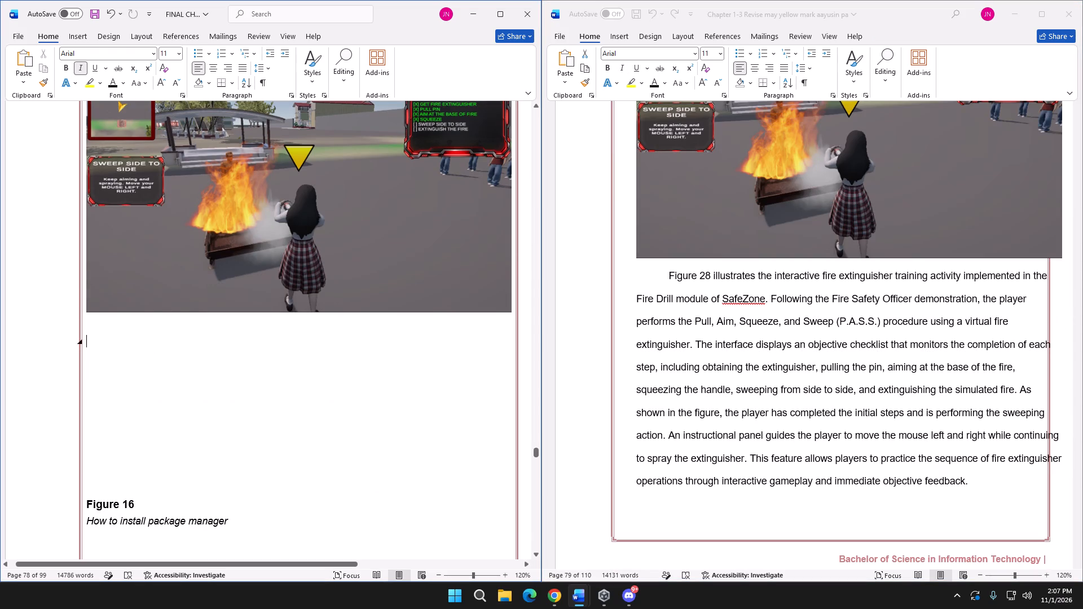
{"action": "left_click", "coordinate": [91, 327]}
{"action": "key", "text": "ctrl+v"}
Copy the Figure 29 label and Fire Drill Mission Completion and Performance Evaluation Interface caption after the Figure 28 description, starting them on a new page.
{"action": "scroll", "coordinate": [239, 370], "scroll_direction": "down", "scroll_amount": 7}
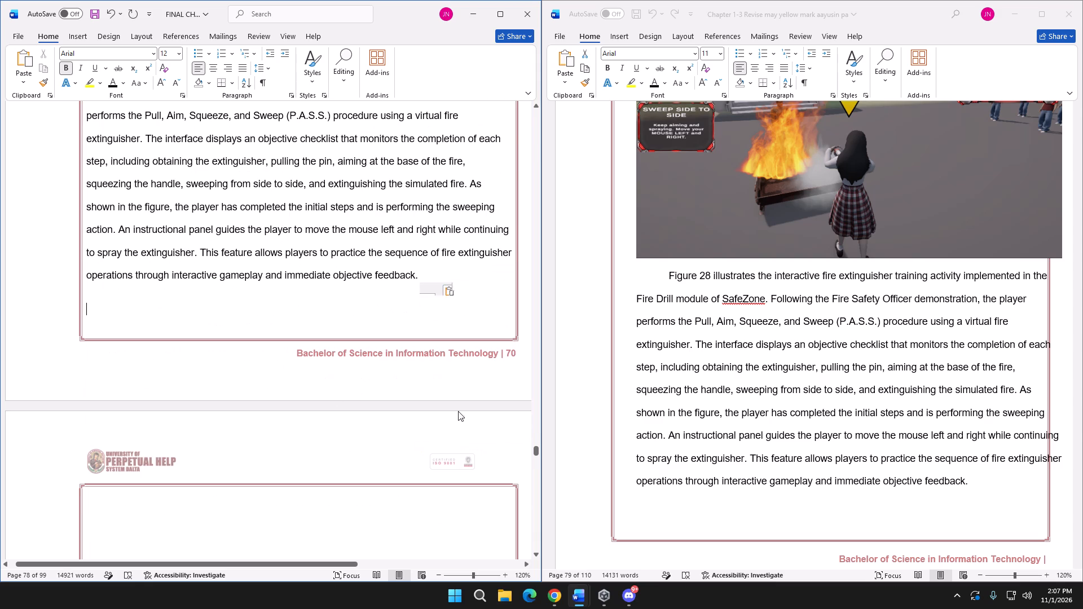
{"action": "scroll", "coordinate": [741, 442], "scroll_direction": "down", "scroll_amount": 12}
{"action": "double_click", "coordinate": [631, 312]}
{"action": "left_click_drag", "start_coordinate": [634, 314], "coordinate": [948, 349]}
{"action": "key", "text": "ctrl+c"}
{"action": "scroll", "coordinate": [197, 387], "scroll_direction": "down", "scroll_amount": 6}
{"action": "double_click", "coordinate": [93, 302]}
{"action": "key", "text": "ctrl+v"}
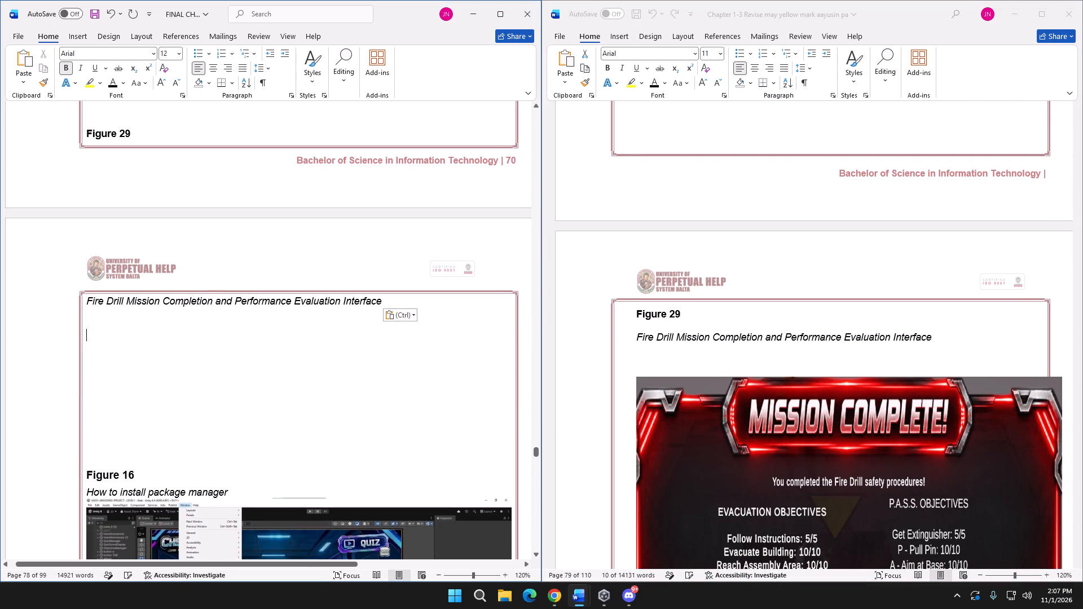
{"action": "left_click", "coordinate": [83, 134]}
{"action": "key", "text": "Return"}
Copy the Figure 29 Mission Complete picture from the reference to a new line below its caption in the thesis.
{"action": "left_click", "coordinate": [288, 341]}
{"action": "double_click", "coordinate": [738, 447]}
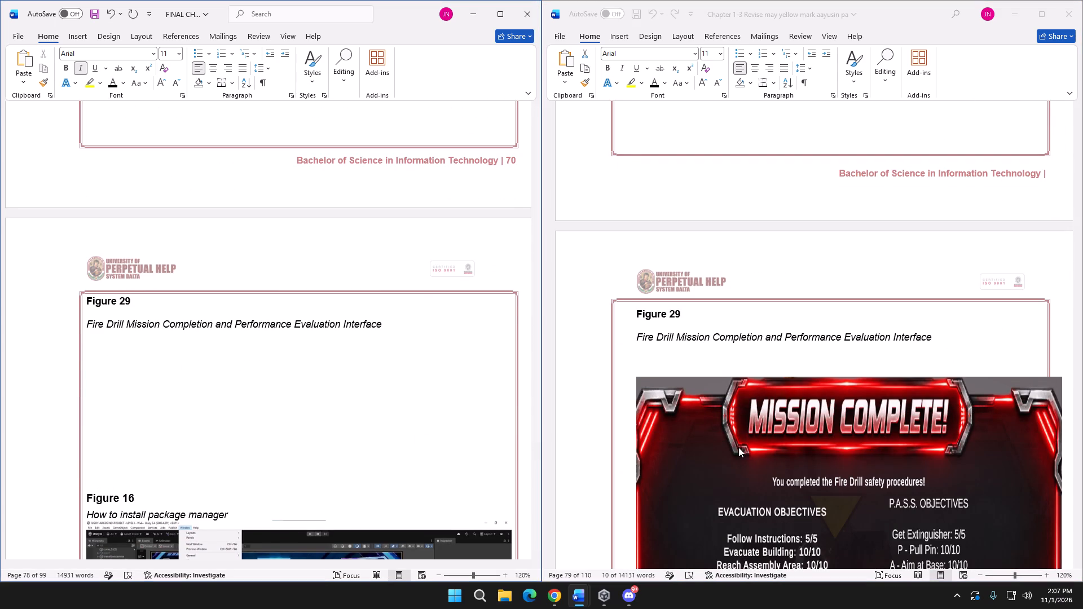
{"action": "key", "text": "ctrl+c"}
{"action": "left_click", "coordinate": [108, 343]}
{"action": "left_click", "coordinate": [393, 329]}
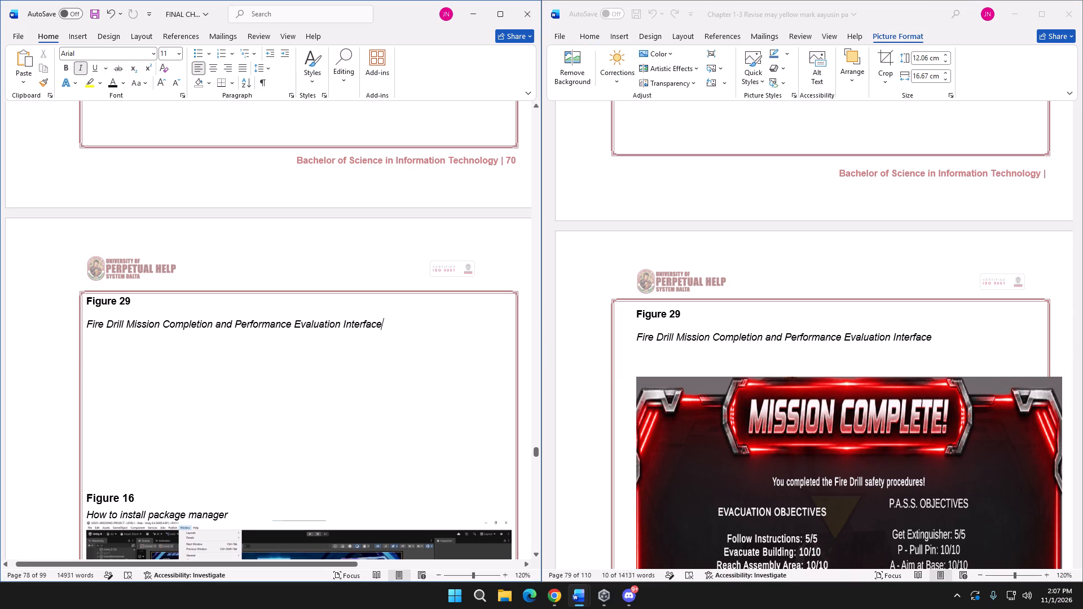
{"action": "key", "text": "shift+Return"}
{"action": "key", "text": "ctrl+v"}
Copy the full Figure 29 description paragraph, which runs across two reference pages, to below its picture in the thesis.
{"action": "scroll", "coordinate": [372, 324], "scroll_direction": "down", "scroll_amount": 7}
{"action": "left_click", "coordinate": [167, 339]}
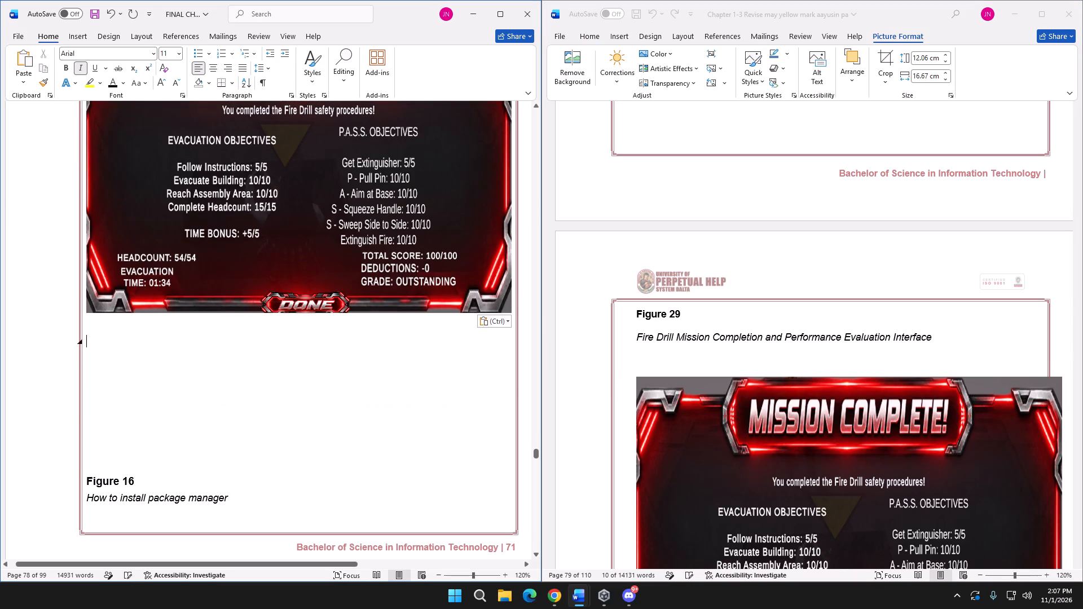
{"action": "scroll", "coordinate": [592, 387], "scroll_direction": "down", "scroll_amount": 12}
{"action": "left_click", "coordinate": [667, 315]}
{"action": "left_click_drag", "start_coordinate": [667, 315], "coordinate": [692, 430]}
{"action": "scroll", "coordinate": [854, 399], "scroll_direction": "down", "scroll_amount": 9}
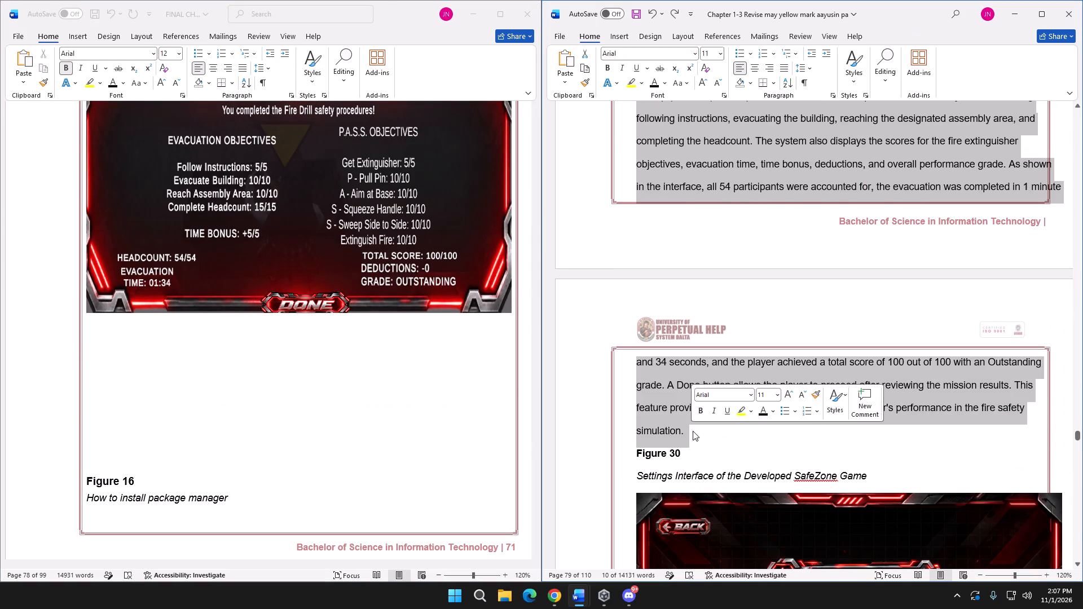
{"action": "key", "text": "ctrl+c"}
{"action": "left_click", "coordinate": [157, 328]}
{"action": "key", "text": "ctrl+v"}
Copy the Figure 30 label and Settings Interface of the Developed SafeZone Game caption to directly after the Figure 29 description.
{"action": "scroll", "coordinate": [180, 332], "scroll_direction": "up", "scroll_amount": 4}
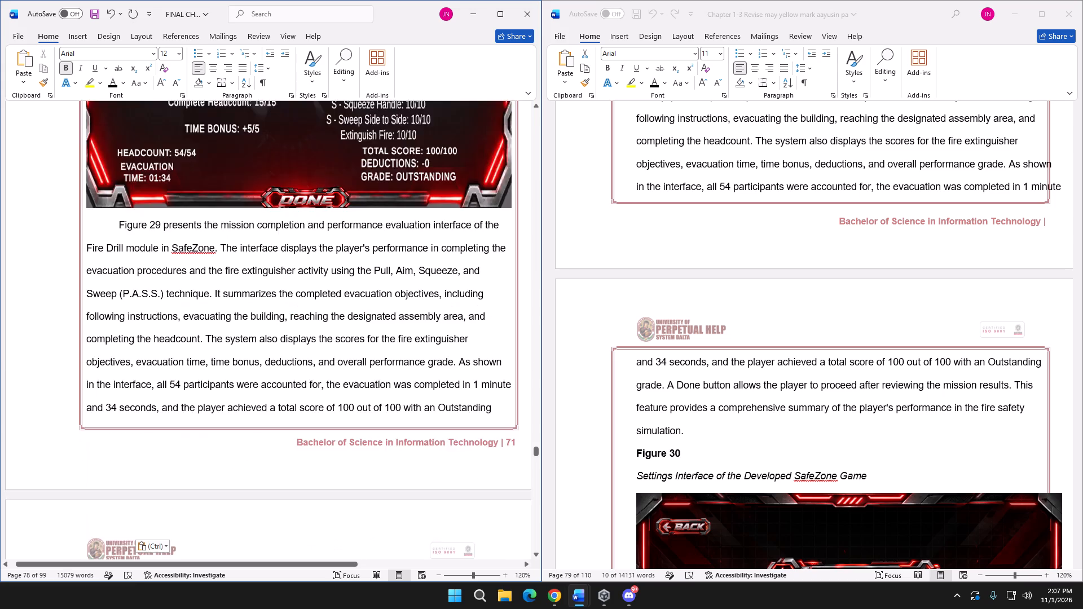
{"action": "scroll", "coordinate": [184, 336], "scroll_direction": "down", "scroll_amount": 15}
{"action": "scroll", "coordinate": [688, 445], "scroll_direction": "down", "scroll_amount": 6}
{"action": "left_click", "coordinate": [642, 258]}
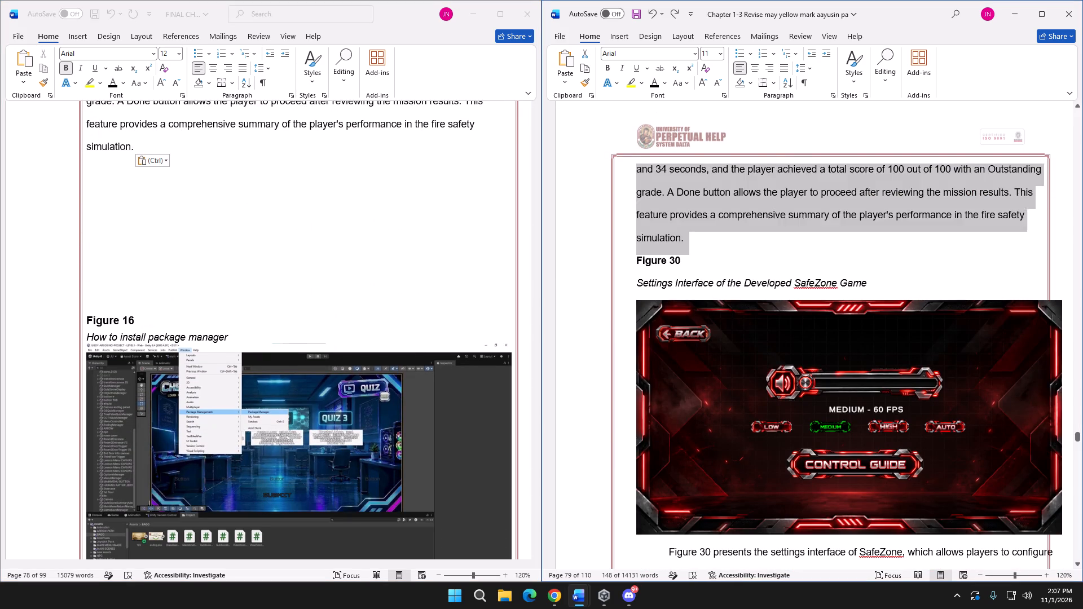
{"action": "left_click", "coordinate": [637, 261]}
{"action": "left_click_drag", "start_coordinate": [637, 261], "coordinate": [873, 289]}
{"action": "key", "text": "ctrl+c"}
{"action": "left_click", "coordinate": [81, 161]}
{"action": "left_click", "coordinate": [95, 165]}
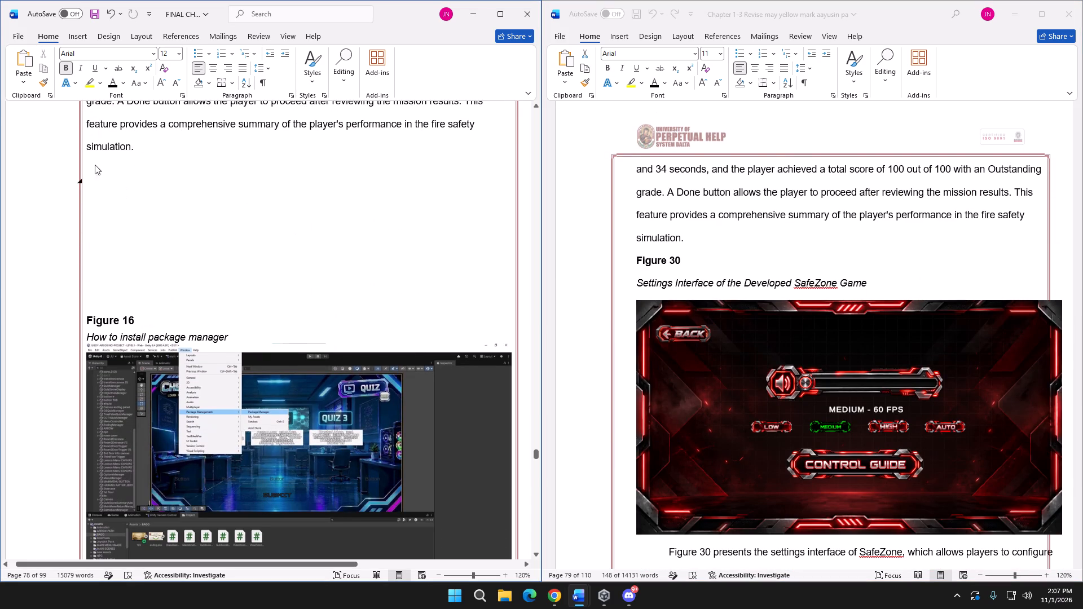
{"action": "key", "text": "ctrl+v"}
Copy the Figure 30 settings screen picture from the reference to below its caption in the thesis.
{"action": "left_click", "coordinate": [731, 362]}
{"action": "left_click", "coordinate": [754, 370]}
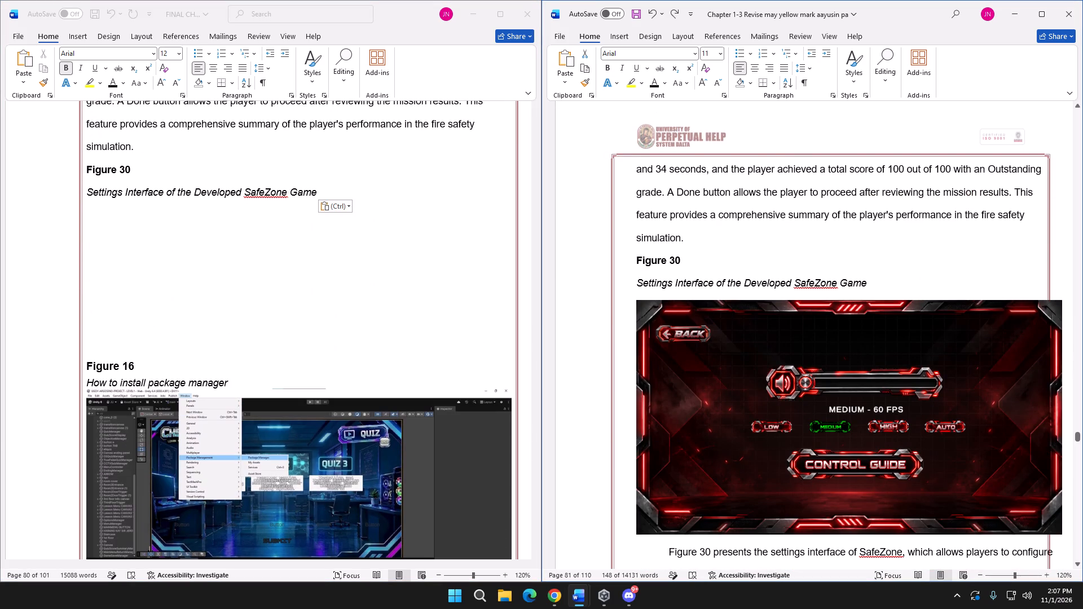
{"action": "key", "text": "ctrl+c"}
{"action": "left_click", "coordinate": [131, 217]}
{"action": "key", "text": "ctrl+v"}
Copy the Figure 30 description paragraph from the reference to below its picture in the thesis and indent its first line.
{"action": "scroll", "coordinate": [376, 343], "scroll_direction": "down", "scroll_amount": 13}
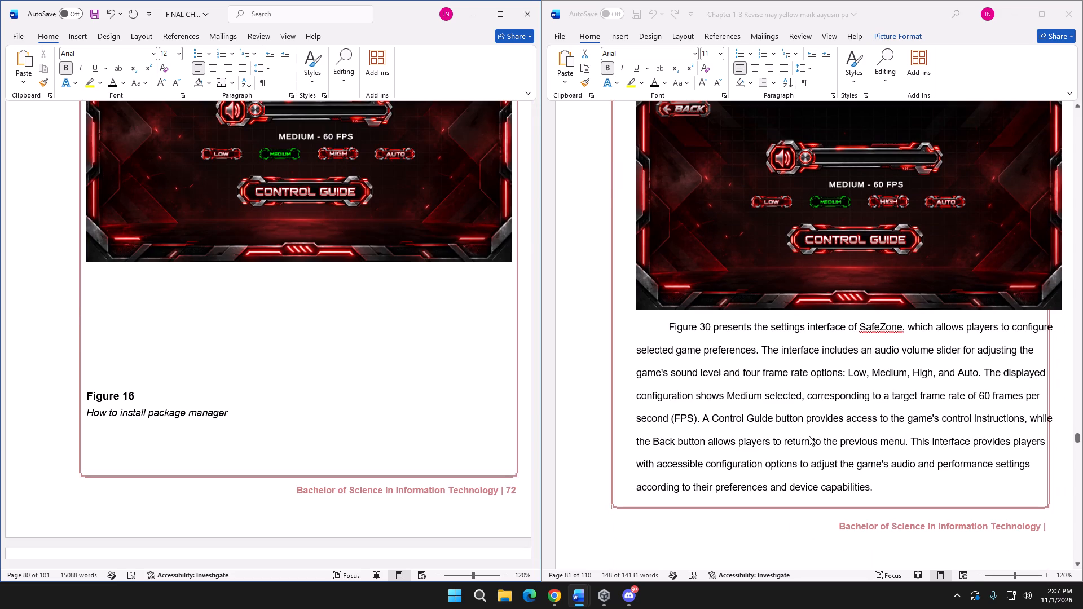
{"action": "left_click", "coordinate": [677, 332]}
{"action": "left_click", "coordinate": [668, 329]}
{"action": "left_click_drag", "start_coordinate": [668, 329], "coordinate": [887, 416]}
{"action": "scroll", "coordinate": [895, 458], "scroll_direction": "down", "scroll_amount": 3}
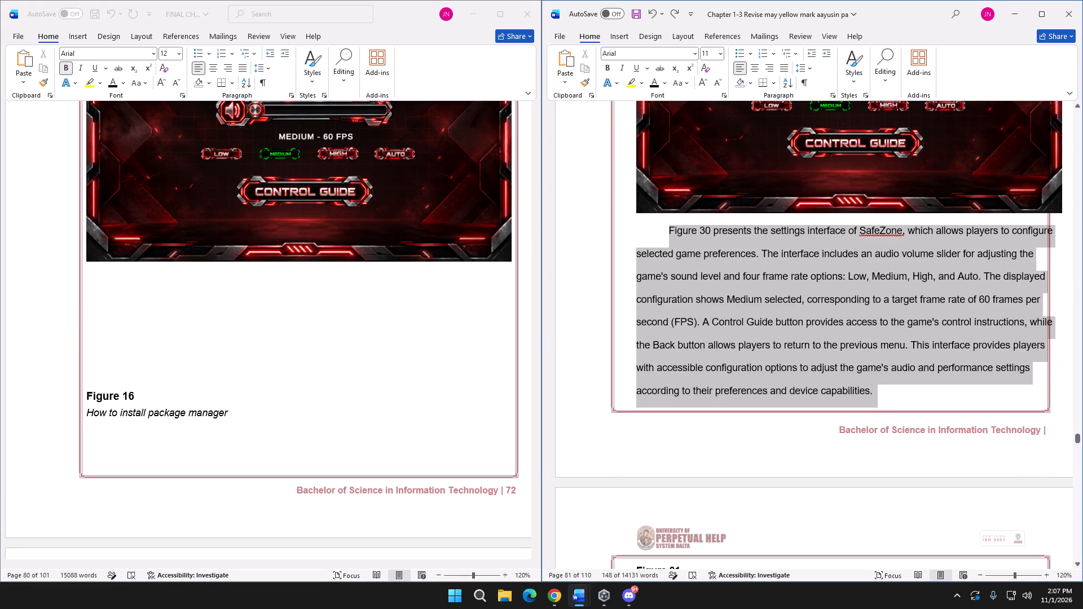
{"action": "left_click_drag", "start_coordinate": [887, 416], "coordinate": [878, 406]}
{"action": "key", "text": "ctrl+c"}
{"action": "left_click", "coordinate": [104, 254]}
{"action": "left_click", "coordinate": [107, 272]}
{"action": "key", "text": "ctrl+v"}
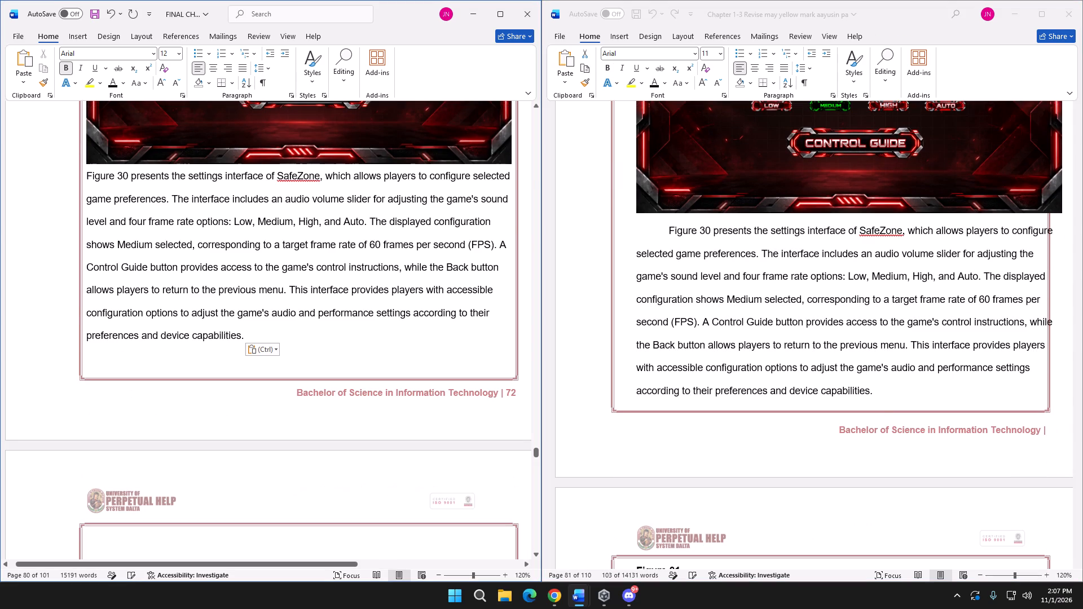
{"action": "left_click", "coordinate": [84, 180]}
{"action": "key", "text": "Tab"}
Copy the Figure 31 label and Control Guide Interface of the Developed SafeZone Game caption after the Figure 30 description, starting them on a new page.
{"action": "scroll", "coordinate": [285, 325], "scroll_direction": "down", "scroll_amount": 11}
{"action": "scroll", "coordinate": [771, 377], "scroll_direction": "down", "scroll_amount": 10}
{"action": "double_click", "coordinate": [633, 253]}
{"action": "left_click_drag", "start_coordinate": [635, 251], "coordinate": [904, 279]}
{"action": "key", "text": "ctrl+z"}
{"action": "left_click", "coordinate": [906, 272]}
{"action": "left_click_drag", "start_coordinate": [905, 272], "coordinate": [585, 248]}
{"action": "key", "text": "ctrl+c"}
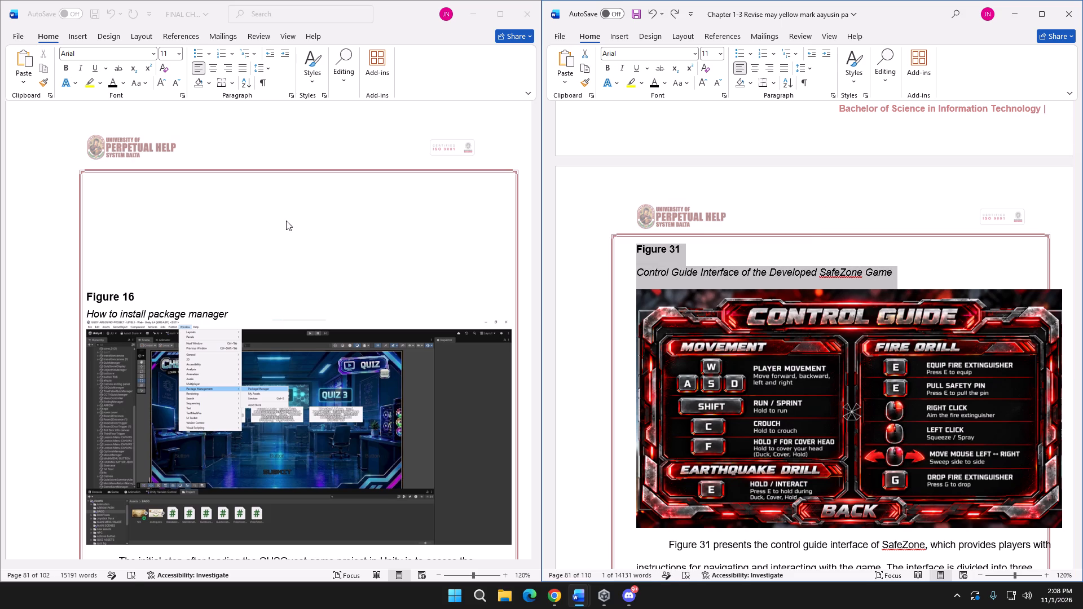
{"action": "left_click", "coordinate": [125, 180]}
{"action": "left_click", "coordinate": [91, 182]}
{"action": "key", "text": "ctrl+v"}
{"action": "scroll", "coordinate": [216, 257], "scroll_direction": "up", "scroll_amount": 5}
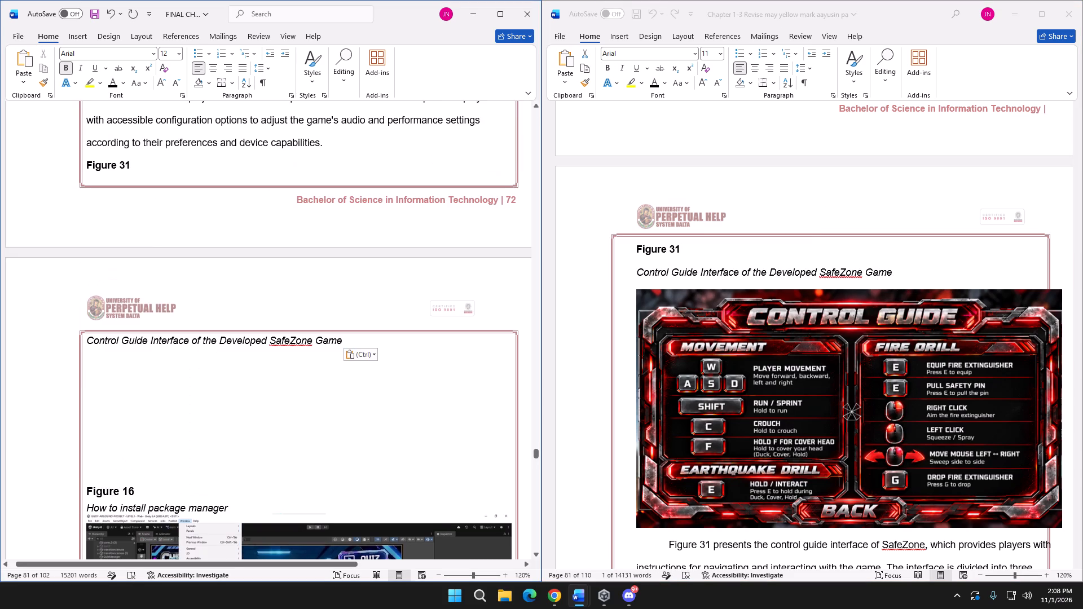
{"action": "left_click", "coordinate": [85, 166]}
{"action": "key", "text": "Return"}
Copy the Figure 31 control guide picture from the reference to below its caption in the thesis.
{"action": "left_click", "coordinate": [697, 407]}
{"action": "left_click", "coordinate": [734, 412]}
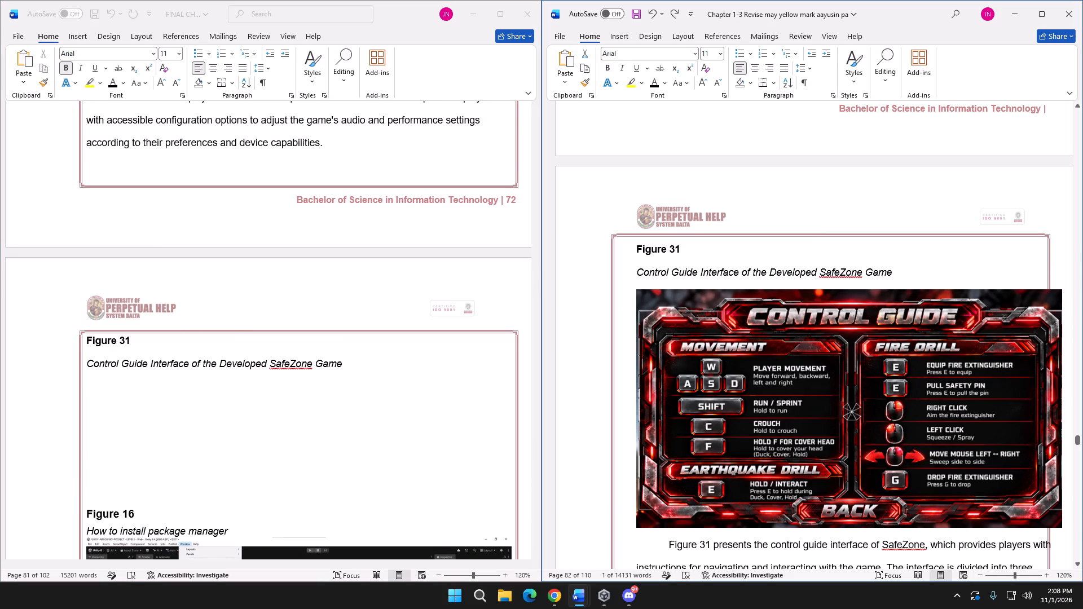
{"action": "key", "text": "ctrl+c"}
{"action": "left_click", "coordinate": [149, 373]}
{"action": "left_click", "coordinate": [132, 388]}
{"action": "key", "text": "ctrl+v"}
Copy the Figure 31 description paragraph from the reference to below its picture in the thesis.
{"action": "scroll", "coordinate": [358, 373], "scroll_direction": "down", "scroll_amount": 8}
{"action": "left_click", "coordinate": [179, 315]}
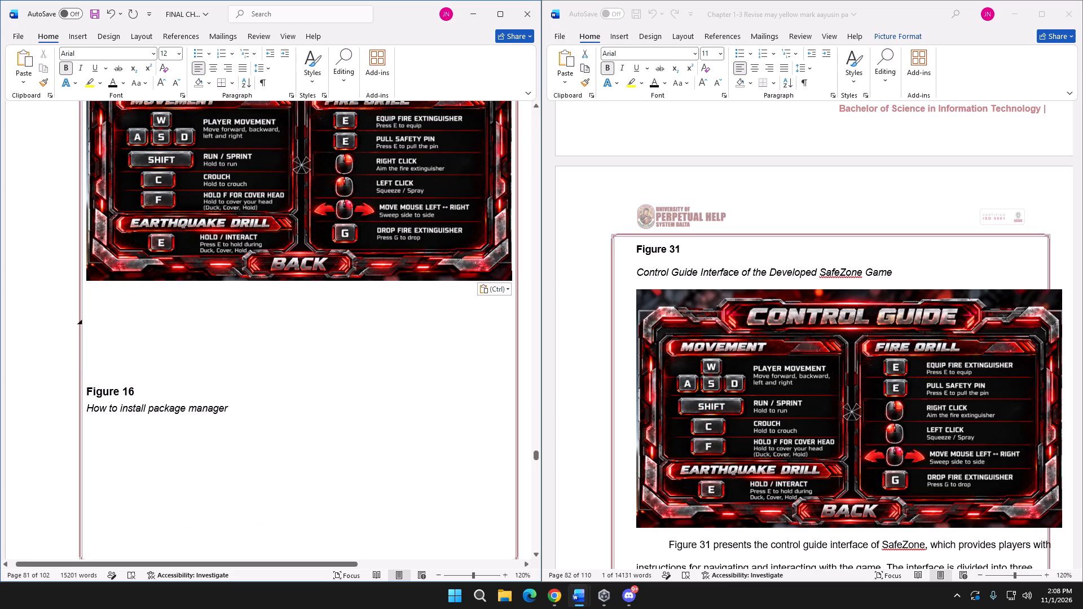
{"action": "scroll", "coordinate": [631, 403], "scroll_direction": "down", "scroll_amount": 7}
{"action": "left_click", "coordinate": [669, 335]}
{"action": "left_click", "coordinate": [669, 323]}
{"action": "left_click_drag", "start_coordinate": [669, 323], "coordinate": [1029, 507]}
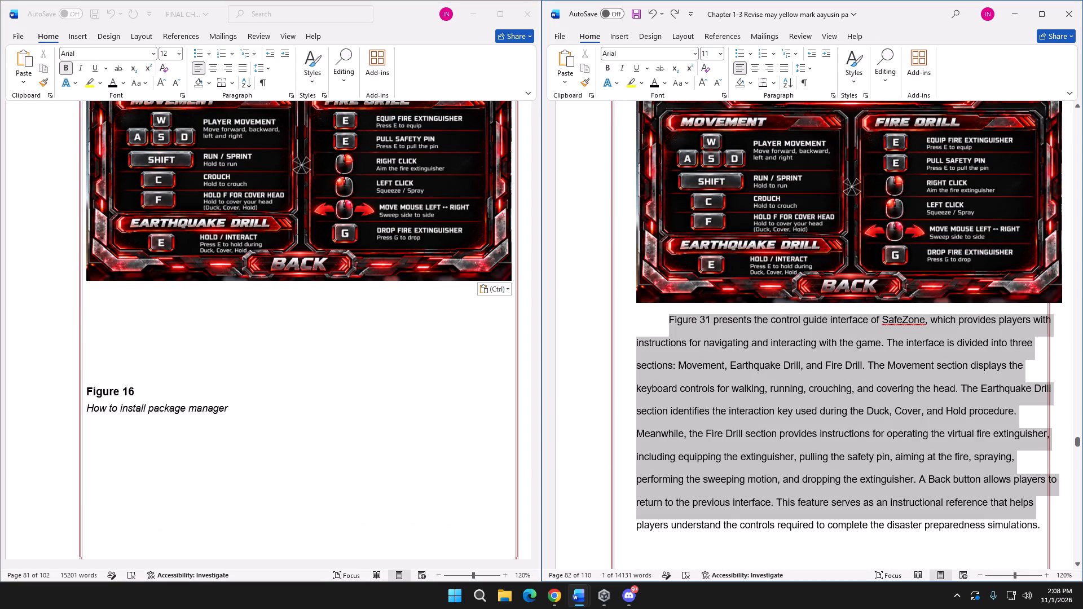
{"action": "left_click_drag", "start_coordinate": [1029, 507], "coordinate": [1039, 522]}
{"action": "key", "text": "ctrl+c"}
{"action": "double_click", "coordinate": [99, 293]}
{"action": "key", "text": "ctrl+v"}
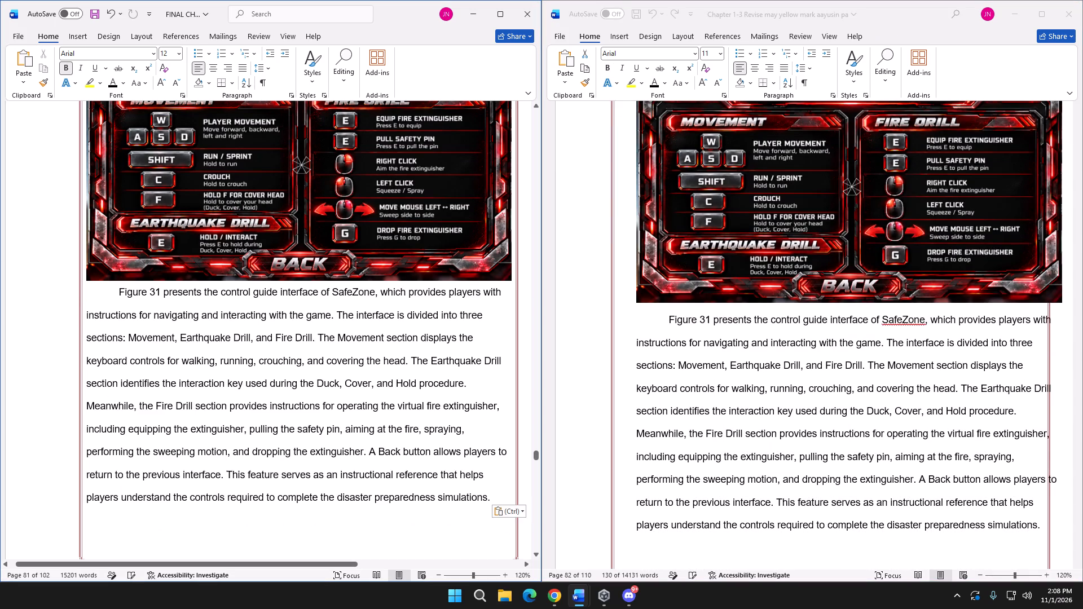
Copy the Result of Objective 4 (Evaluate) and Game Evaluation Result headings from the reference.
{"action": "scroll", "coordinate": [195, 336], "scroll_direction": "down", "scroll_amount": 7}
{"action": "scroll", "coordinate": [386, 378], "scroll_direction": "down", "scroll_amount": 7}
{"action": "scroll", "coordinate": [746, 400], "scroll_direction": "down", "scroll_amount": 13}
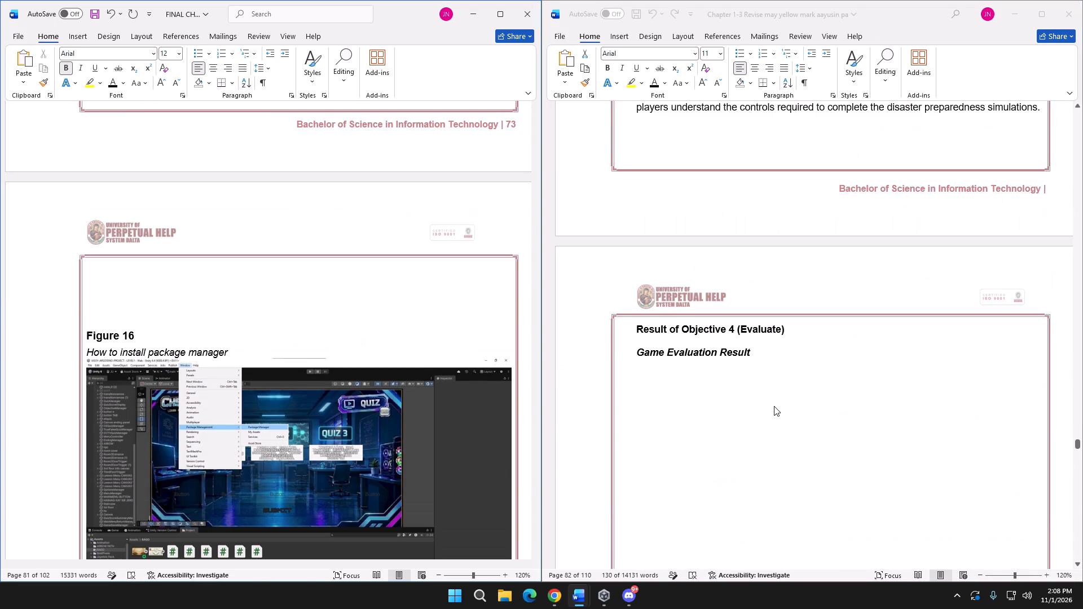
{"action": "scroll", "coordinate": [755, 399], "scroll_direction": "up", "scroll_amount": 3}
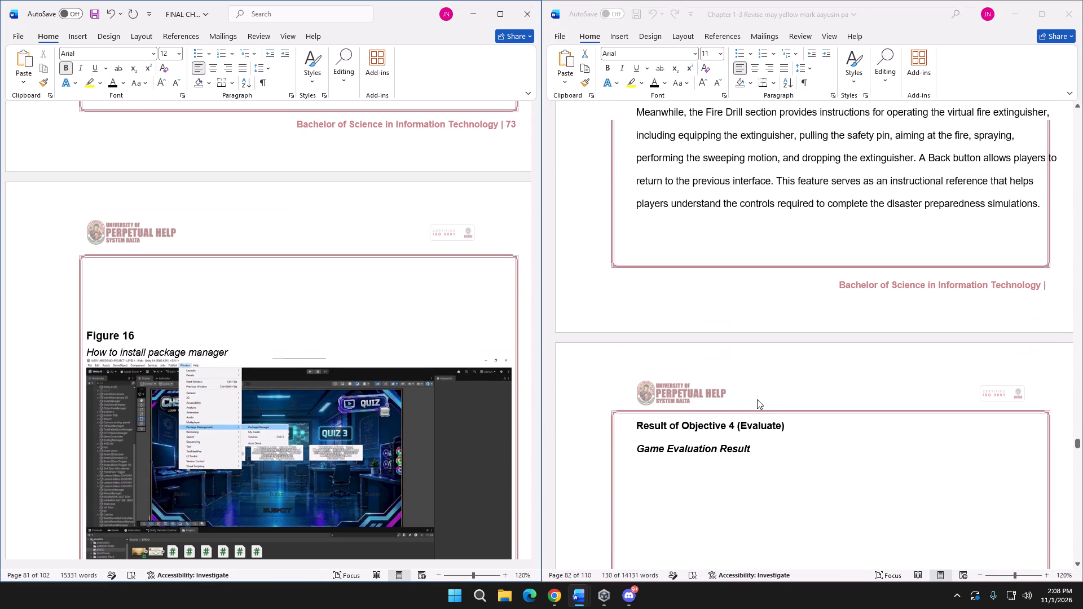
{"action": "scroll", "coordinate": [751, 364], "scroll_direction": "down", "scroll_amount": 4}
{"action": "left_click", "coordinate": [755, 327]}
{"action": "left_click_drag", "start_coordinate": [761, 325], "coordinate": [666, 305]}
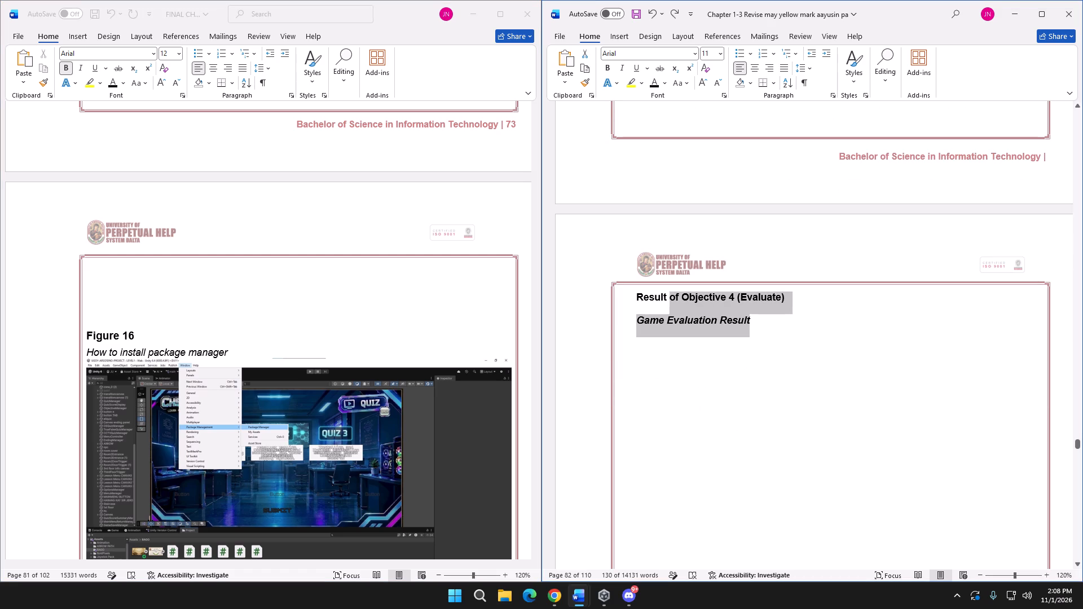
{"action": "left_click_drag", "start_coordinate": [666, 305], "coordinate": [645, 302]}
{"action": "key", "text": "ctrl+c"}
Look through the thesis's remaining CHSQuest deployment pages, from Figure 16 to the start of Chapter 4, for where the Objective 4 headings belong.
{"action": "scroll", "coordinate": [257, 268], "scroll_direction": "up", "scroll_amount": 6}
{"action": "scroll", "coordinate": [203, 274], "scroll_direction": "down", "scroll_amount": 6}
{"action": "scroll", "coordinate": [141, 278], "scroll_direction": "down", "scroll_amount": 4}
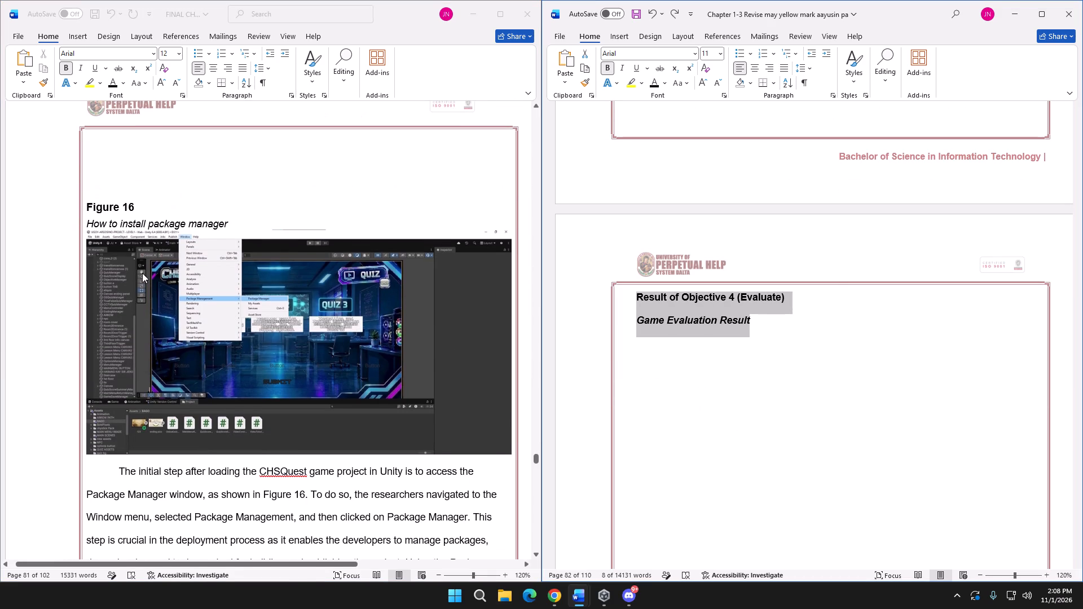
{"action": "scroll", "coordinate": [144, 263], "scroll_direction": "up", "scroll_amount": 7}
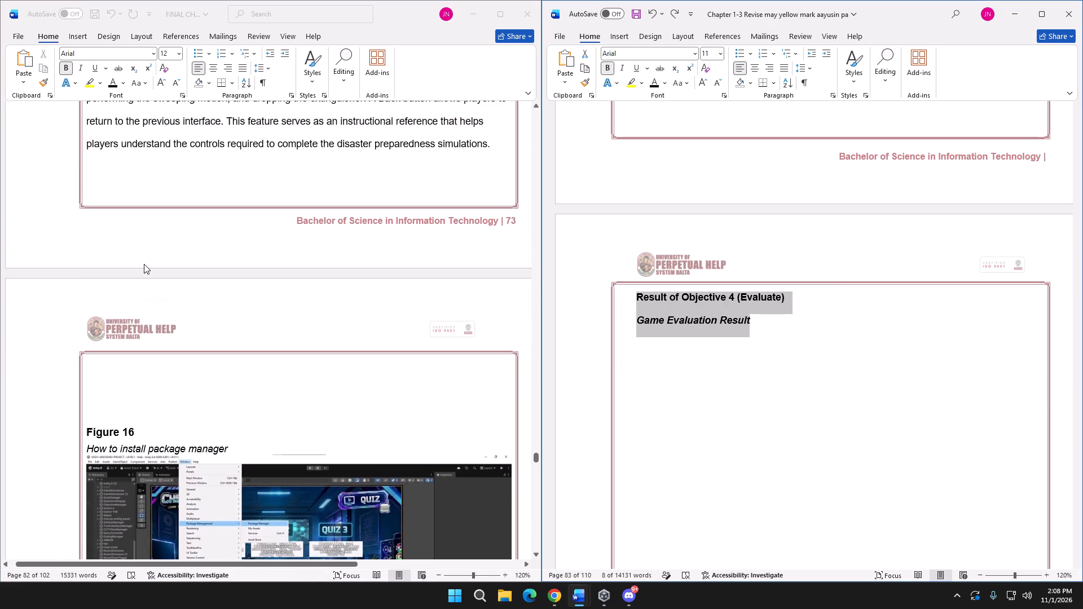
{"action": "scroll", "coordinate": [146, 261], "scroll_direction": "down", "scroll_amount": 8}
{"action": "scroll", "coordinate": [151, 259], "scroll_direction": "down", "scroll_amount": 20}
{"action": "scroll", "coordinate": [156, 259], "scroll_direction": "up", "scroll_amount": 8}
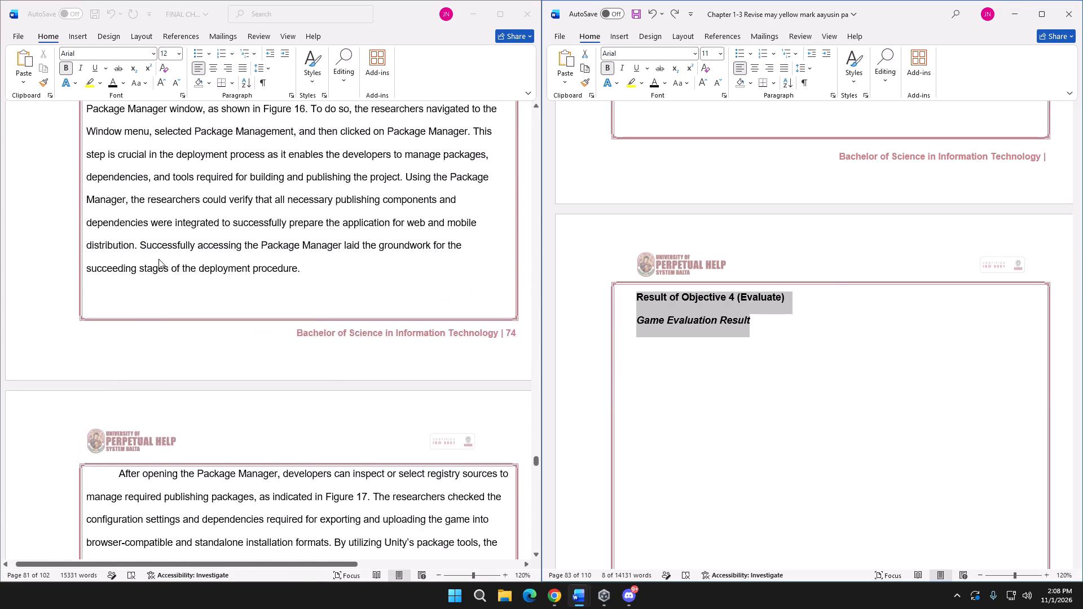
{"action": "scroll", "coordinate": [159, 259], "scroll_direction": "up", "scroll_amount": 2}
{"action": "scroll", "coordinate": [159, 262], "scroll_direction": "down", "scroll_amount": 20}
{"action": "scroll", "coordinate": [159, 262], "scroll_direction": "down", "scroll_amount": 16}
{"action": "scroll", "coordinate": [170, 263], "scroll_direction": "down", "scroll_amount": 8}
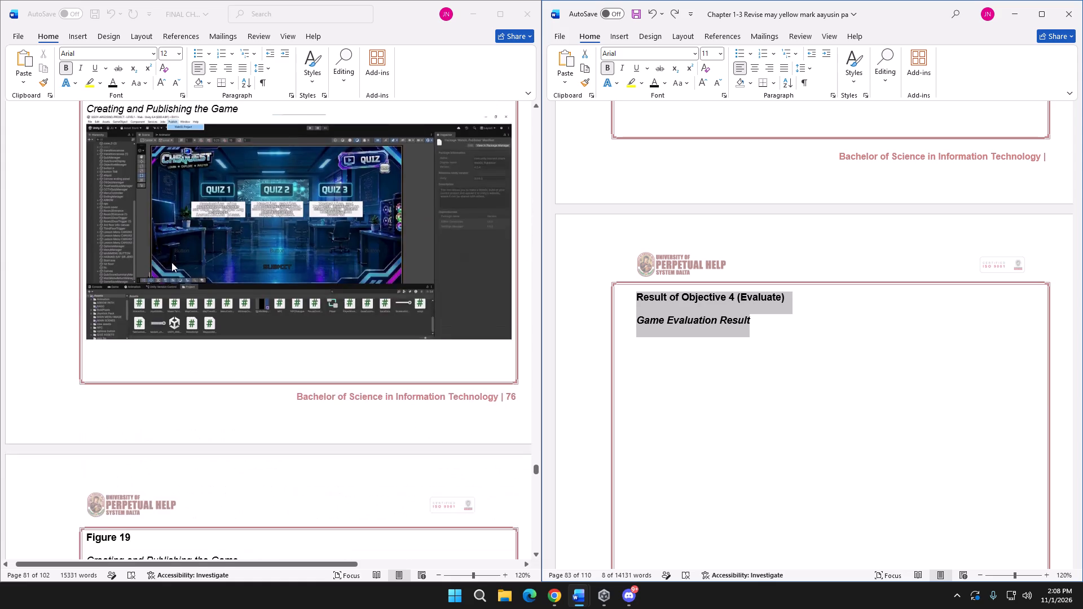
{"action": "scroll", "coordinate": [171, 262], "scroll_direction": "down", "scroll_amount": 14}
{"action": "scroll", "coordinate": [173, 263], "scroll_direction": "down", "scroll_amount": 13}
{"action": "scroll", "coordinate": [179, 258], "scroll_direction": "down", "scroll_amount": 13}
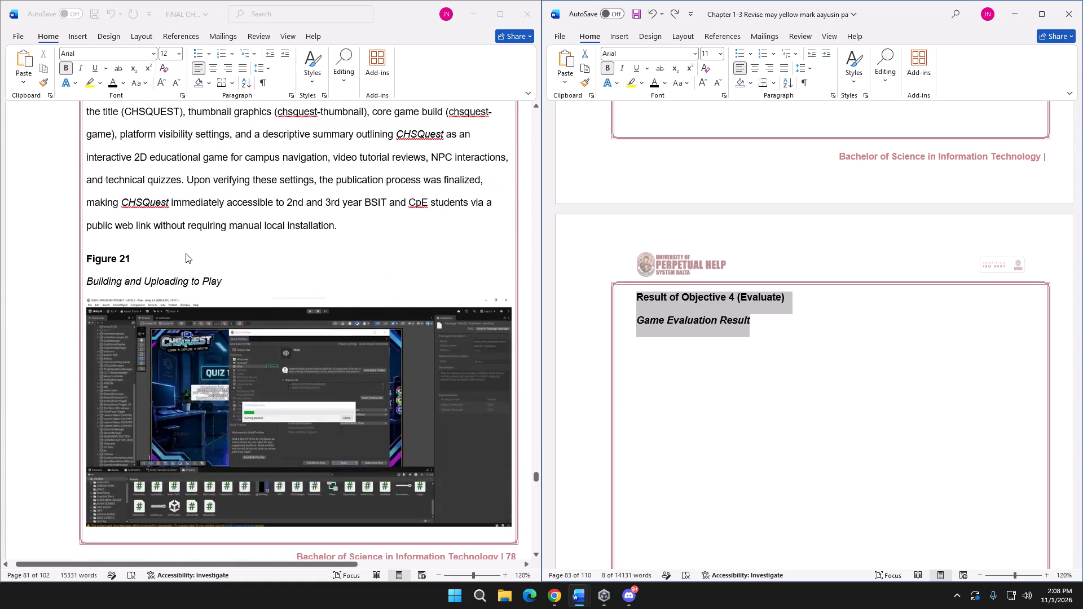
{"action": "scroll", "coordinate": [186, 253], "scroll_direction": "down", "scroll_amount": 20}
{"action": "scroll", "coordinate": [186, 253], "scroll_direction": "down", "scroll_amount": 12}
{"action": "scroll", "coordinate": [183, 246], "scroll_direction": "up", "scroll_amount": 7}
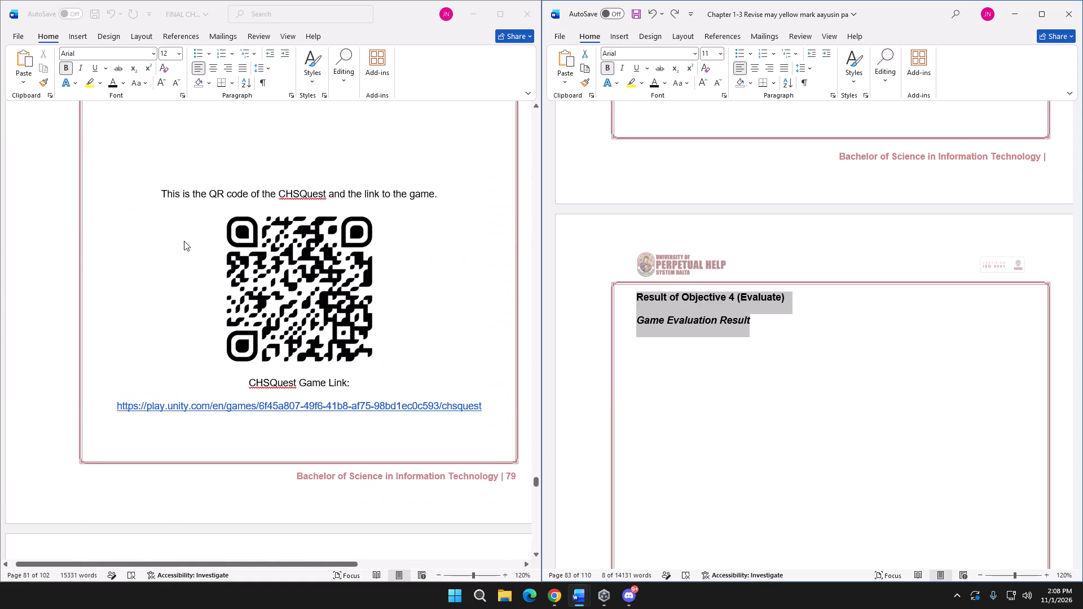
{"action": "scroll", "coordinate": [193, 239], "scroll_direction": "down", "scroll_amount": 20}
{"action": "scroll", "coordinate": [193, 239], "scroll_direction": "down", "scroll_amount": 13}
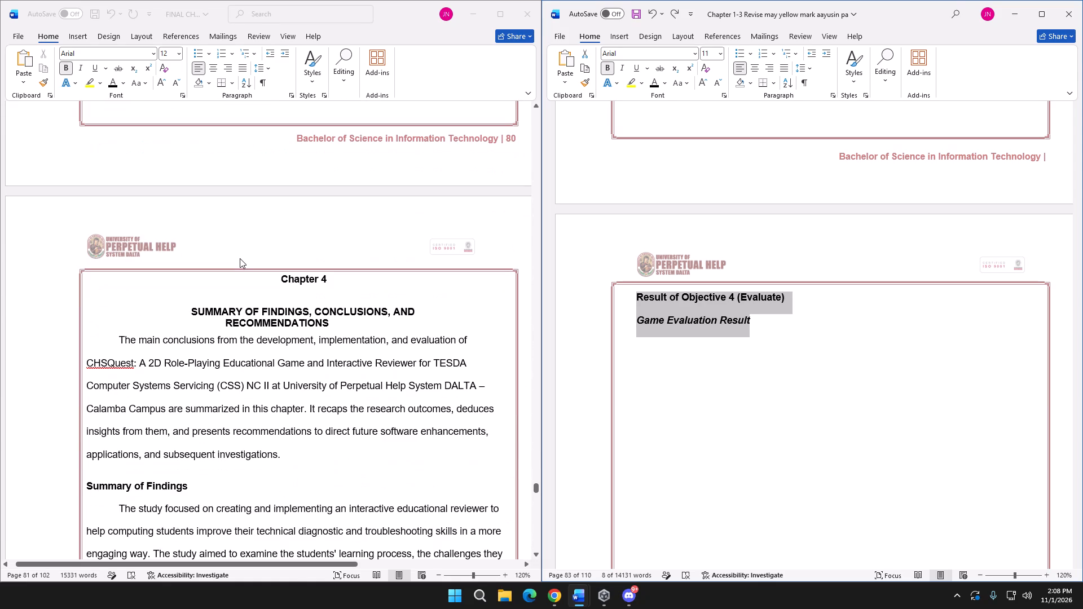
{"action": "scroll", "coordinate": [240, 258], "scroll_direction": "up", "scroll_amount": 14}
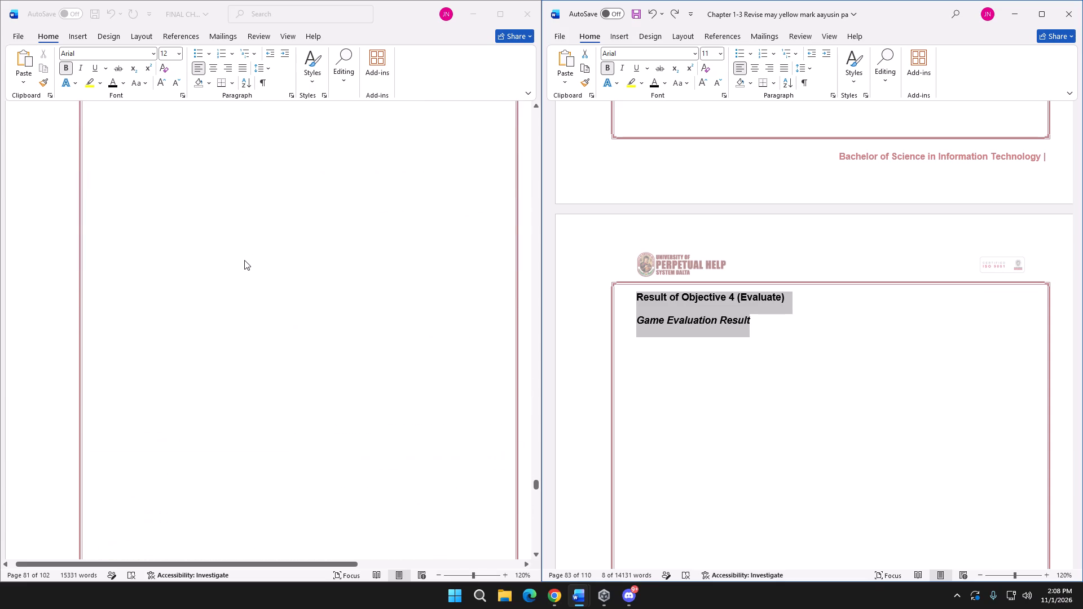
{"action": "scroll", "coordinate": [244, 260], "scroll_direction": "up", "scroll_amount": 9}
{"action": "scroll", "coordinate": [167, 263], "scroll_direction": "up", "scroll_amount": 11}
{"action": "scroll", "coordinate": [164, 269], "scroll_direction": "down", "scroll_amount": 12}
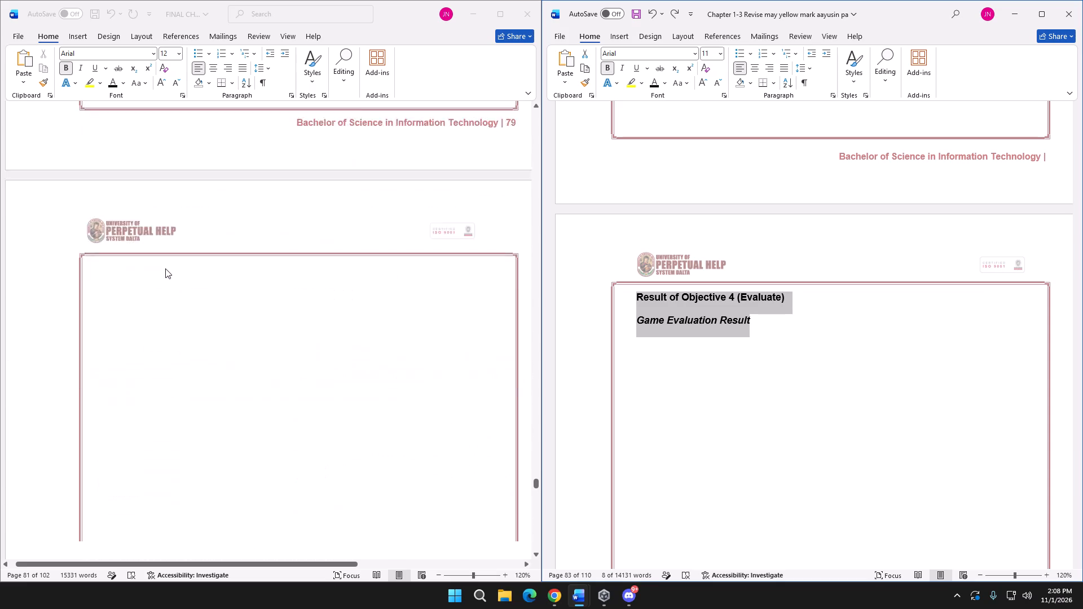
{"action": "scroll", "coordinate": [165, 268], "scroll_direction": "up", "scroll_amount": 20}
{"action": "scroll", "coordinate": [165, 268], "scroll_direction": "up", "scroll_amount": 20}
{"action": "scroll", "coordinate": [165, 268], "scroll_direction": "up", "scroll_amount": 9}
{"action": "scroll", "coordinate": [218, 315], "scroll_direction": "up", "scroll_amount": 7}
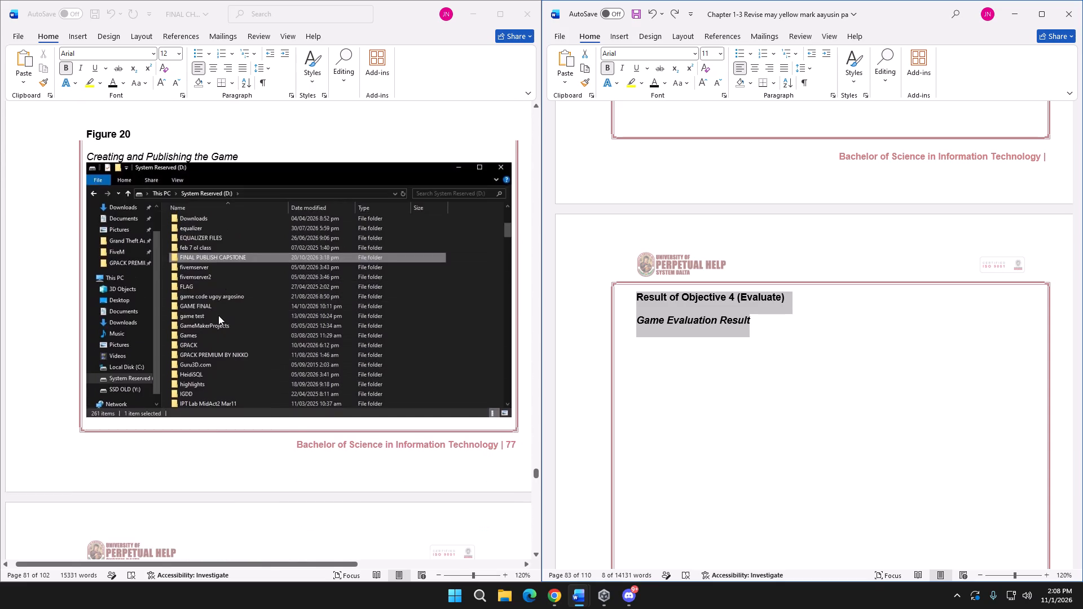
{"action": "scroll", "coordinate": [223, 312], "scroll_direction": "up", "scroll_amount": 13}
{"action": "scroll", "coordinate": [218, 309], "scroll_direction": "up", "scroll_amount": 16}
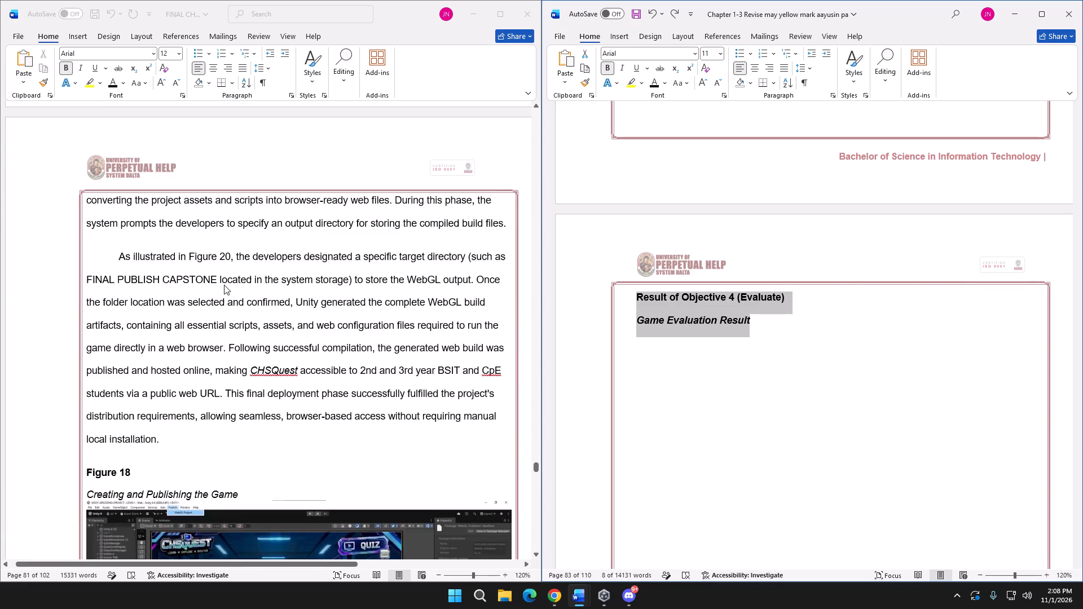
{"action": "scroll", "coordinate": [224, 285], "scroll_direction": "up", "scroll_amount": 11}
{"action": "scroll", "coordinate": [227, 273], "scroll_direction": "down", "scroll_amount": 20}
{"action": "scroll", "coordinate": [227, 273], "scroll_direction": "down", "scroll_amount": 20}
{"action": "scroll", "coordinate": [227, 273], "scroll_direction": "down", "scroll_amount": 5}
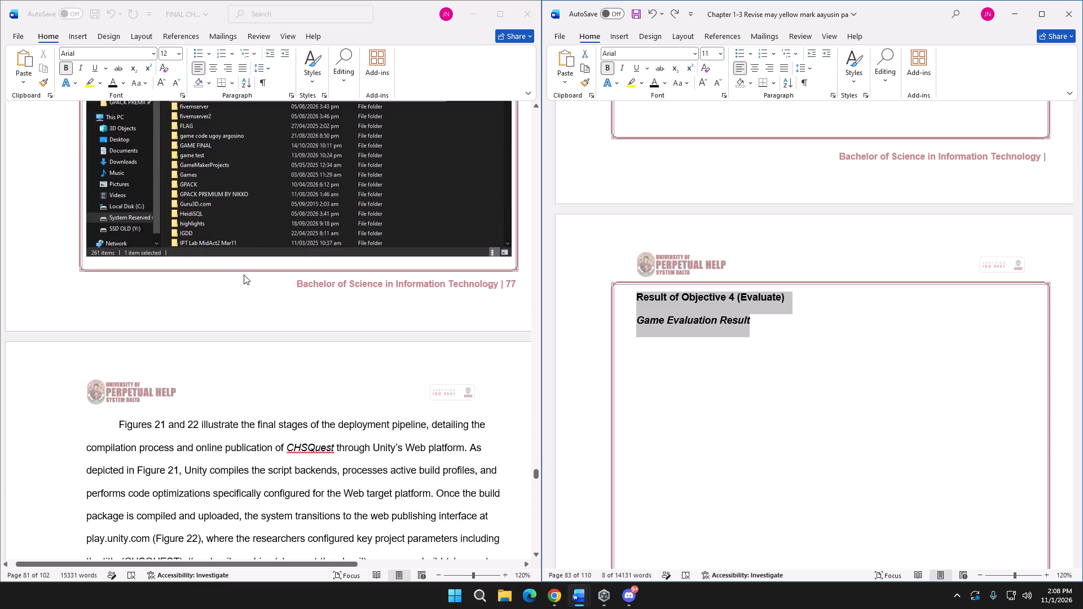
{"action": "scroll", "coordinate": [244, 275], "scroll_direction": "down", "scroll_amount": 20}
{"action": "scroll", "coordinate": [244, 275], "scroll_direction": "down", "scroll_amount": 20}
{"action": "scroll", "coordinate": [244, 275], "scroll_direction": "down", "scroll_amount": 8}
Paste the Result of Objective 4 (Evaluate) and Game Evaluation Result headings onto the thesis's blank page between the game link page and Chapter 4.
{"action": "left_click", "coordinate": [118, 354]}
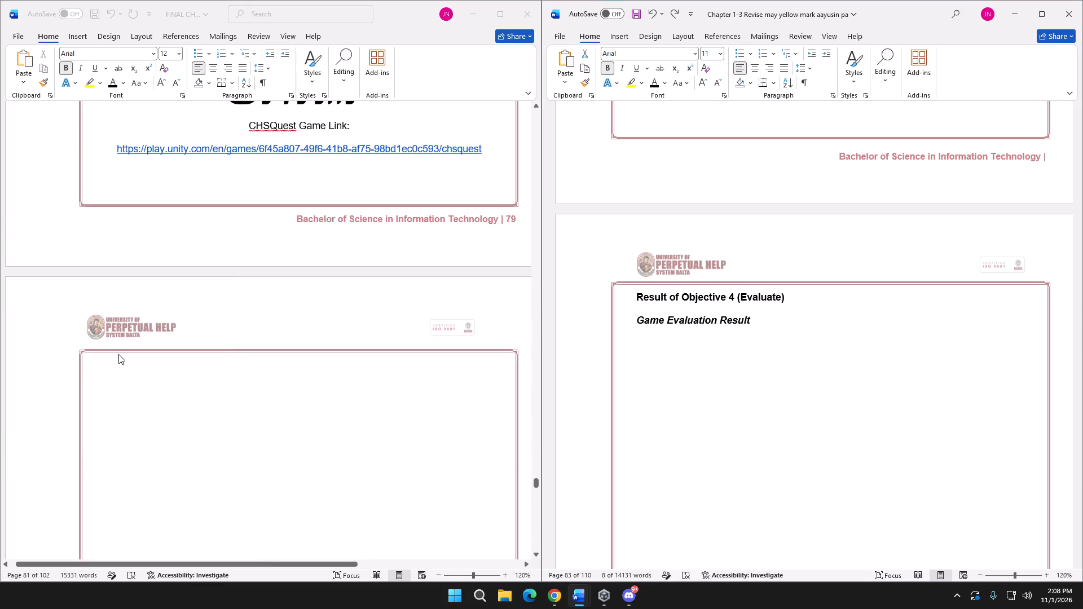
{"action": "left_click", "coordinate": [106, 364]}
{"action": "key", "text": "ctrl+v"}
Compare the opening of Chapter 4, Summary of Findings, Conclusions, and Recommendations, in the reference and the thesis.
{"action": "scroll", "coordinate": [142, 361], "scroll_direction": "down", "scroll_amount": 8}
{"action": "scroll", "coordinate": [720, 403], "scroll_direction": "down", "scroll_amount": 16}
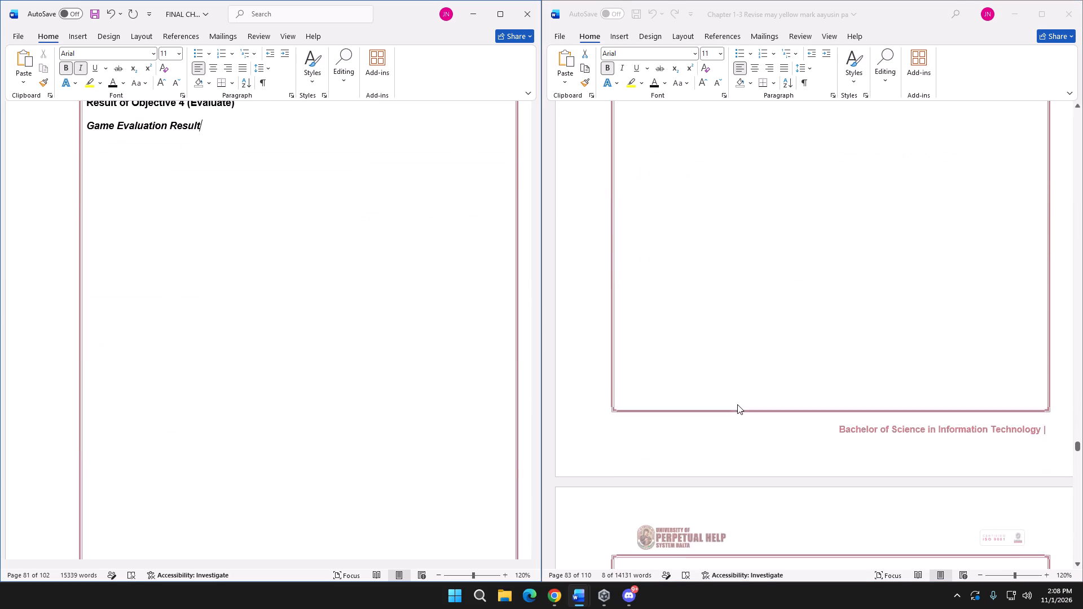
{"action": "scroll", "coordinate": [737, 404], "scroll_direction": "down", "scroll_amount": 3}
{"action": "scroll", "coordinate": [329, 324], "scroll_direction": "down", "scroll_amount": 8}
{"action": "scroll", "coordinate": [837, 374], "scroll_direction": "down", "scroll_amount": 7}
{"action": "scroll", "coordinate": [386, 283], "scroll_direction": "down", "scroll_amount": 9}
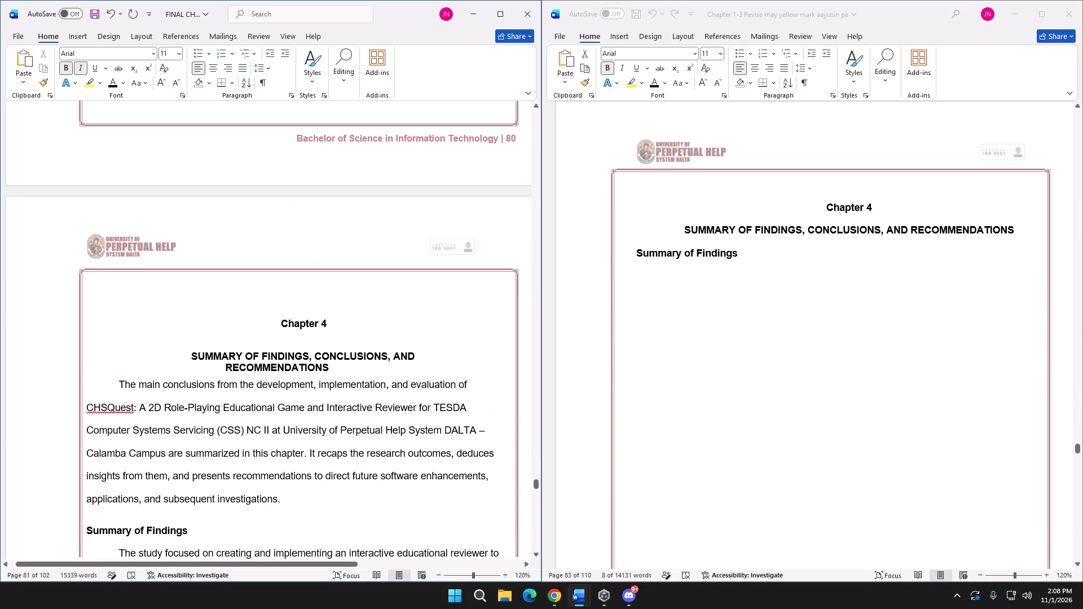
{"action": "scroll", "coordinate": [374, 281], "scroll_direction": "down", "scroll_amount": 4}
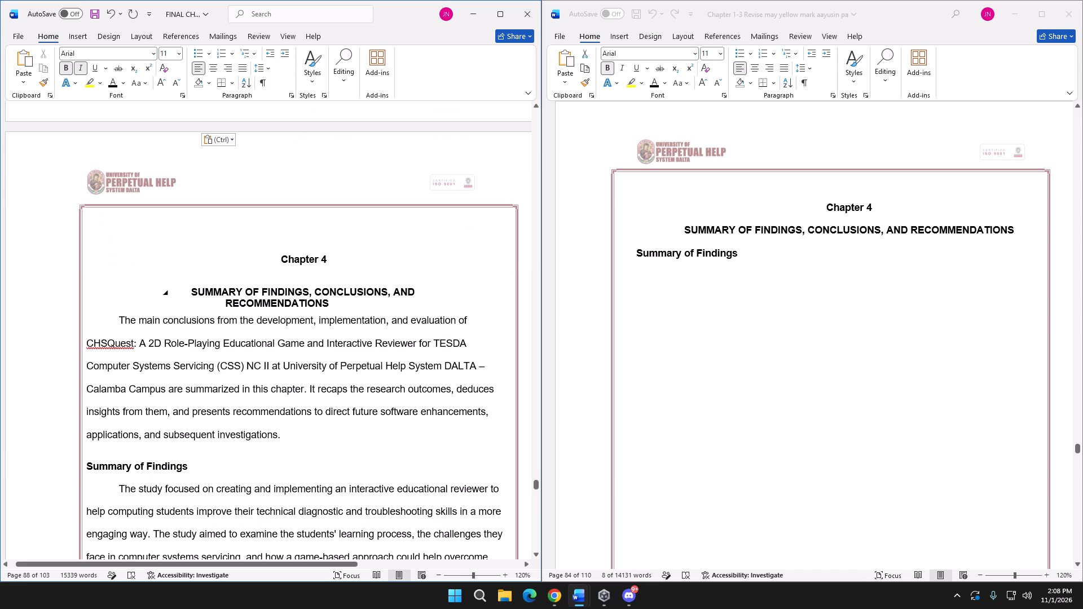
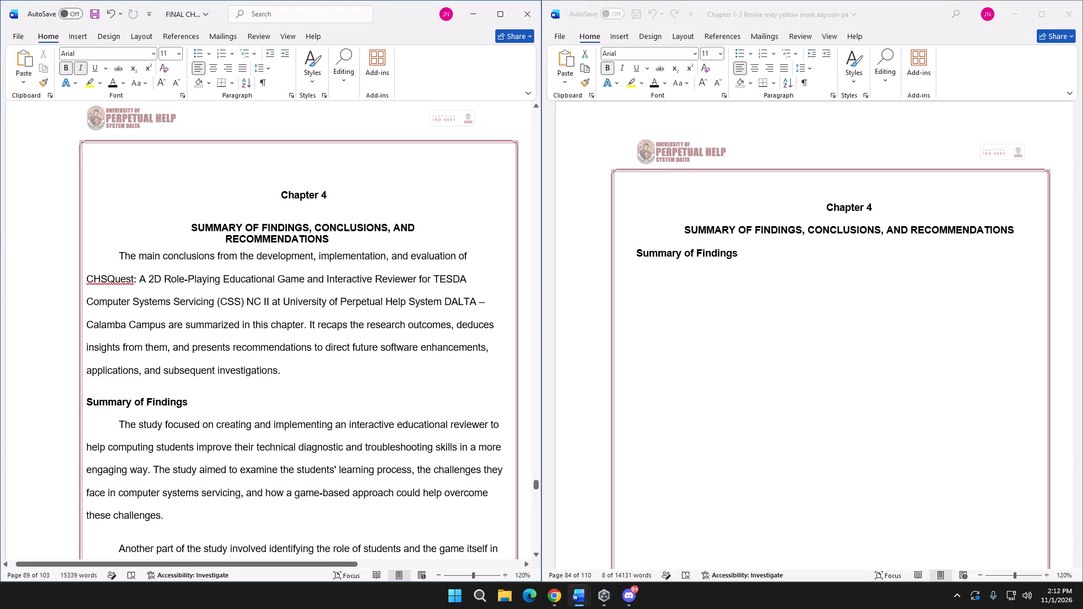
Copy all the entries under the References heading, from Amberson to the end of the Yang entry, from the reference document.
{"action": "scroll", "coordinate": [548, 313], "scroll_direction": "down", "scroll_amount": 7}
{"action": "scroll", "coordinate": [692, 347], "scroll_direction": "down", "scroll_amount": 7}
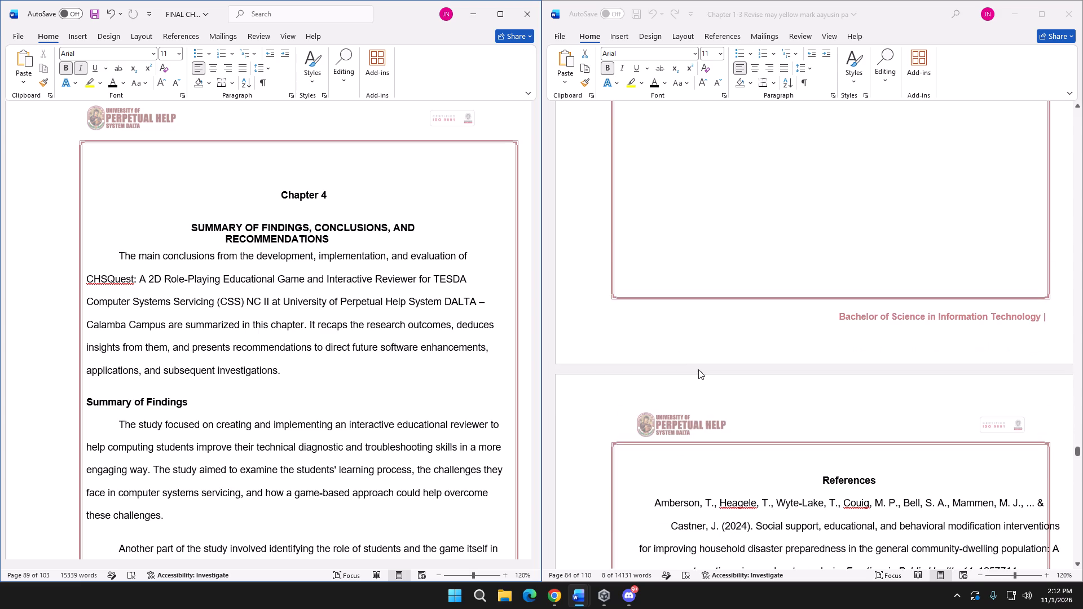
{"action": "scroll", "coordinate": [697, 369], "scroll_direction": "down", "scroll_amount": 6}
{"action": "scroll", "coordinate": [401, 260], "scroll_direction": "down", "scroll_amount": 17}
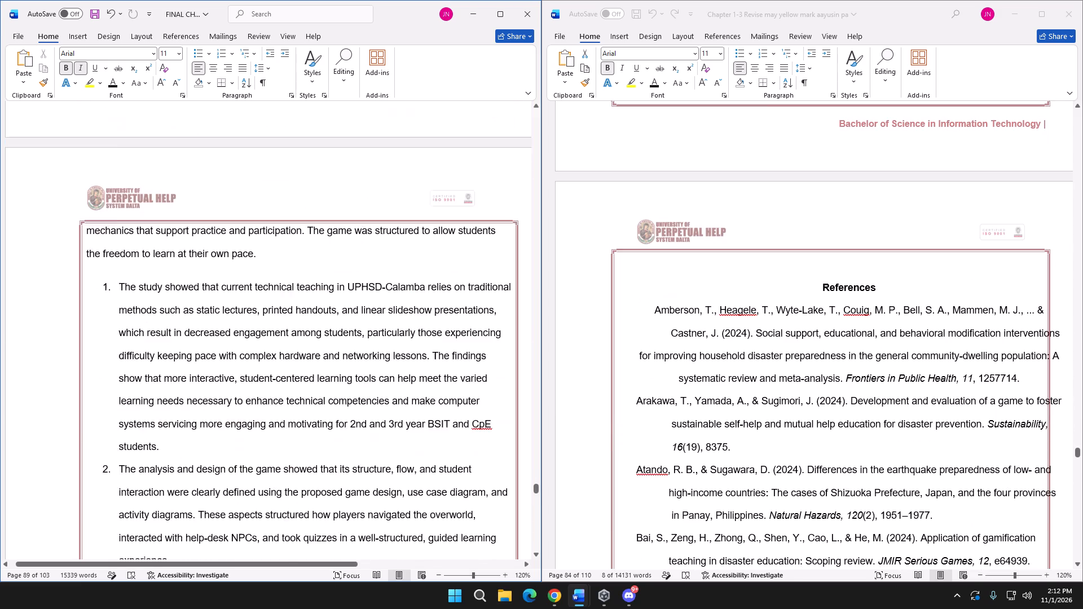
{"action": "scroll", "coordinate": [396, 261], "scroll_direction": "down", "scroll_amount": 20}
{"action": "scroll", "coordinate": [396, 261], "scroll_direction": "down", "scroll_amount": 20}
{"action": "scroll", "coordinate": [396, 261], "scroll_direction": "down", "scroll_amount": 13}
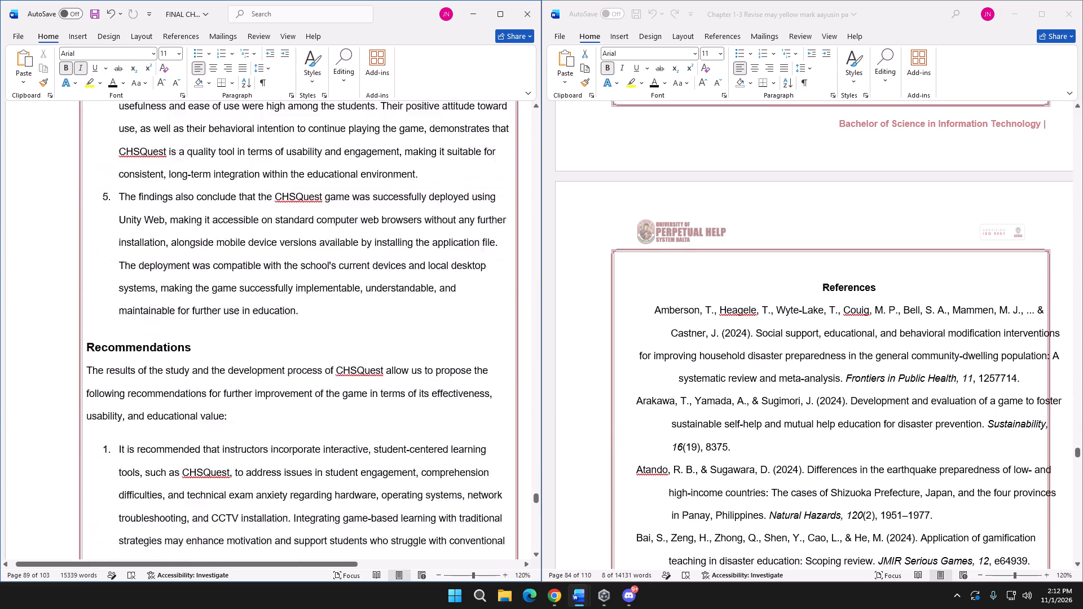
{"action": "scroll", "coordinate": [395, 260], "scroll_direction": "down", "scroll_amount": 20}
{"action": "scroll", "coordinate": [395, 260], "scroll_direction": "down", "scroll_amount": 14}
{"action": "scroll", "coordinate": [396, 255], "scroll_direction": "down", "scroll_amount": 7}
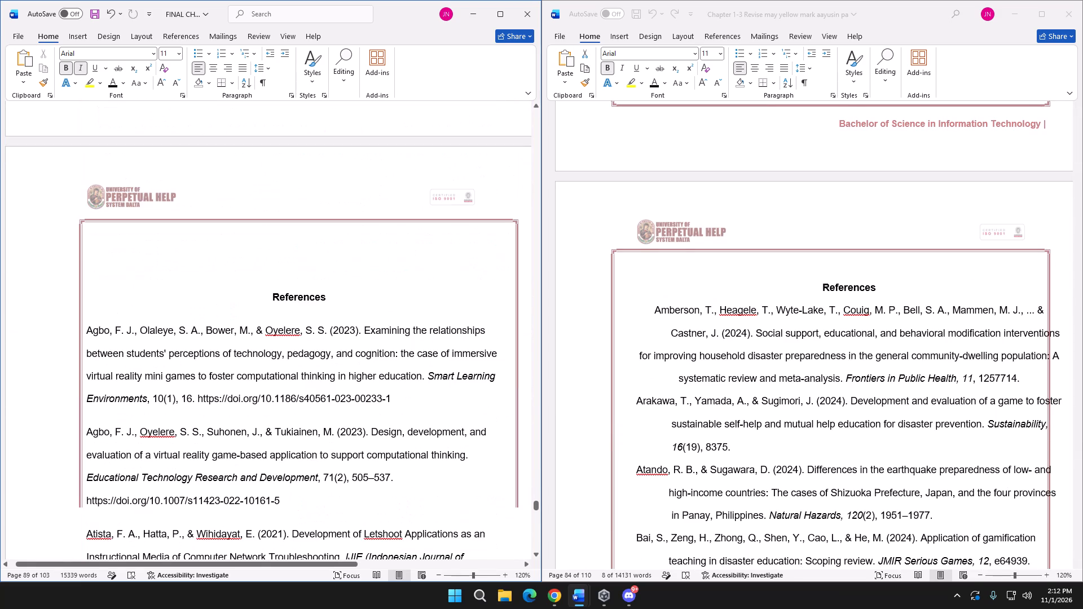
{"action": "left_click", "coordinate": [810, 286]}
{"action": "left_click", "coordinate": [816, 288]}
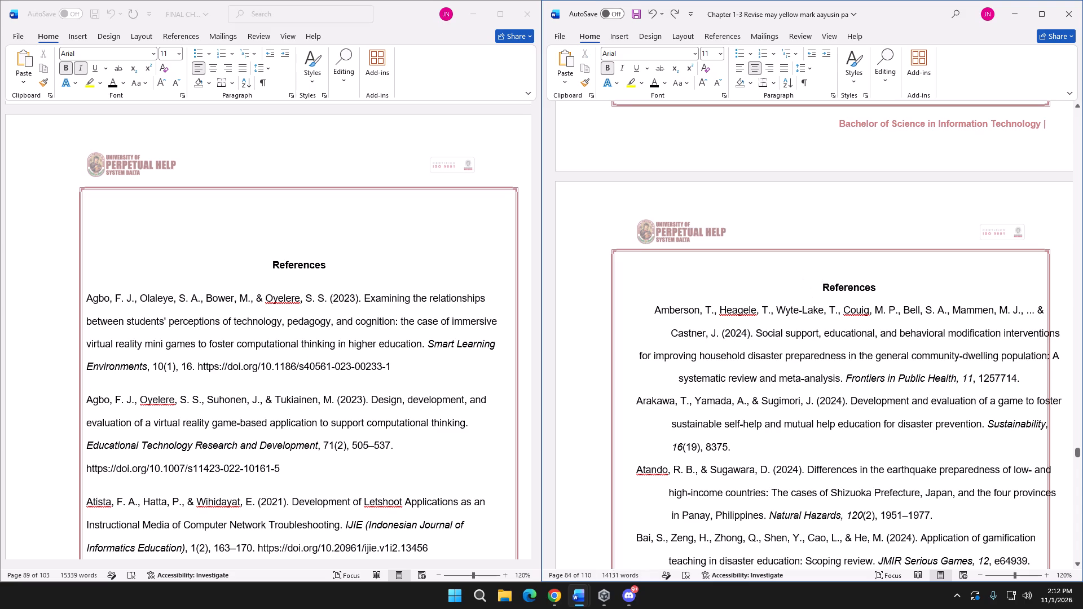
{"action": "left_click_drag", "start_coordinate": [816, 288], "coordinate": [887, 307]}
{"action": "left_click", "coordinate": [627, 279]}
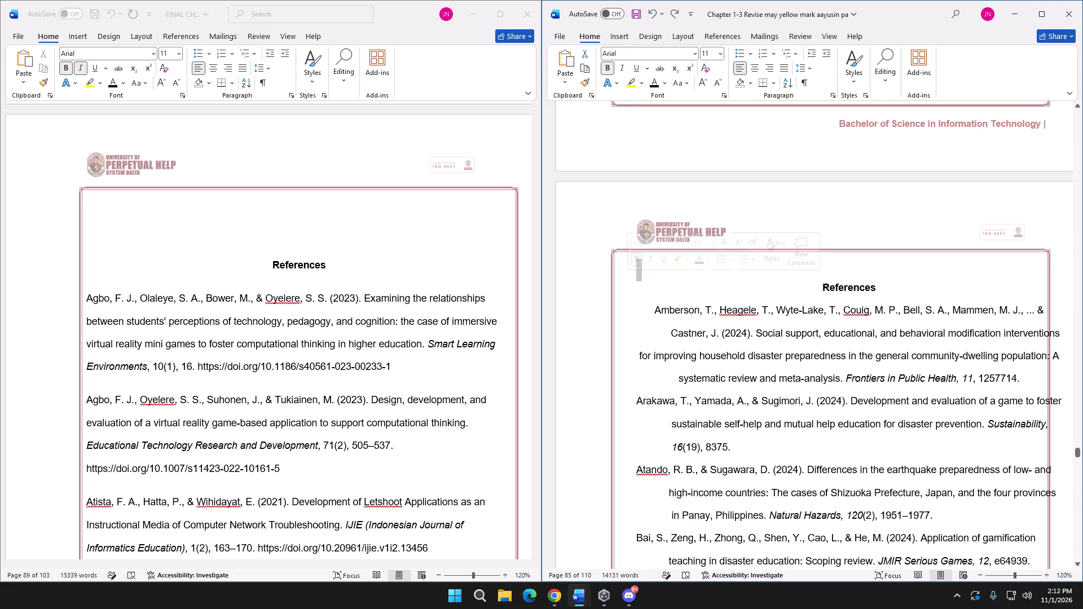
{"action": "left_click", "coordinate": [649, 311]}
{"action": "left_click_drag", "start_coordinate": [649, 311], "coordinate": [788, 332]}
{"action": "scroll", "coordinate": [791, 343], "scroll_direction": "down", "scroll_amount": 5}
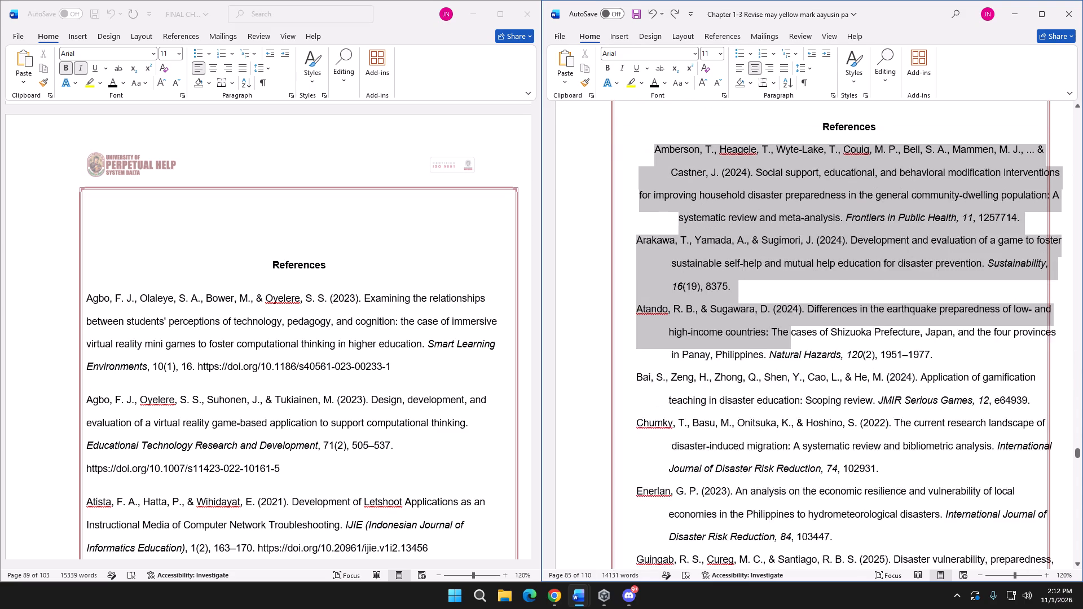
{"action": "left_click_drag", "start_coordinate": [788, 332], "coordinate": [844, 341]}
{"action": "scroll", "coordinate": [788, 332], "scroll_direction": "down", "scroll_amount": 9}
{"action": "scroll", "coordinate": [842, 341], "scroll_direction": "down", "scroll_amount": 13}
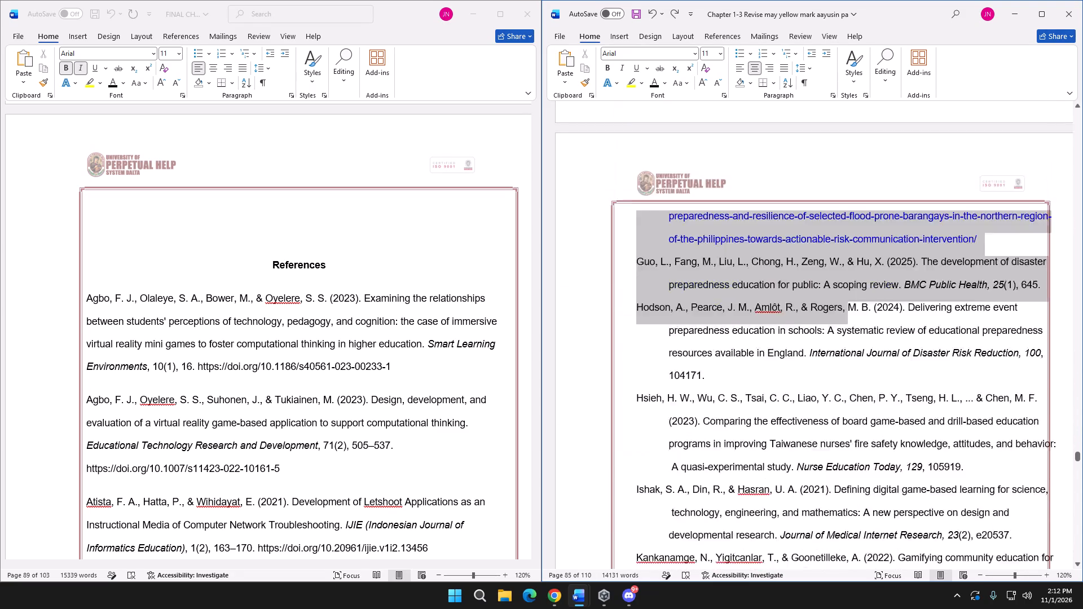
{"action": "left_click_drag", "start_coordinate": [844, 341], "coordinate": [841, 342]}
{"action": "scroll", "coordinate": [844, 341], "scroll_direction": "down", "scroll_amount": 20}
{"action": "scroll", "coordinate": [844, 341], "scroll_direction": "down", "scroll_amount": 20}
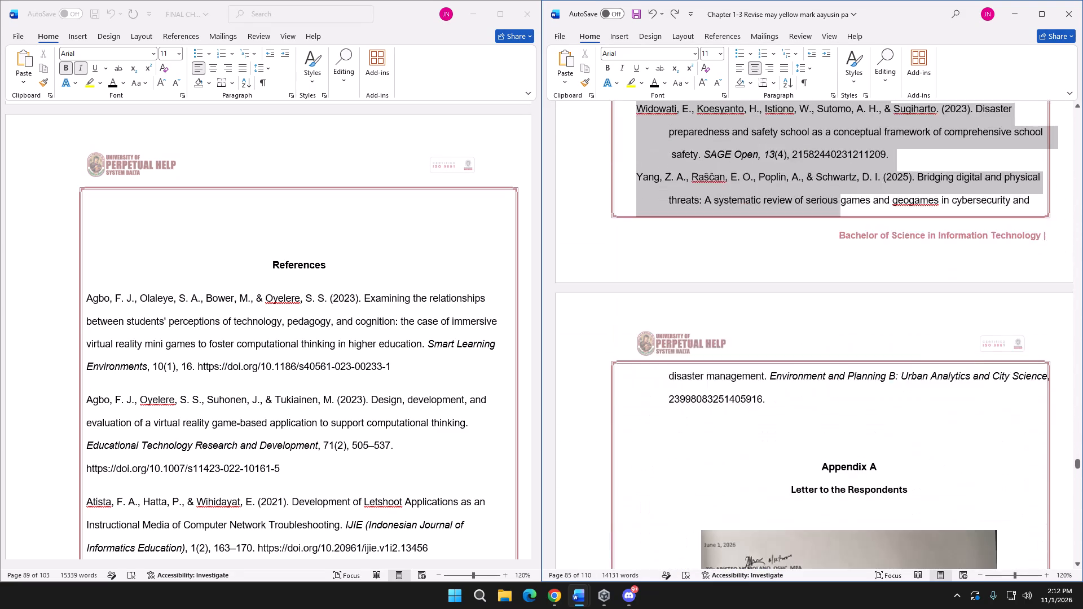
{"action": "scroll", "coordinate": [841, 342], "scroll_direction": "down", "scroll_amount": 3}
{"action": "left_click_drag", "start_coordinate": [841, 342], "coordinate": [775, 216]}
{"action": "key", "text": "ctrl+c"}
{"action": "scroll", "coordinate": [776, 273], "scroll_direction": "up", "scroll_amount": 4}
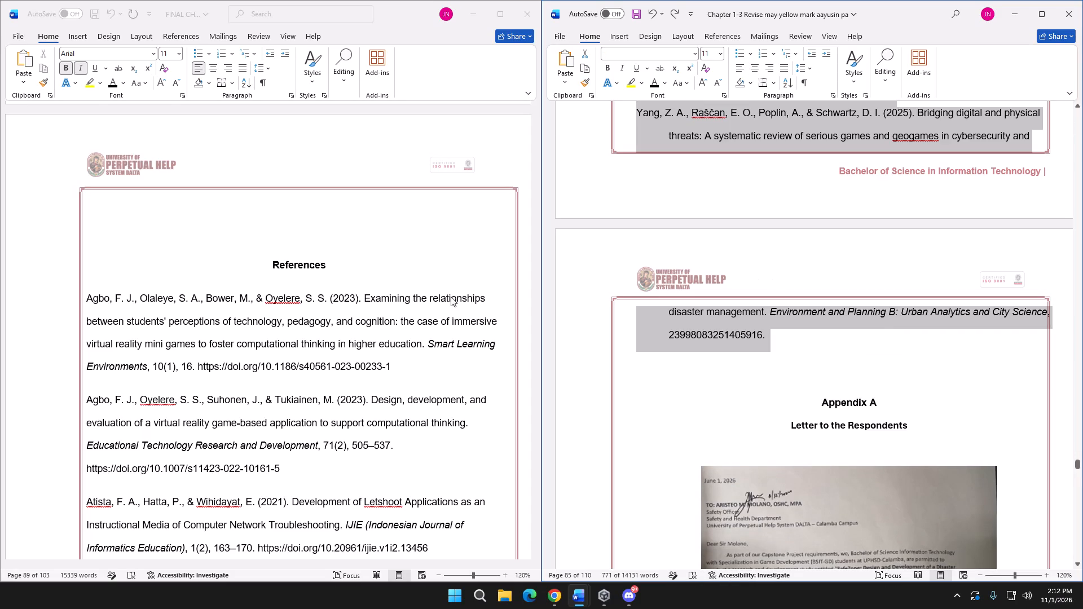
Replace all the CHSQuest entries under the thesis's References heading with the copied SafeZone entries.
{"action": "left_click", "coordinate": [129, 302]}
{"action": "left_click_drag", "start_coordinate": [83, 298], "coordinate": [303, 303]}
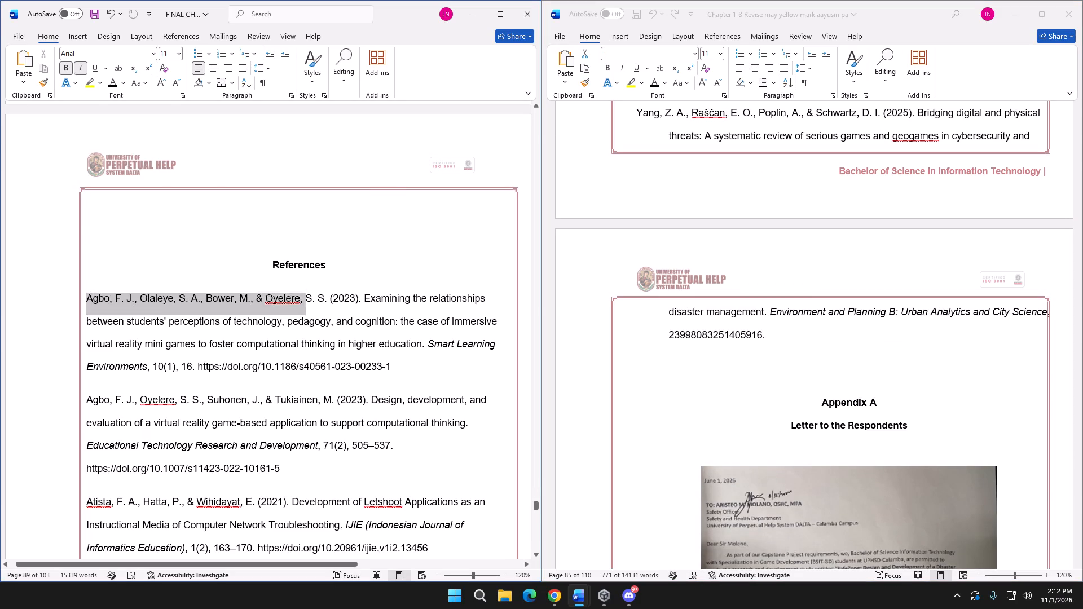
{"action": "left_click_drag", "start_coordinate": [303, 303], "coordinate": [323, 293]}
{"action": "scroll", "coordinate": [304, 303], "scroll_direction": "down", "scroll_amount": 20}
{"action": "scroll", "coordinate": [304, 303], "scroll_direction": "down", "scroll_amount": 20}
{"action": "scroll", "coordinate": [304, 303], "scroll_direction": "down", "scroll_amount": 20}
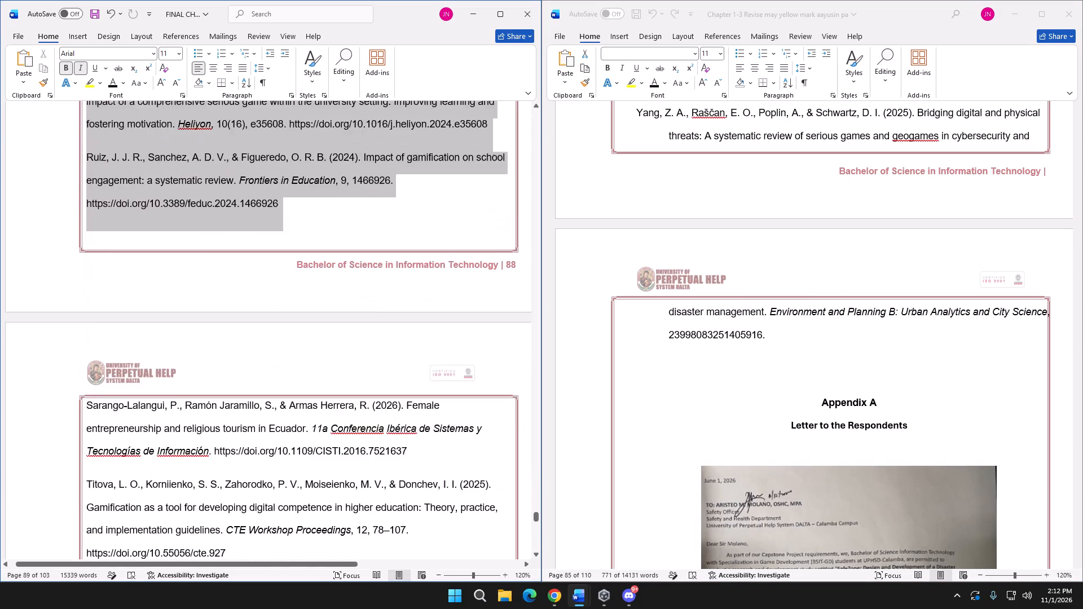
{"action": "left_click_drag", "start_coordinate": [323, 293], "coordinate": [326, 286]}
{"action": "scroll", "coordinate": [323, 293], "scroll_direction": "down", "scroll_amount": 15}
{"action": "scroll", "coordinate": [325, 286], "scroll_direction": "down", "scroll_amount": 7}
{"action": "scroll", "coordinate": [326, 286], "scroll_direction": "up", "scroll_amount": 7}
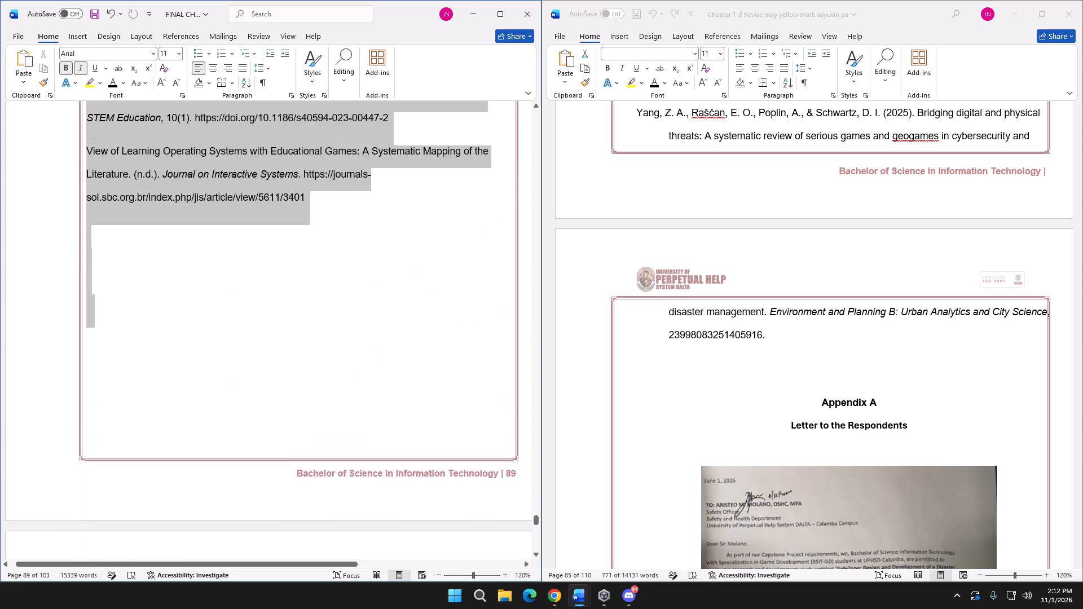
{"action": "scroll", "coordinate": [326, 286], "scroll_direction": "up", "scroll_amount": 1}
{"action": "left_click_drag", "start_coordinate": [326, 286], "coordinate": [307, 272]}
{"action": "key", "text": "ctrl+v"}
Delete the extra blank lines above the References heading in the thesis.
{"action": "scroll", "coordinate": [320, 276], "scroll_direction": "up", "scroll_amount": 7}
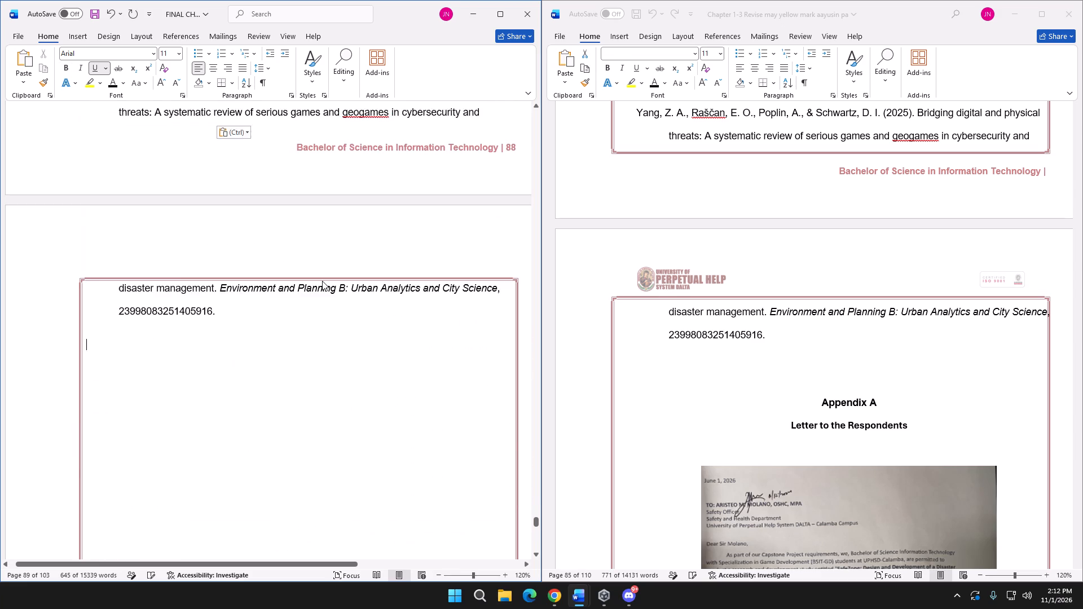
{"action": "scroll", "coordinate": [322, 281], "scroll_direction": "up", "scroll_amount": 20}
{"action": "scroll", "coordinate": [322, 281], "scroll_direction": "up", "scroll_amount": 20}
{"action": "scroll", "coordinate": [322, 281], "scroll_direction": "up", "scroll_amount": 1}
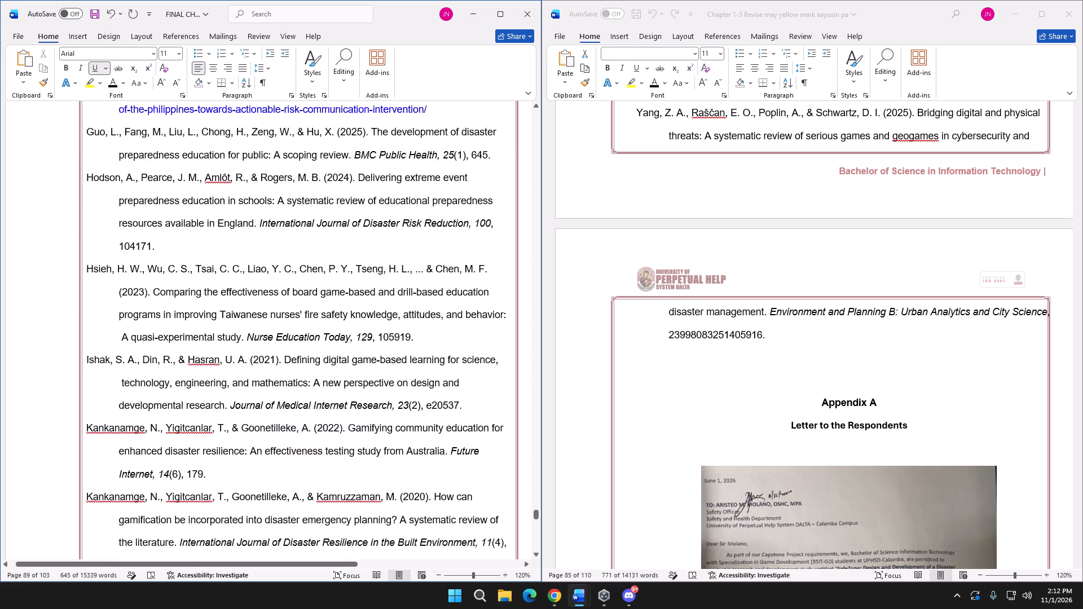
{"action": "scroll", "coordinate": [321, 281], "scroll_direction": "up", "scroll_amount": 20}
{"action": "scroll", "coordinate": [321, 281], "scroll_direction": "up", "scroll_amount": 4}
{"action": "left_click", "coordinate": [284, 251]}
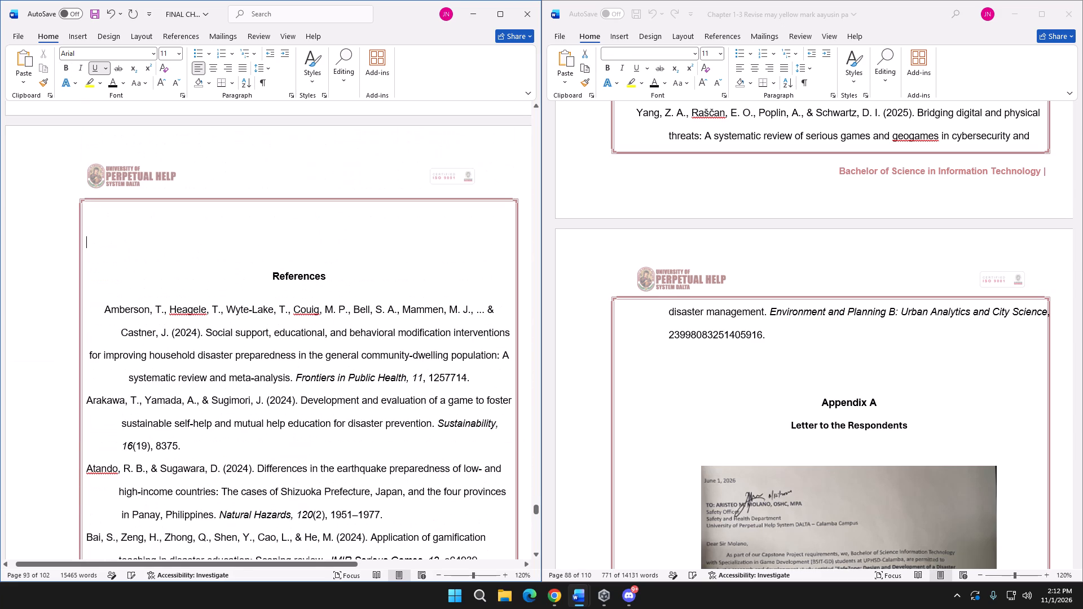
{"action": "key", "text": "BackSpace"}
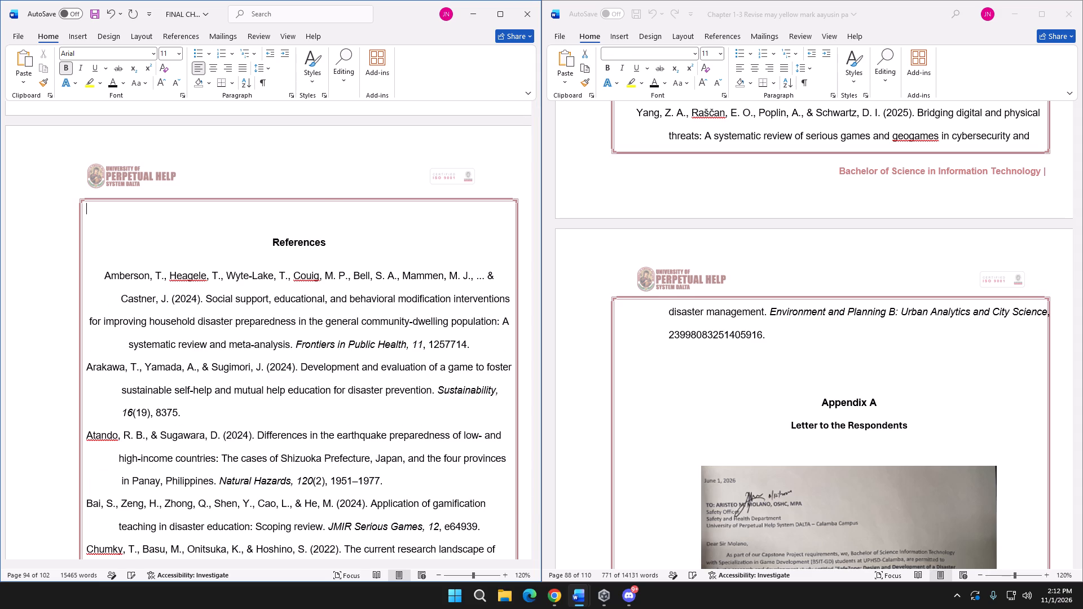
{"action": "key", "text": "BackSpace"}
{"action": "scroll", "coordinate": [326, 261], "scroll_direction": "up", "scroll_amount": 7}
Delete the blank space between the thesis's last reference entry and the Appendix A heading.
{"action": "scroll", "coordinate": [328, 272], "scroll_direction": "down", "scroll_amount": 17}
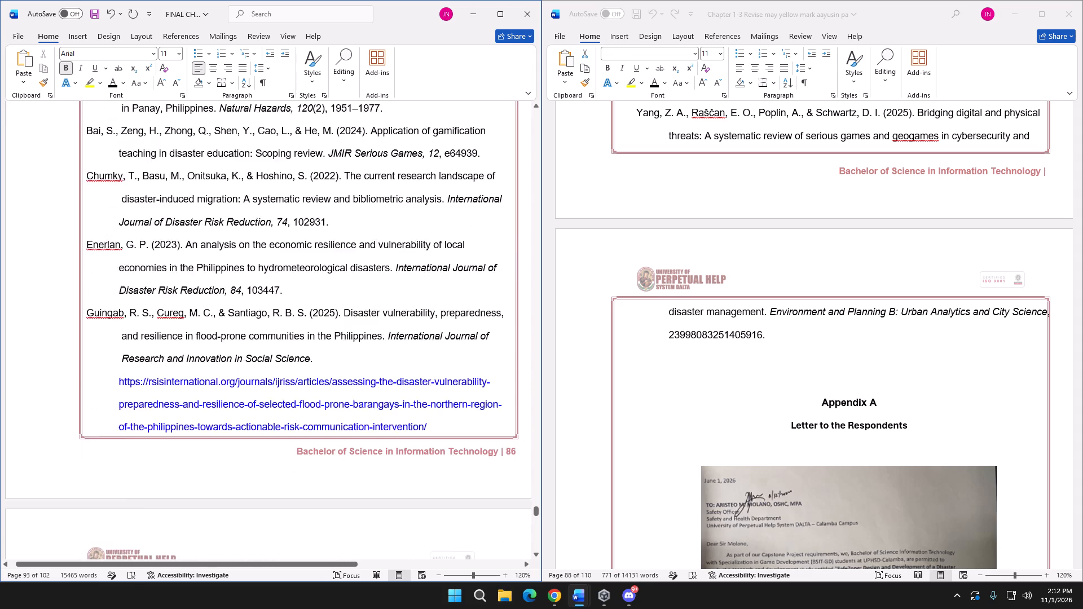
{"action": "scroll", "coordinate": [330, 273], "scroll_direction": "down", "scroll_amount": 20}
{"action": "scroll", "coordinate": [330, 273], "scroll_direction": "down", "scroll_amount": 20}
{"action": "scroll", "coordinate": [330, 273], "scroll_direction": "down", "scroll_amount": 11}
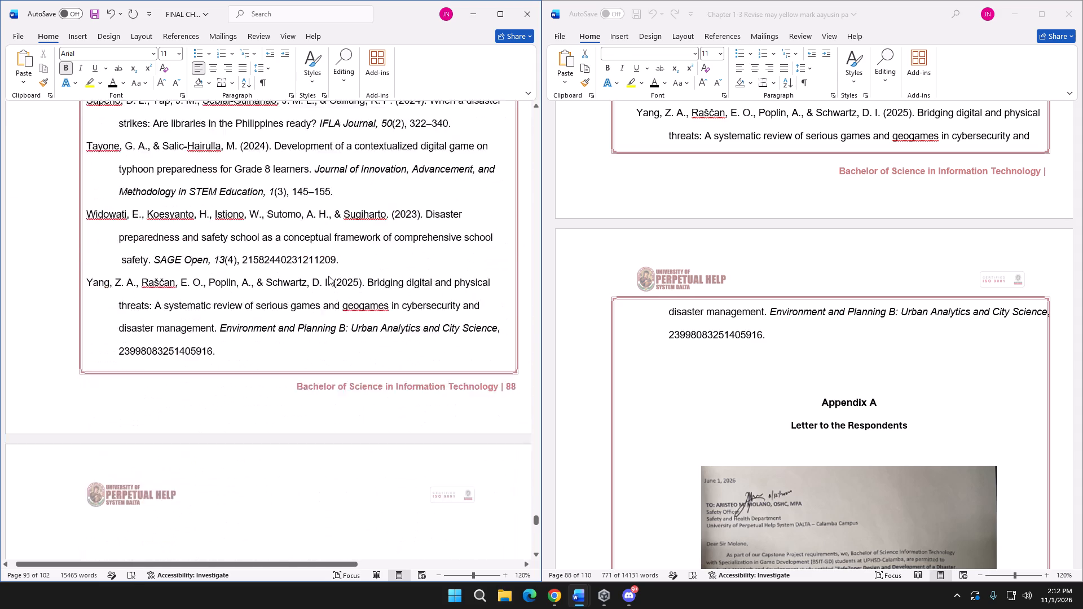
{"action": "scroll", "coordinate": [328, 276], "scroll_direction": "down", "scroll_amount": 15}
{"action": "left_click", "coordinate": [314, 296]}
{"action": "key", "text": "BackSpace"}
{"action": "key", "text": "BackSpace"}
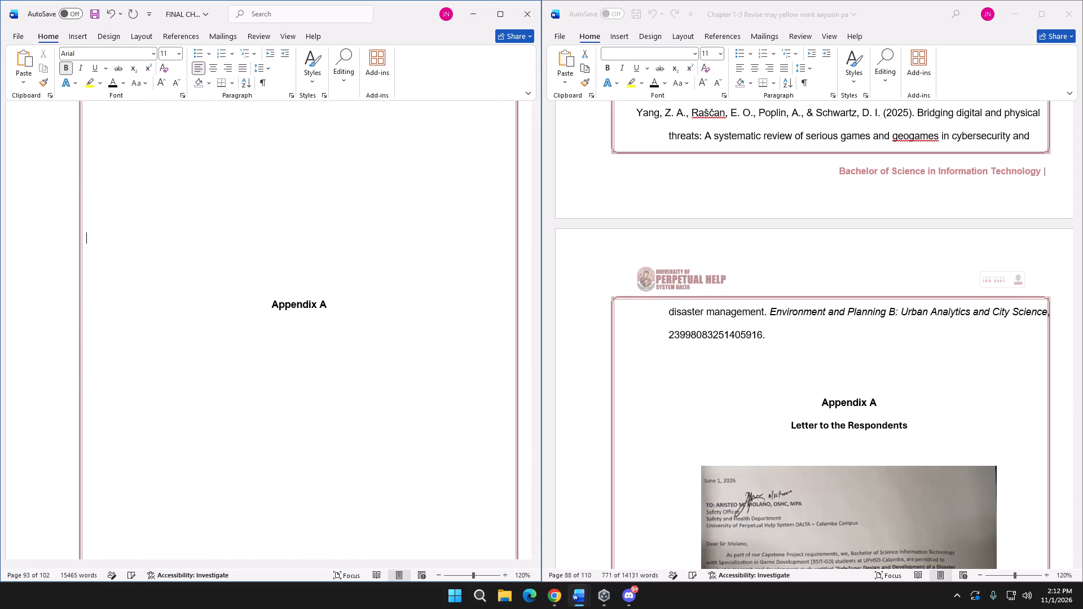
{"action": "key", "text": "BackSpace"}
{"action": "key", "text": "BackSpace"}
{"action": "key", "text": "BackSpace"}
{"action": "key", "text": "BackSpace"}
{"action": "scroll", "coordinate": [318, 292], "scroll_direction": "up", "scroll_amount": 5}
{"action": "key", "text": "BackSpace"}
{"action": "key", "text": "BackSpace"}
{"action": "key", "text": "BackSpace"}
{"action": "key", "text": "BackSpace"}
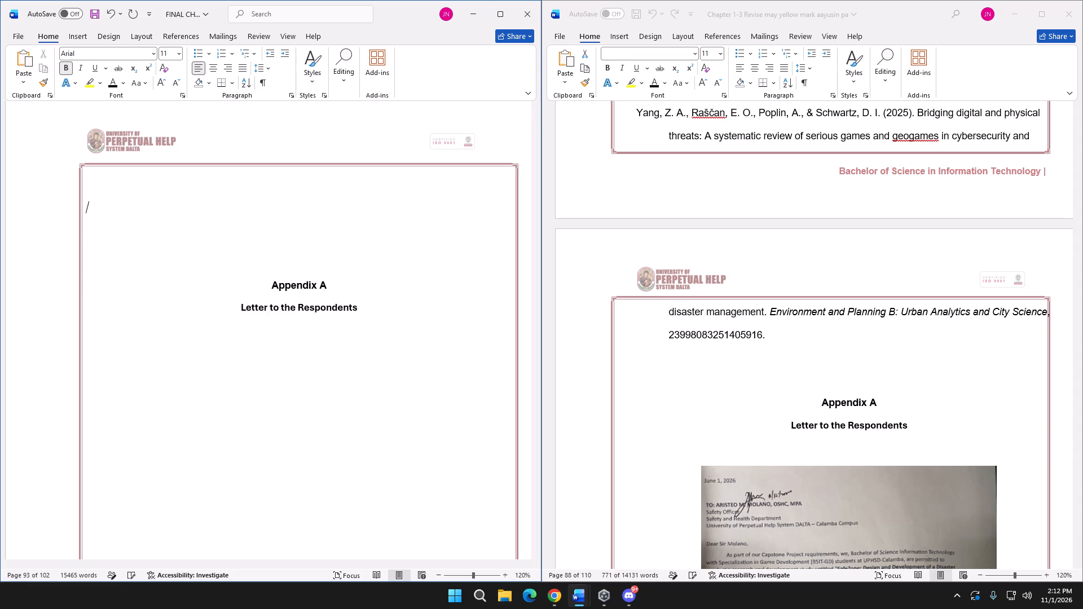
{"action": "key", "text": "BackSpace"}
{"action": "key", "text": "BackSpace"}
{"action": "left_click", "coordinate": [301, 304]}
{"action": "key", "text": "BackSpace"}
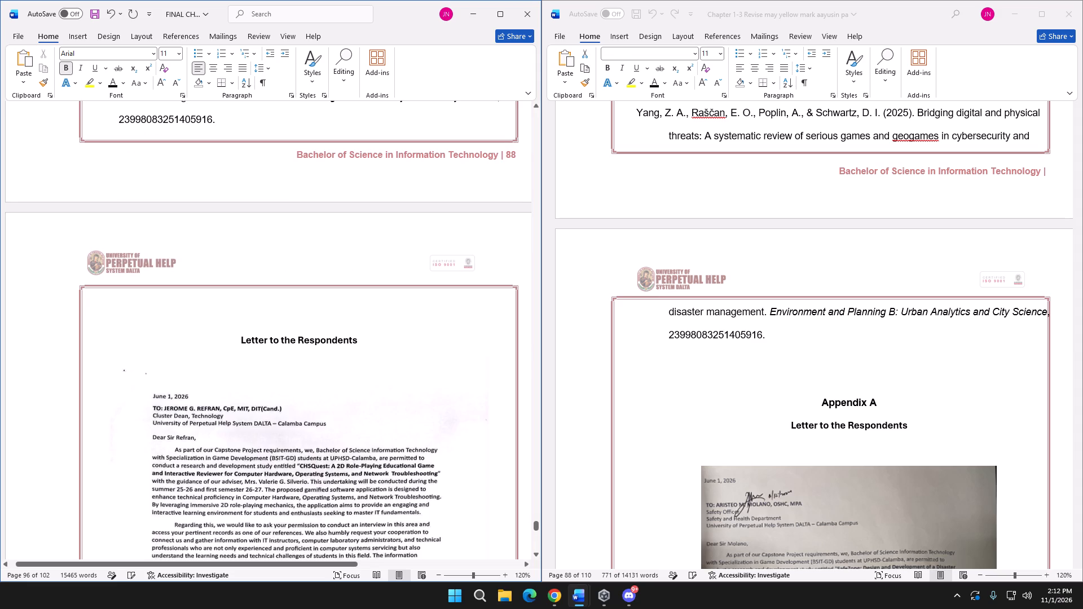
{"action": "left_click", "coordinate": [272, 304]}
{"action": "key", "text": "BackSpace"}
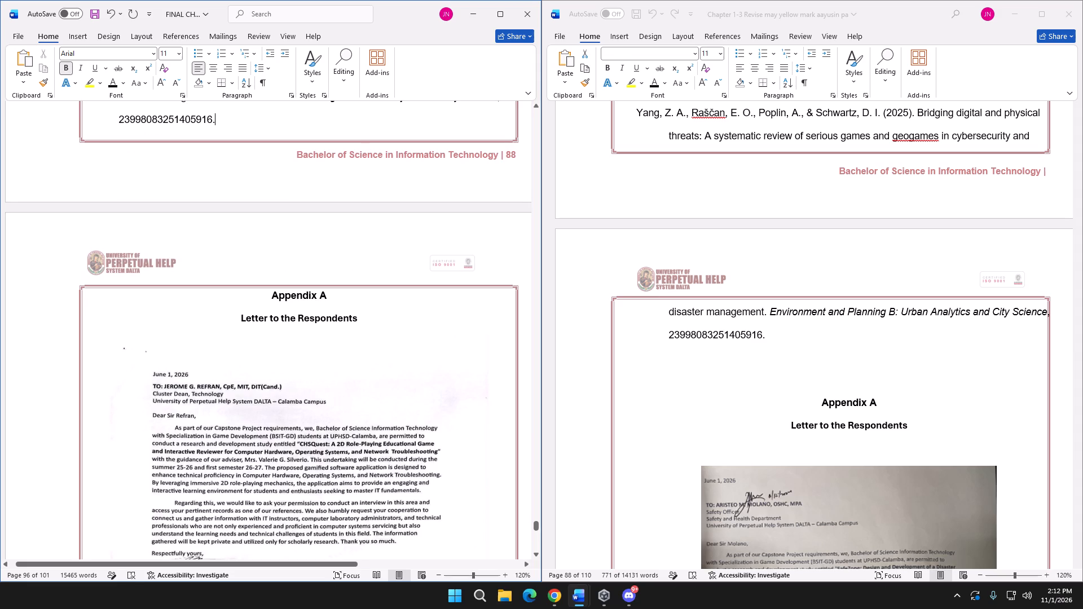
Replace the CHSQuest letter image under the thesis's Appendix A, Letter to the Respondents, with the reference's SafeZone letter image.
{"action": "scroll", "coordinate": [765, 367], "scroll_direction": "down", "scroll_amount": 8}
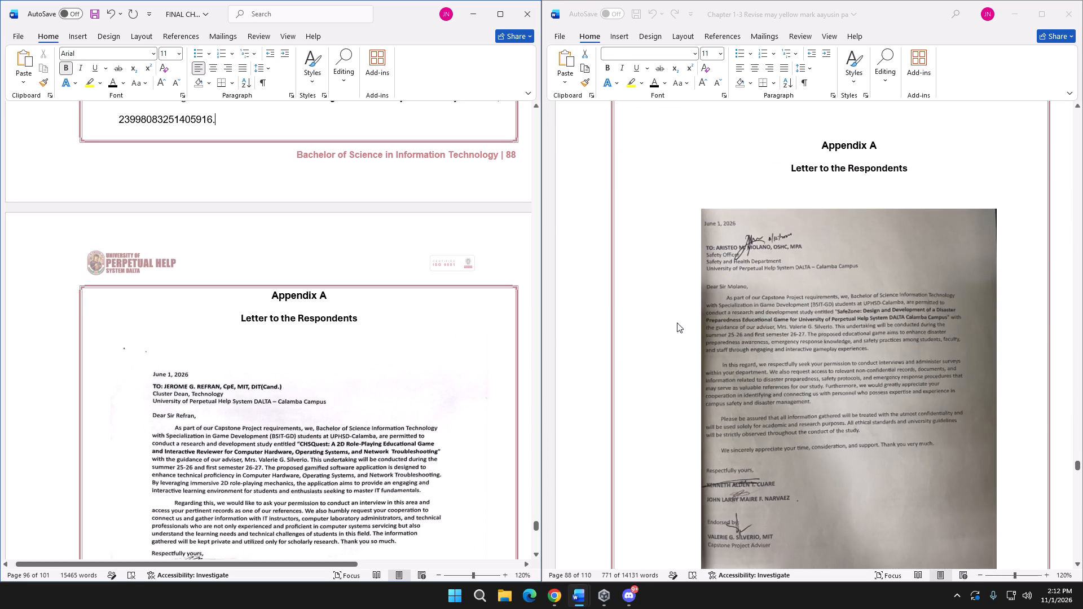
{"action": "scroll", "coordinate": [694, 324], "scroll_direction": "down", "scroll_amount": 3}
{"action": "left_click", "coordinate": [789, 307]}
{"action": "left_click", "coordinate": [789, 307]}
{"action": "key", "text": "ctrl+c"}
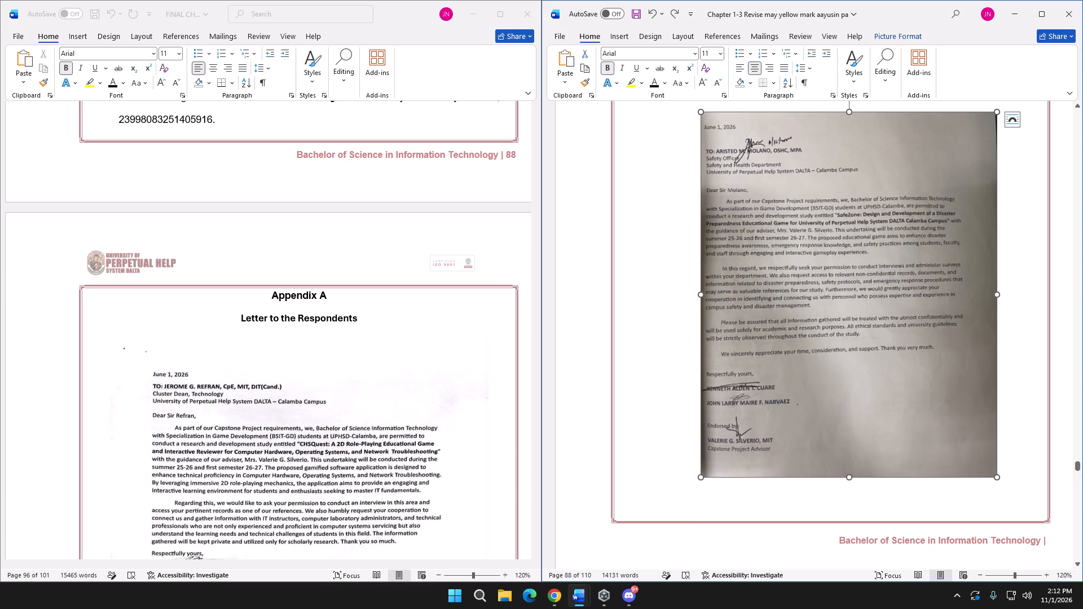
{"action": "left_click", "coordinate": [309, 420]}
{"action": "left_click", "coordinate": [302, 421]}
{"action": "scroll", "coordinate": [281, 378], "scroll_direction": "down", "scroll_amount": 4}
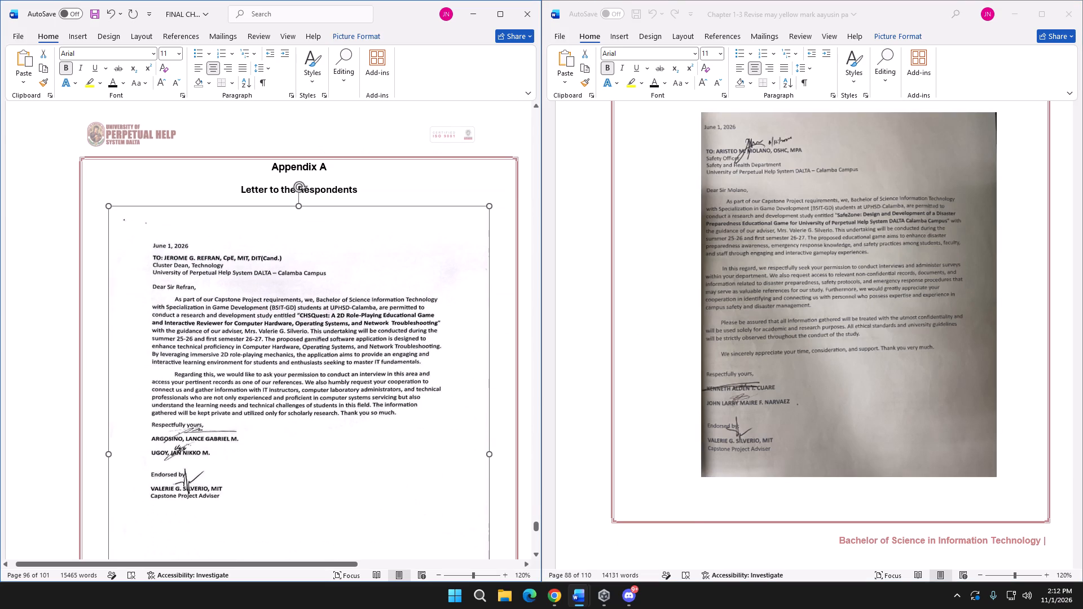
{"action": "key", "text": "Delete"}
{"action": "key", "text": "ctrl+v"}
Copy the SafeZone Interview Questionnaire image under Appendix B from the reference.
{"action": "scroll", "coordinate": [761, 354], "scroll_direction": "down", "scroll_amount": 9}
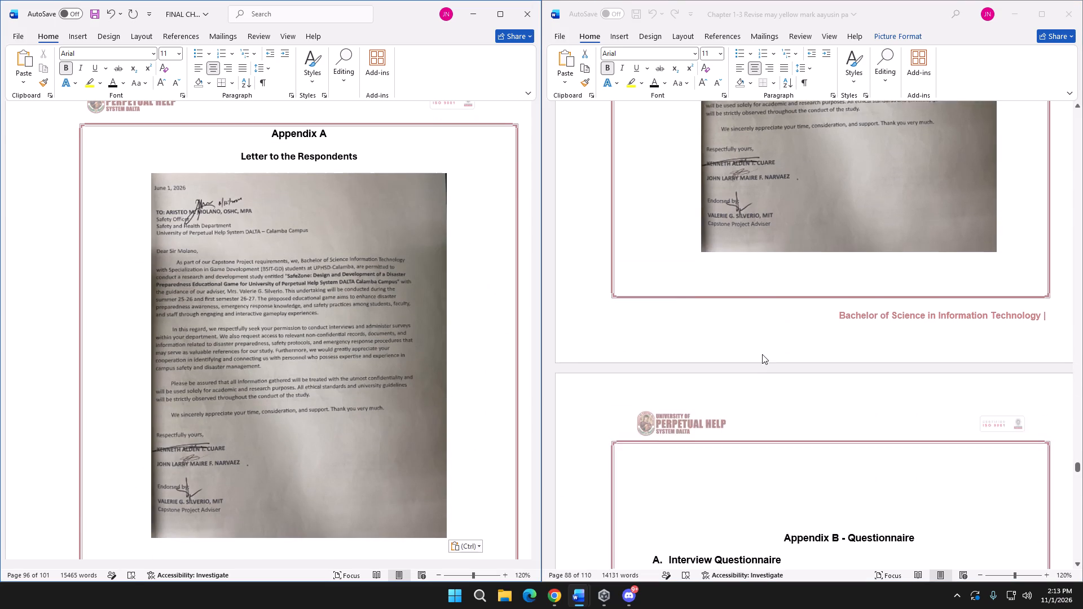
{"action": "scroll", "coordinate": [762, 354], "scroll_direction": "down", "scroll_amount": 7}
{"action": "left_click", "coordinate": [762, 355]}
{"action": "left_click", "coordinate": [761, 359]}
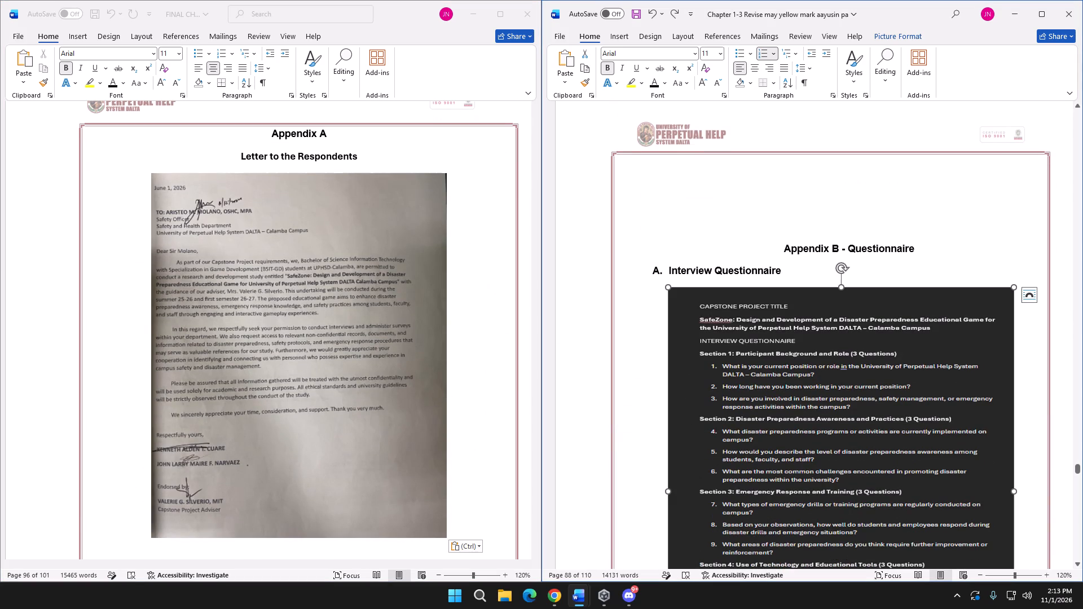
{"action": "key", "text": "ctrl+c"}
Move the thesis's Appendix B – Questionnaire heading onto the following page with blank lines above it.
{"action": "scroll", "coordinate": [334, 312], "scroll_direction": "down", "scroll_amount": 10}
{"action": "left_click", "coordinate": [221, 321]}
{"action": "left_click", "coordinate": [206, 299]}
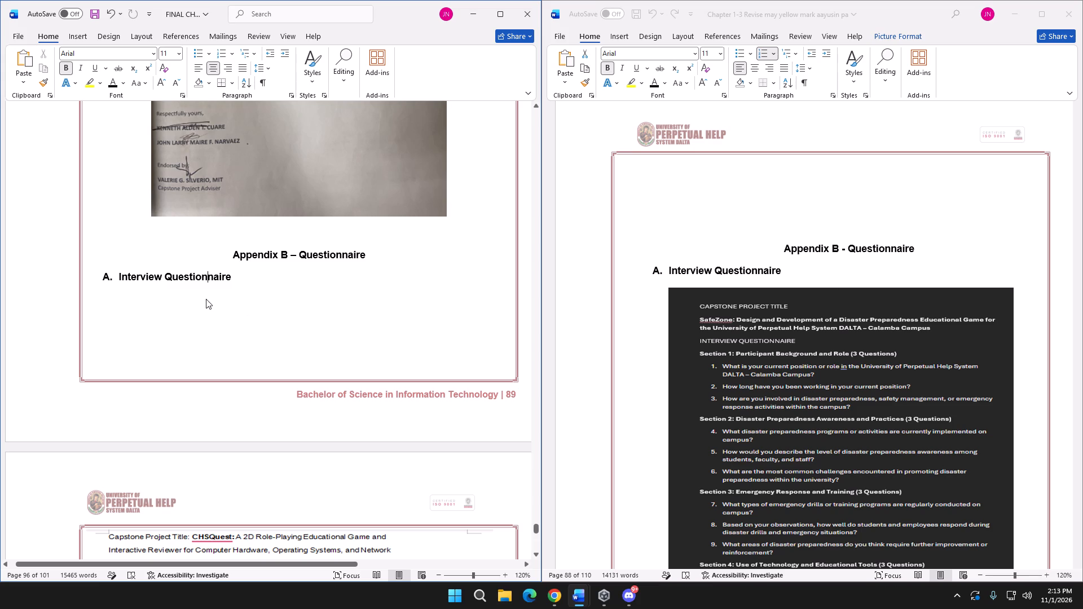
{"action": "left_click", "coordinate": [228, 257]}
{"action": "key", "text": "Return"}
{"action": "key", "text": "Return"}
{"action": "key", "text": "Return"}
{"action": "key", "text": "Return"}
{"action": "key", "text": "Return"}
{"action": "key", "text": "Return"}
{"action": "scroll", "coordinate": [234, 270], "scroll_direction": "down", "scroll_amount": 7}
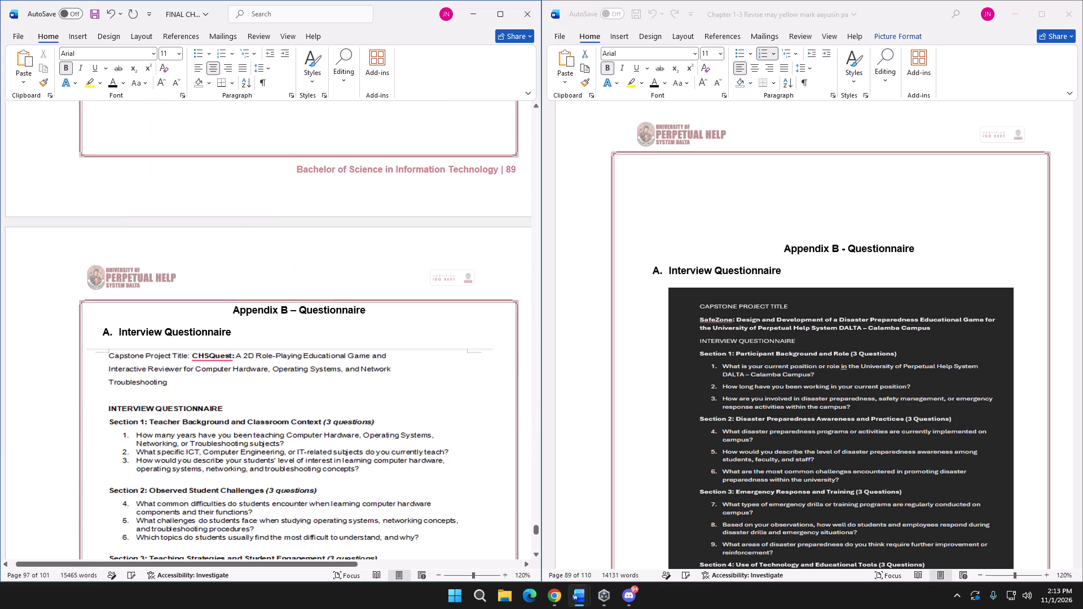
Replace the thesis's CHSQuest Interview Questionnaire image with the copied SafeZone one and centre it.
{"action": "scroll", "coordinate": [285, 402], "scroll_direction": "down", "scroll_amount": 3}
{"action": "left_click", "coordinate": [281, 379]}
{"action": "key", "text": "Delete"}
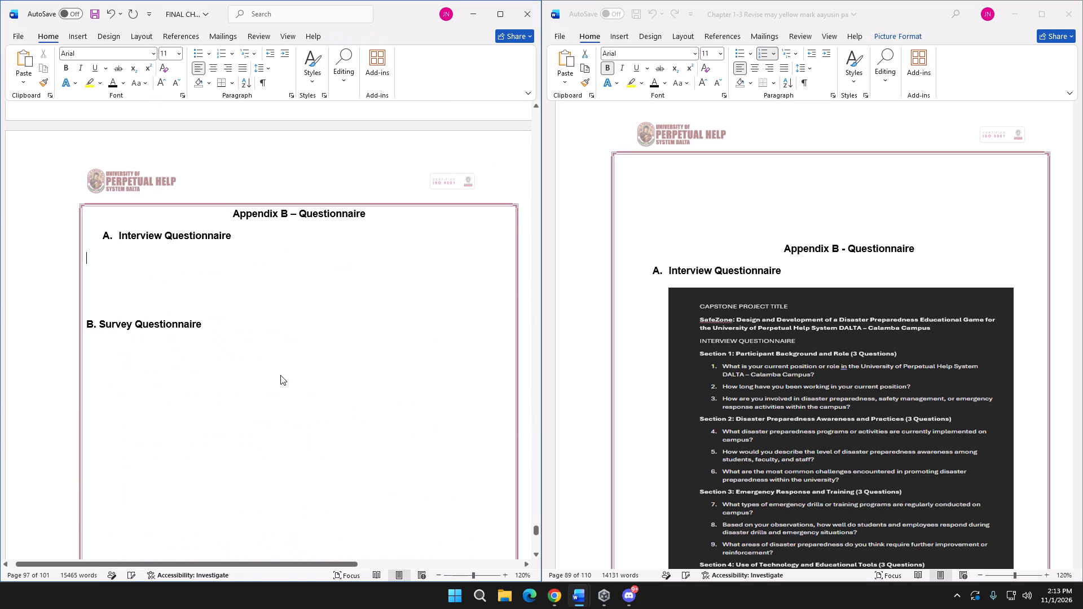
{"action": "key", "text": "ctrl+v"}
{"action": "left_click", "coordinate": [264, 342]}
{"action": "left_click", "coordinate": [211, 65]}
Move the B. Survey Questionnaire heading onto the following page, above its questionnaire image, with blank lines before it.
{"action": "scroll", "coordinate": [302, 230], "scroll_direction": "down", "scroll_amount": 6}
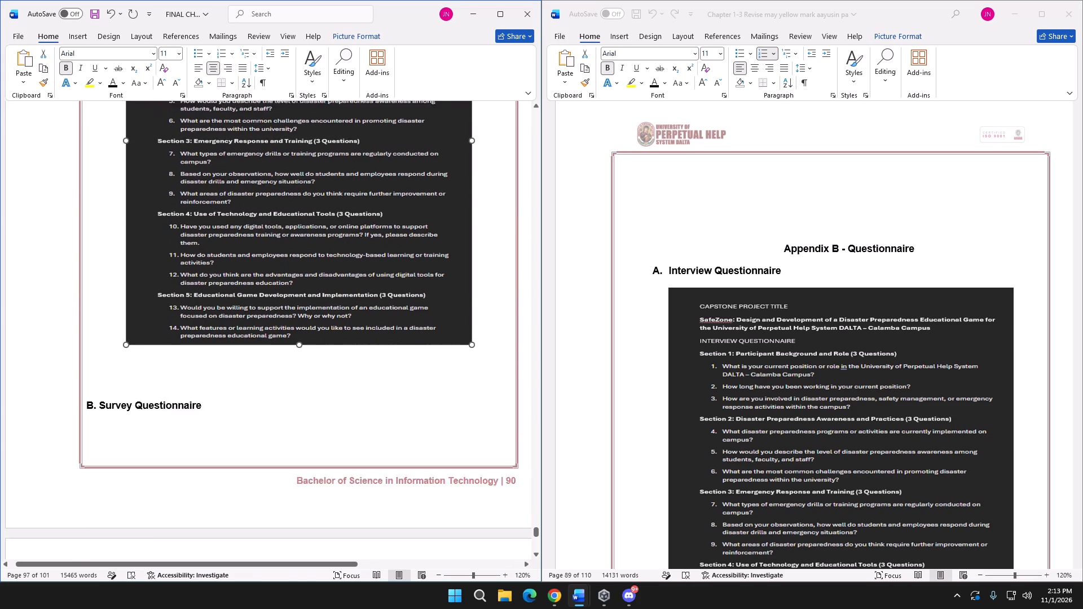
{"action": "scroll", "coordinate": [304, 235], "scroll_direction": "down", "scroll_amount": 4}
{"action": "left_click", "coordinate": [87, 278]}
{"action": "key", "text": "Return"}
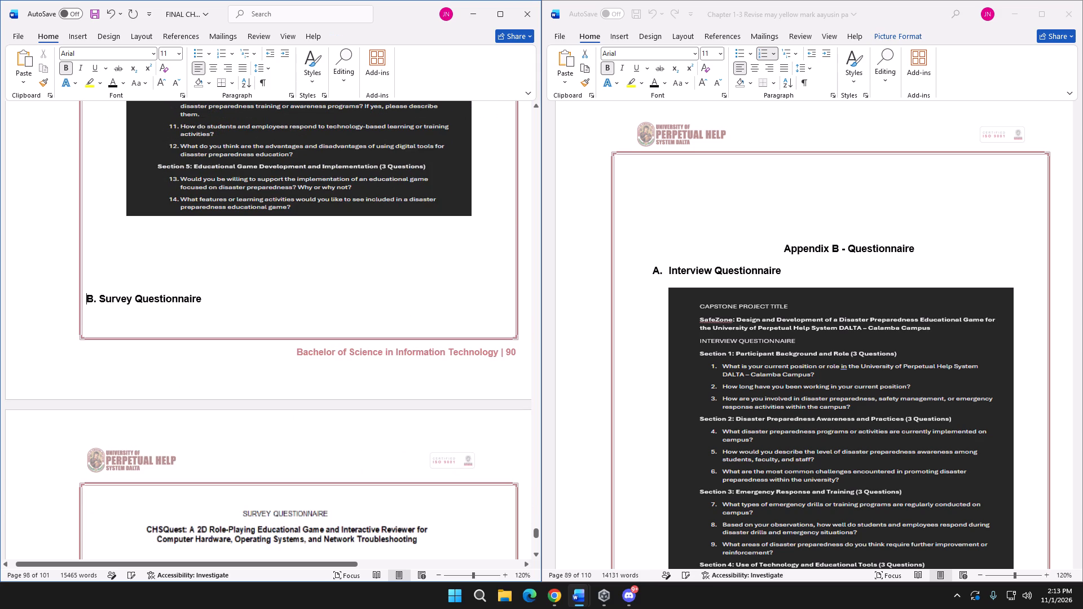
{"action": "key", "text": "Return"}
{"action": "key", "text": "Return"}
{"action": "scroll", "coordinate": [412, 386], "scroll_direction": "down", "scroll_amount": 5}
{"action": "scroll", "coordinate": [819, 410], "scroll_direction": "down", "scroll_amount": 4}
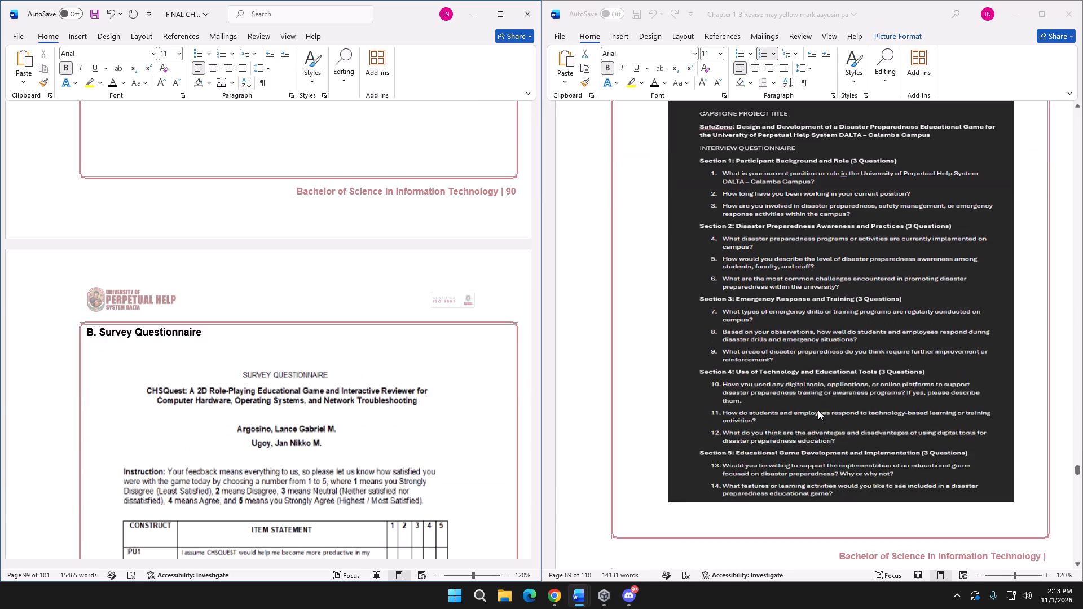
Copy the reference's interview questionnaire continuation image (question 15 and Prepared by) and paste it below the thesis's SafeZone Interview Questionnaire image.
{"action": "scroll", "coordinate": [818, 410], "scroll_direction": "down", "scroll_amount": 16}
{"action": "scroll", "coordinate": [768, 353], "scroll_direction": "up", "scroll_amount": 6}
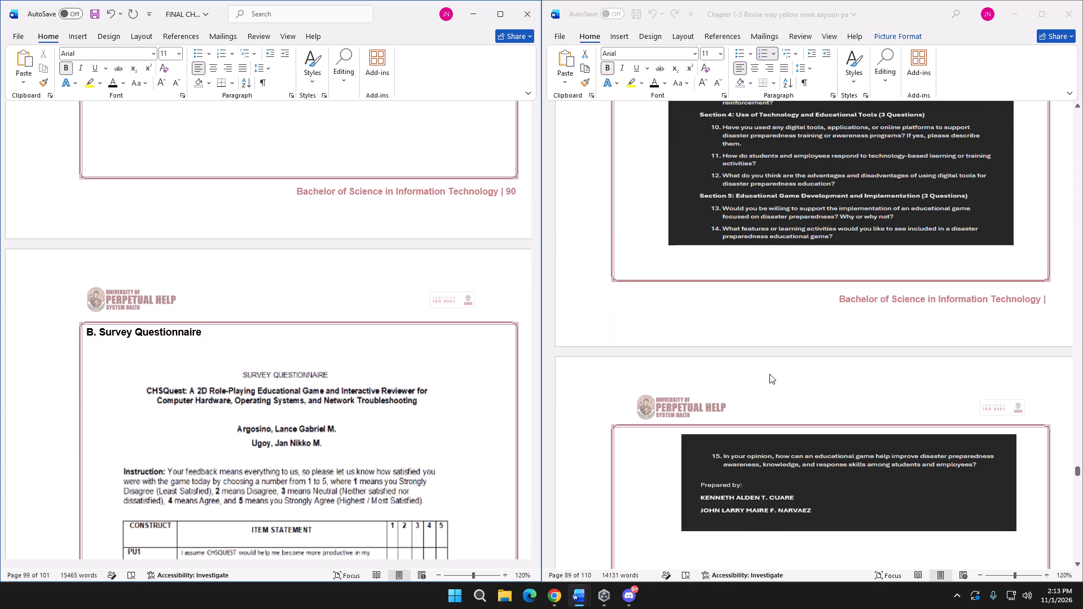
{"action": "scroll", "coordinate": [770, 377], "scroll_direction": "up", "scroll_amount": 6}
{"action": "scroll", "coordinate": [733, 401], "scroll_direction": "down", "scroll_amount": 6}
{"action": "left_click", "coordinate": [763, 453]}
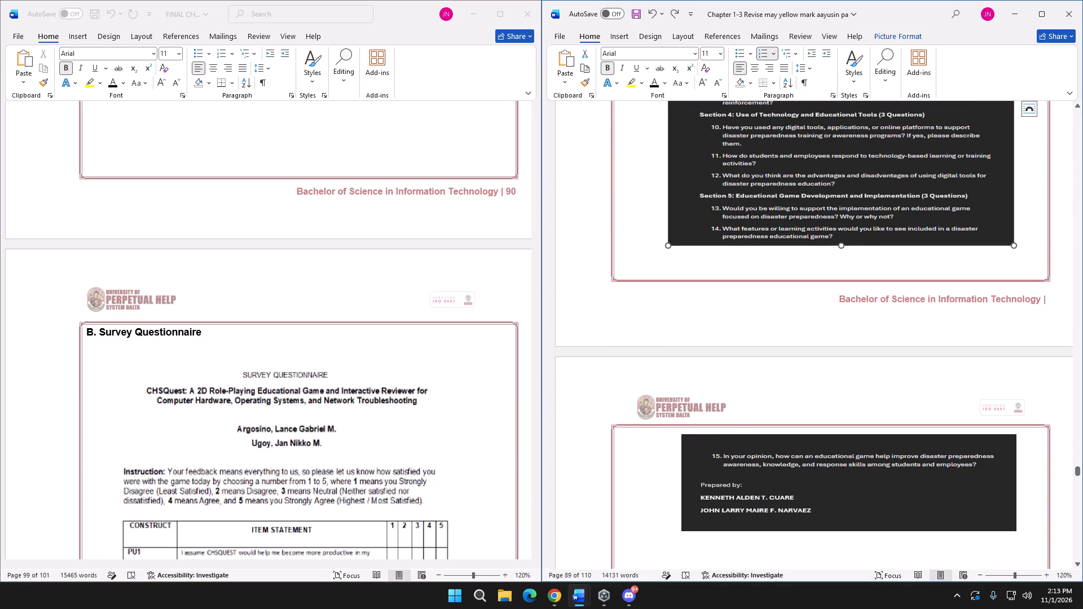
{"action": "left_click", "coordinate": [762, 458]}
{"action": "key", "text": "ctrl+c"}
{"action": "scroll", "coordinate": [298, 277], "scroll_direction": "up", "scroll_amount": 9}
{"action": "left_click", "coordinate": [227, 367]}
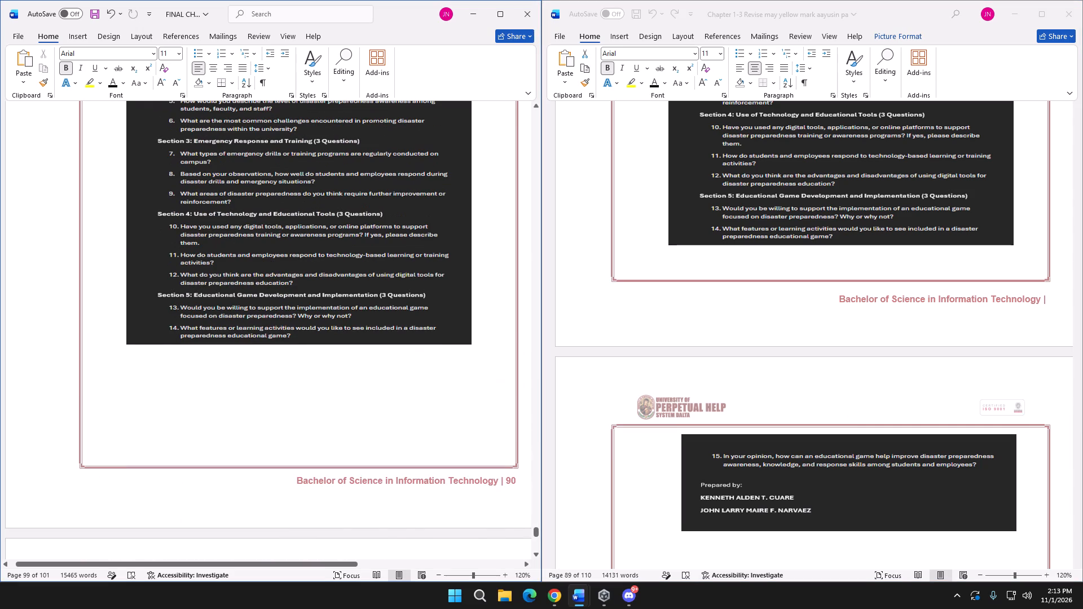
{"action": "left_click", "coordinate": [481, 346]}
{"action": "key", "text": "Return"}
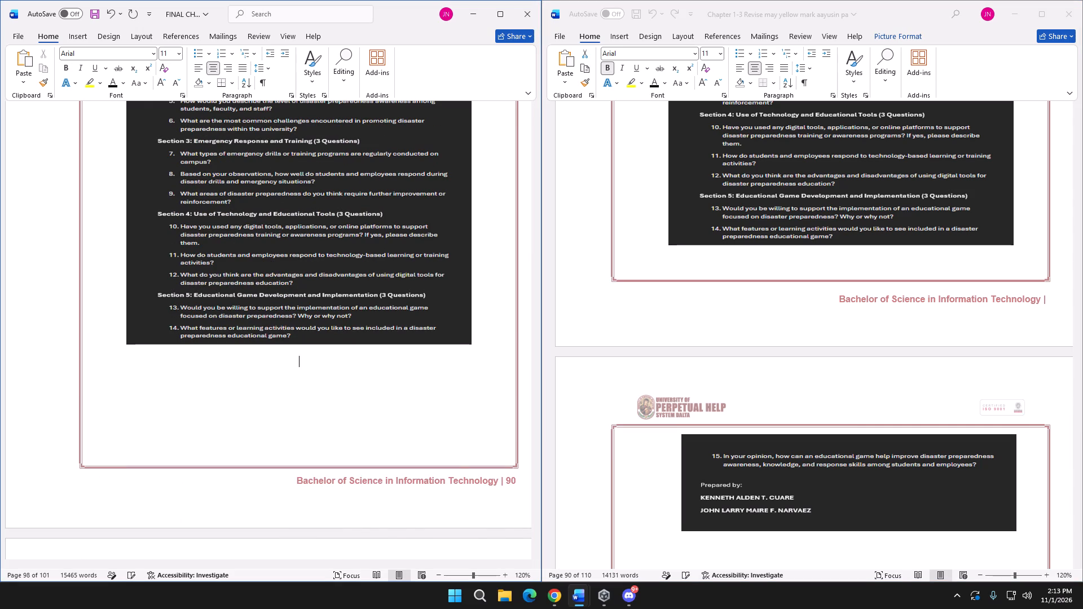
{"action": "key", "text": "ctrl+v"}
{"action": "scroll", "coordinate": [462, 339], "scroll_direction": "down", "scroll_amount": 11}
{"action": "left_click", "coordinate": [226, 289]}
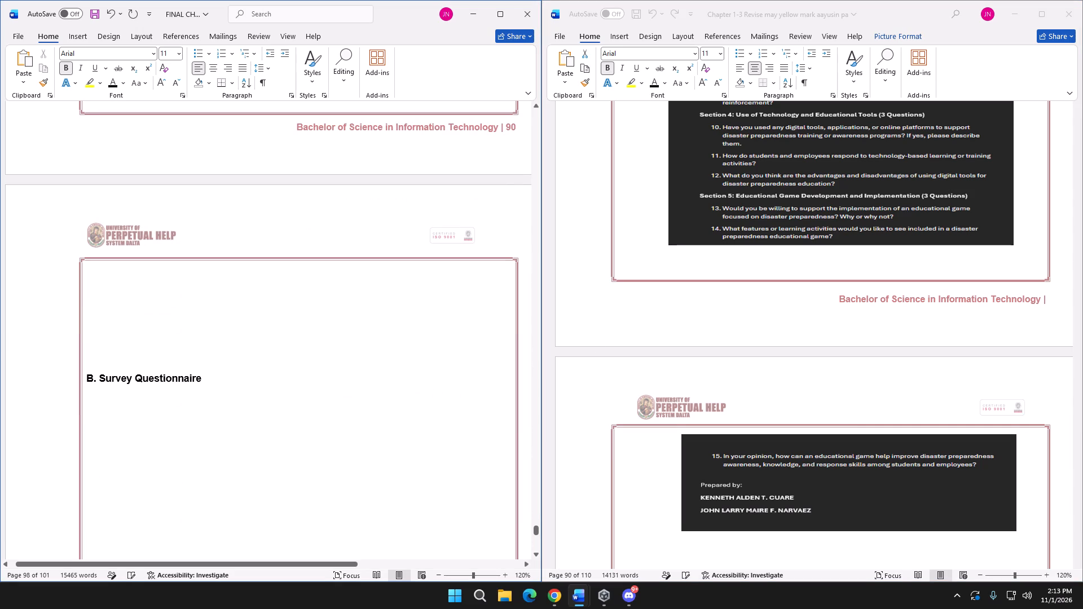
Delete the blank lines above the thesis's B. Survey Questionnaire heading so it starts at the top of its page.
{"action": "scroll", "coordinate": [732, 365], "scroll_direction": "down", "scroll_amount": 6}
{"action": "left_click", "coordinate": [121, 332]}
{"action": "key", "text": "BackSpace"}
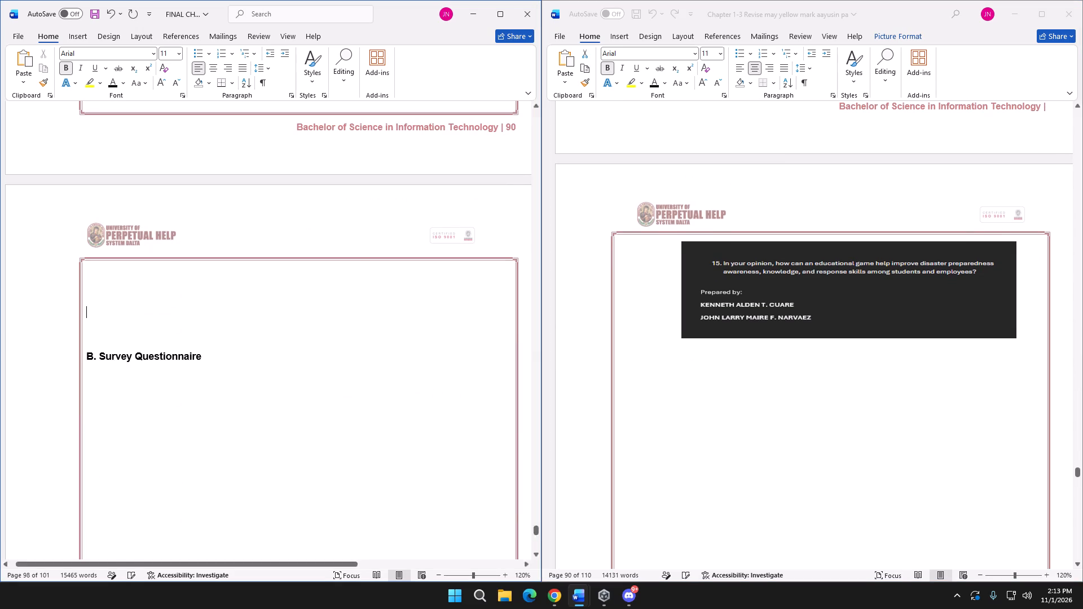
{"action": "key", "text": "BackSpace"}
{"action": "left_click", "coordinate": [106, 310]}
{"action": "key", "text": "BackSpace"}
{"action": "key", "text": "BackSpace"}
{"action": "scroll", "coordinate": [151, 321], "scroll_direction": "up", "scroll_amount": 6}
{"action": "scroll", "coordinate": [157, 325], "scroll_direction": "down", "scroll_amount": 7}
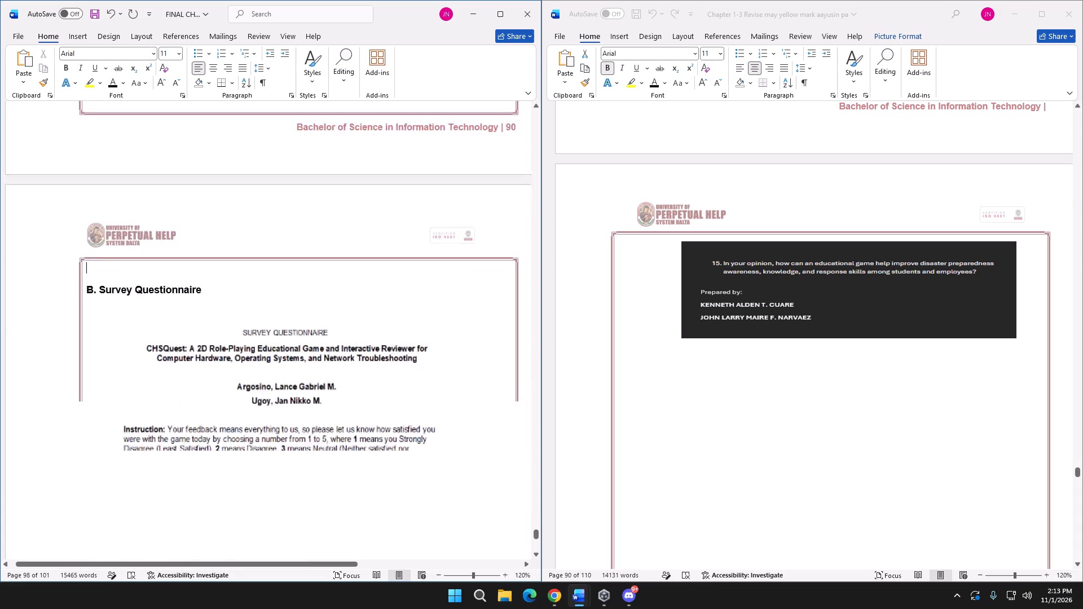
{"action": "key", "text": "BackSpace"}
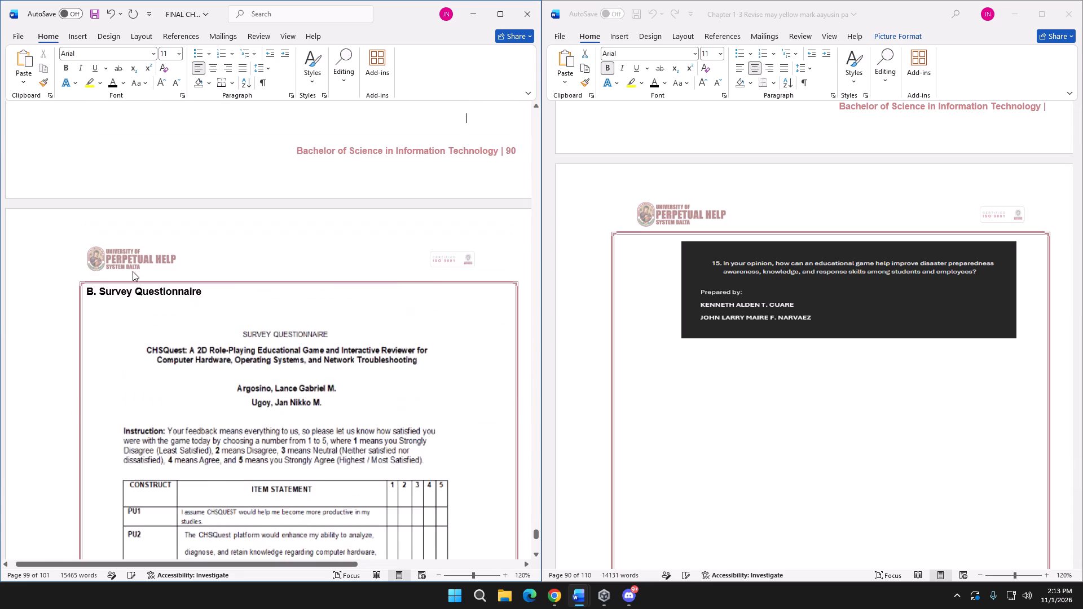
{"action": "scroll", "coordinate": [166, 307], "scroll_direction": "up", "scroll_amount": 4}
{"action": "scroll", "coordinate": [177, 314], "scroll_direction": "down", "scroll_amount": 7}
Replace the thesis's first CHSQuest Survey Questionnaire image with the SafeZone one copied from the reference, and centre it.
{"action": "left_click", "coordinate": [248, 300]}
{"action": "scroll", "coordinate": [736, 339], "scroll_direction": "down", "scroll_amount": 7}
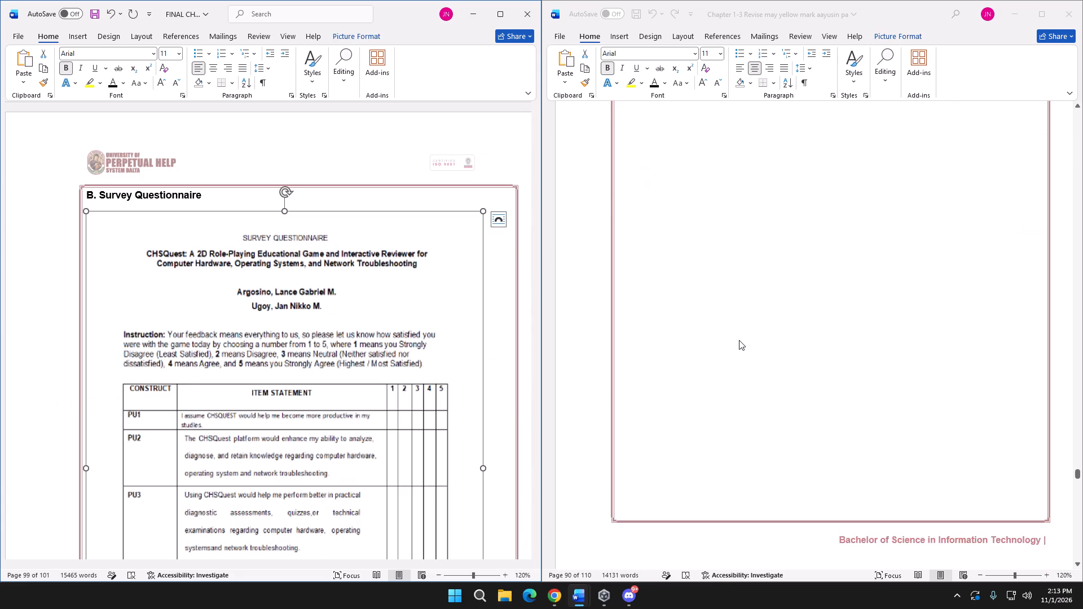
{"action": "scroll", "coordinate": [739, 340], "scroll_direction": "down", "scroll_amount": 14}
{"action": "left_click", "coordinate": [734, 361]}
{"action": "left_click", "coordinate": [734, 362]}
{"action": "key", "text": "ctrl+c"}
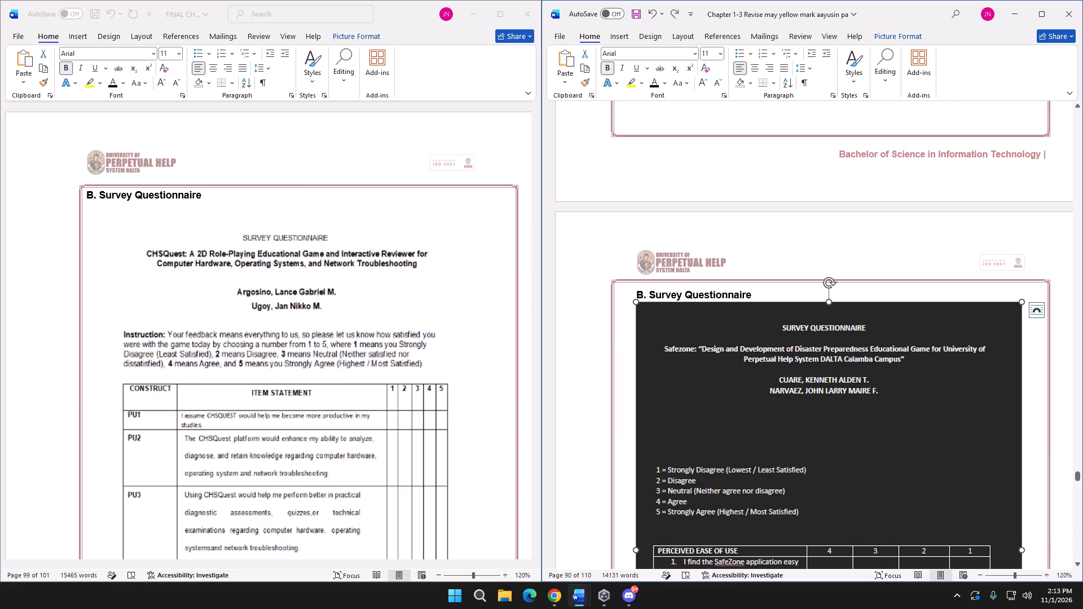
{"action": "scroll", "coordinate": [281, 289], "scroll_direction": "down", "scroll_amount": 6}
{"action": "double_click", "coordinate": [272, 290]}
{"action": "key", "text": "Delete"}
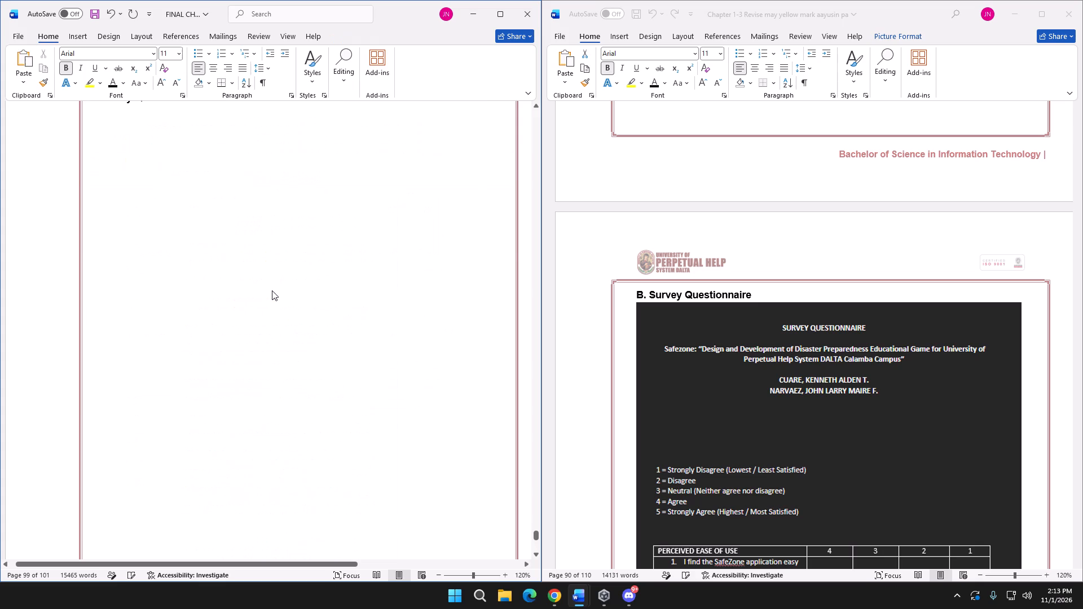
{"action": "scroll", "coordinate": [265, 283], "scroll_direction": "up", "scroll_amount": 5}
{"action": "key", "text": "ctrl+v"}
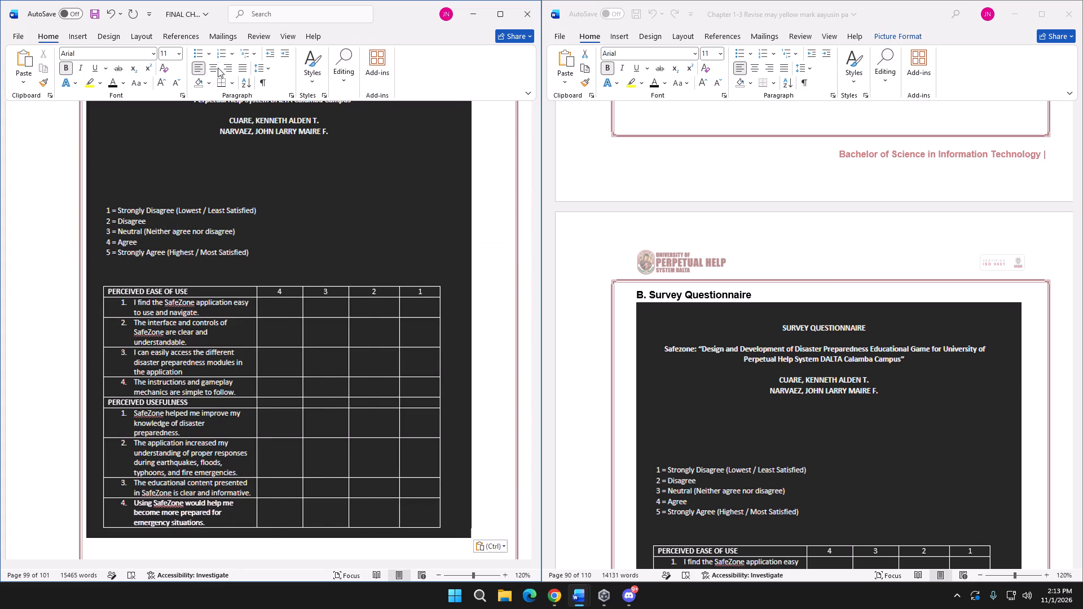
{"action": "left_click", "coordinate": [218, 68]}
{"action": "scroll", "coordinate": [268, 221], "scroll_direction": "up", "scroll_amount": 7}
{"action": "scroll", "coordinate": [289, 254], "scroll_direction": "down", "scroll_amount": 20}
{"action": "scroll", "coordinate": [289, 254], "scroll_direction": "down", "scroll_amount": 1}
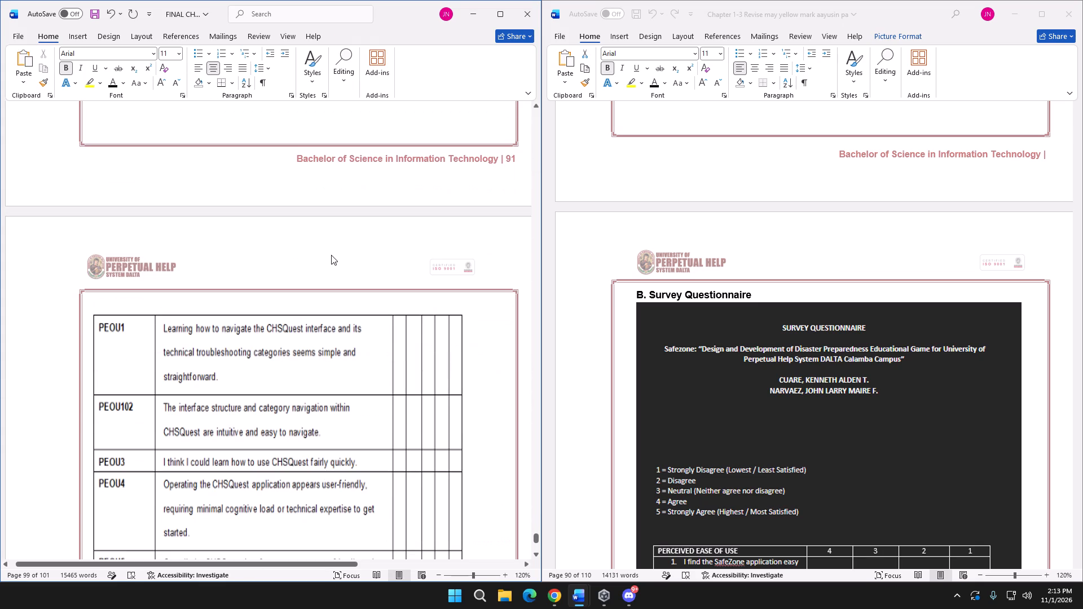
{"action": "scroll", "coordinate": [331, 263], "scroll_direction": "up", "scroll_amount": 19}
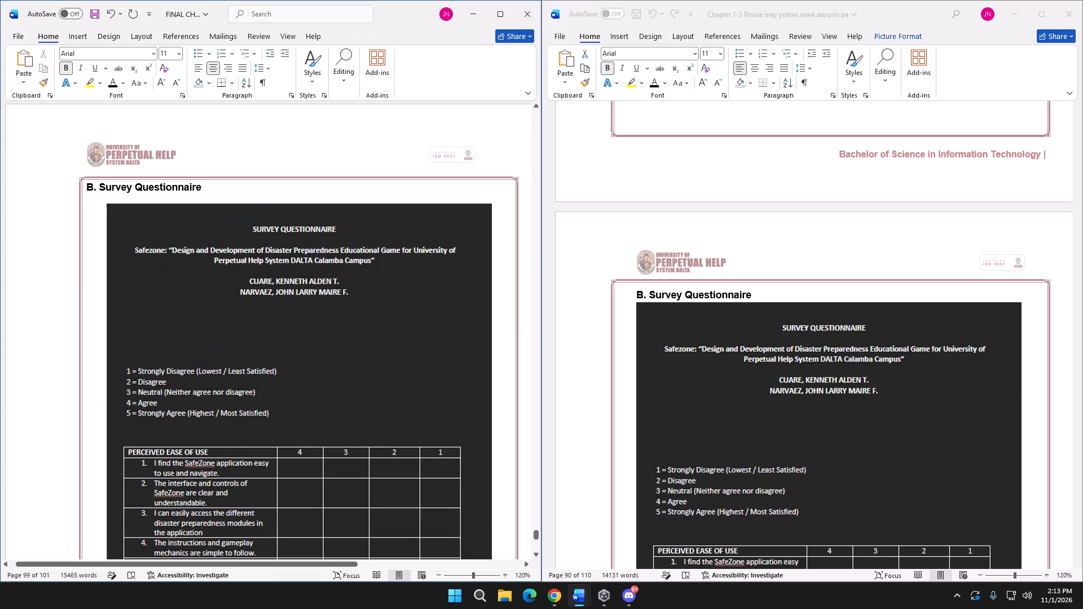
Indent the thesis's B. Survey Questionnaire heading by one tab stop, comparing it with the A. Interview Questionnaire heading.
{"action": "left_click", "coordinate": [85, 190]}
{"action": "key", "text": "Tab"}
{"action": "scroll", "coordinate": [157, 252], "scroll_direction": "up", "scroll_amount": 20}
{"action": "scroll", "coordinate": [157, 252], "scroll_direction": "up", "scroll_amount": 2}
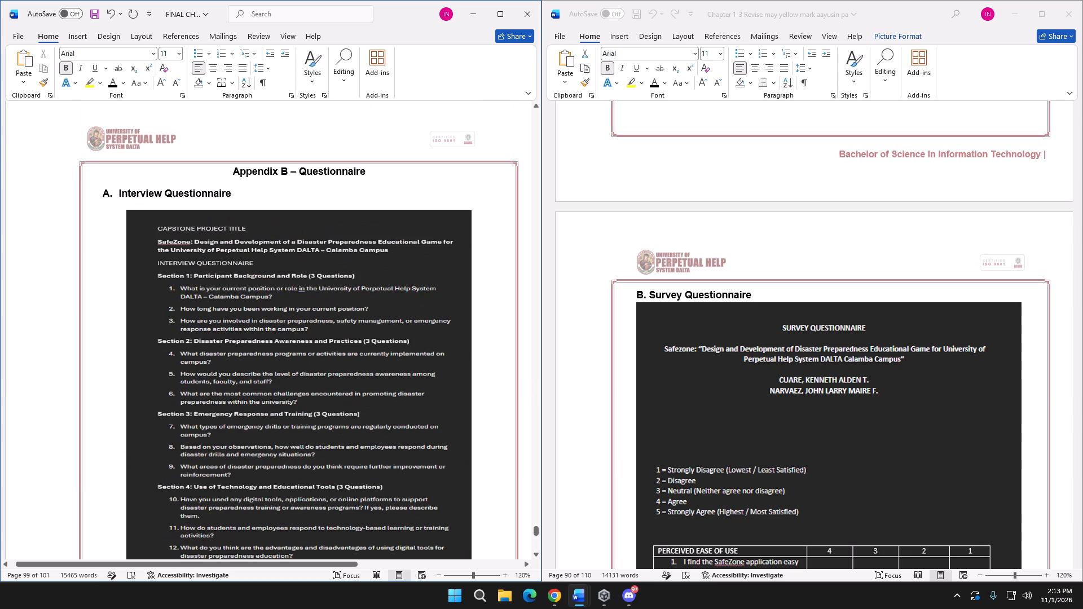
{"action": "scroll", "coordinate": [154, 255], "scroll_direction": "down", "scroll_amount": 15}
{"action": "scroll", "coordinate": [160, 265], "scroll_direction": "down", "scroll_amount": 6}
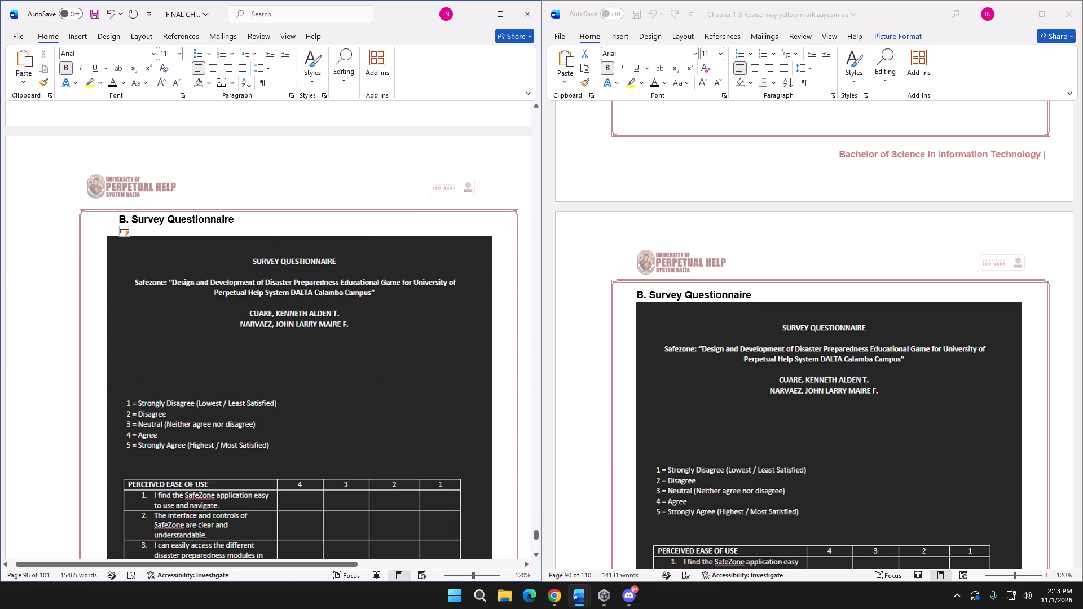
{"action": "key", "text": "BackSpace"}
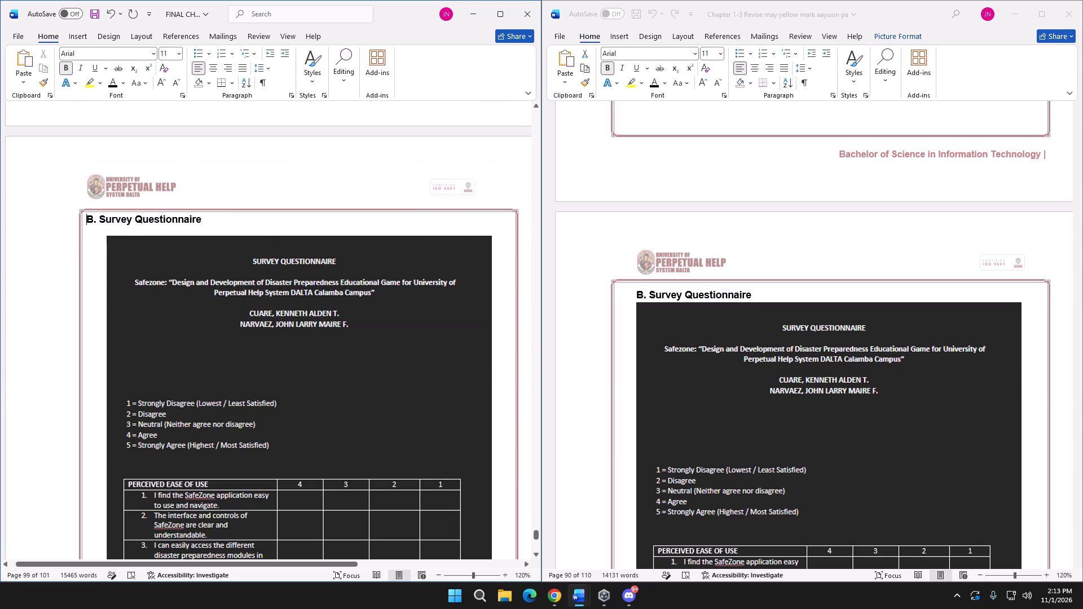
{"action": "scroll", "coordinate": [160, 242], "scroll_direction": "up", "scroll_amount": 16}
{"action": "scroll", "coordinate": [166, 264], "scroll_direction": "up", "scroll_amount": 5}
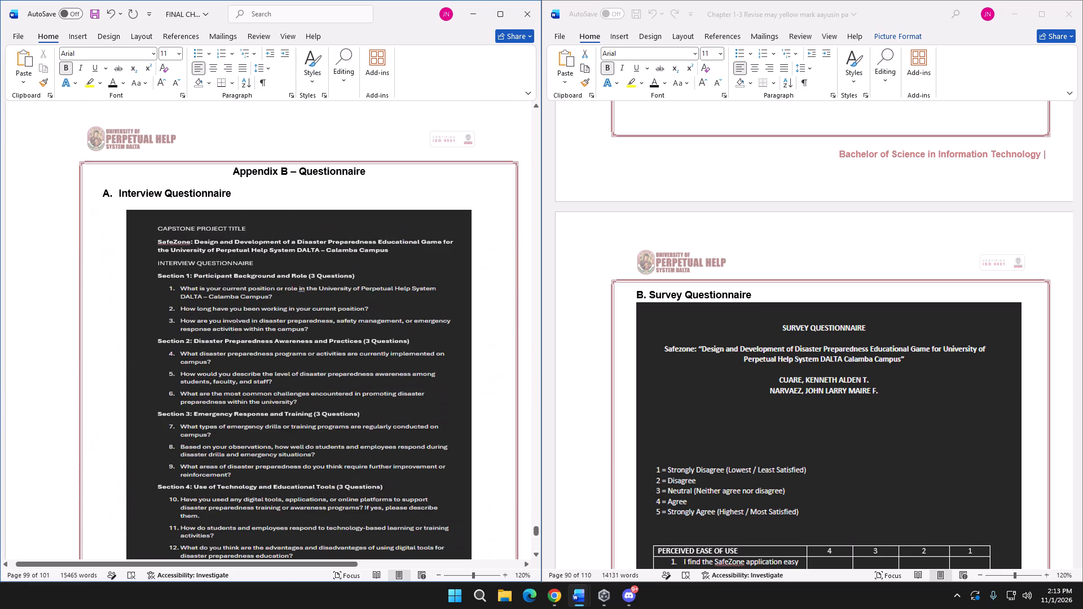
{"action": "scroll", "coordinate": [166, 263], "scroll_direction": "down", "scroll_amount": 13}
{"action": "key", "text": "Tab"}
{"action": "scroll", "coordinate": [166, 262], "scroll_direction": "down", "scroll_amount": 8}
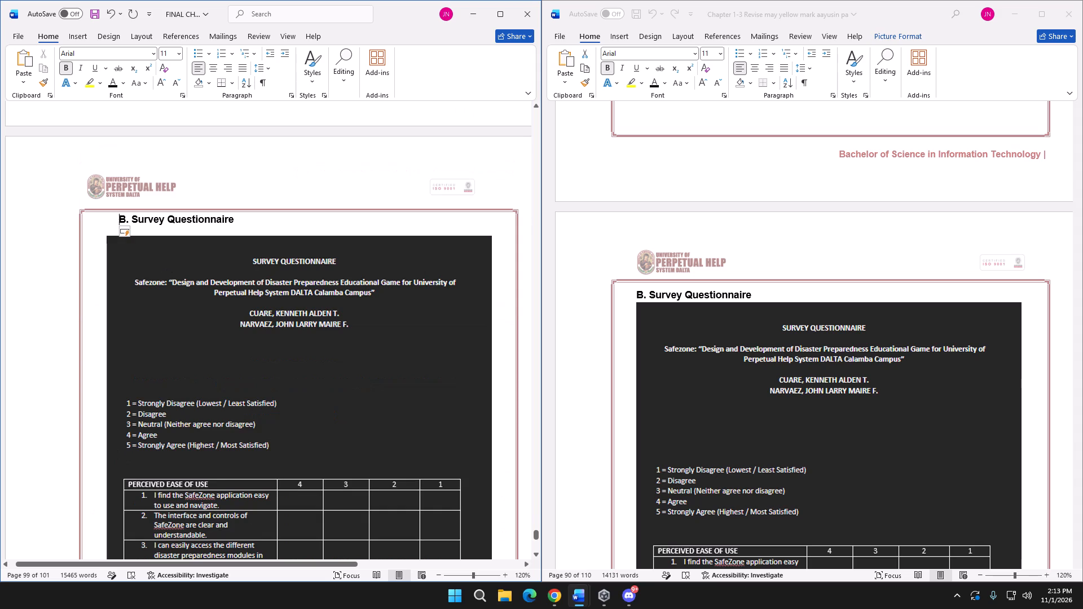
Replace the thesis's CHSQuest PEOU/BI survey table image with the SafeZone Attitude Toward Use image copied from the reference.
{"action": "scroll", "coordinate": [166, 263], "scroll_direction": "down", "scroll_amount": 20}
{"action": "scroll", "coordinate": [173, 267], "scroll_direction": "down", "scroll_amount": 6}
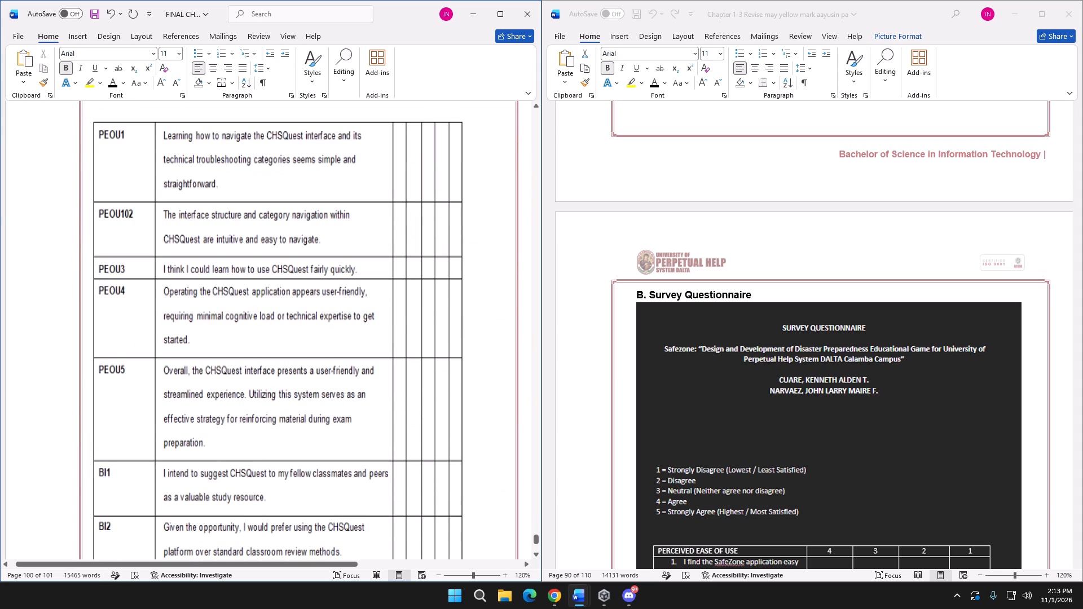
{"action": "scroll", "coordinate": [721, 376], "scroll_direction": "down", "scroll_amount": 20}
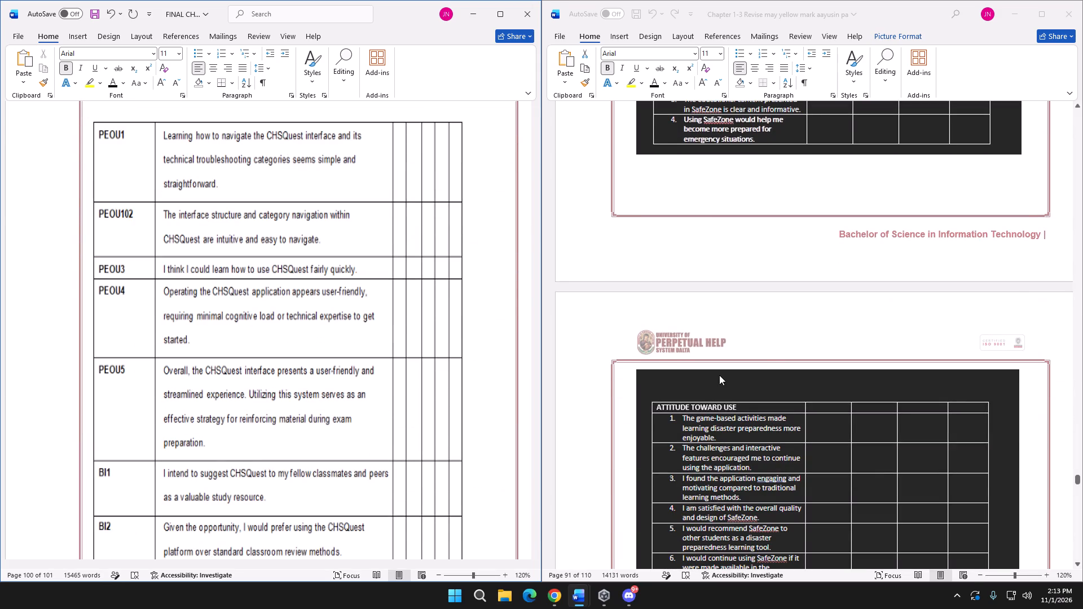
{"action": "scroll", "coordinate": [719, 375], "scroll_direction": "up", "scroll_amount": 9}
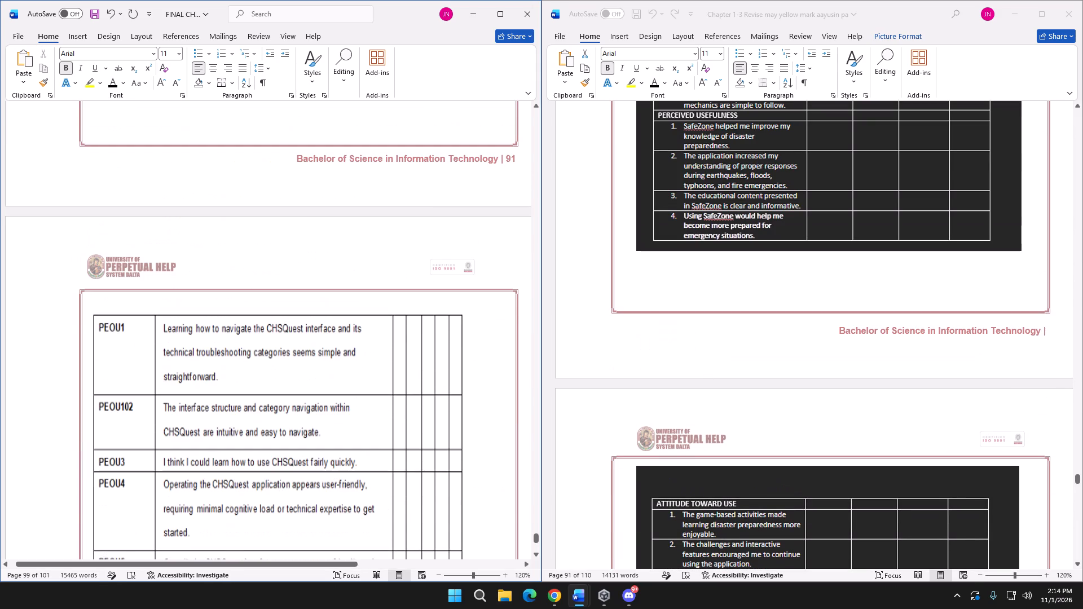
{"action": "scroll", "coordinate": [307, 370], "scroll_direction": "up", "scroll_amount": 11}
{"action": "scroll", "coordinate": [304, 381], "scroll_direction": "down", "scroll_amount": 13}
{"action": "left_click", "coordinate": [692, 504]}
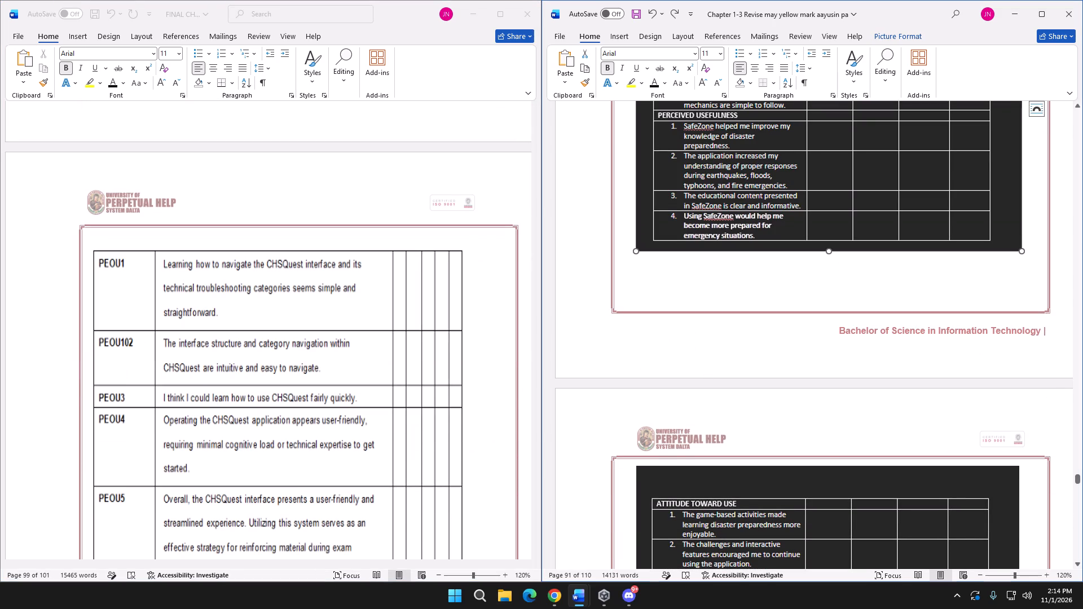
{"action": "left_click", "coordinate": [719, 510]}
{"action": "key", "text": "ctrl+c"}
{"action": "scroll", "coordinate": [319, 405], "scroll_direction": "down", "scroll_amount": 5}
{"action": "double_click", "coordinate": [236, 328]}
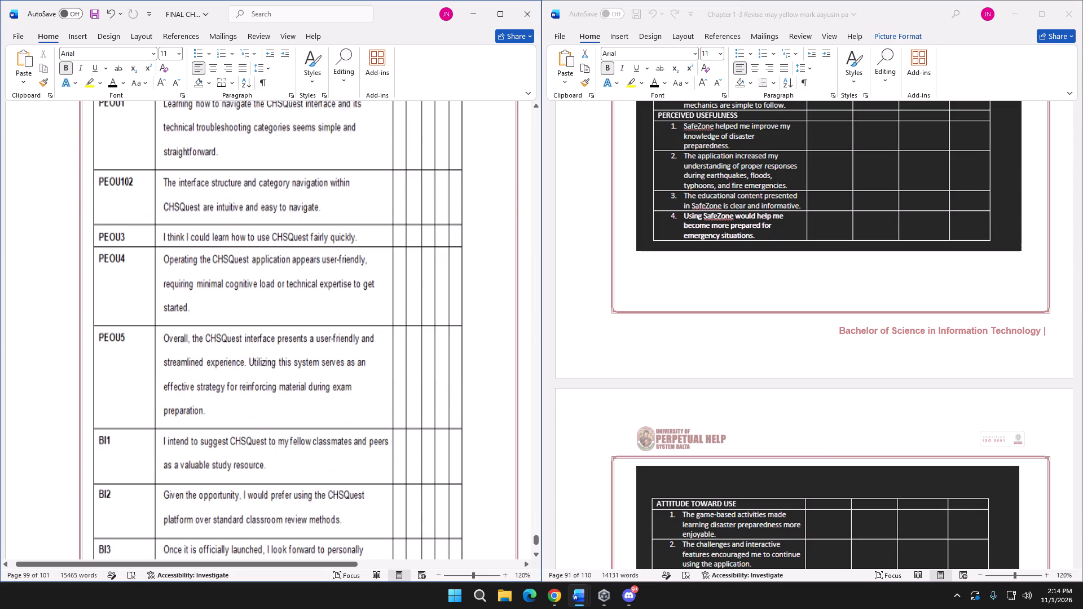
{"action": "key", "text": "Delete"}
{"action": "scroll", "coordinate": [236, 327], "scroll_direction": "up", "scroll_amount": 4}
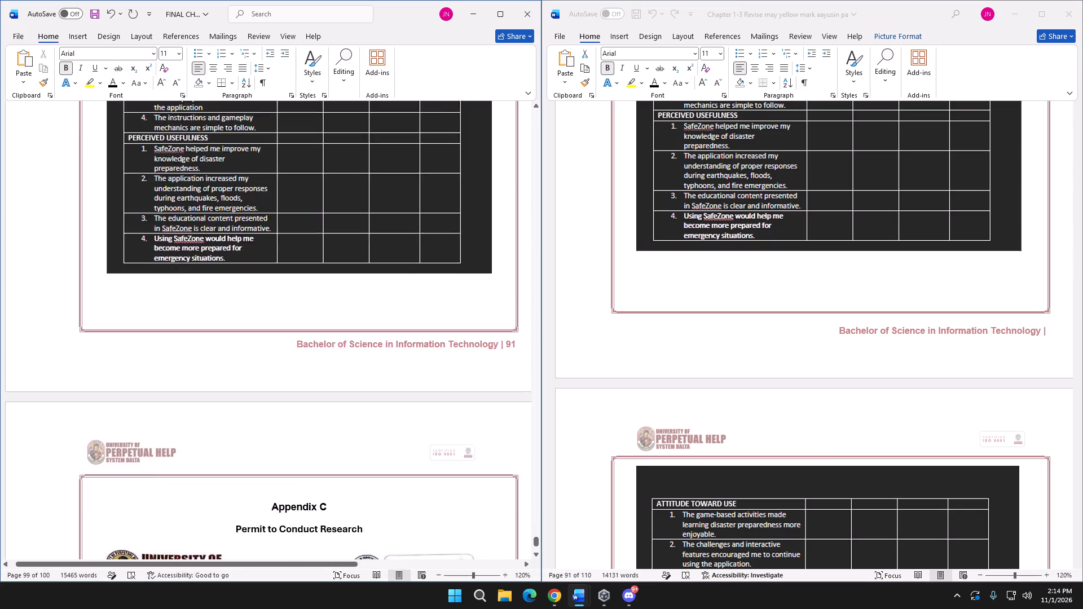
{"action": "scroll", "coordinate": [235, 324], "scroll_direction": "up", "scroll_amount": 5}
{"action": "scroll", "coordinate": [222, 339], "scroll_direction": "down", "scroll_amount": 3}
{"action": "key", "text": "ctrl+v"}
{"action": "scroll", "coordinate": [223, 331], "scroll_direction": "down", "scroll_amount": 6}
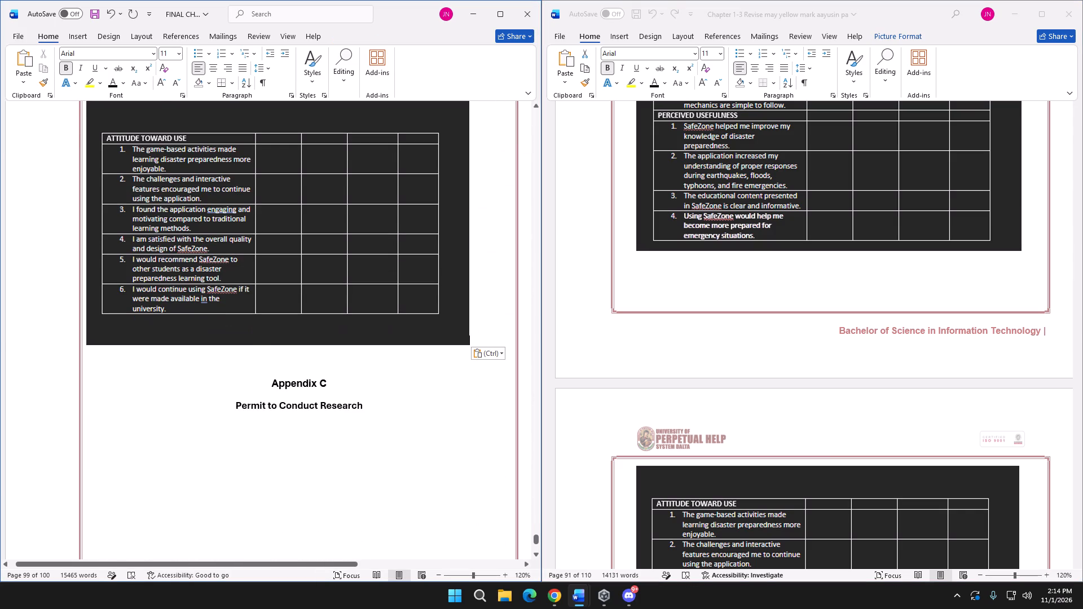
Insert blank lines before the thesis's Appendix C heading to move it onto the page of the Permit to Conduct Research letter.
{"action": "scroll", "coordinate": [247, 339], "scroll_direction": "down", "scroll_amount": 3}
{"action": "left_click", "coordinate": [266, 284]}
{"action": "scroll", "coordinate": [290, 311], "scroll_direction": "down", "scroll_amount": 6}
{"action": "key", "text": "Return"}
{"action": "key", "text": "Return"}
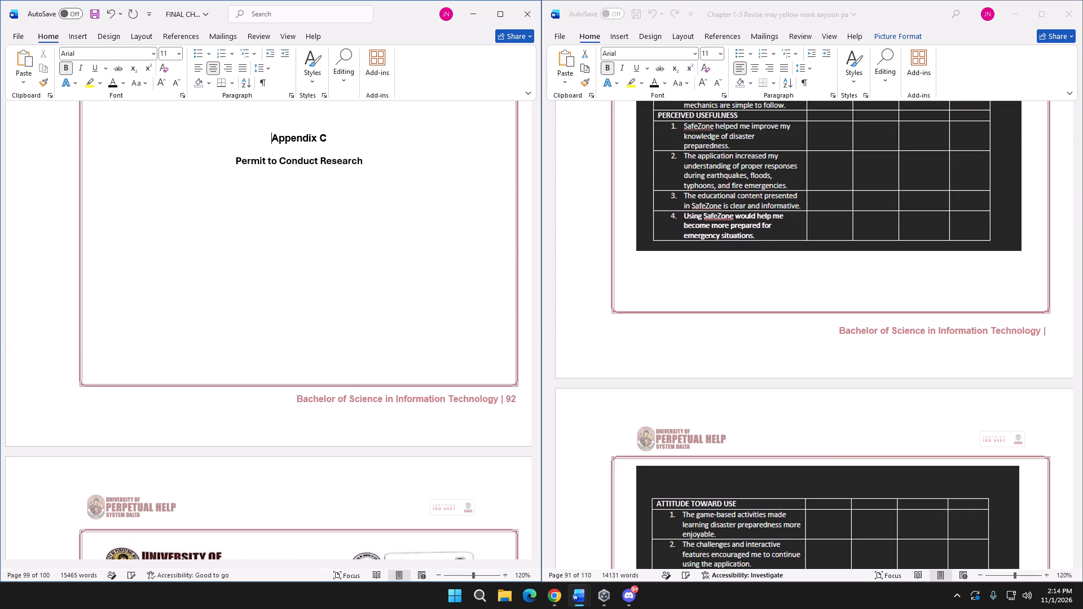
{"action": "key", "text": "Return"}
{"action": "key", "text": "Return"}
{"action": "key", "text": "Return"}
{"action": "key", "text": "Return"}
{"action": "key", "text": "Return"}
{"action": "key", "text": "Return"}
{"action": "key", "text": "Return"}
{"action": "key", "text": "Return"}
{"action": "key", "text": "Return"}
{"action": "key", "text": "Return"}
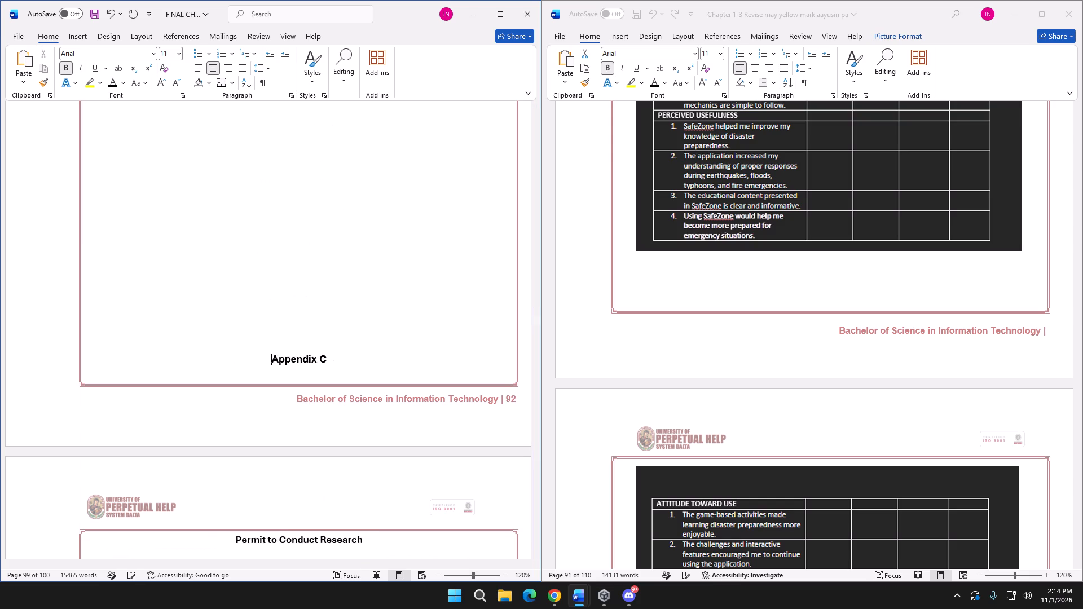
{"action": "key", "text": "Return"}
{"action": "scroll", "coordinate": [624, 379], "scroll_direction": "down", "scroll_amount": 19}
{"action": "scroll", "coordinate": [702, 320], "scroll_direction": "down", "scroll_amount": 3}
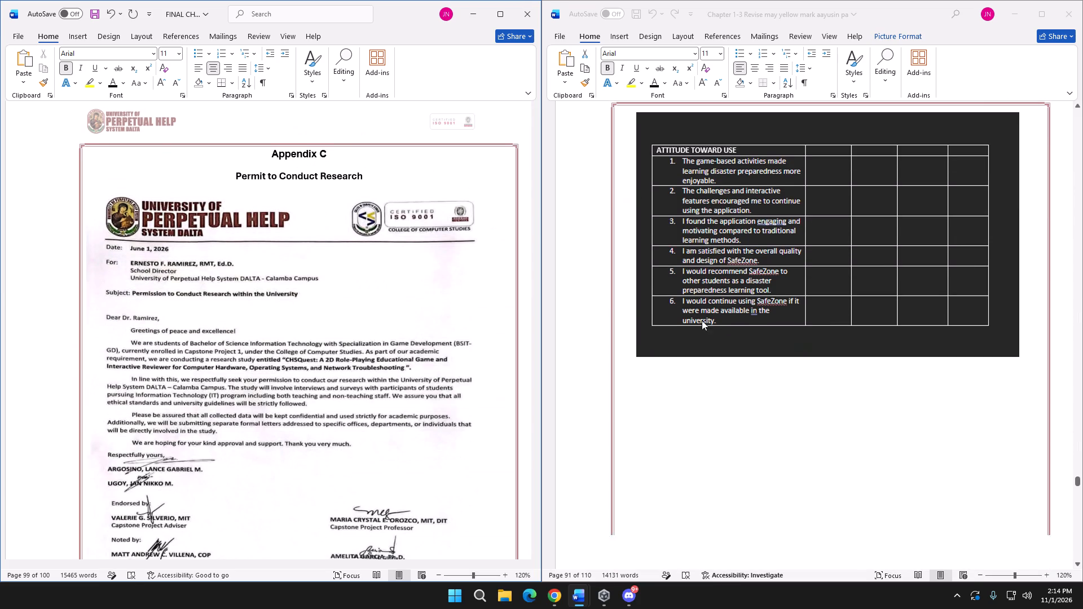
Replace the thesis's CHSQuest Permit to Conduct Research letter image with the SafeZone letter copied from the reference, and centre it.
{"action": "scroll", "coordinate": [702, 320], "scroll_direction": "down", "scroll_amount": 20}
{"action": "scroll", "coordinate": [702, 320], "scroll_direction": "down", "scroll_amount": 3}
{"action": "left_click", "coordinate": [798, 333]}
{"action": "left_click", "coordinate": [798, 333]}
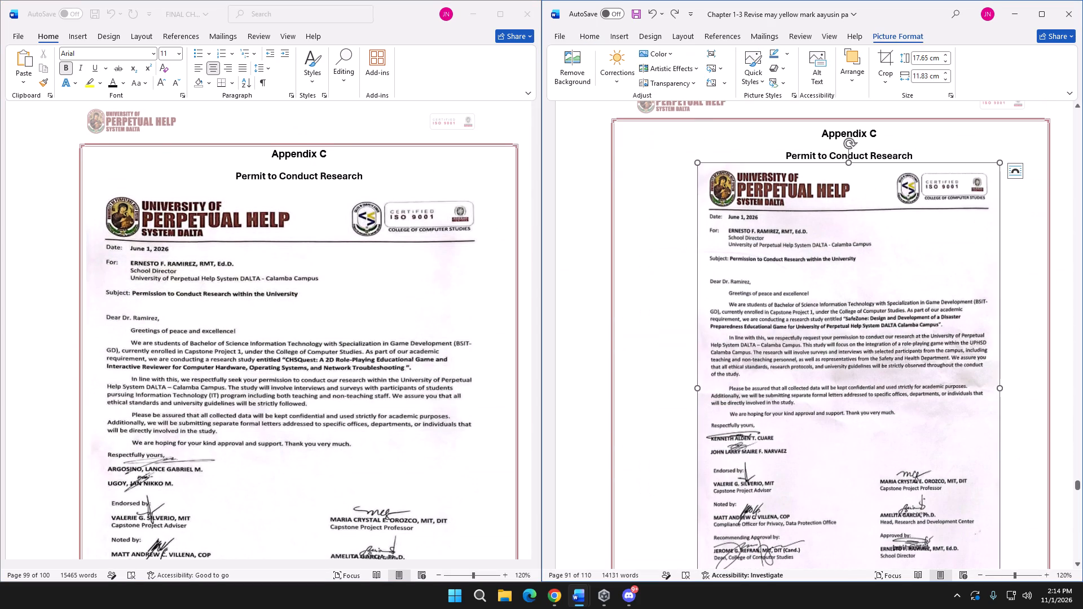
{"action": "key", "text": "ctrl+c"}
{"action": "double_click", "coordinate": [299, 306]}
{"action": "key", "text": "Delete"}
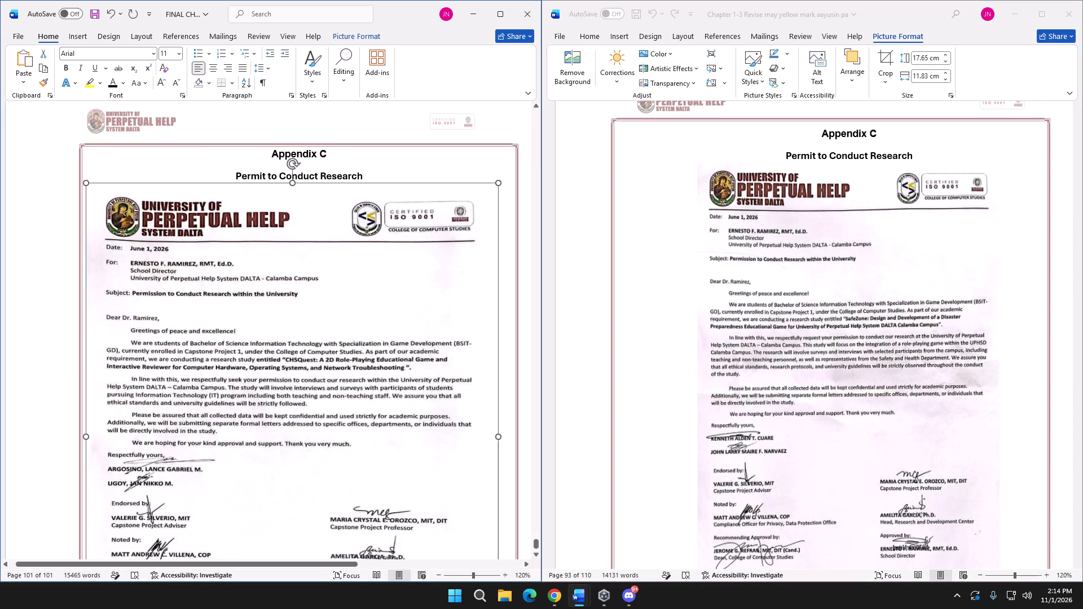
{"action": "key", "text": "ctrl+v"}
{"action": "left_click", "coordinate": [216, 68]}
{"action": "scroll", "coordinate": [332, 258], "scroll_direction": "up", "scroll_amount": 5}
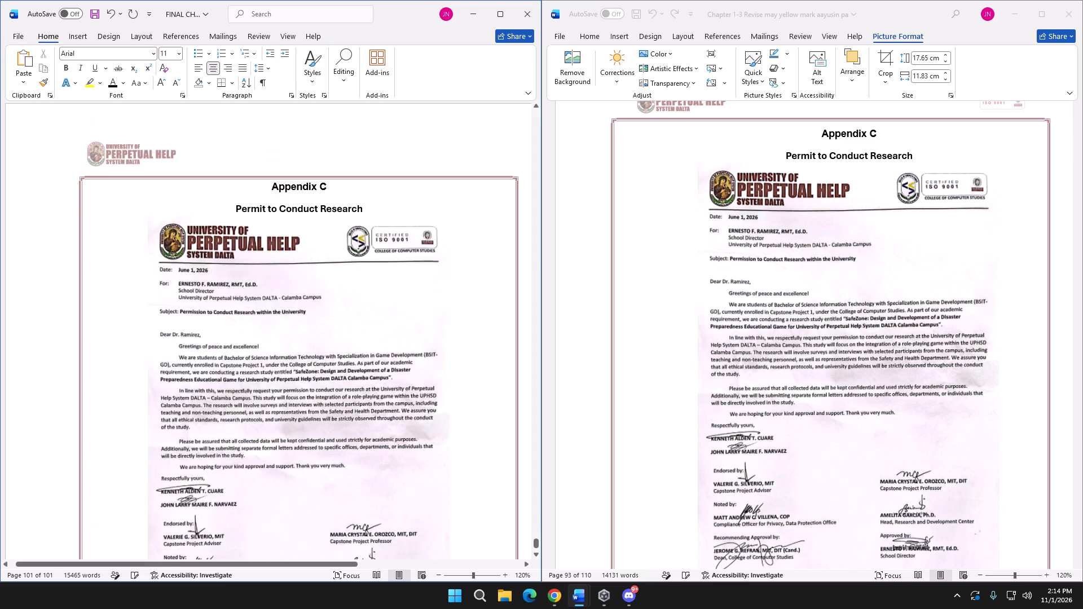
Check the pages after Appendix C in the reference and the thesis, through to the end, for content still to transfer.
{"action": "scroll", "coordinate": [756, 348], "scroll_direction": "down", "scroll_amount": 20}
{"action": "scroll", "coordinate": [756, 348], "scroll_direction": "down", "scroll_amount": 12}
{"action": "scroll", "coordinate": [285, 317], "scroll_direction": "down", "scroll_amount": 2}
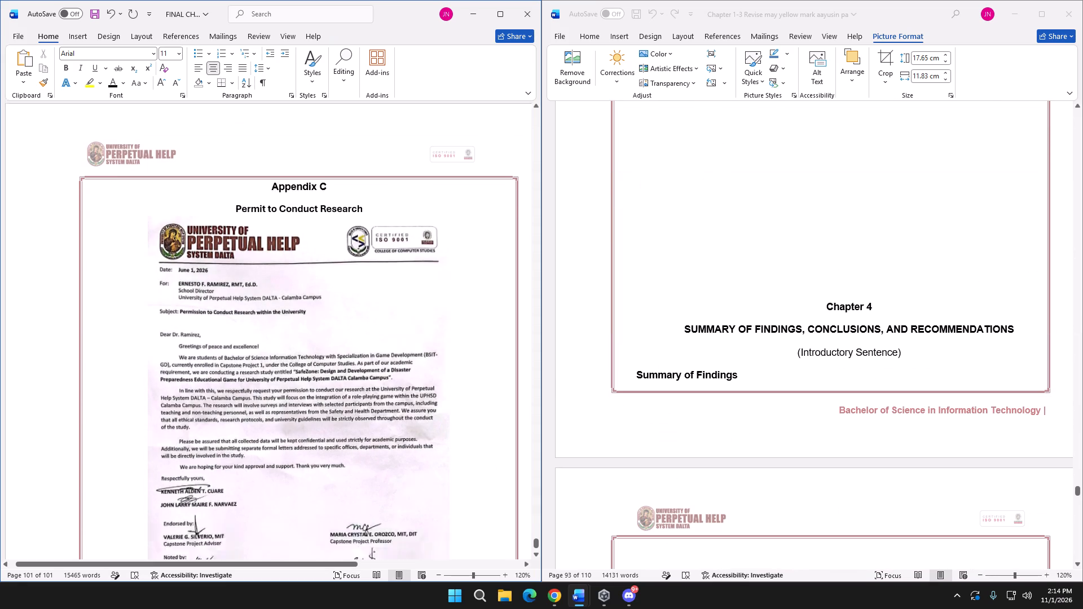
{"action": "scroll", "coordinate": [284, 317], "scroll_direction": "down", "scroll_amount": 20}
{"action": "scroll", "coordinate": [284, 317], "scroll_direction": "down", "scroll_amount": 4}
{"action": "scroll", "coordinate": [725, 405], "scroll_direction": "down", "scroll_amount": 9}
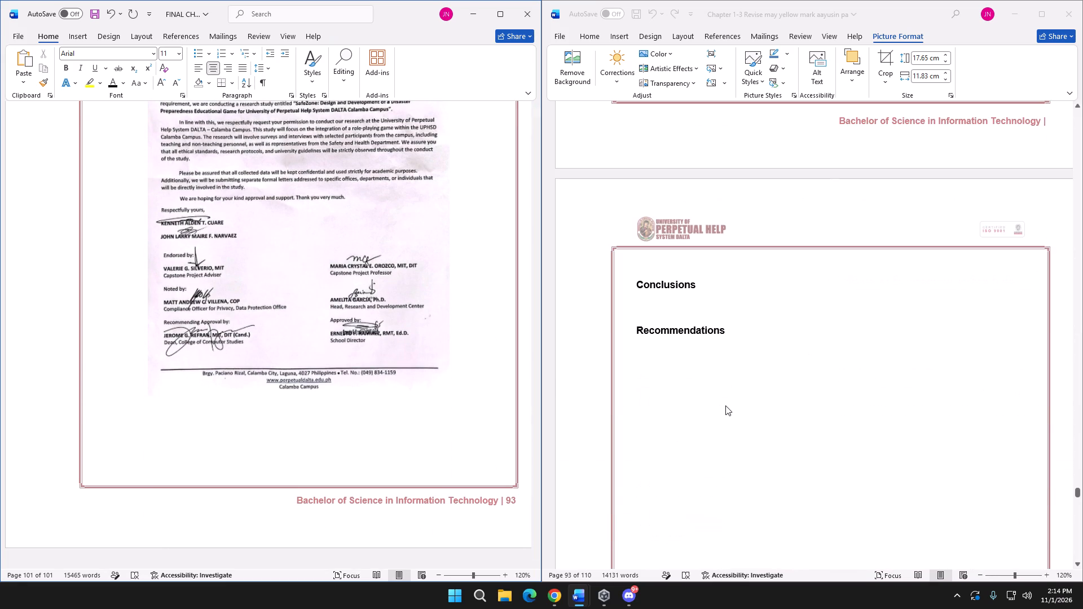
{"action": "scroll", "coordinate": [725, 405], "scroll_direction": "down", "scroll_amount": 20}
{"action": "scroll", "coordinate": [725, 405], "scroll_direction": "down", "scroll_amount": 20}
{"action": "scroll", "coordinate": [725, 405], "scroll_direction": "down", "scroll_amount": 14}
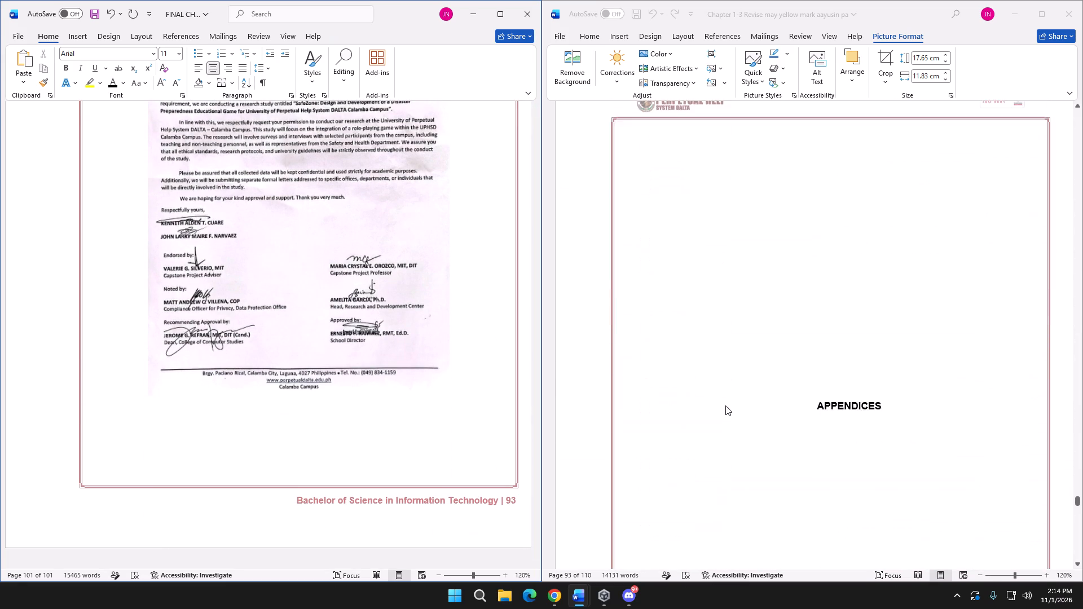
{"action": "scroll", "coordinate": [725, 405], "scroll_direction": "down", "scroll_amount": 20}
{"action": "scroll", "coordinate": [725, 405], "scroll_direction": "down", "scroll_amount": 20}
{"action": "scroll", "coordinate": [725, 405], "scroll_direction": "down", "scroll_amount": 14}
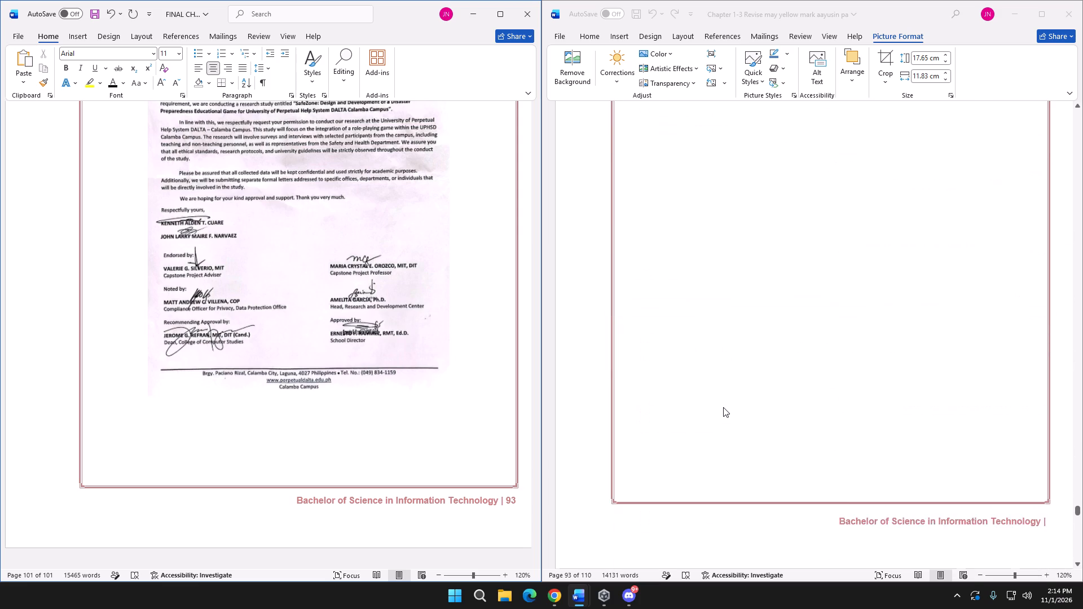
{"action": "scroll", "coordinate": [723, 407], "scroll_direction": "down", "scroll_amount": 20}
{"action": "scroll", "coordinate": [723, 407], "scroll_direction": "down", "scroll_amount": 20}
{"action": "scroll", "coordinate": [723, 407], "scroll_direction": "down", "scroll_amount": 6}
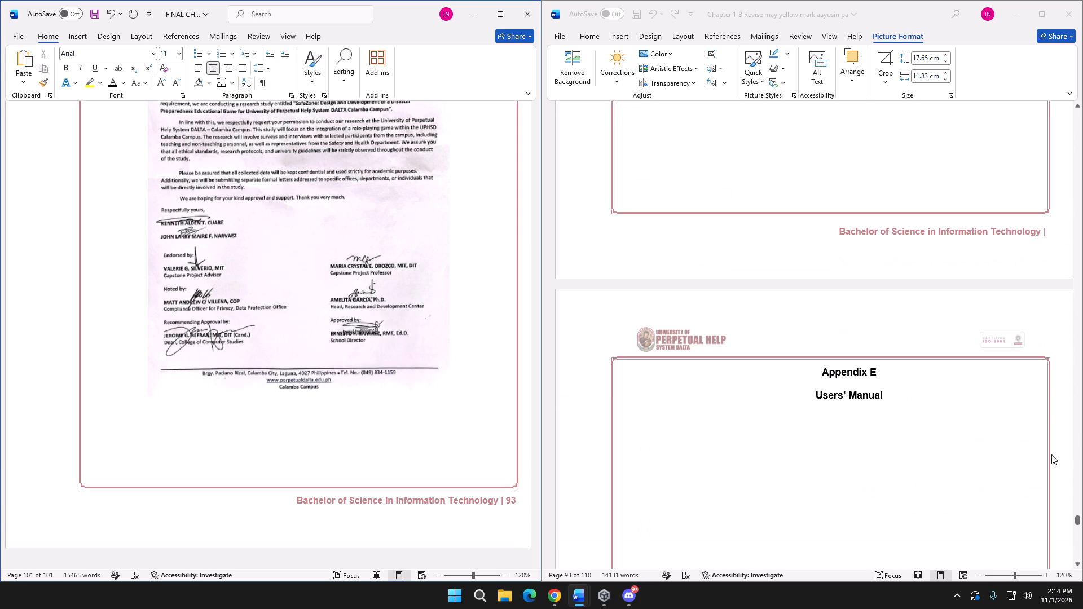
{"action": "left_click_drag", "start_coordinate": [1078, 516], "coordinate": [1067, 568]}
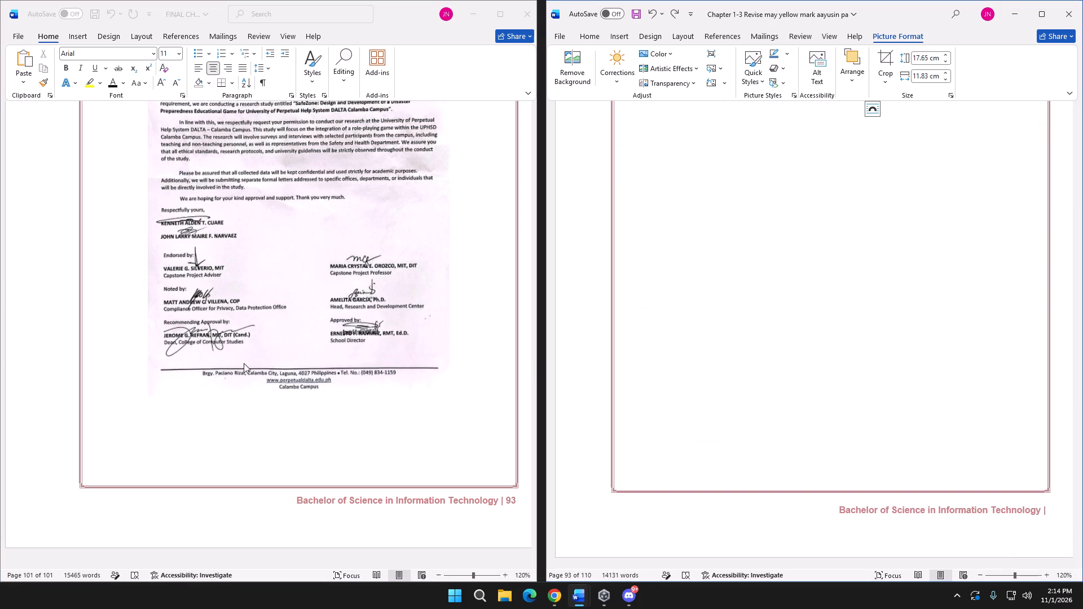
Centre the SafeZone Attitude Toward Use survey image on its page in the thesis's Appendix B.
{"action": "scroll", "coordinate": [244, 365], "scroll_direction": "down", "scroll_amount": 8}
{"action": "scroll", "coordinate": [282, 369], "scroll_direction": "up", "scroll_amount": 20}
{"action": "scroll", "coordinate": [282, 369], "scroll_direction": "up", "scroll_amount": 6}
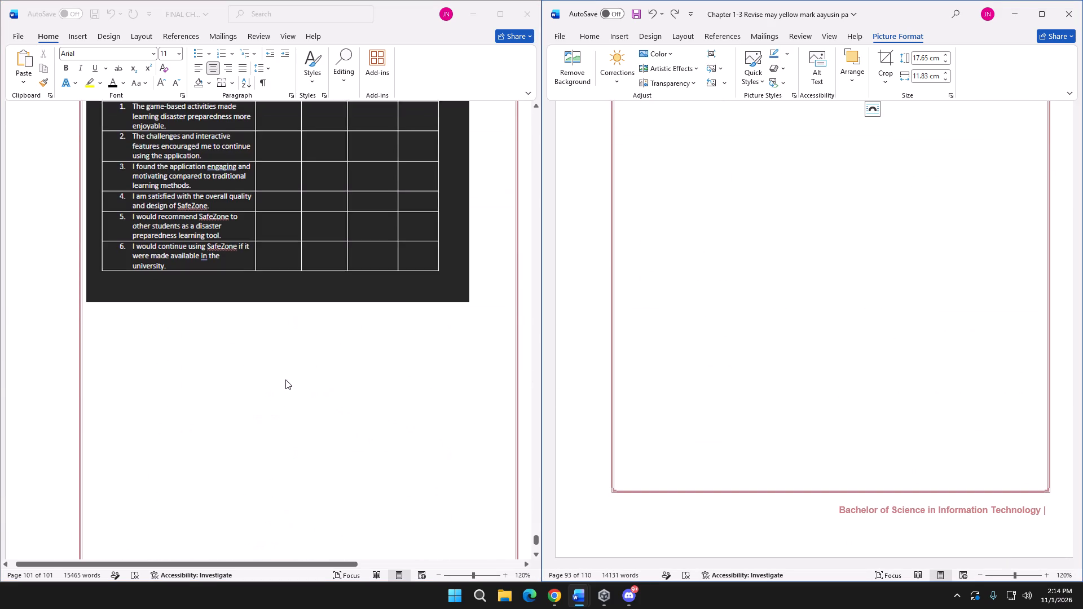
{"action": "scroll", "coordinate": [285, 379], "scroll_direction": "up", "scroll_amount": 9}
{"action": "left_click", "coordinate": [283, 381]}
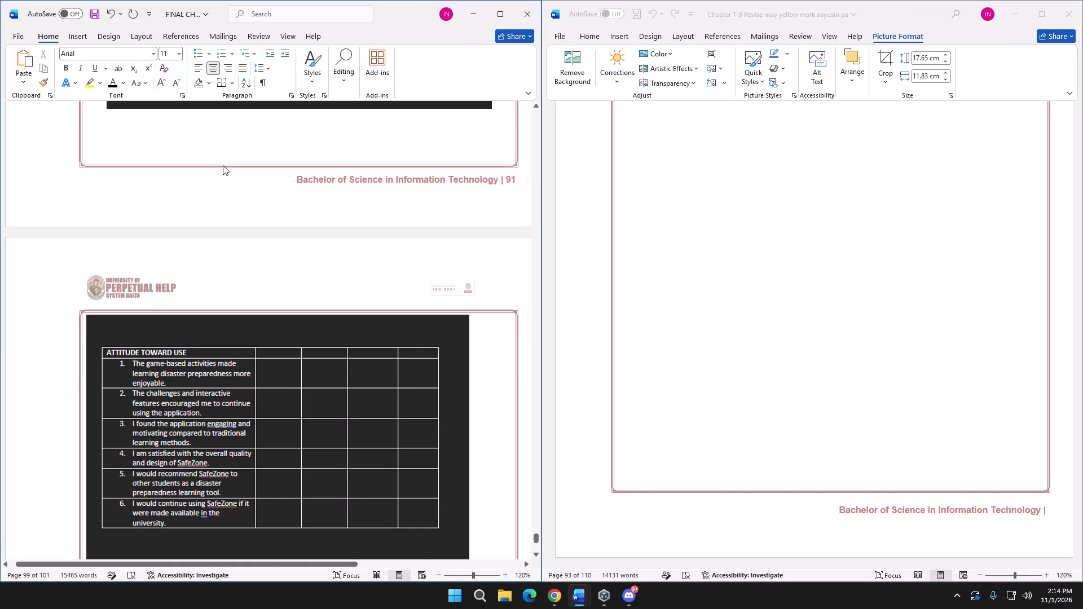
{"action": "left_click", "coordinate": [242, 373]}
{"action": "left_click", "coordinate": [211, 70]}
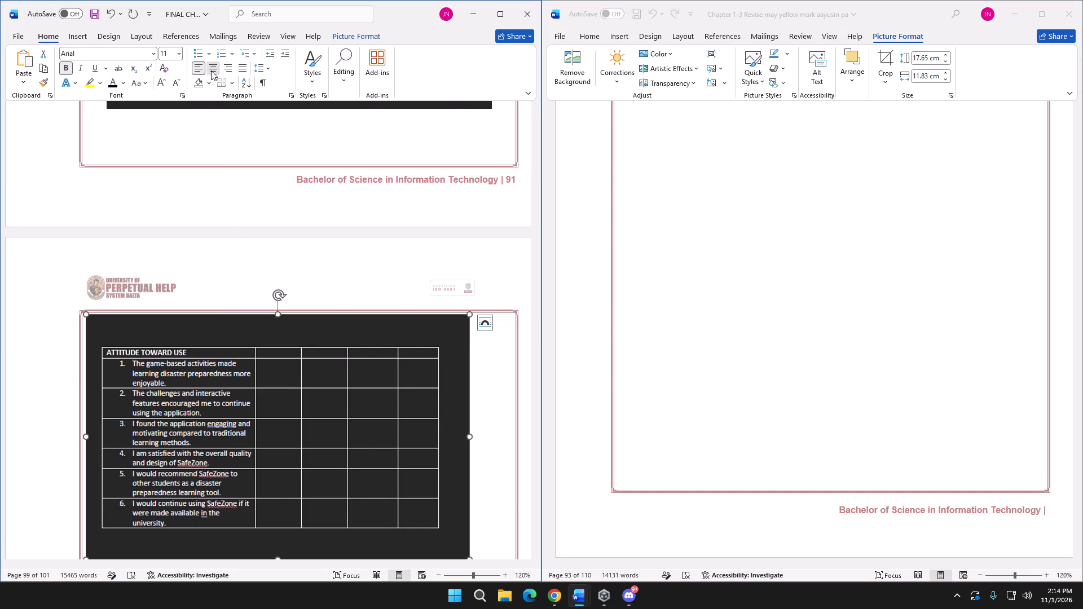
Review the thesis's appendix pages from the Permit to Conduct Research letter back through the questionnaires to the reference list.
{"action": "scroll", "coordinate": [265, 261], "scroll_direction": "up", "scroll_amount": 6}
{"action": "scroll", "coordinate": [273, 303], "scroll_direction": "down", "scroll_amount": 20}
{"action": "scroll", "coordinate": [273, 303], "scroll_direction": "down", "scroll_amount": 13}
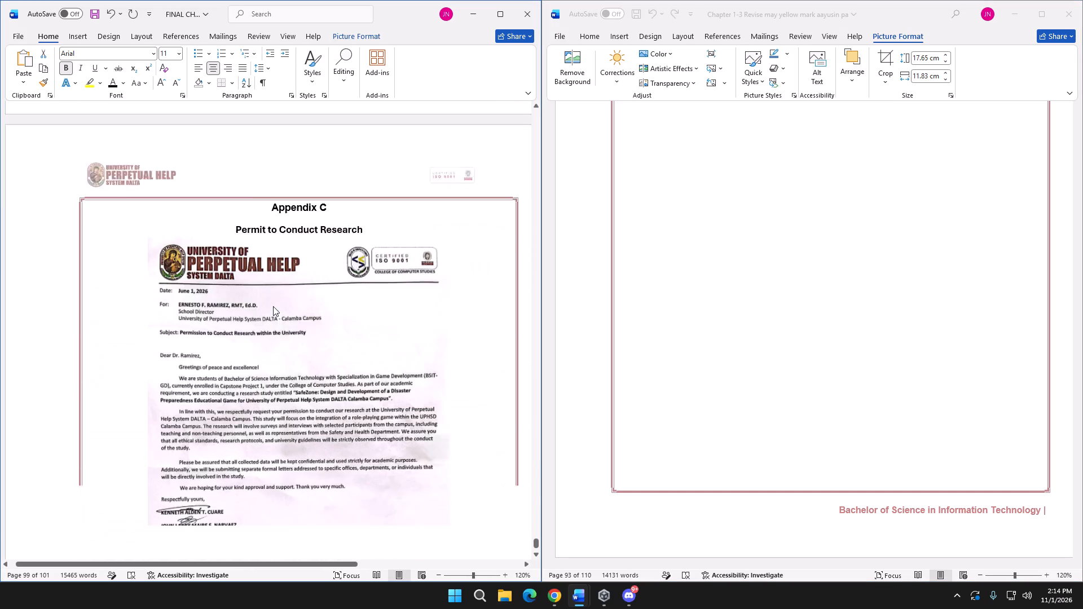
{"action": "scroll", "coordinate": [273, 306], "scroll_direction": "down", "scroll_amount": 18}
{"action": "scroll", "coordinate": [274, 307], "scroll_direction": "up", "scroll_amount": 20}
{"action": "scroll", "coordinate": [274, 307], "scroll_direction": "up", "scroll_amount": 13}
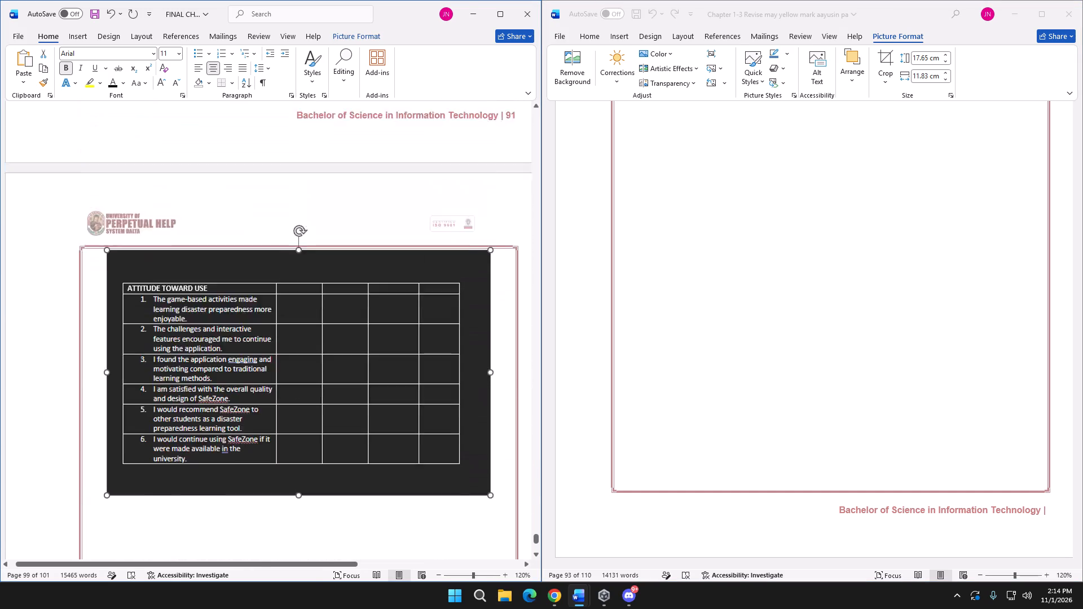
{"action": "scroll", "coordinate": [273, 368], "scroll_direction": "up", "scroll_amount": 20}
{"action": "scroll", "coordinate": [273, 368], "scroll_direction": "up", "scroll_amount": 14}
{"action": "scroll", "coordinate": [276, 374], "scroll_direction": "up", "scroll_amount": 16}
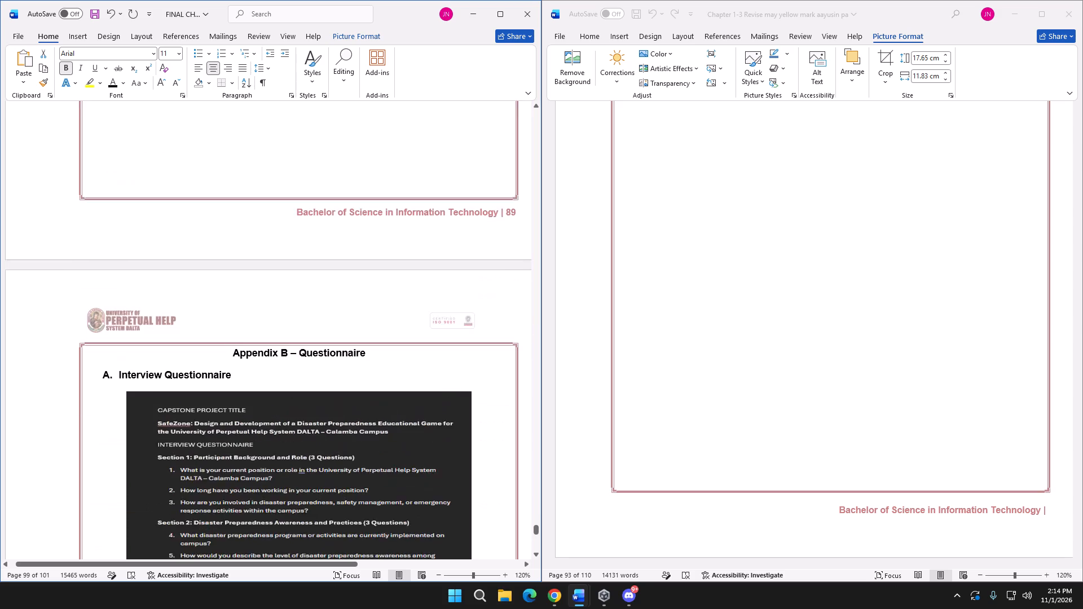
{"action": "scroll", "coordinate": [277, 374], "scroll_direction": "up", "scroll_amount": 20}
{"action": "scroll", "coordinate": [277, 374], "scroll_direction": "up", "scroll_amount": 20}
{"action": "scroll", "coordinate": [277, 374], "scroll_direction": "up", "scroll_amount": 13}
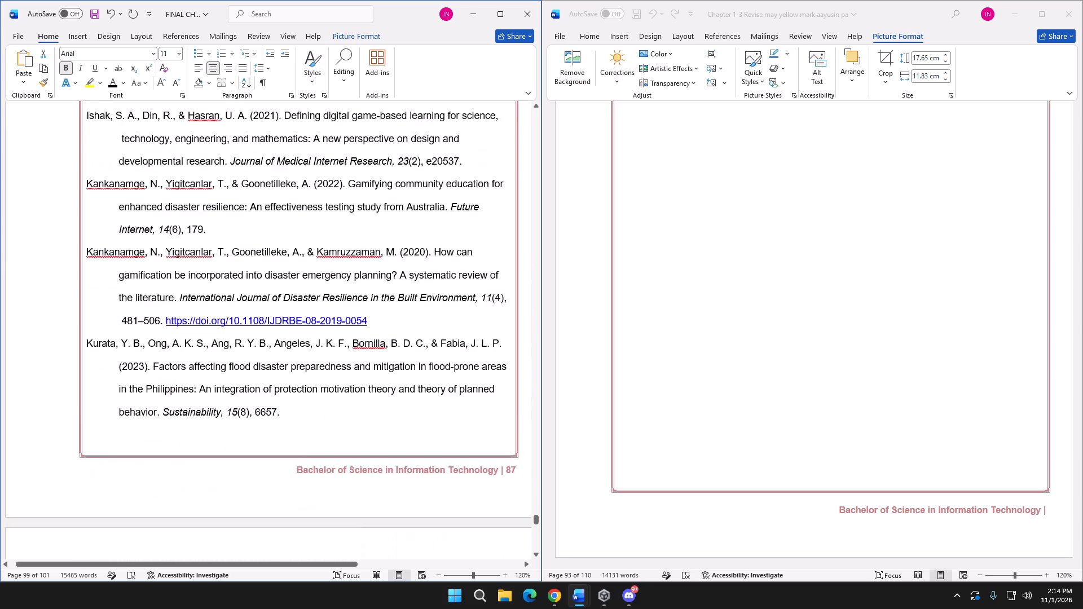
Review the thesis from the reference list back to the Recommendations section, and glance over the reference's Language Editing Certificate page.
{"action": "scroll", "coordinate": [278, 377], "scroll_direction": "up", "scroll_amount": 20}
{"action": "scroll", "coordinate": [278, 377], "scroll_direction": "up", "scroll_amount": 4}
{"action": "left_click", "coordinate": [707, 207]}
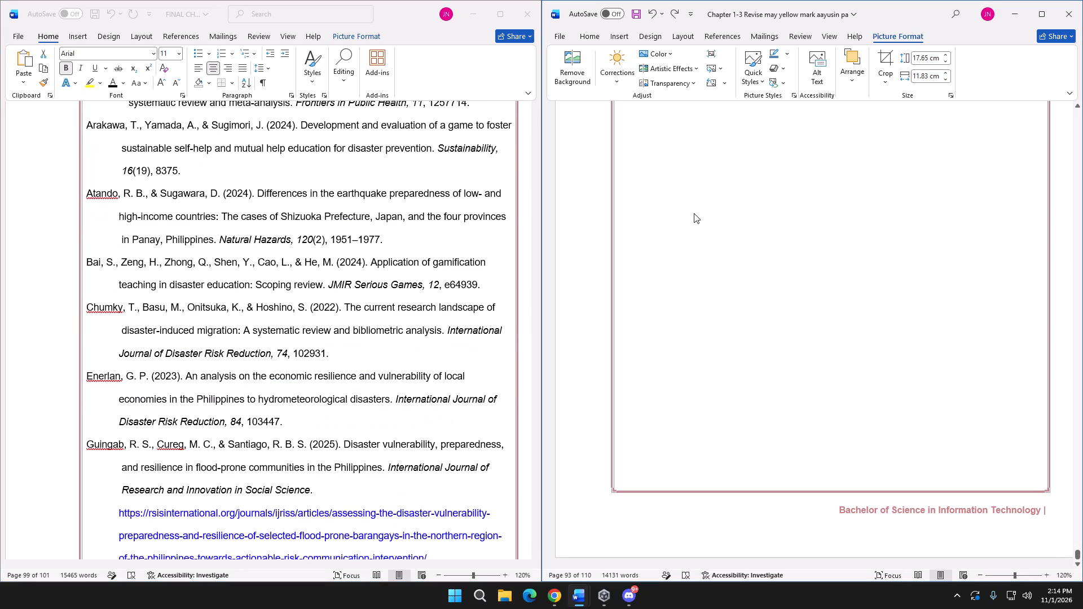
{"action": "scroll", "coordinate": [709, 252], "scroll_direction": "up", "scroll_amount": 20}
{"action": "scroll", "coordinate": [709, 252], "scroll_direction": "up", "scroll_amount": 8}
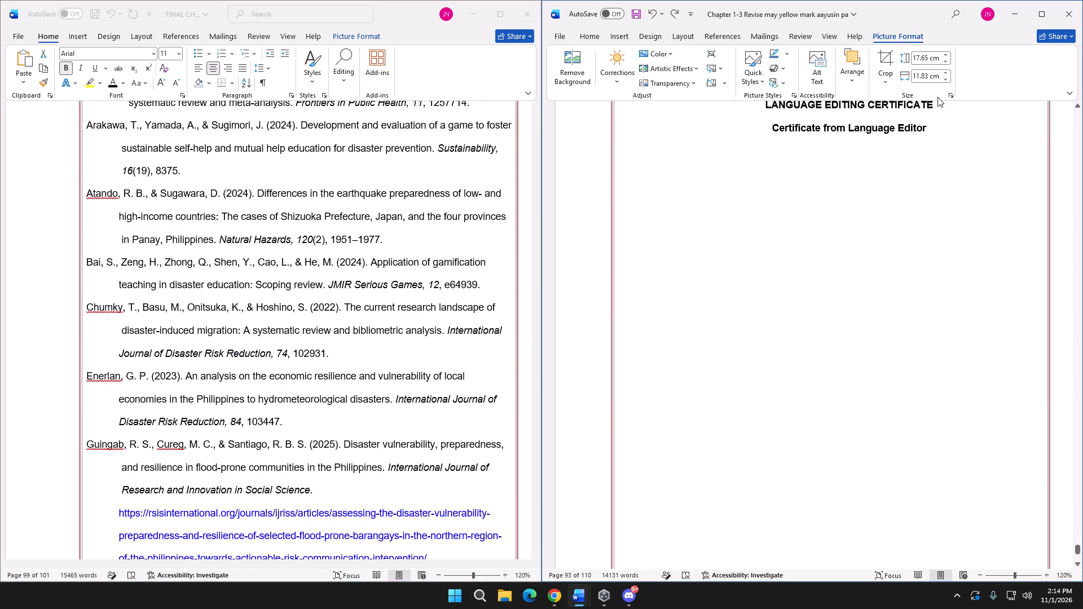
{"action": "scroll", "coordinate": [330, 269], "scroll_direction": "up", "scroll_amount": 20}
{"action": "scroll", "coordinate": [330, 269], "scroll_direction": "up", "scroll_amount": 8}
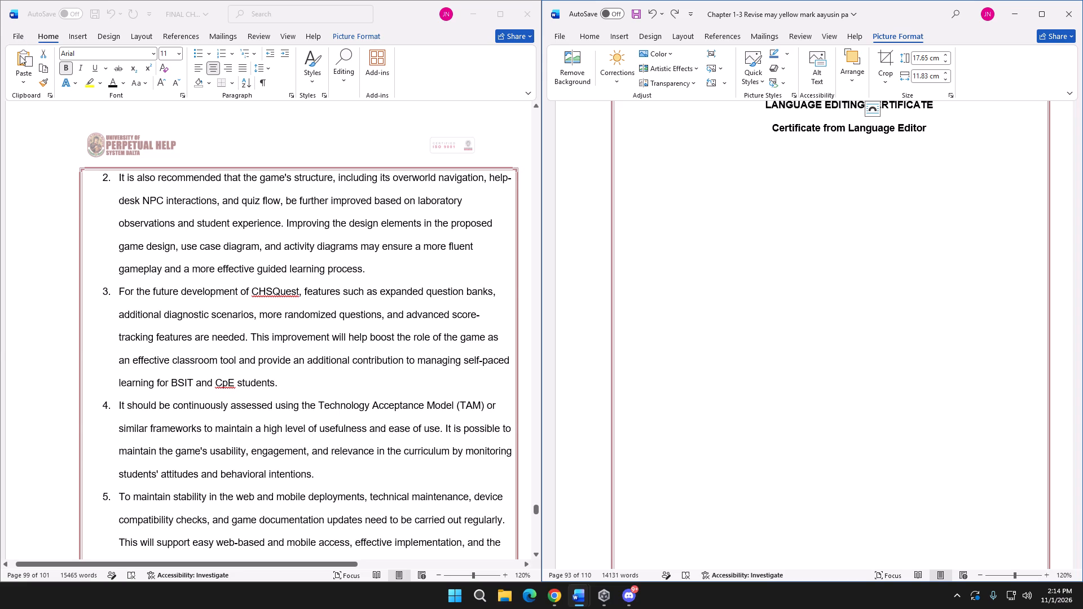
{"action": "scroll", "coordinate": [114, 266], "scroll_direction": "up", "scroll_amount": 14}
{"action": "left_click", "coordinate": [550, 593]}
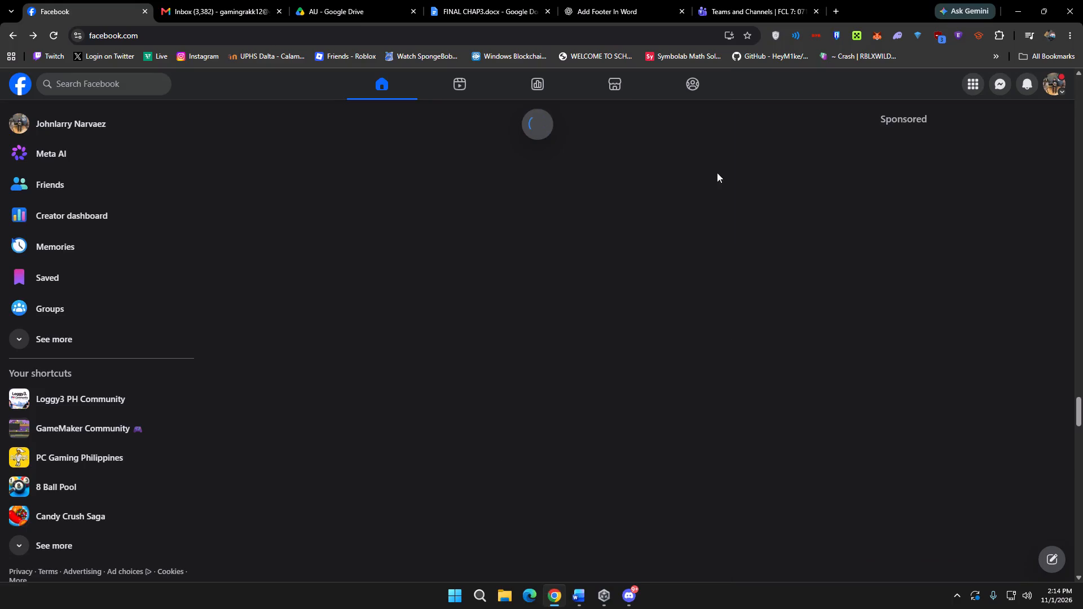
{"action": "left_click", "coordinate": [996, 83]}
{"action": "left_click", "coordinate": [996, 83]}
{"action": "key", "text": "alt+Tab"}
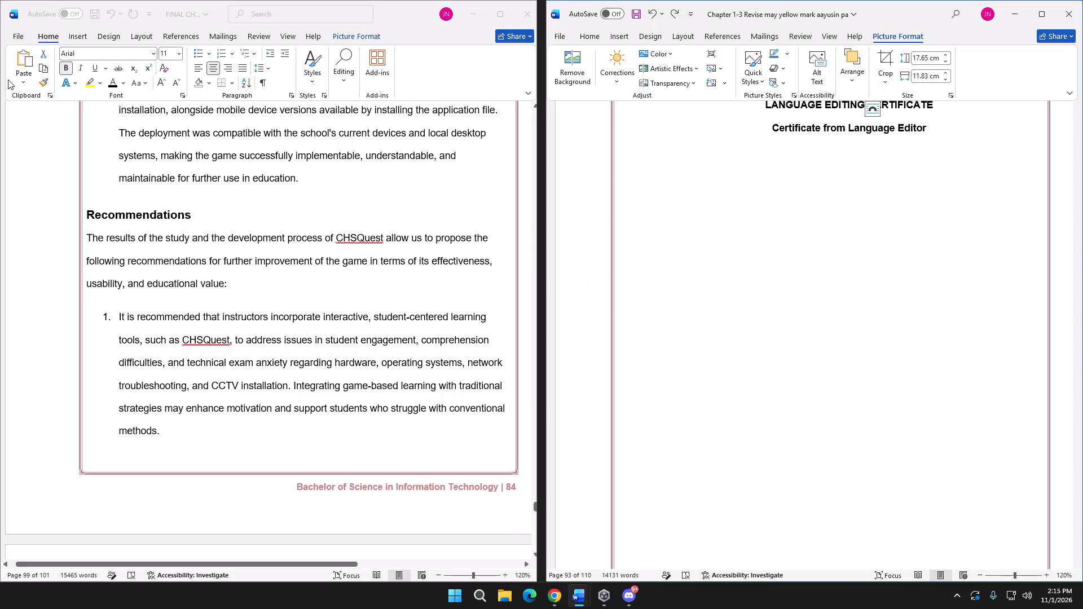
{"action": "left_click", "coordinate": [8, 45]}
{"action": "left_click", "coordinate": [14, 37]}
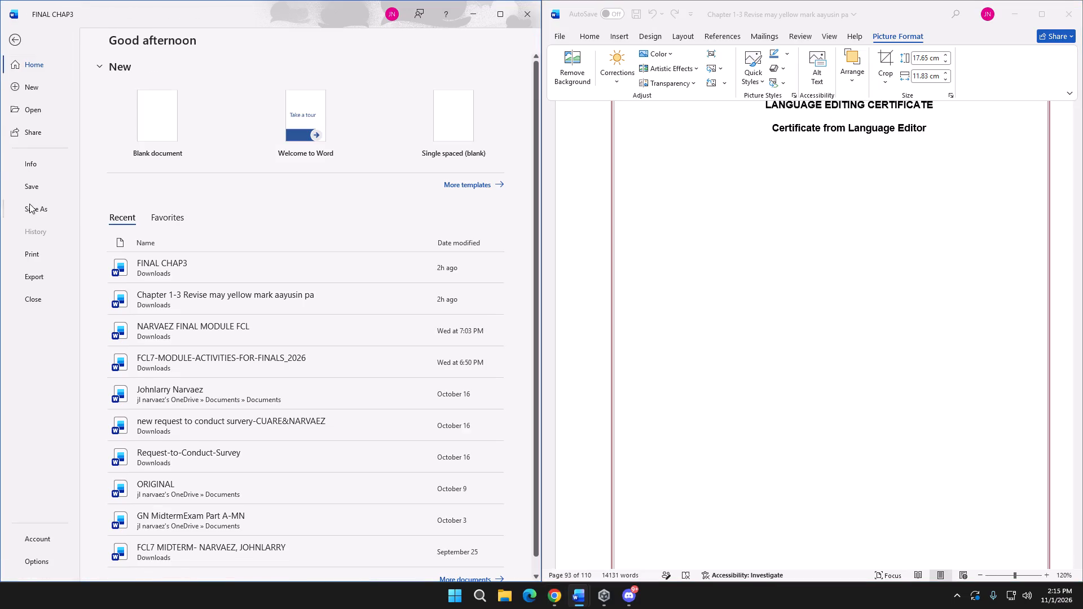
{"action": "left_click", "coordinate": [29, 204]}
{"action": "left_click", "coordinate": [140, 288]}
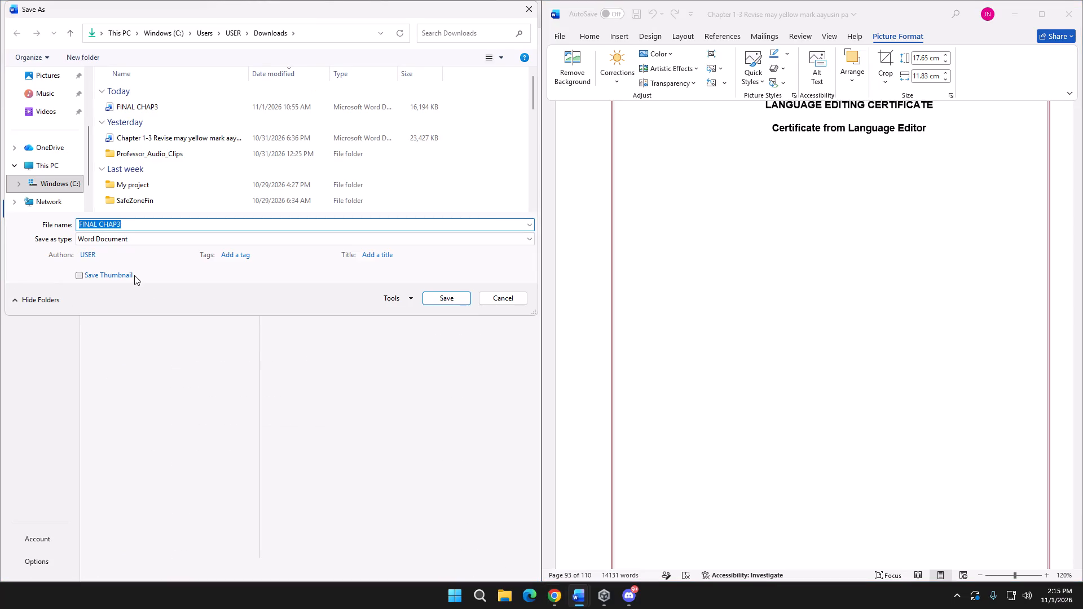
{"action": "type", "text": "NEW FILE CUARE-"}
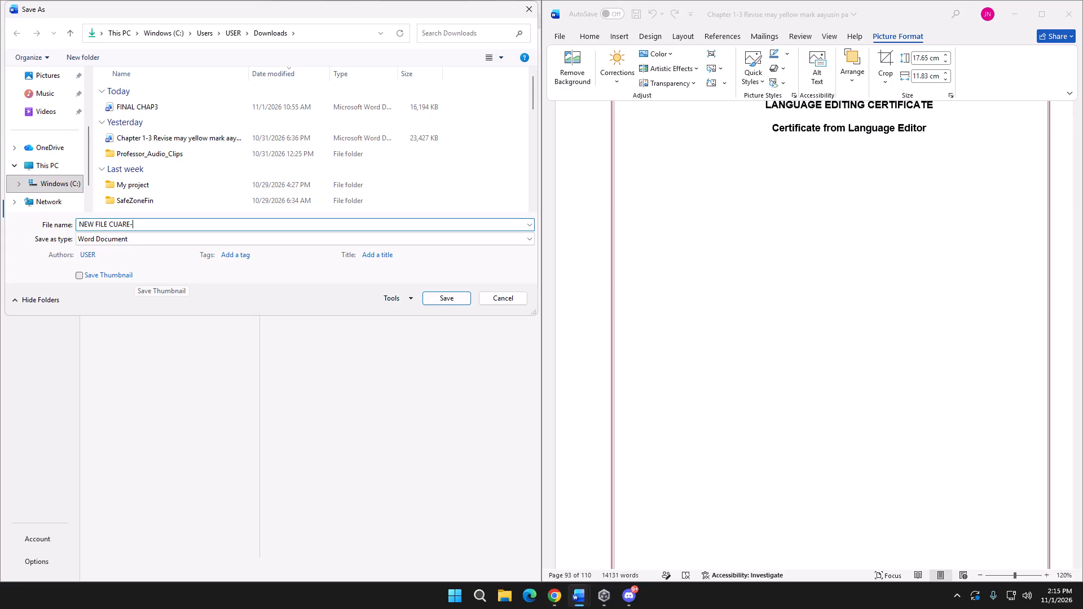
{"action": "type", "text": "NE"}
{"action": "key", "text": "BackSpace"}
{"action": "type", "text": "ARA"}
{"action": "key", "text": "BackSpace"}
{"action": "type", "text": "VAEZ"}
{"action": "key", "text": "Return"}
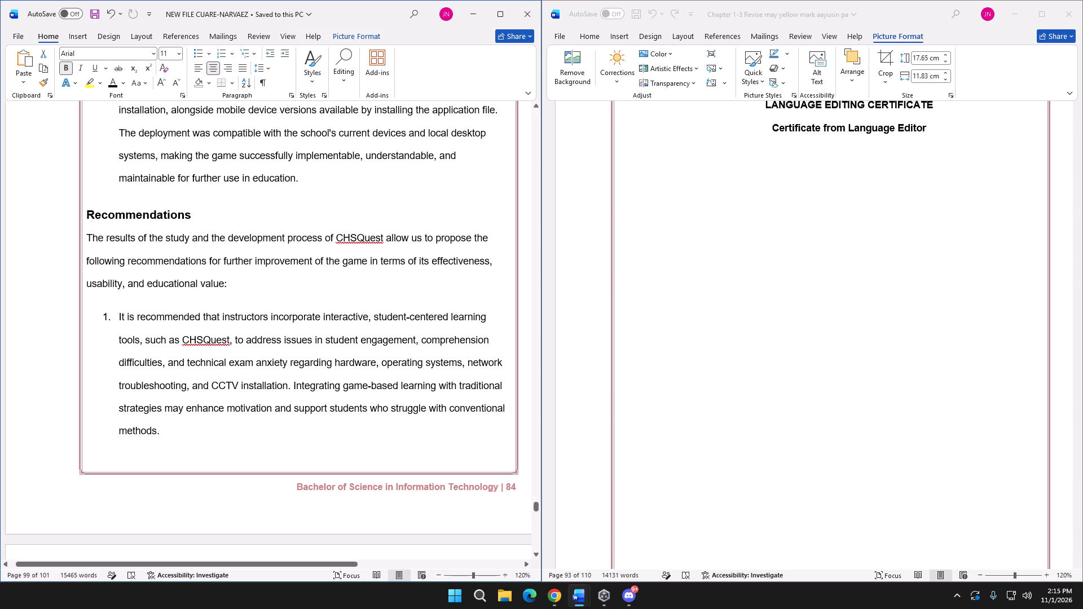
Close the Chapter 1-3 reference document without saving its changes and maximize the thesis window.
{"action": "left_click", "coordinate": [1073, 18]}
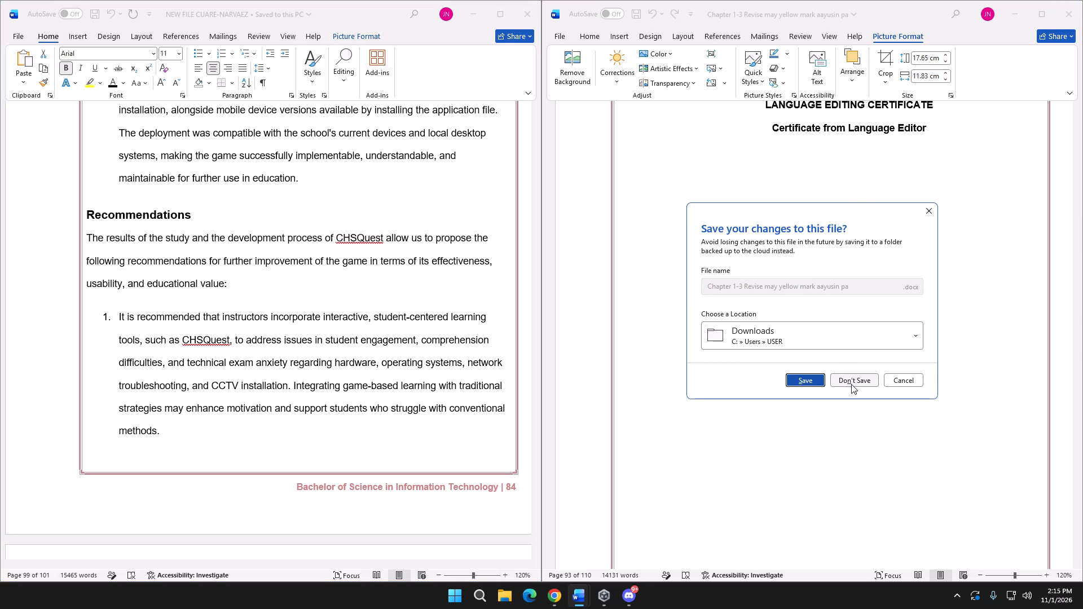
{"action": "left_click", "coordinate": [851, 384]}
{"action": "left_click", "coordinate": [495, 15]}
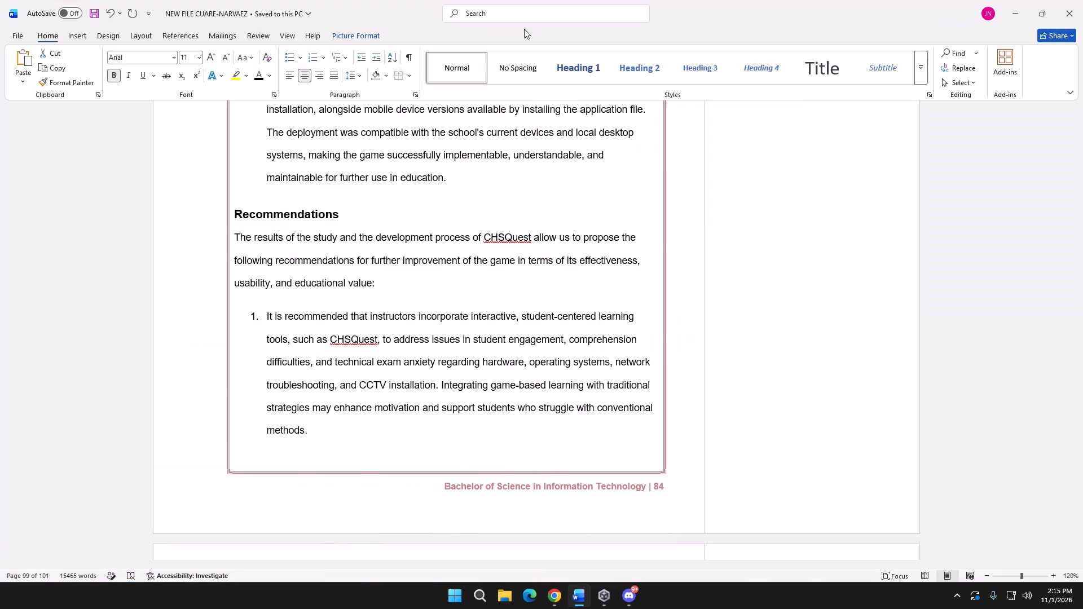
Switch to Facebook in Chrome and look through the BAWAL SNITCH group chat, including the form screenshots sent there.
{"action": "key", "text": "alt+Tab"}
{"action": "left_click", "coordinate": [991, 87]}
{"action": "left_click", "coordinate": [948, 217]}
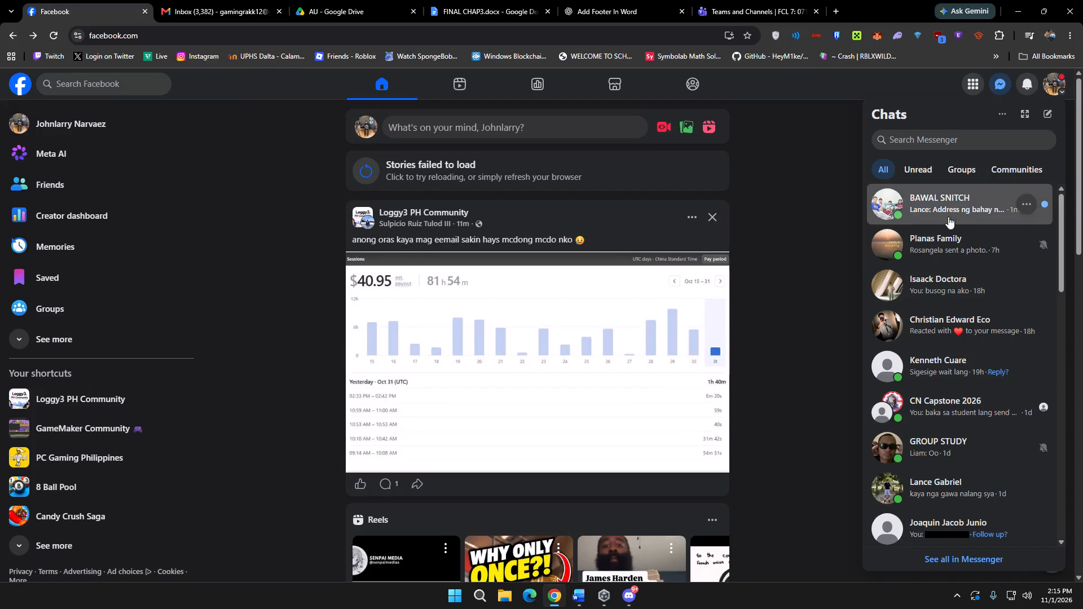
{"action": "left_click", "coordinate": [803, 236]}
{"action": "scroll", "coordinate": [883, 421], "scroll_direction": "up", "scroll_amount": 3}
{"action": "scroll", "coordinate": [883, 422], "scroll_direction": "down", "scroll_amount": 3}
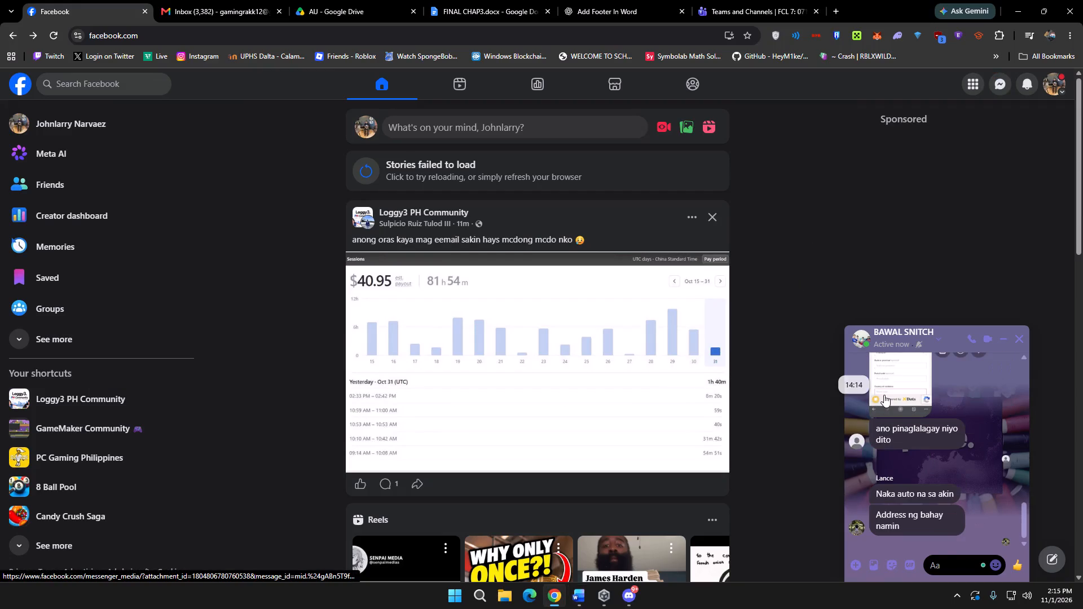
{"action": "left_click", "coordinate": [884, 395]}
{"action": "left_click", "coordinate": [900, 395]}
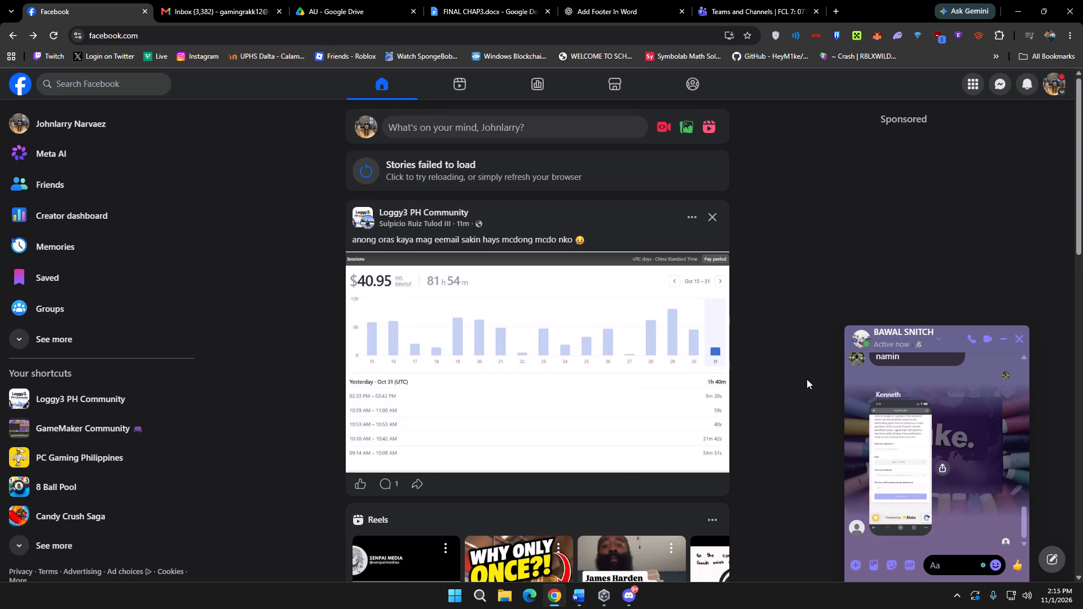
{"action": "scroll", "coordinate": [807, 379], "scroll_direction": "down", "scroll_amount": 5}
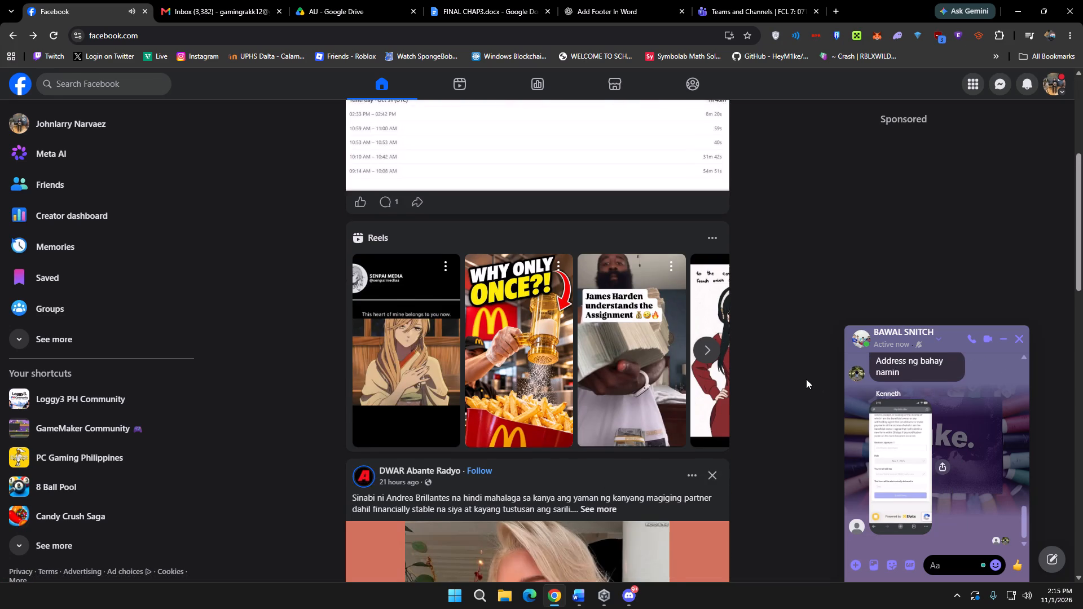
{"action": "scroll", "coordinate": [806, 379], "scroll_direction": "down", "scroll_amount": 6}
{"action": "left_click", "coordinate": [902, 443]}
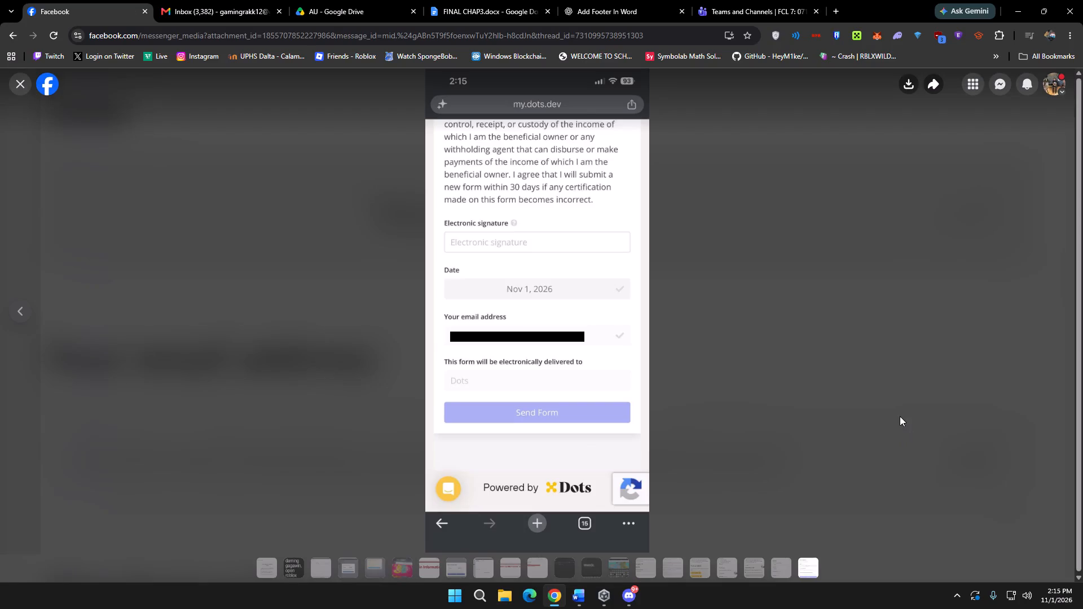
{"action": "left_click", "coordinate": [896, 413]}
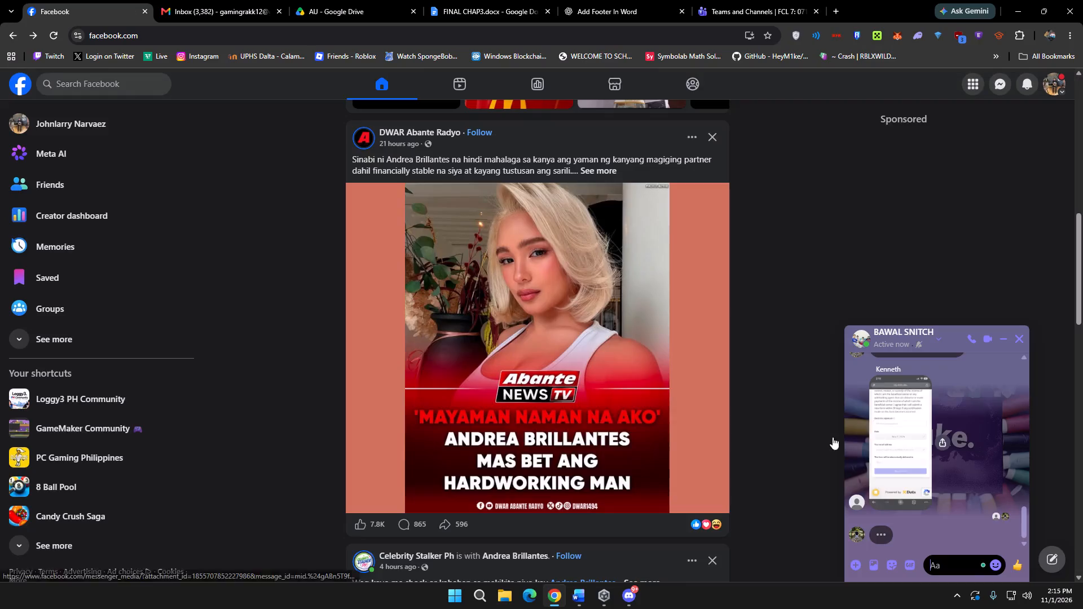